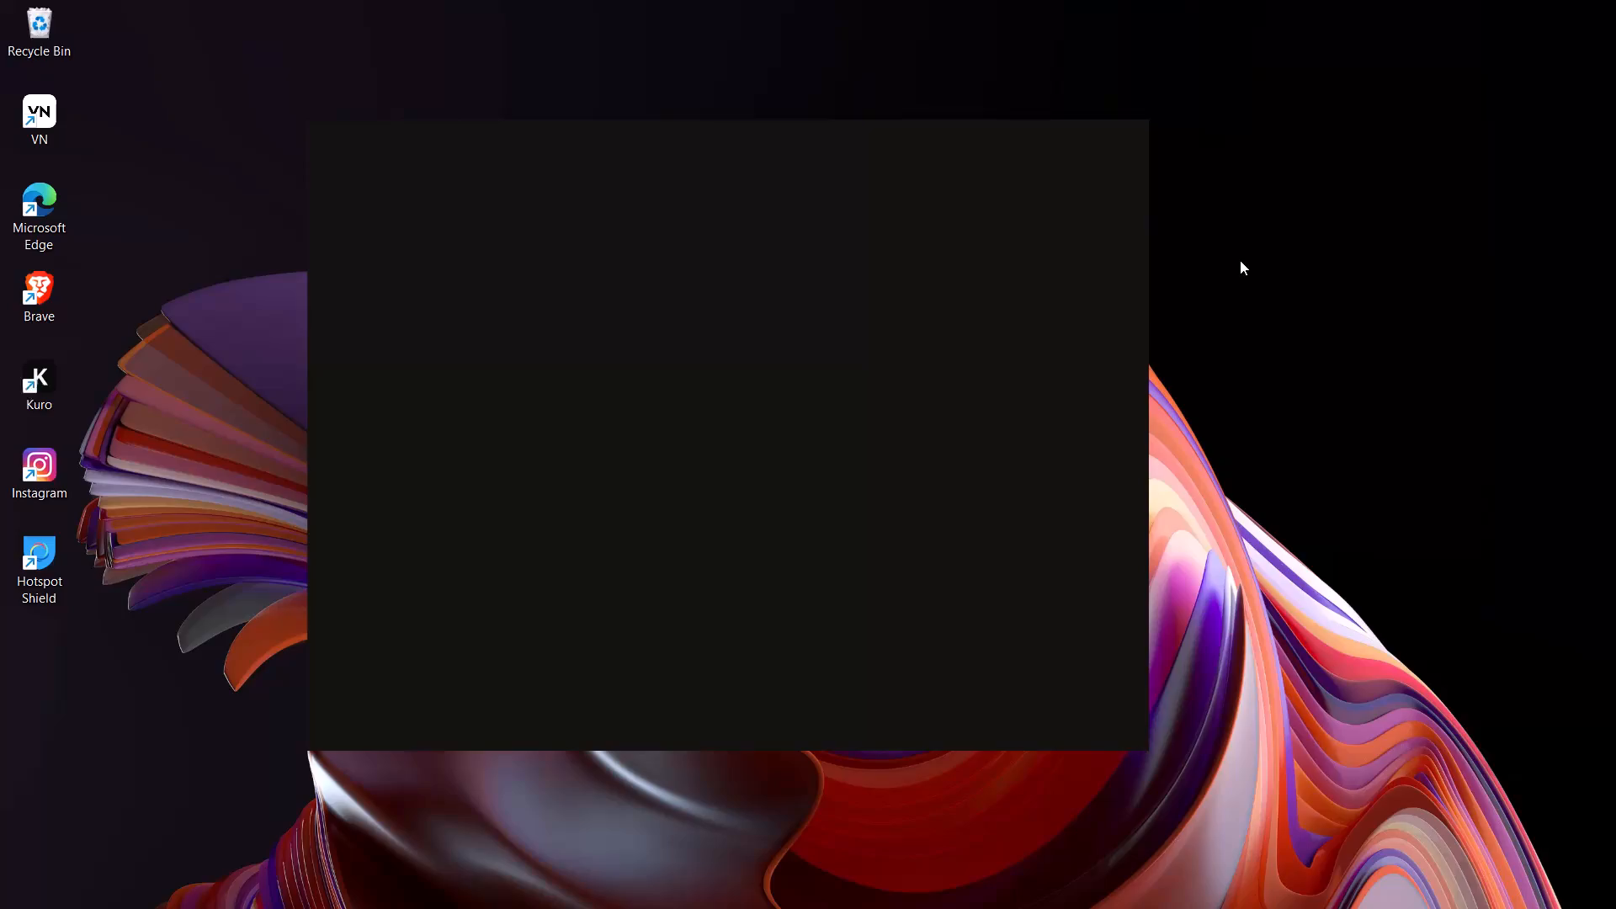
# Open Excel and create a new blank workbook.
pyautogui.click(1271, 356)
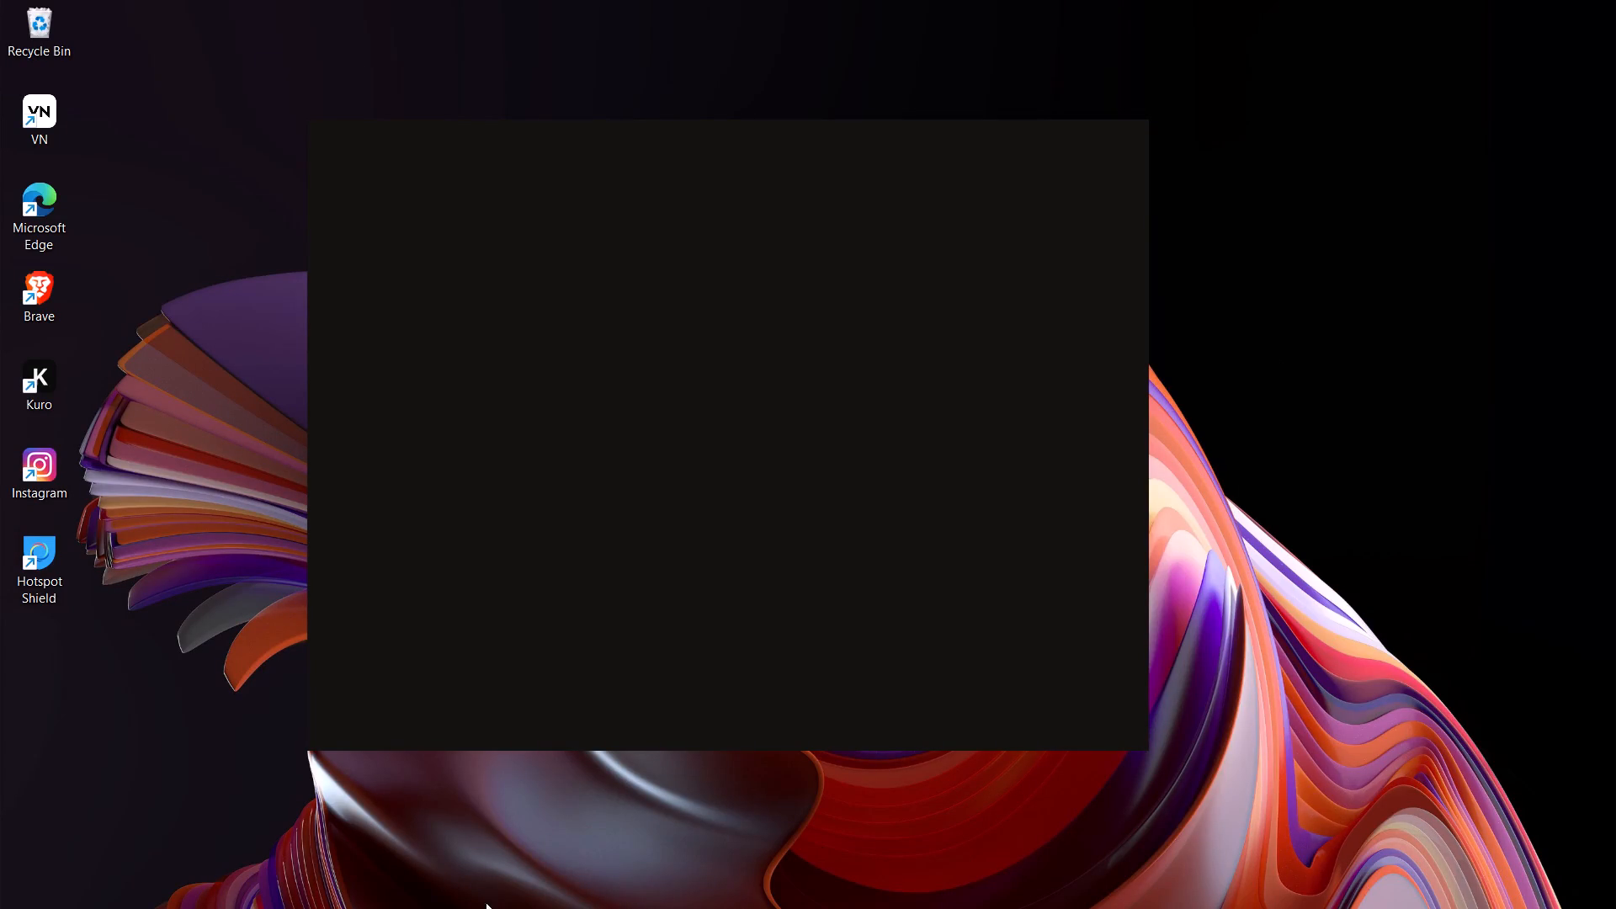
pyautogui.click(470, 900)
pyautogui.click(529, 890)
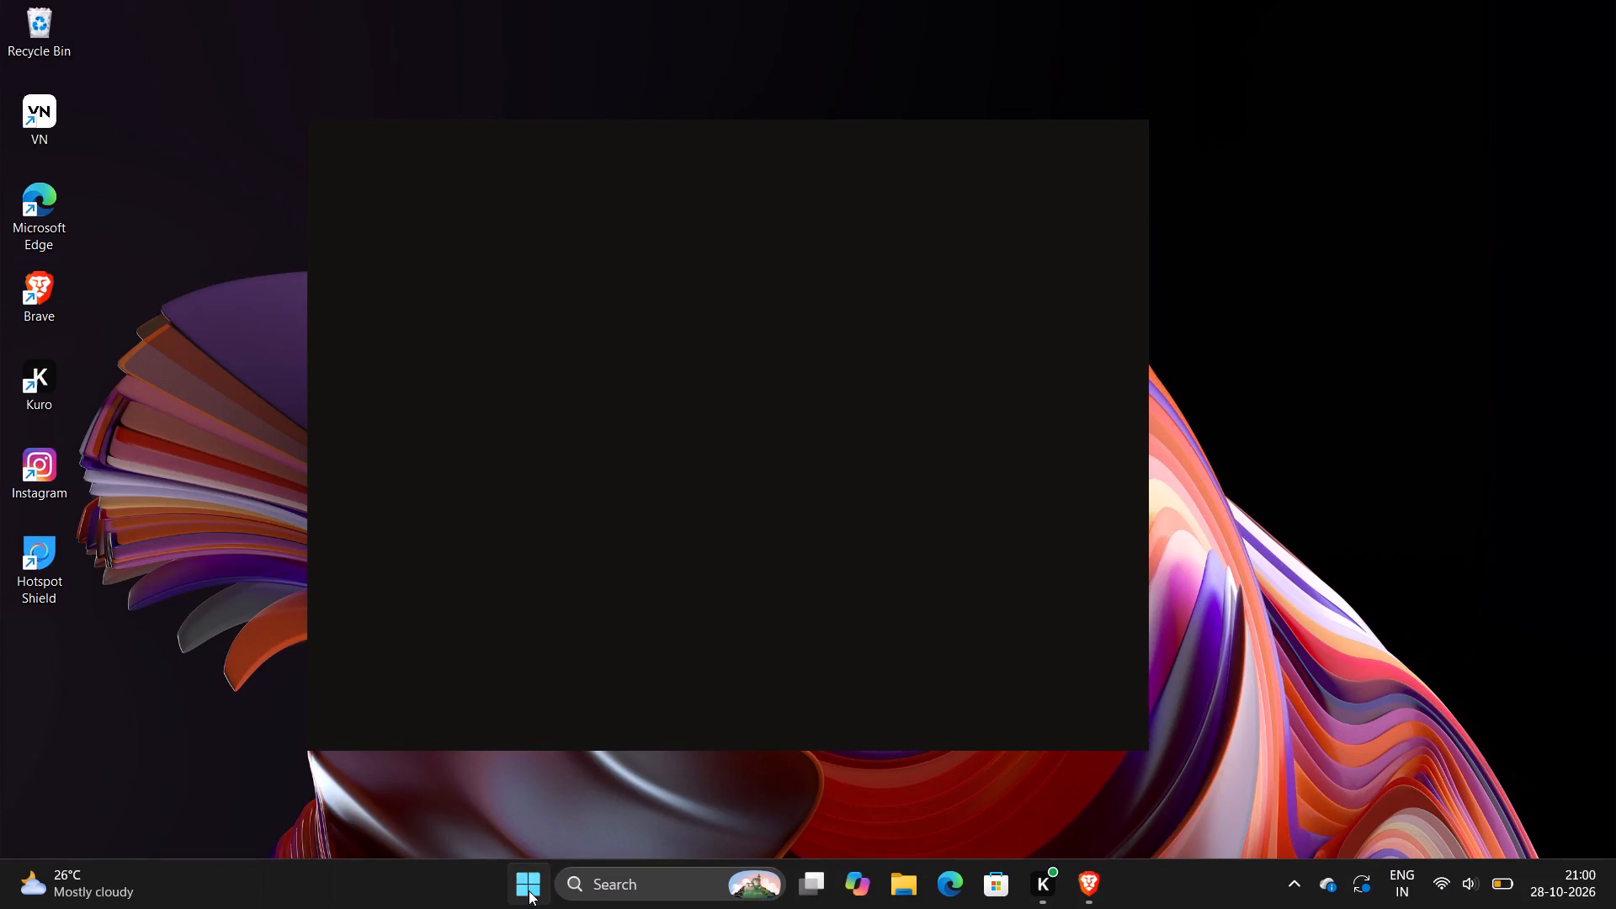
pyautogui.click(641, 252)
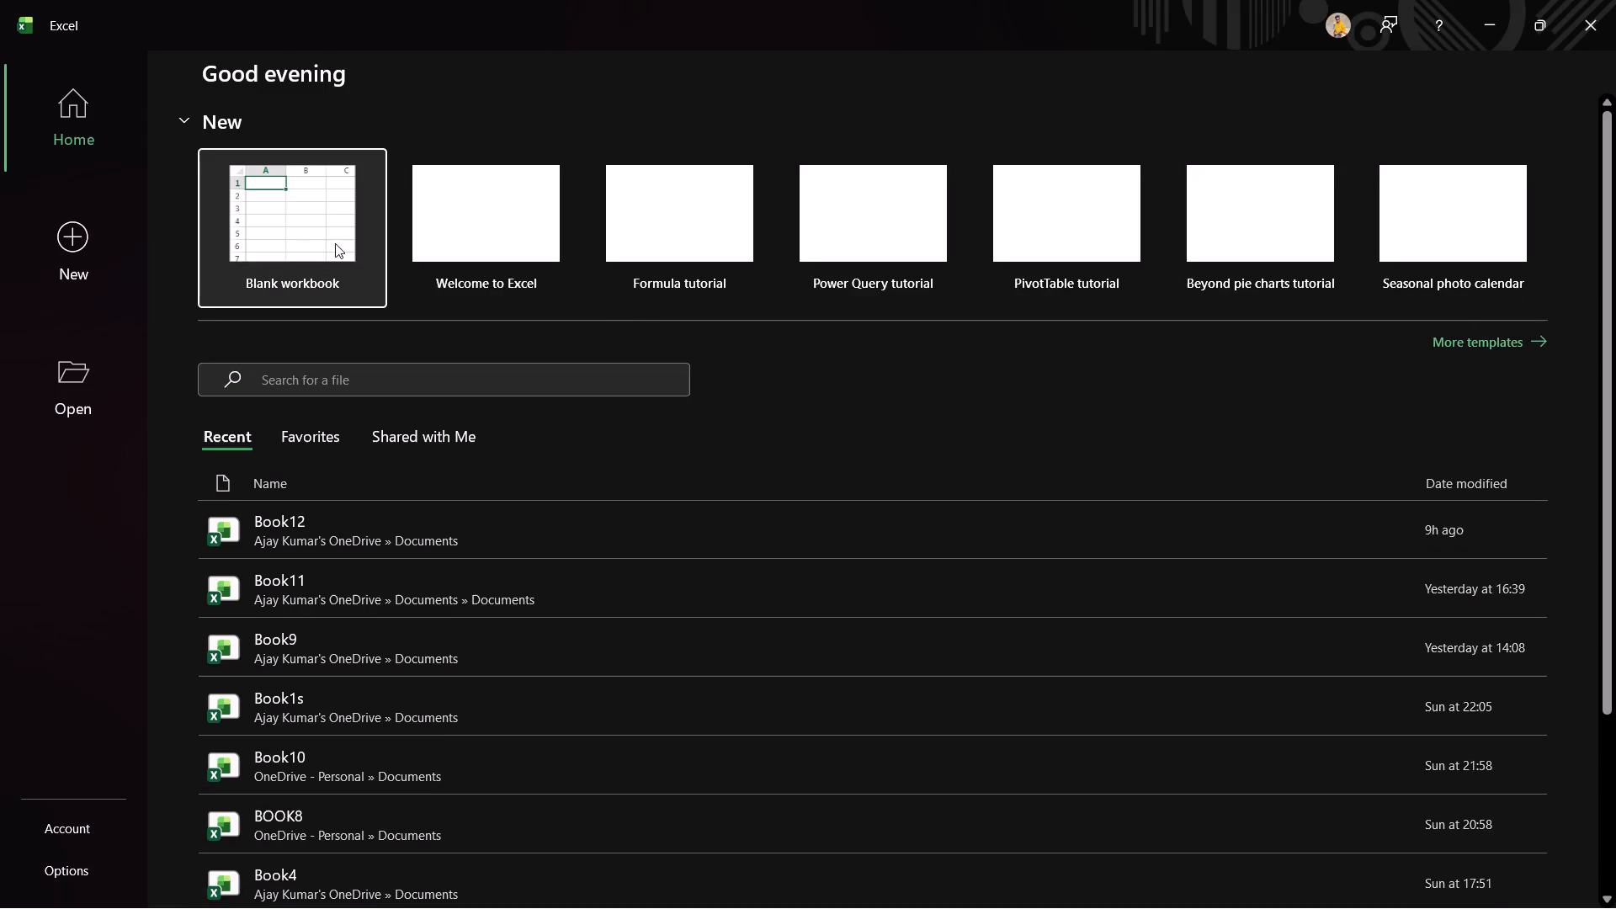
pyautogui.click(294, 230)
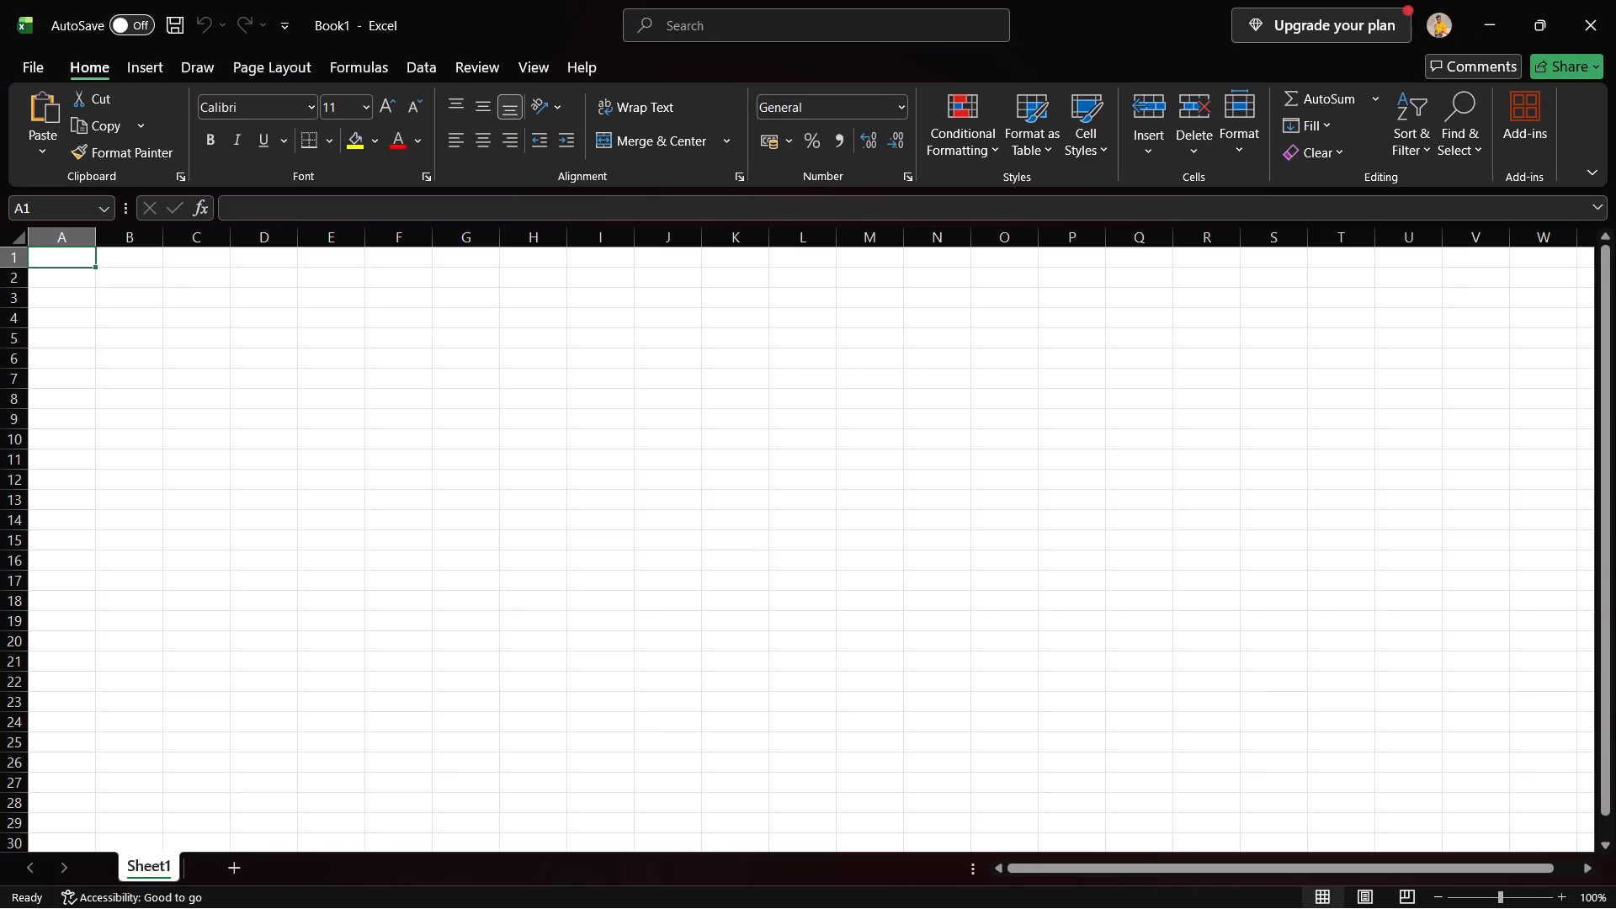
# Enter REGION in cell A1 and UK in cell D1.
pyautogui.press('a')
pyautogui.press('BackSpace')
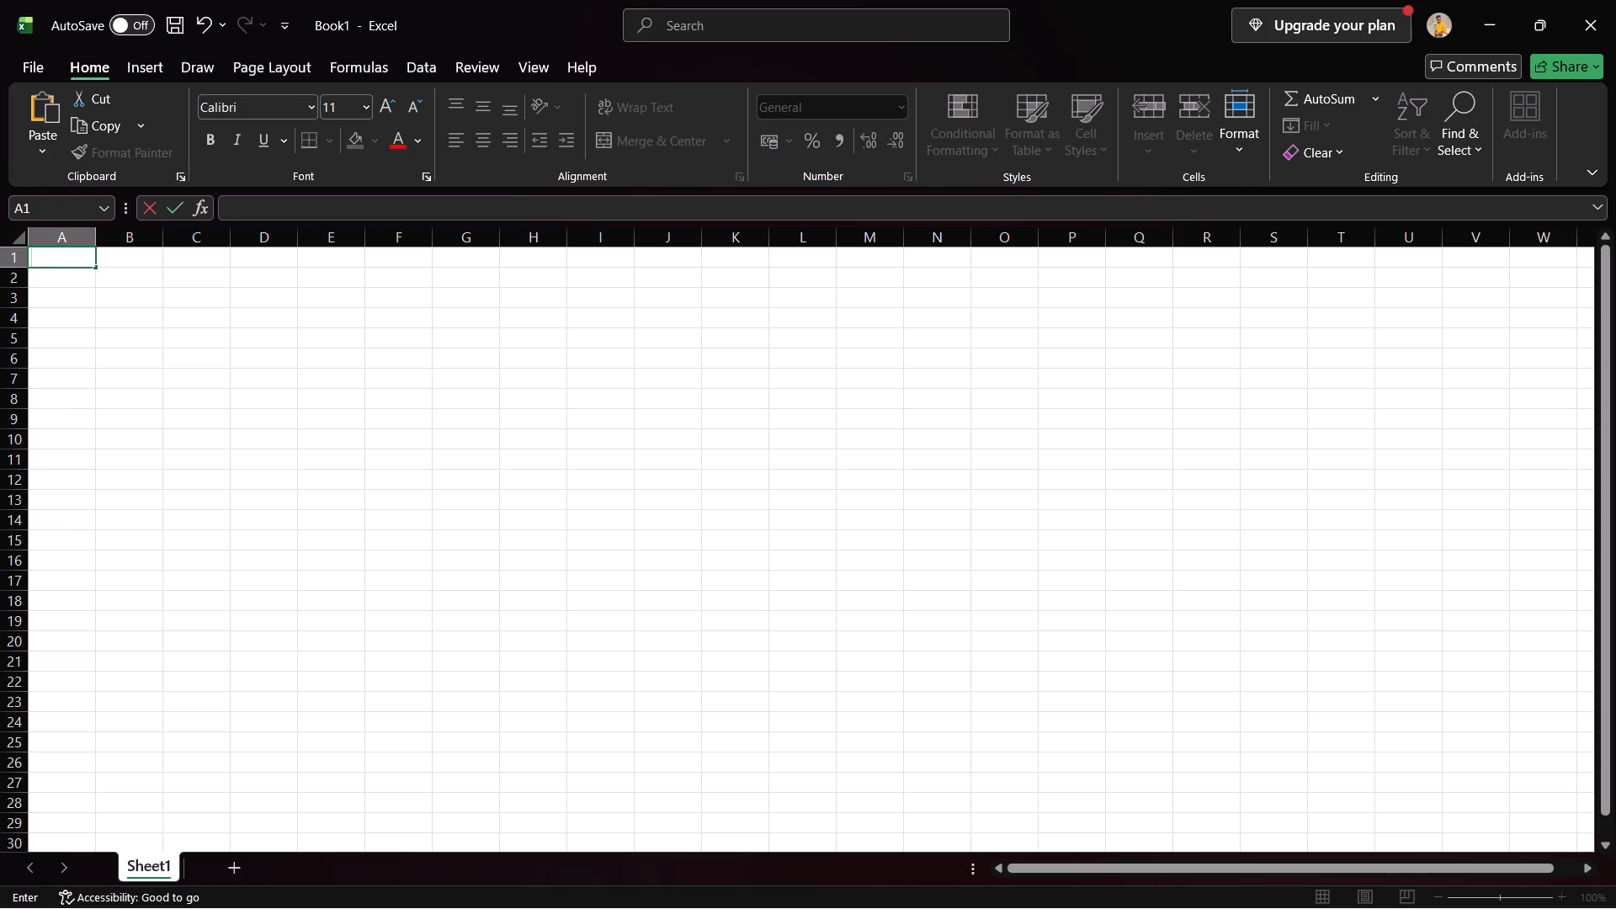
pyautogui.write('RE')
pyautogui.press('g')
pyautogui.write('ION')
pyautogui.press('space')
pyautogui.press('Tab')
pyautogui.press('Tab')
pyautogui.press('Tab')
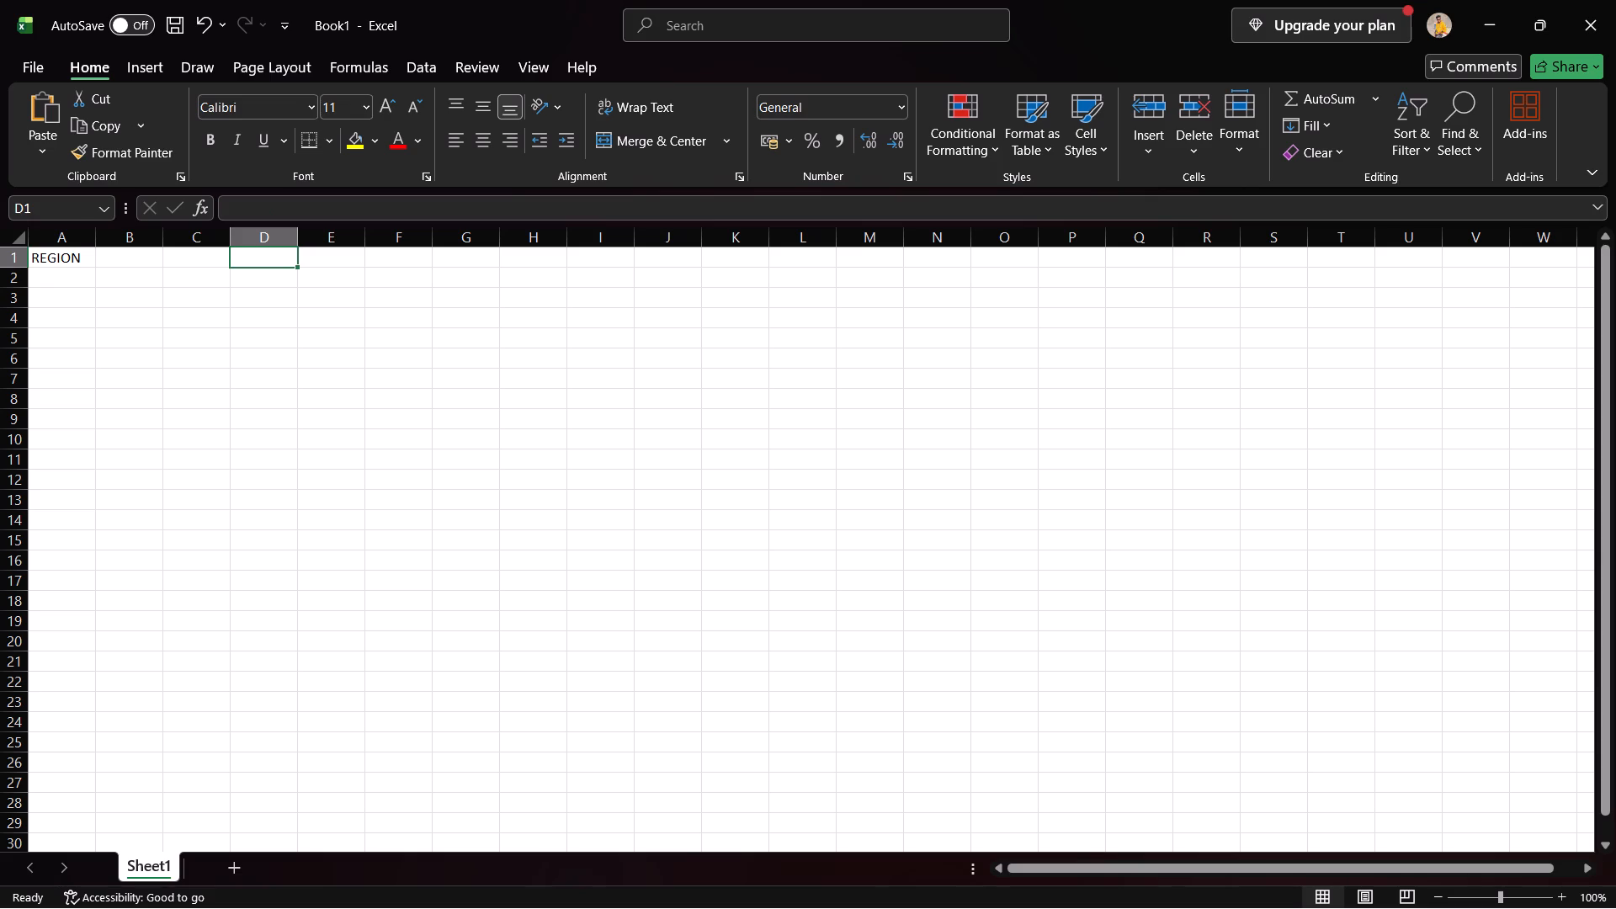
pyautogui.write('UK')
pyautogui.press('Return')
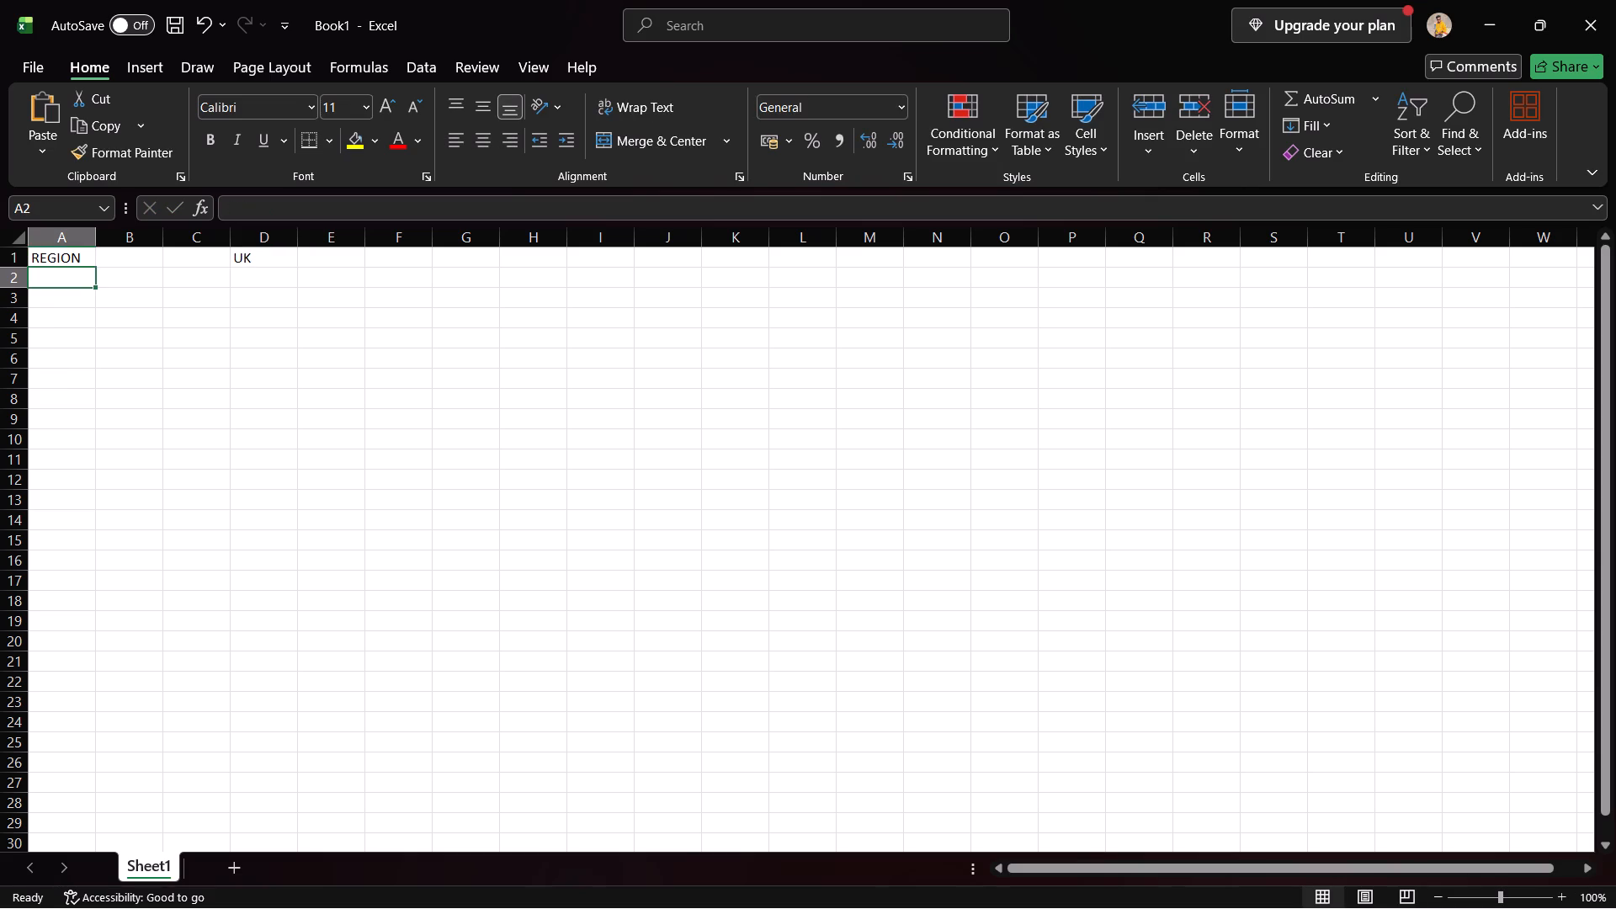
# Enter the headings ROW LABELS in cell A2 and TOTAL SALES in cell D2.
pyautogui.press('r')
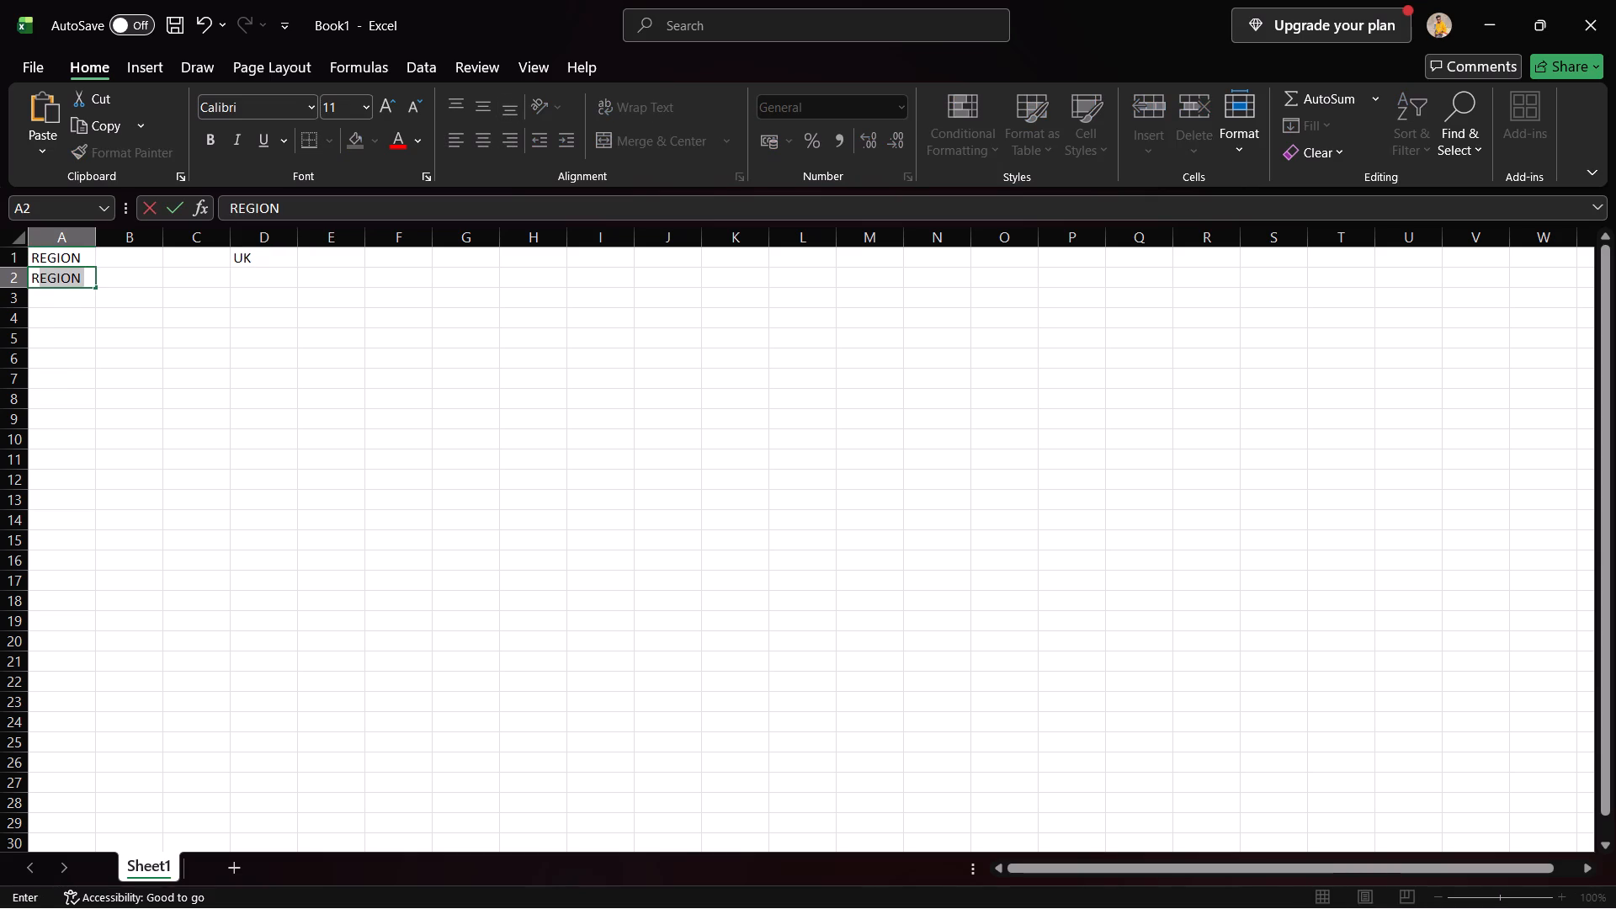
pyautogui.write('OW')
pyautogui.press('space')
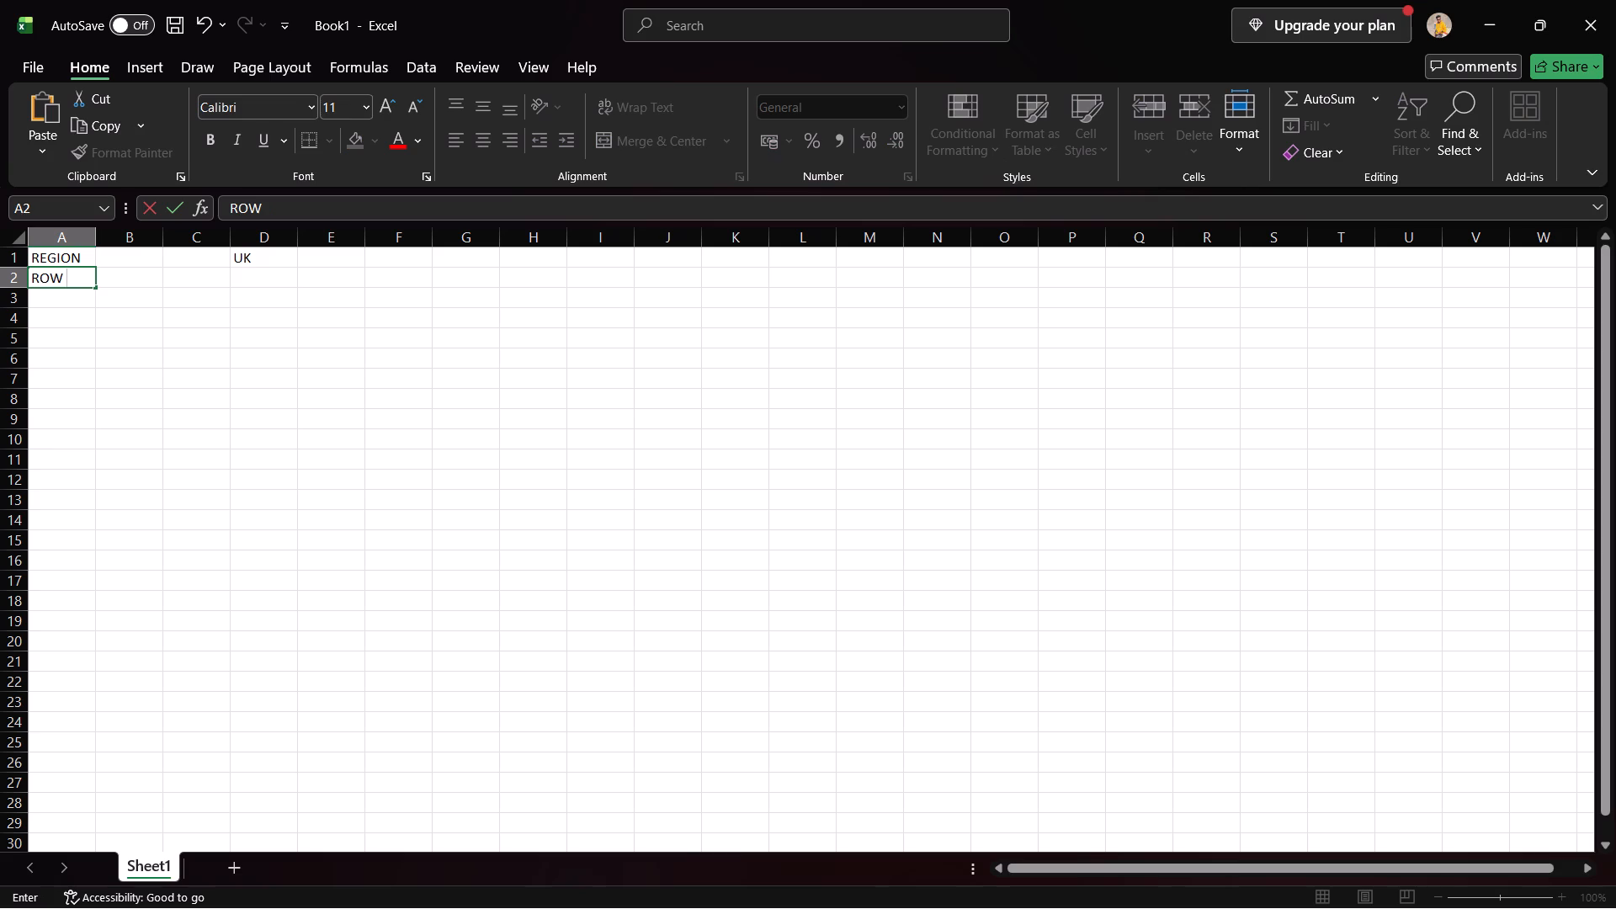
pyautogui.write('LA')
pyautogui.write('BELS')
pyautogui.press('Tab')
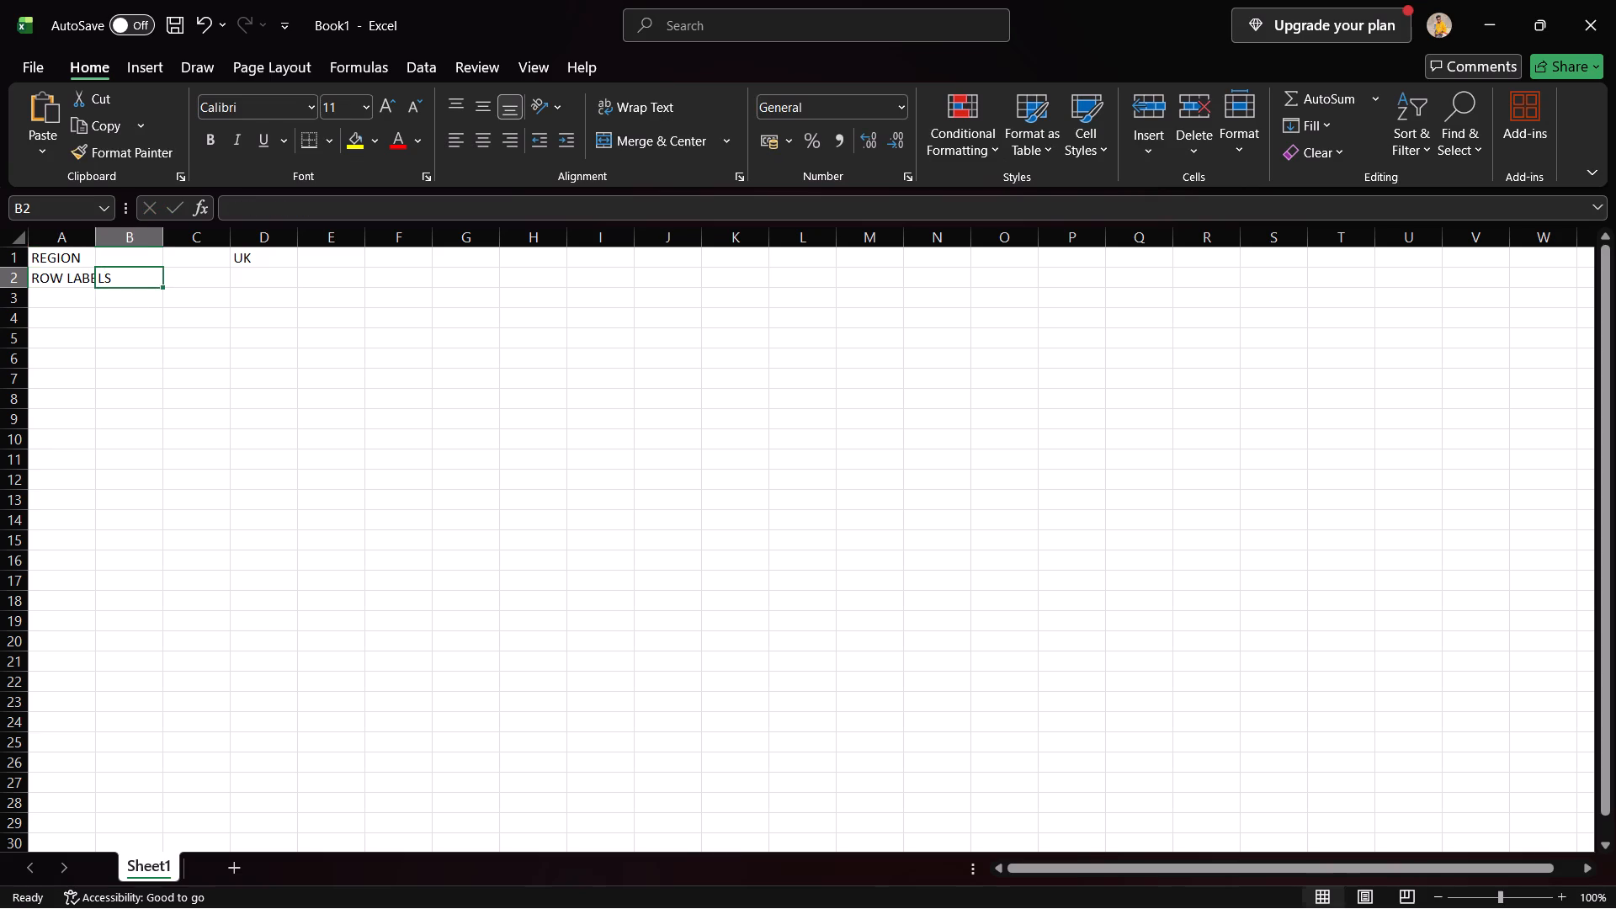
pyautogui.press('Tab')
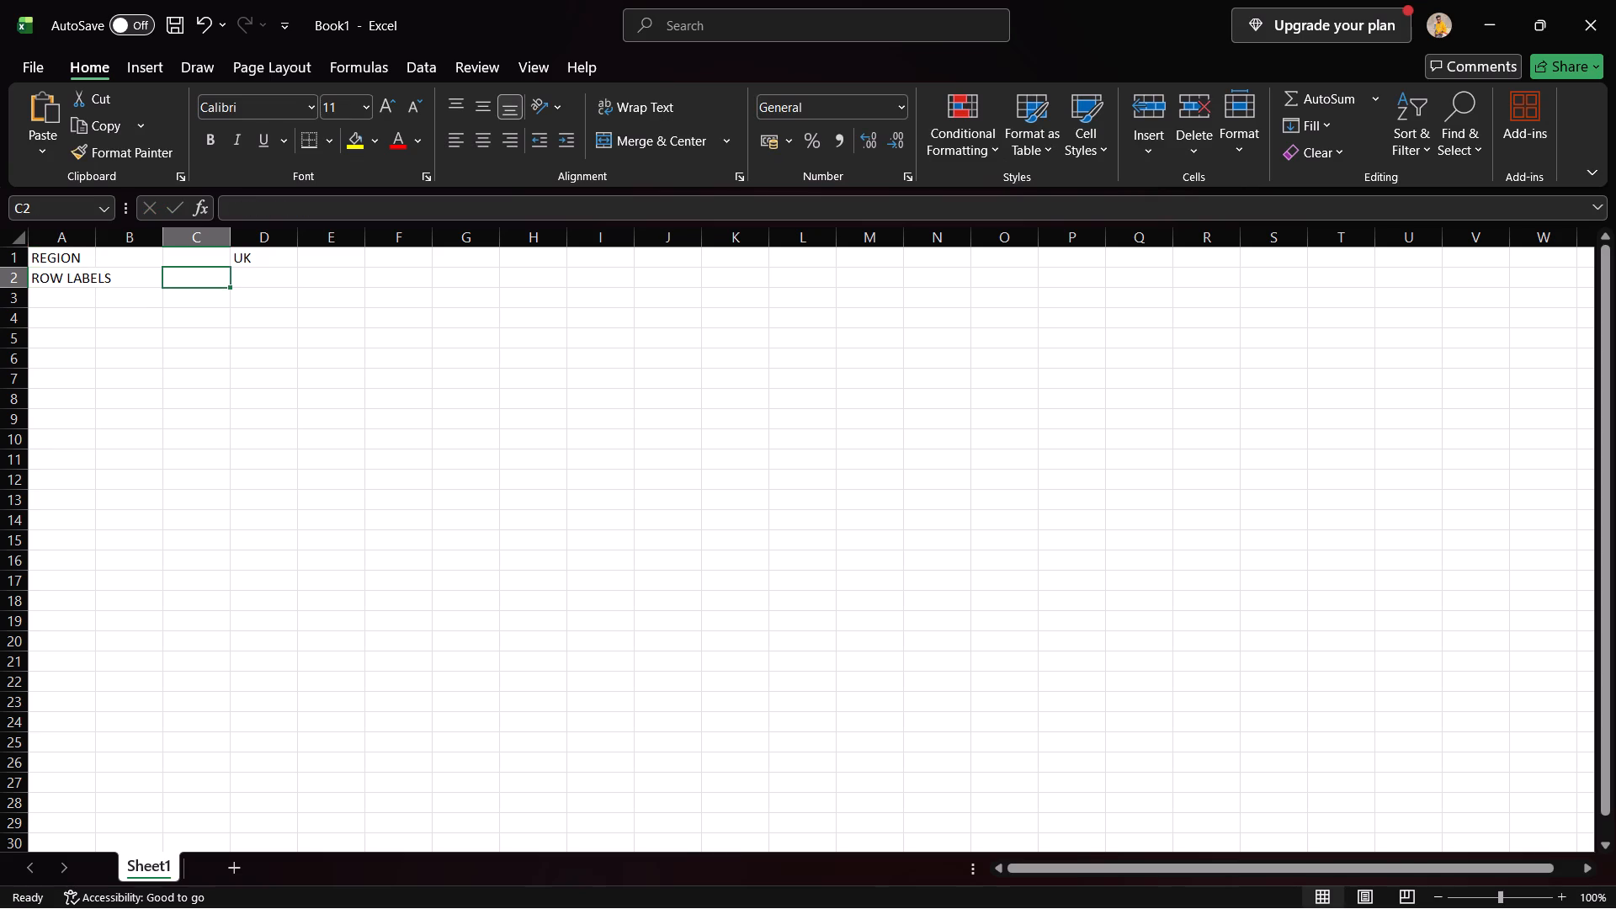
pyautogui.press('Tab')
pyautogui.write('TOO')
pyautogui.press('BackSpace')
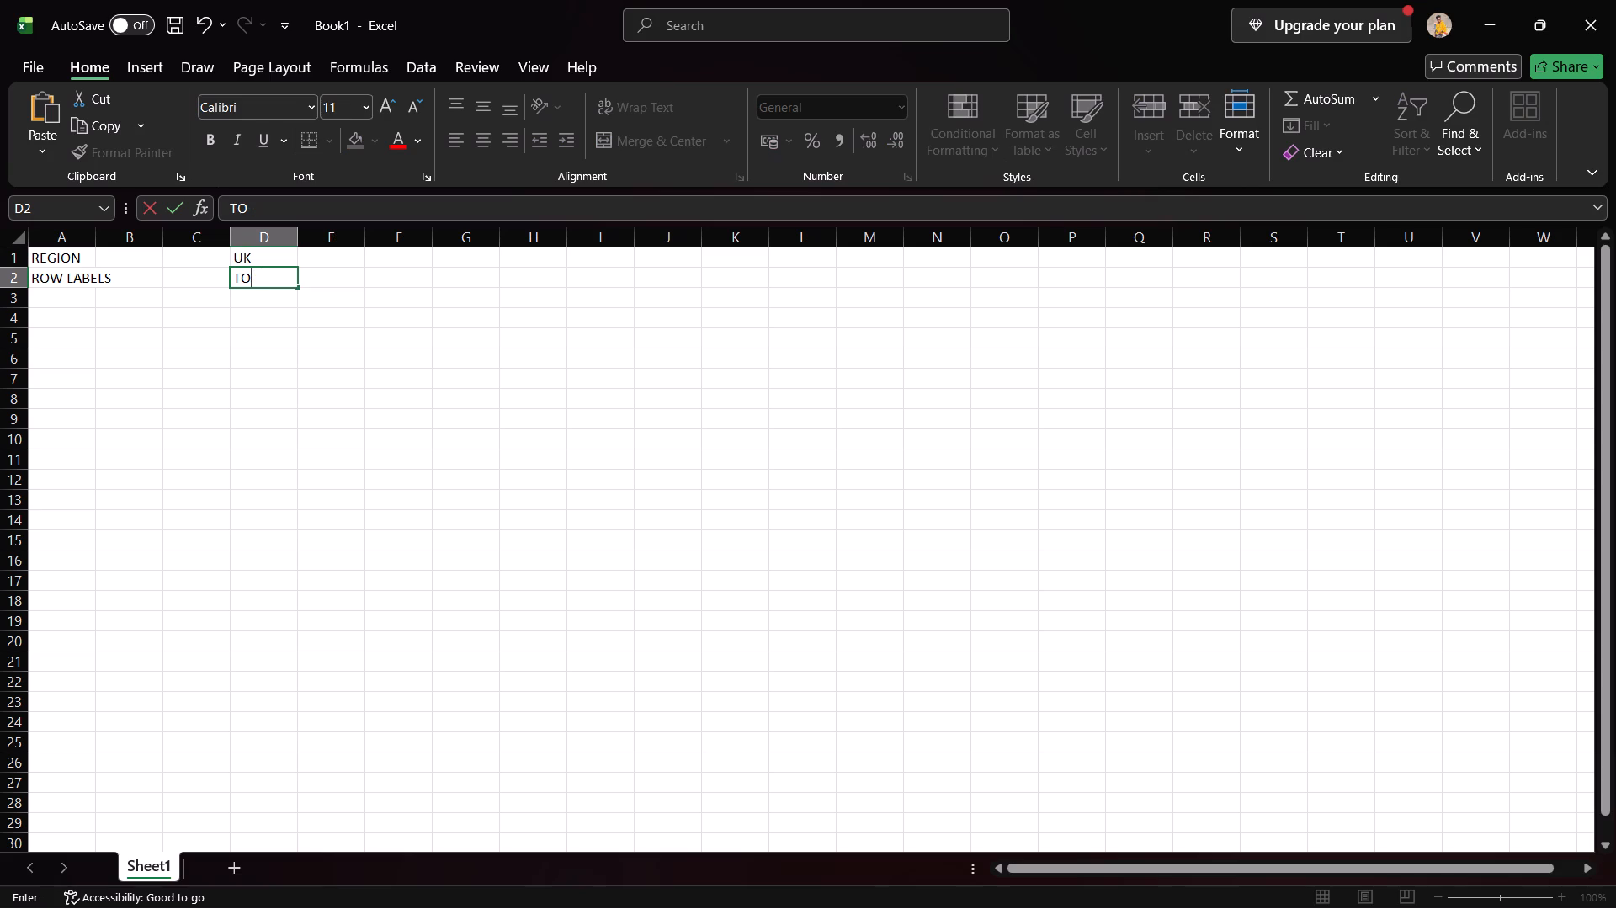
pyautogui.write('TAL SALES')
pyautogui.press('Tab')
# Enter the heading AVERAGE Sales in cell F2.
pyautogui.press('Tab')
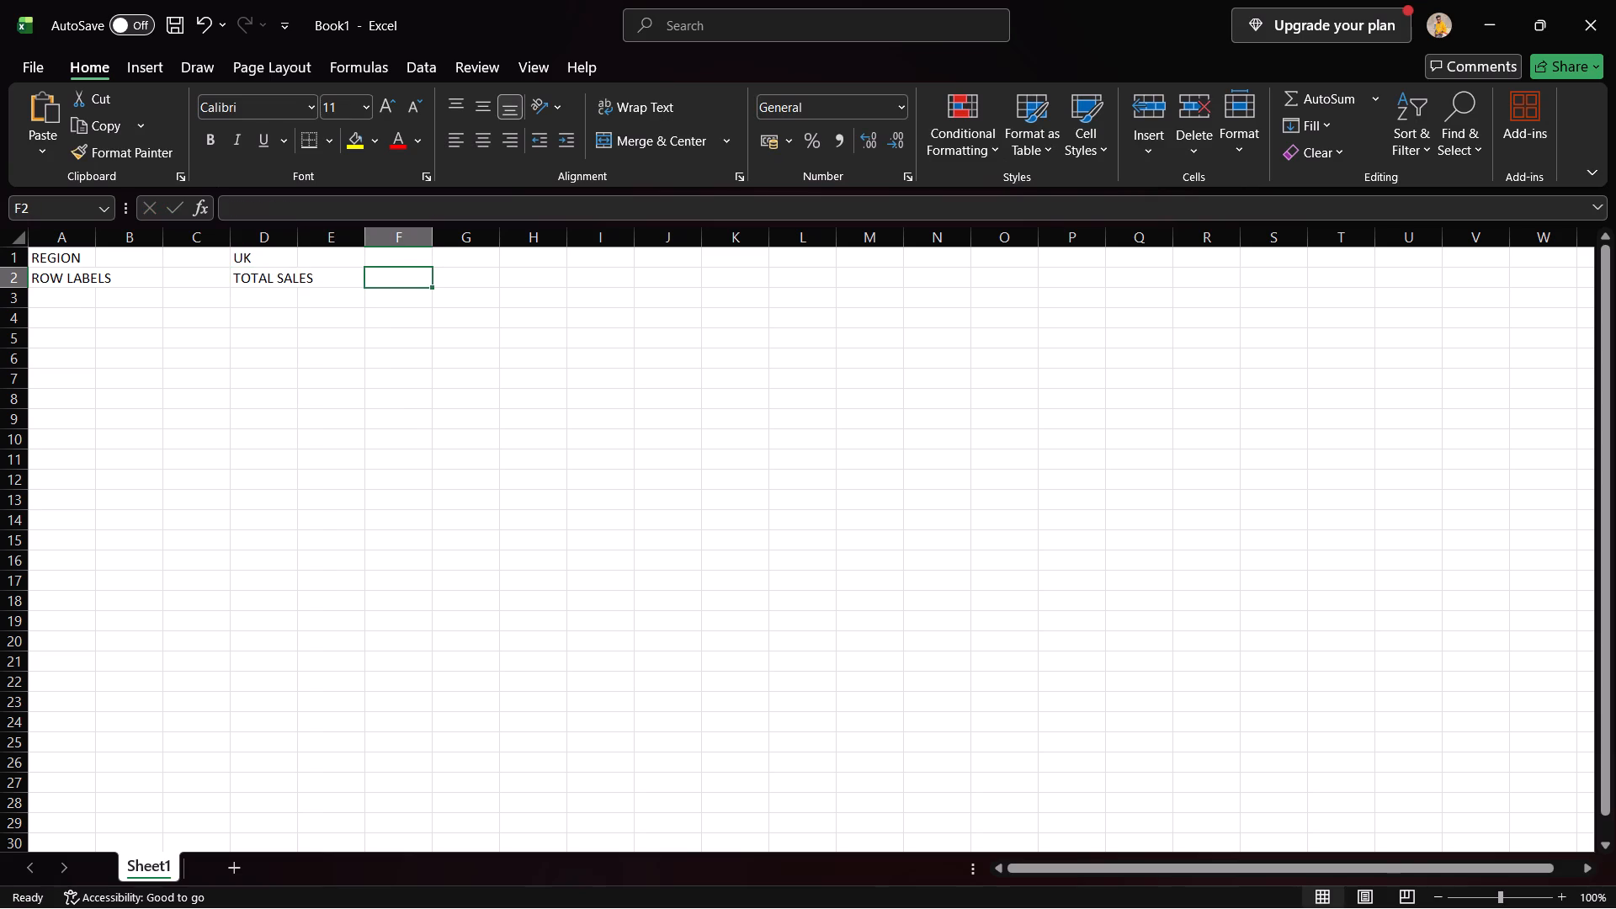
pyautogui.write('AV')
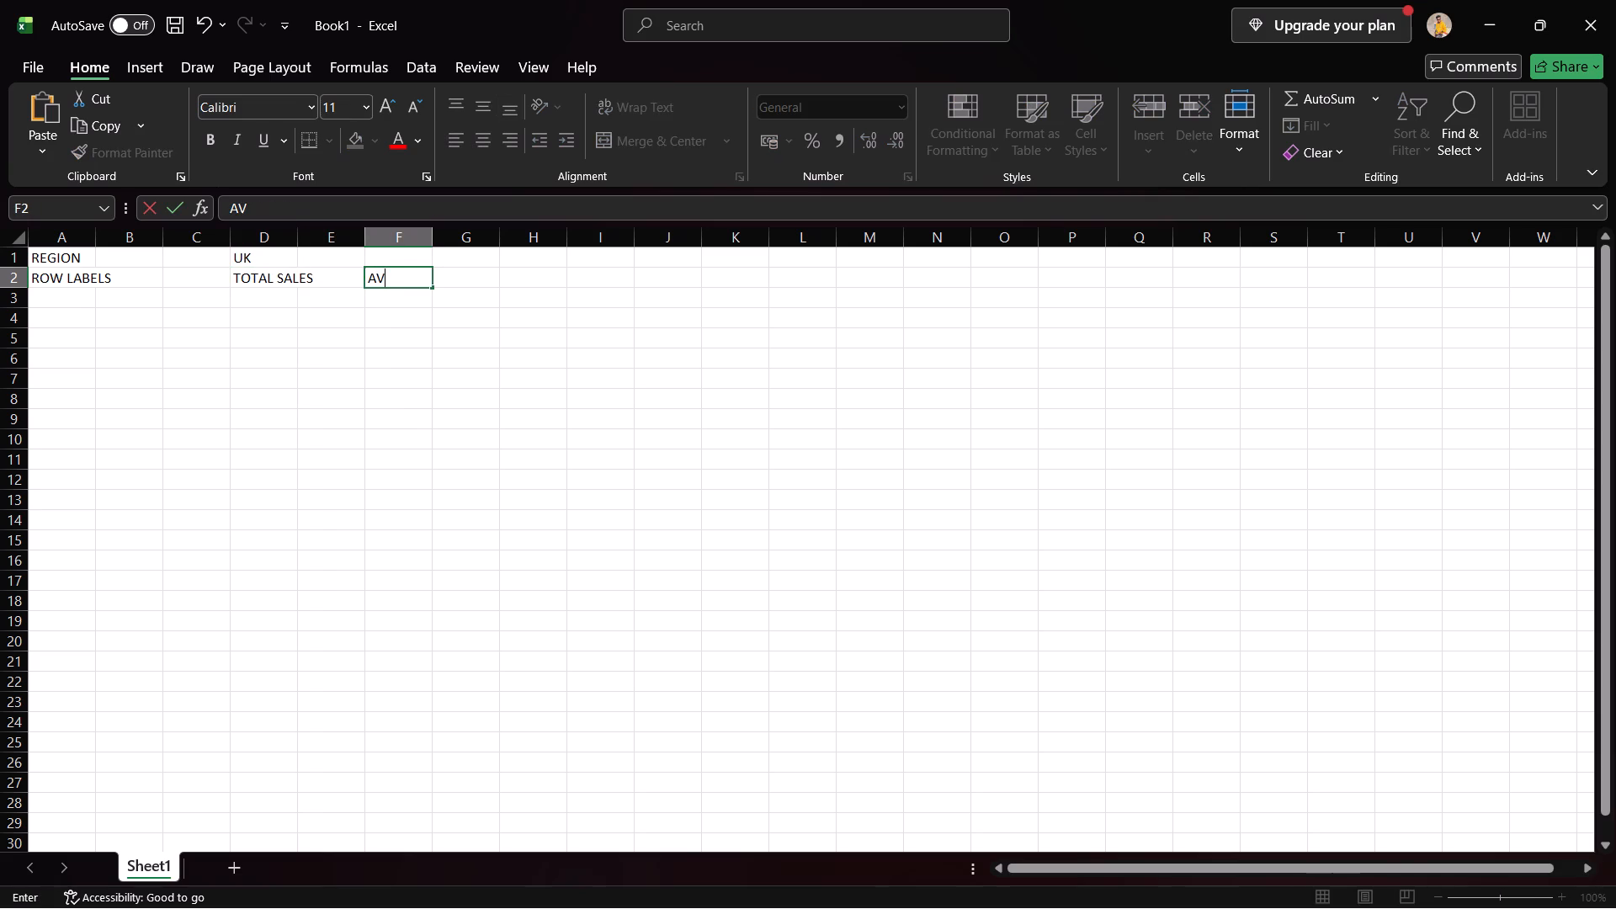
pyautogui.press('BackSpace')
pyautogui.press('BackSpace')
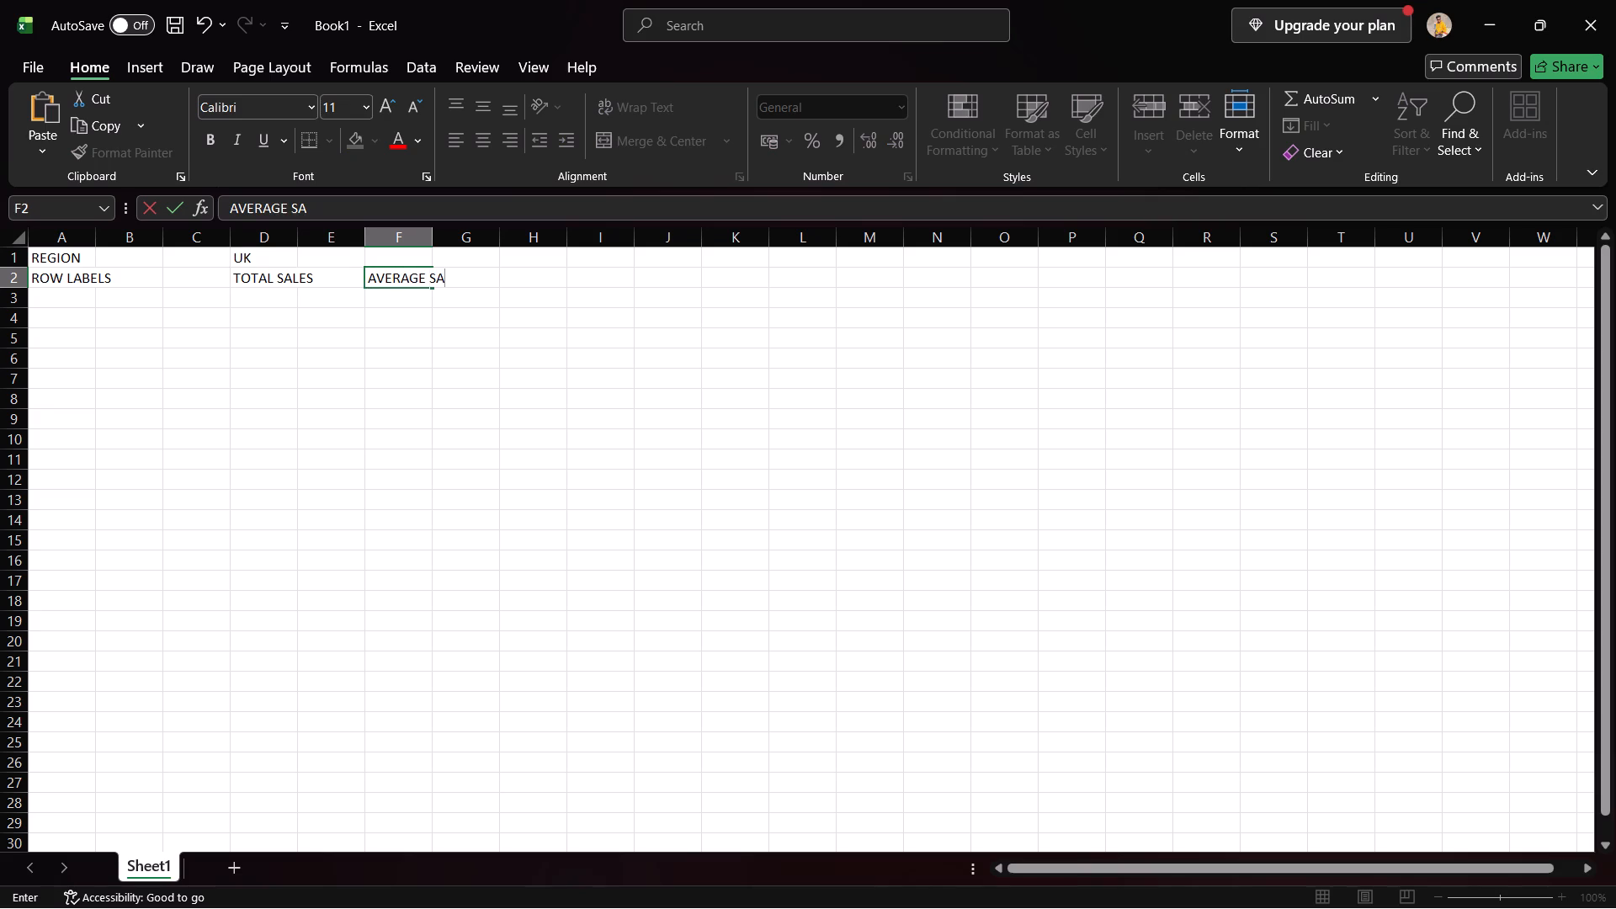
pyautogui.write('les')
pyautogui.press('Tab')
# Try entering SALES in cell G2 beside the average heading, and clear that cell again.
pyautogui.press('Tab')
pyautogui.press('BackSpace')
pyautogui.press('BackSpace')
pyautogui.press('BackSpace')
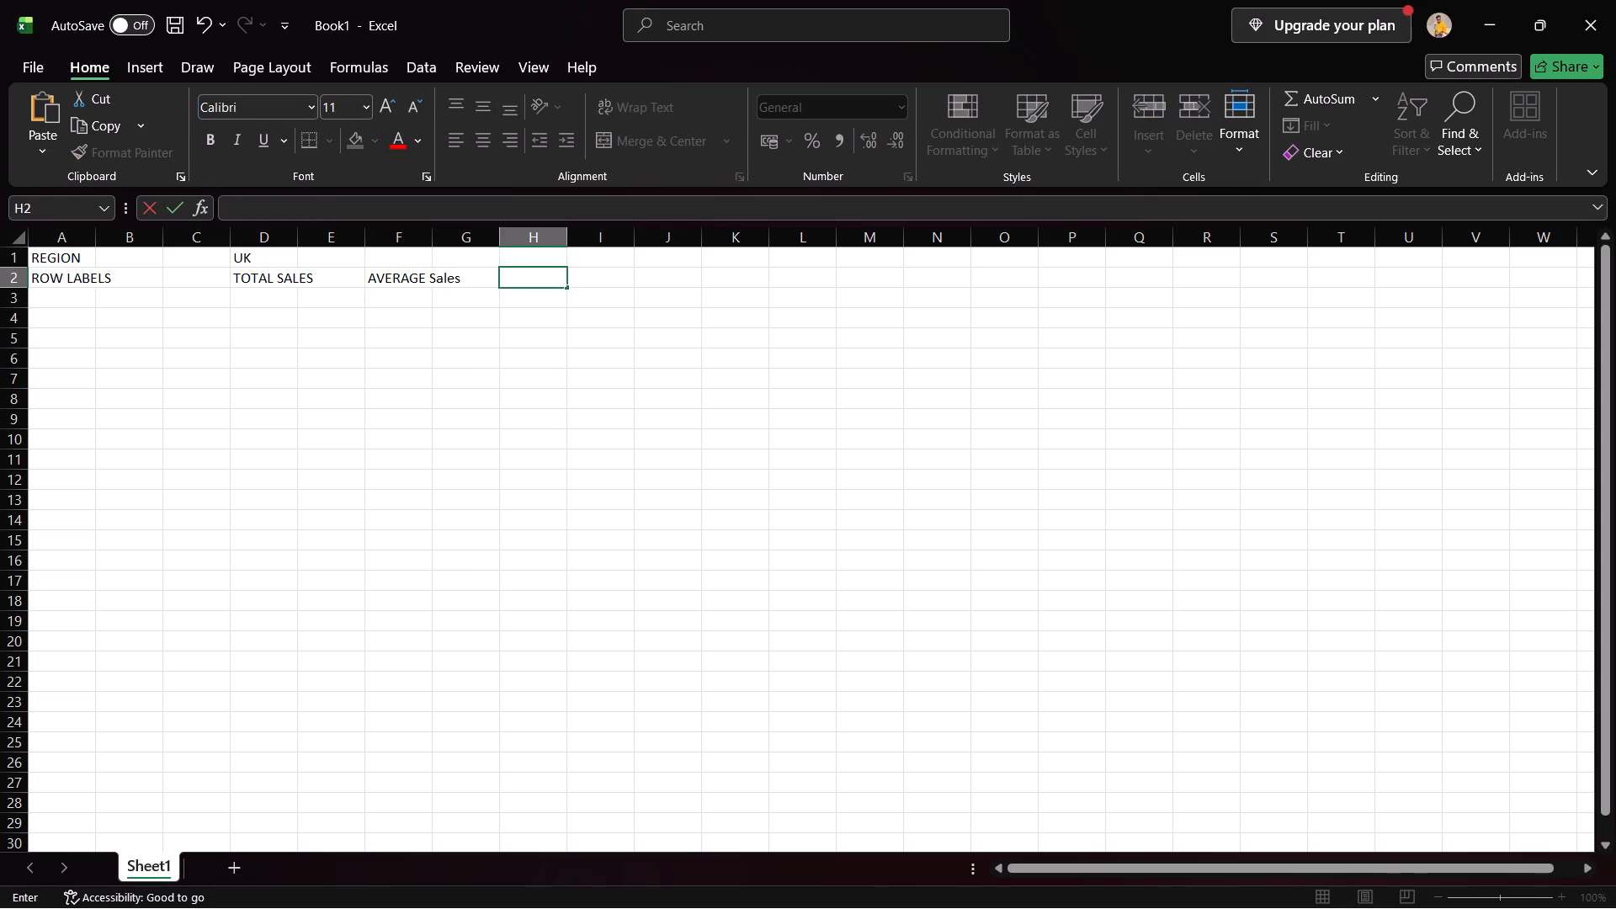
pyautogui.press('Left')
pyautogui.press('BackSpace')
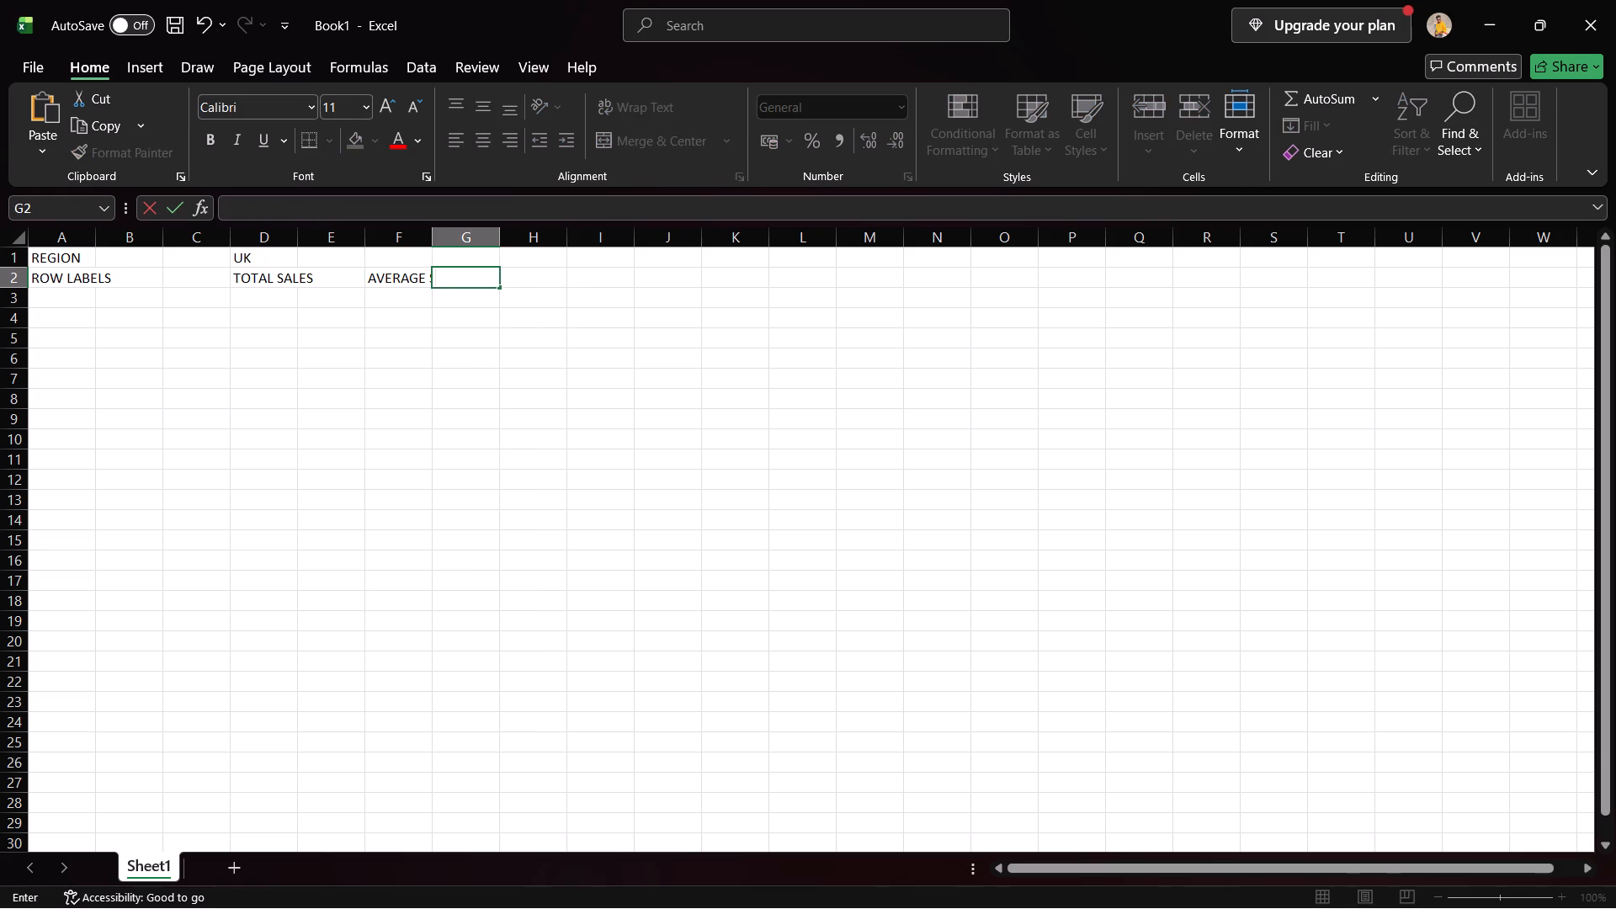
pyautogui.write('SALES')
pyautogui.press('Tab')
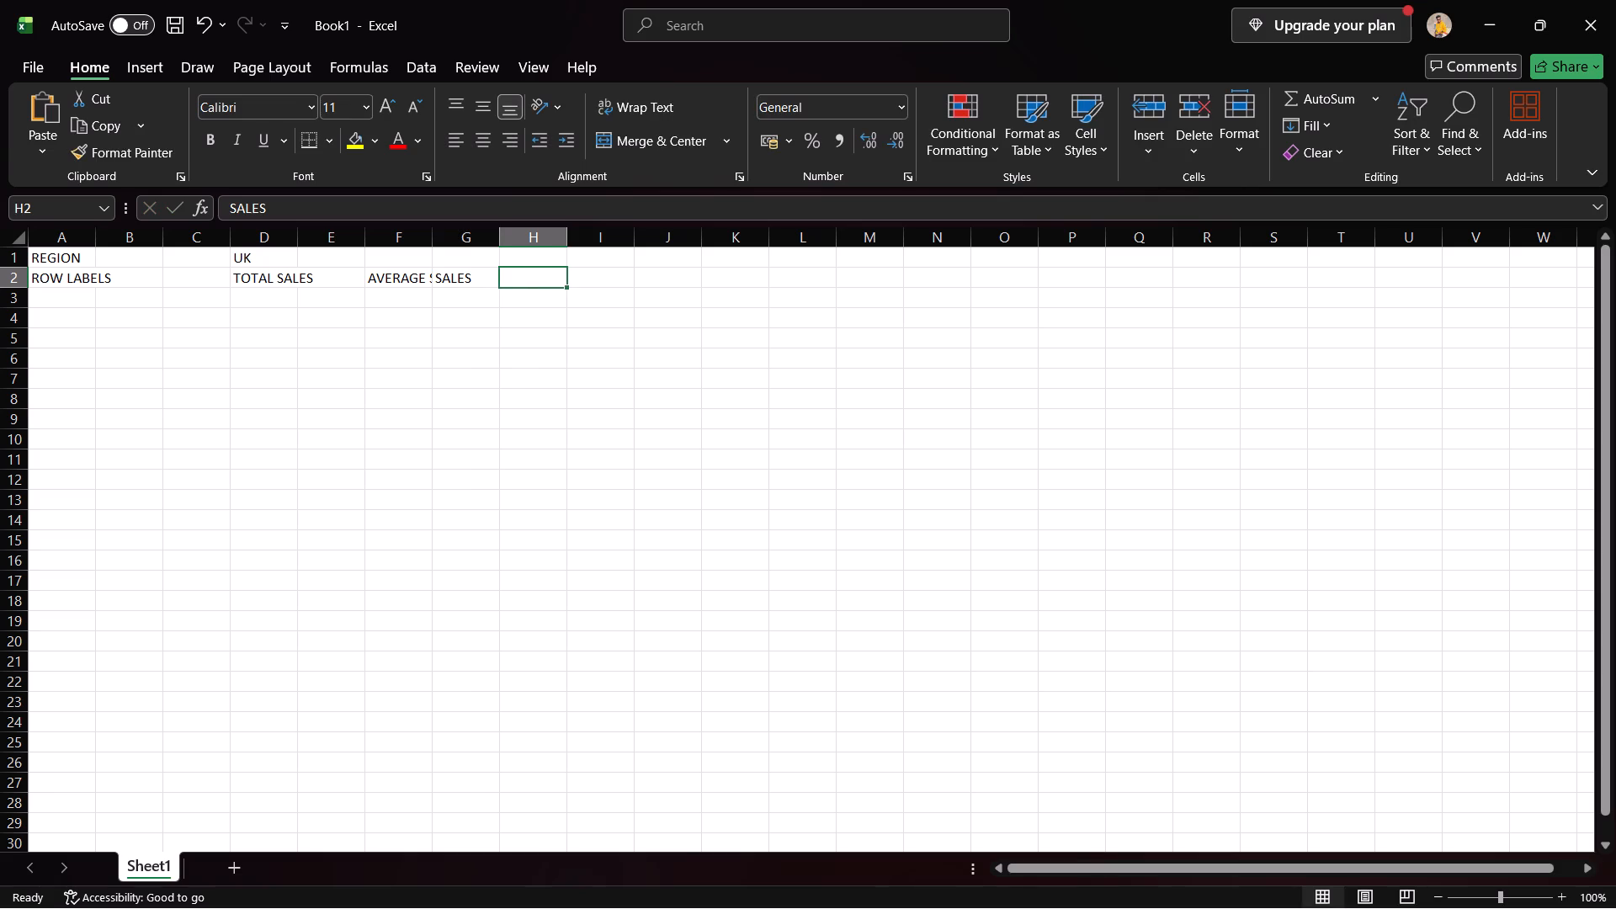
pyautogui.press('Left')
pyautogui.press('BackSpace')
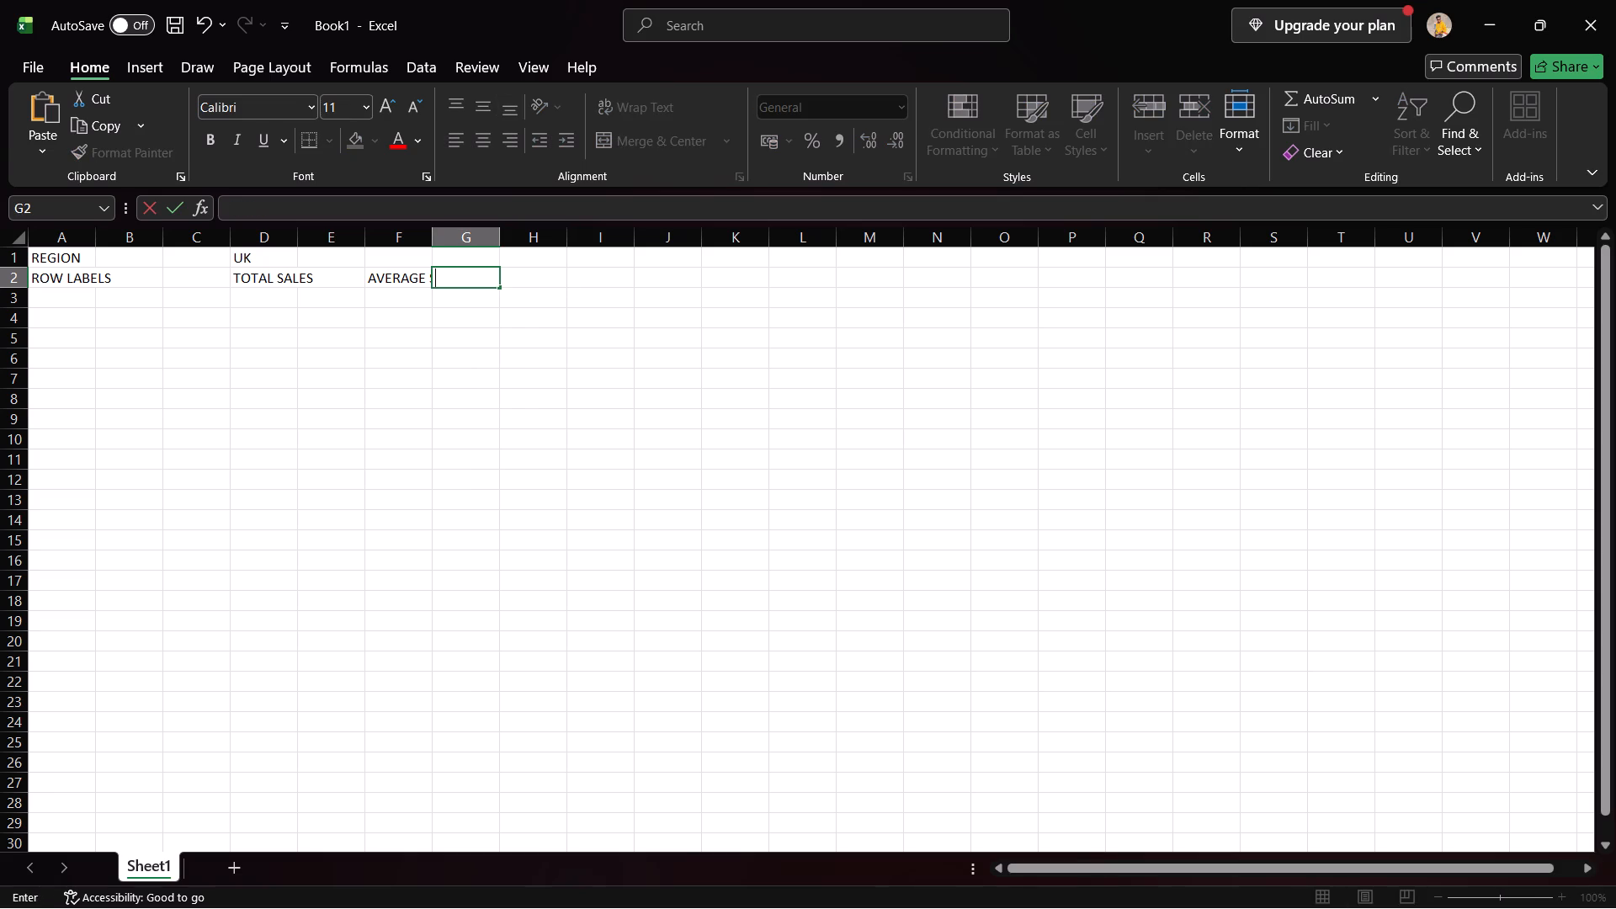
# Replace the heading in cell F2 with AVERAGE SALES in all capitals.
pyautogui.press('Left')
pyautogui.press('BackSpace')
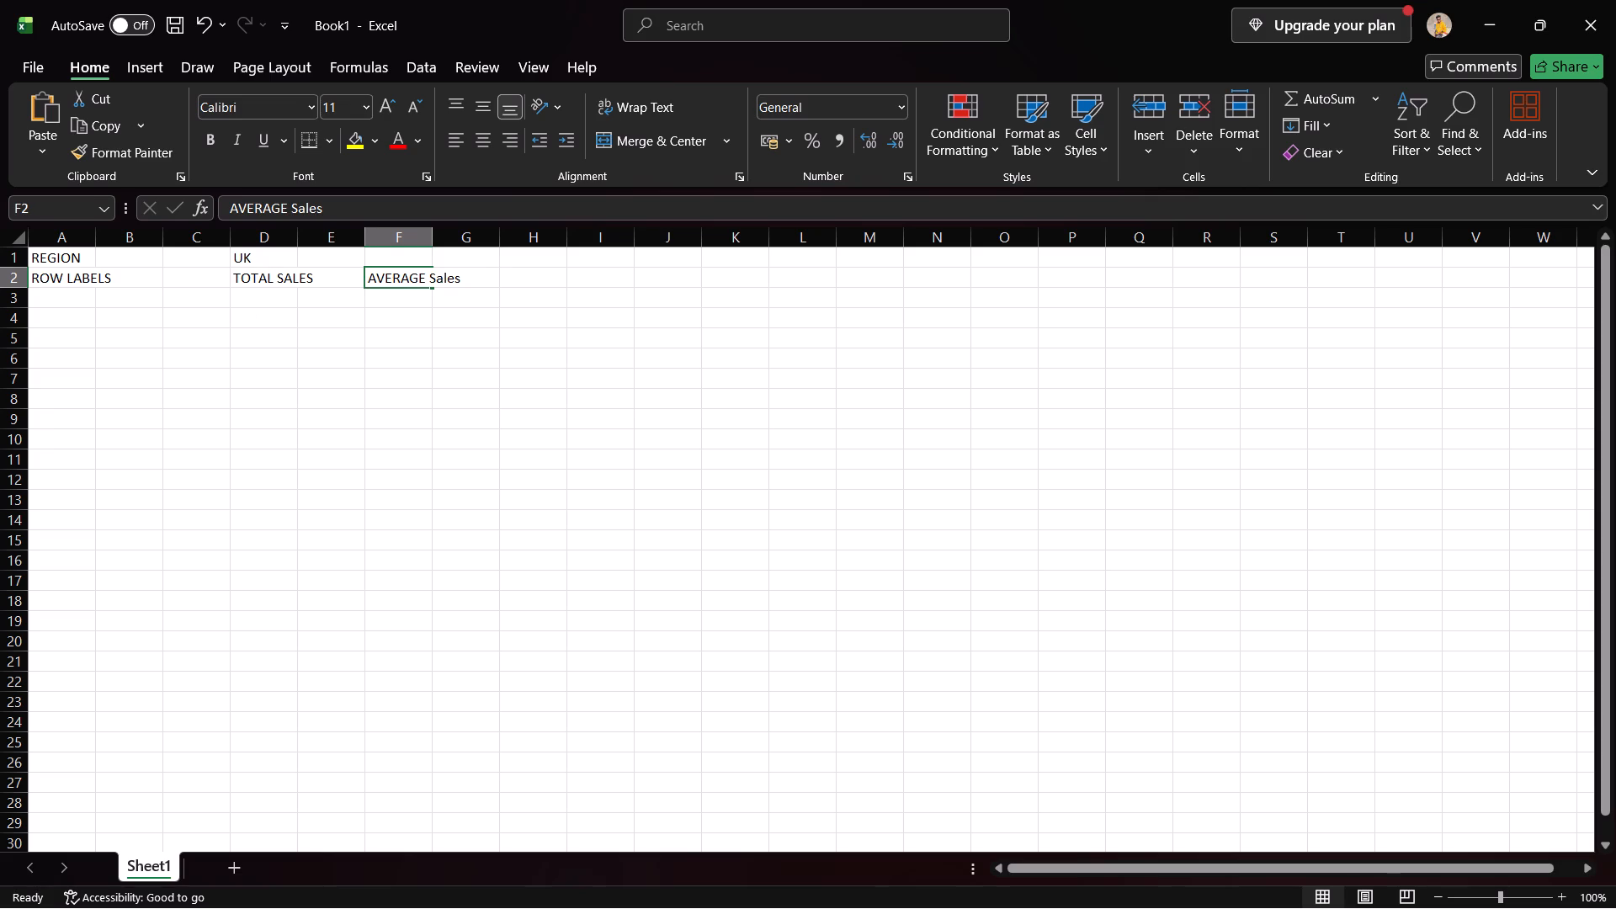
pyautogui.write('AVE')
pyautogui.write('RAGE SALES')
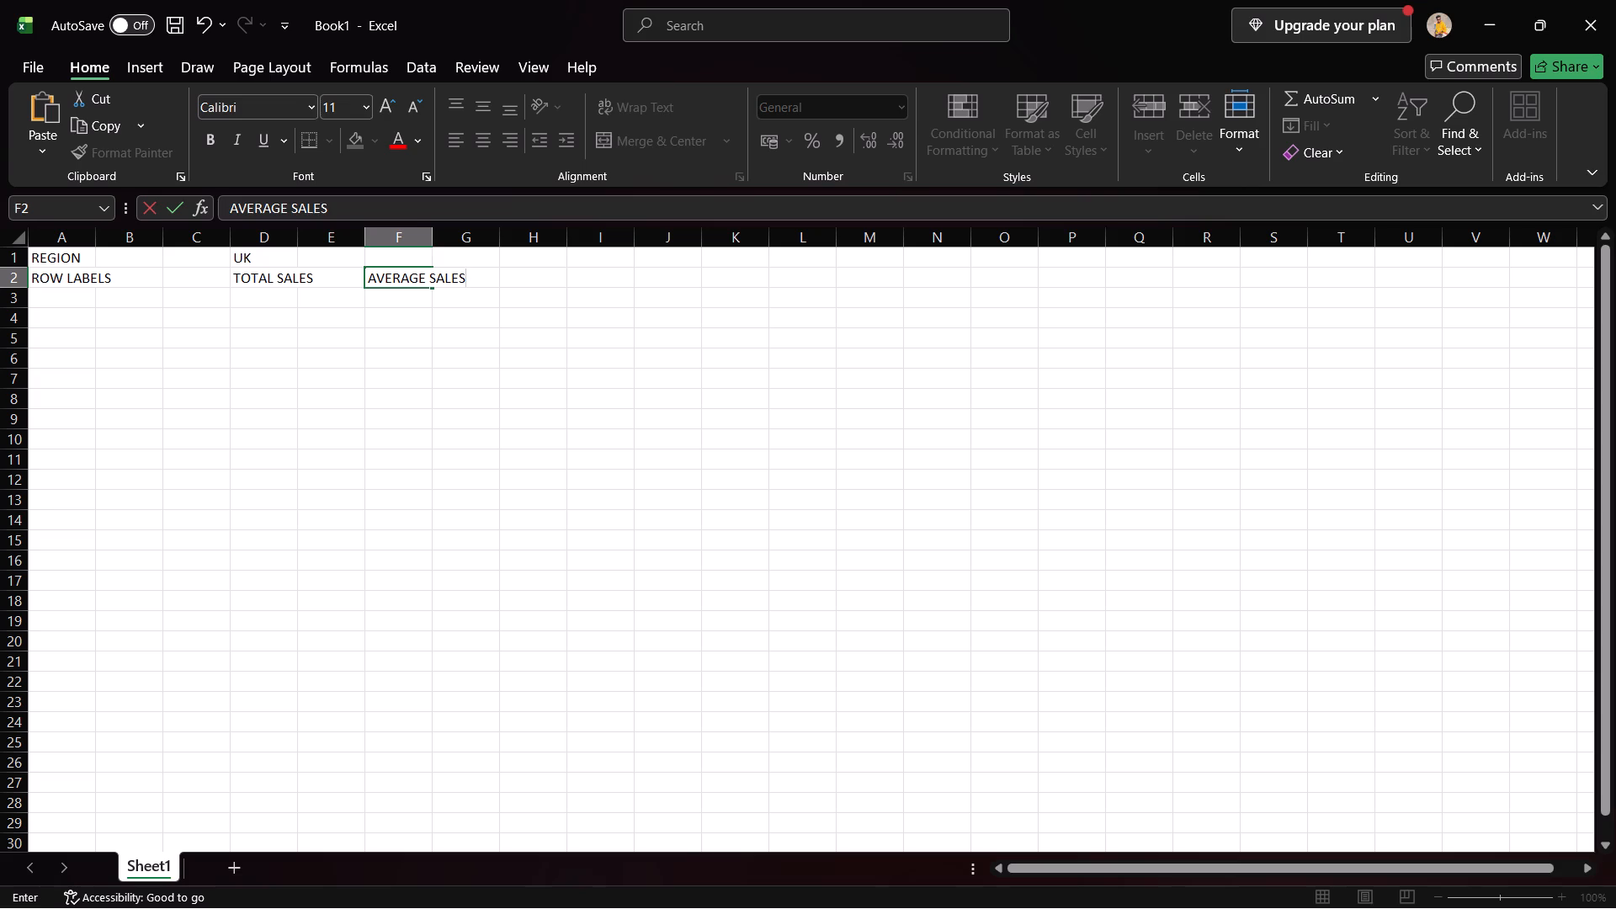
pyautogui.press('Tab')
# Enter the headings MIN SALES in cell I2 and MAX SALES in cell K2.
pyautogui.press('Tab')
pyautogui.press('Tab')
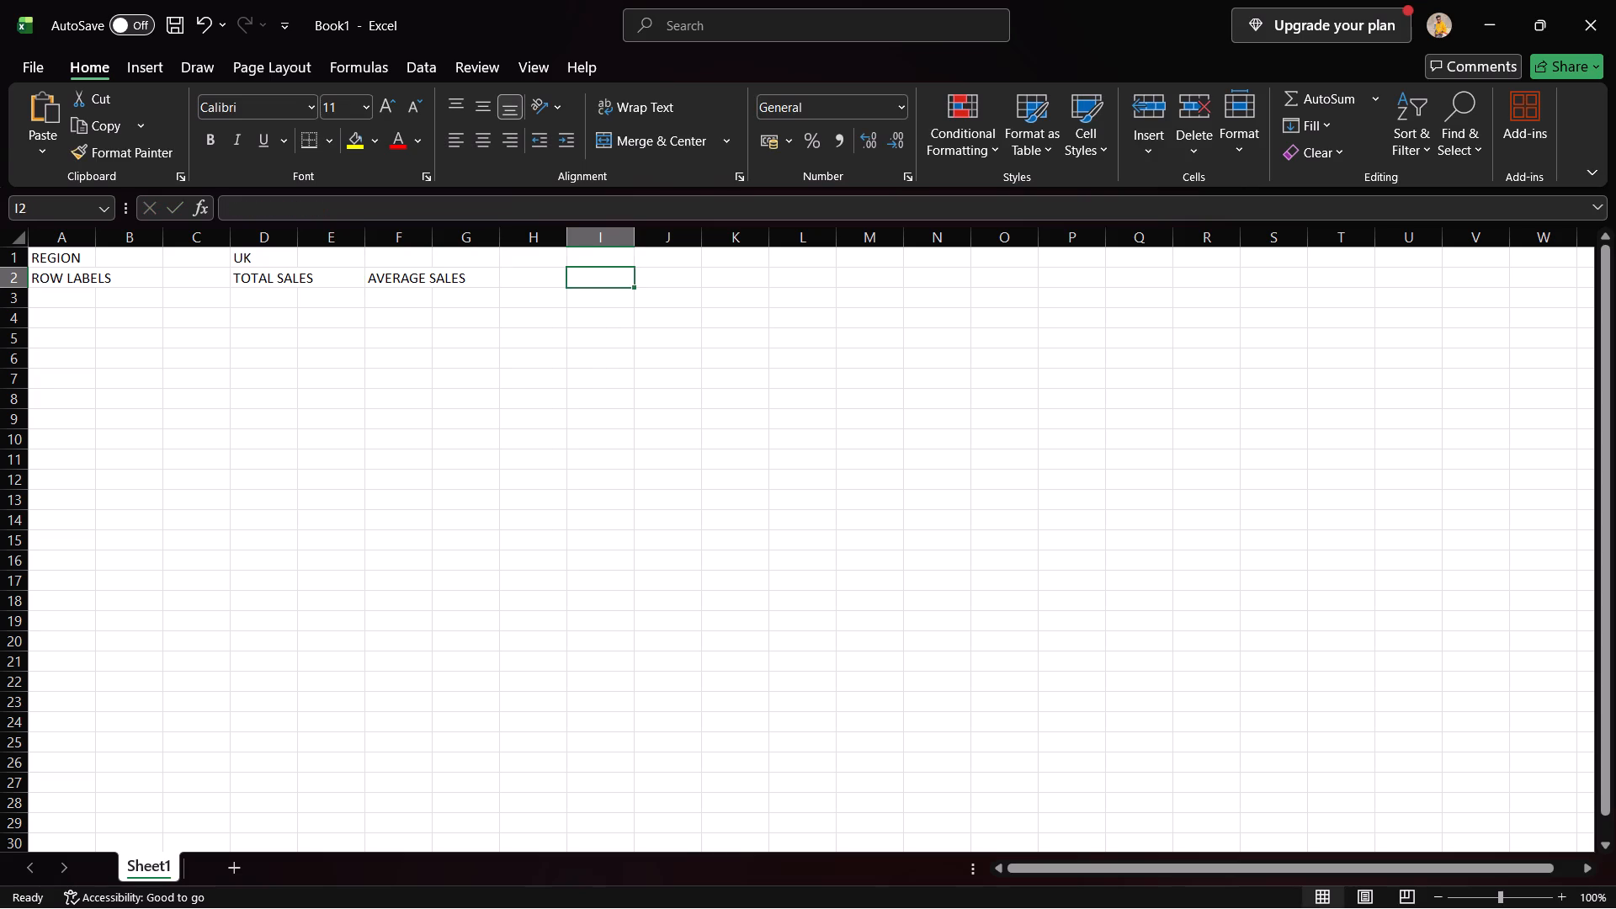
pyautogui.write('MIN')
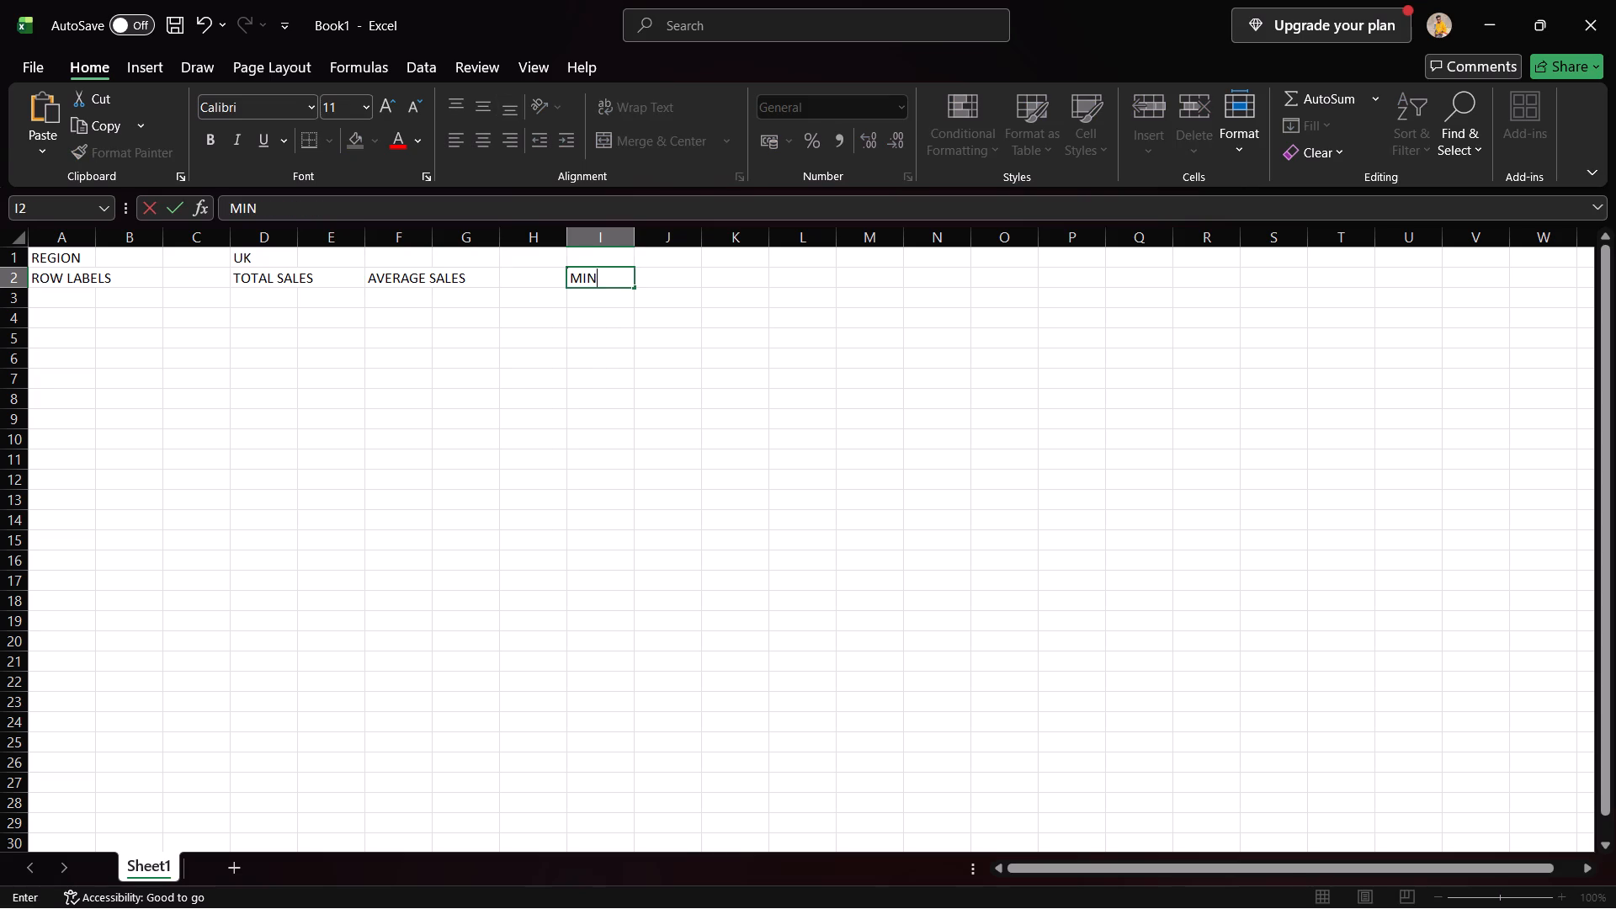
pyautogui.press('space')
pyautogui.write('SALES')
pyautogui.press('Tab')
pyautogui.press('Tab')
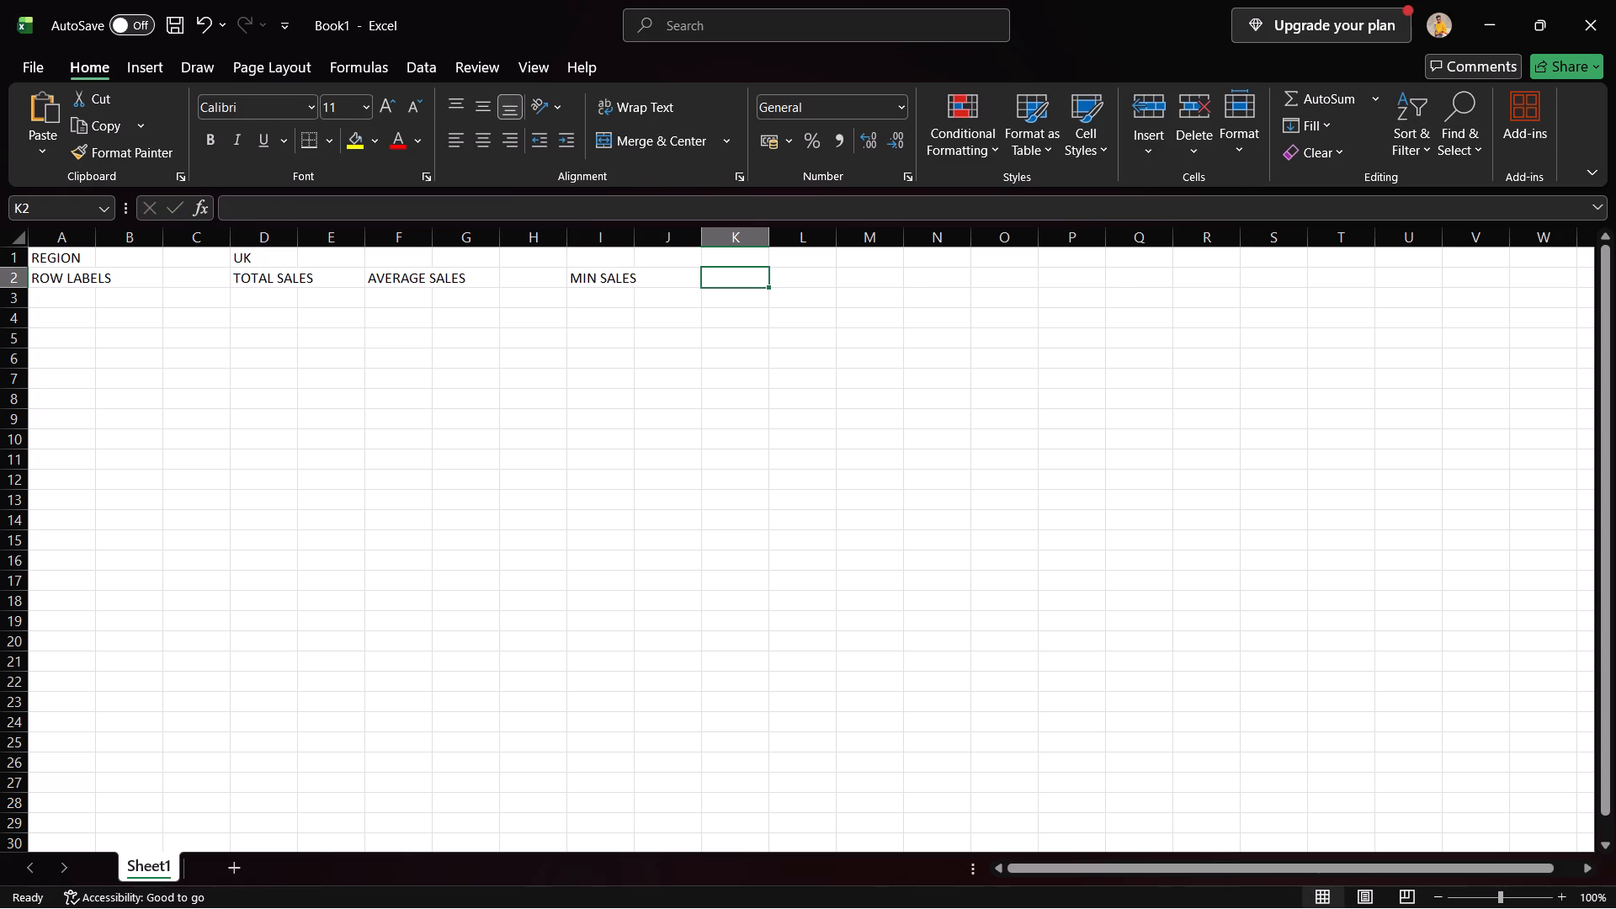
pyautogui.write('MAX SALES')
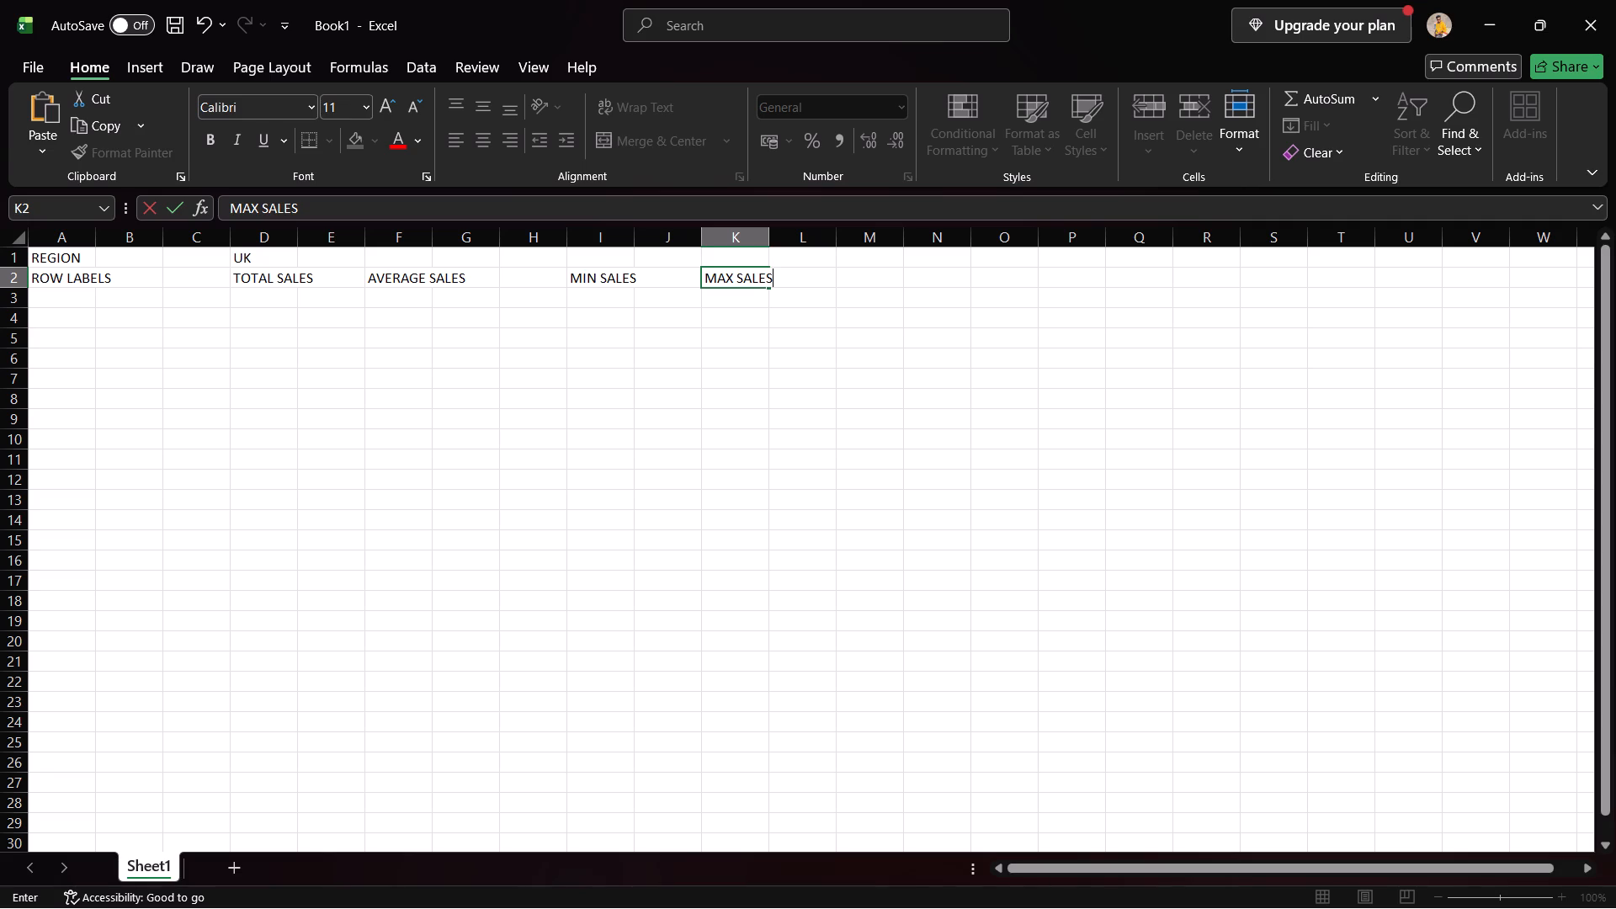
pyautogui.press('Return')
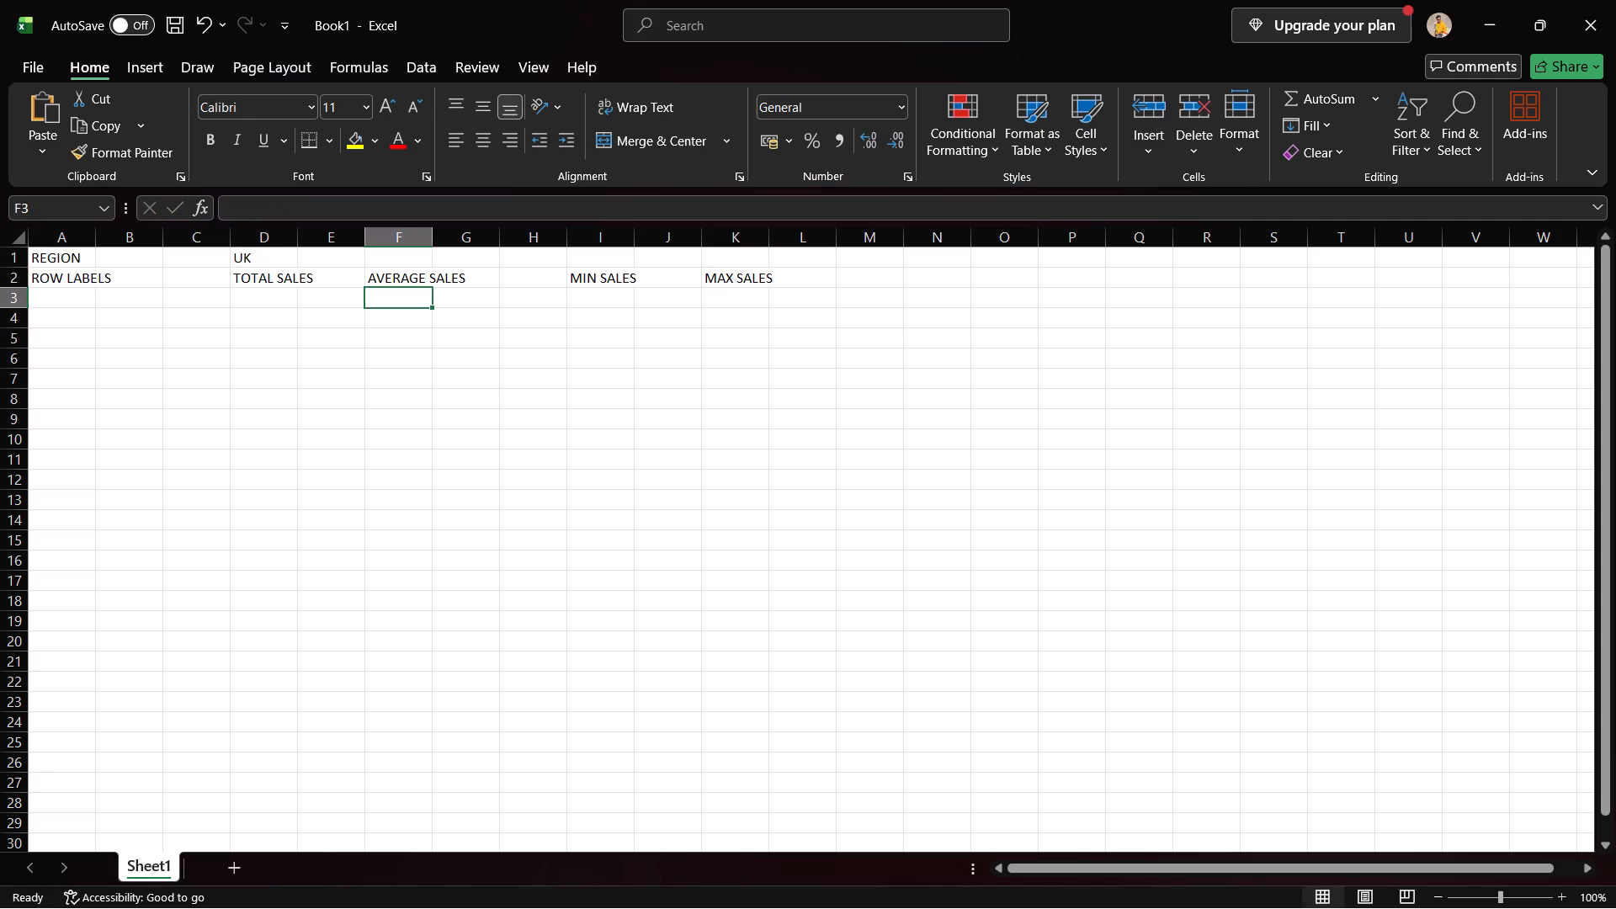
# Enter the row label ACCESSORIES in cell A3.
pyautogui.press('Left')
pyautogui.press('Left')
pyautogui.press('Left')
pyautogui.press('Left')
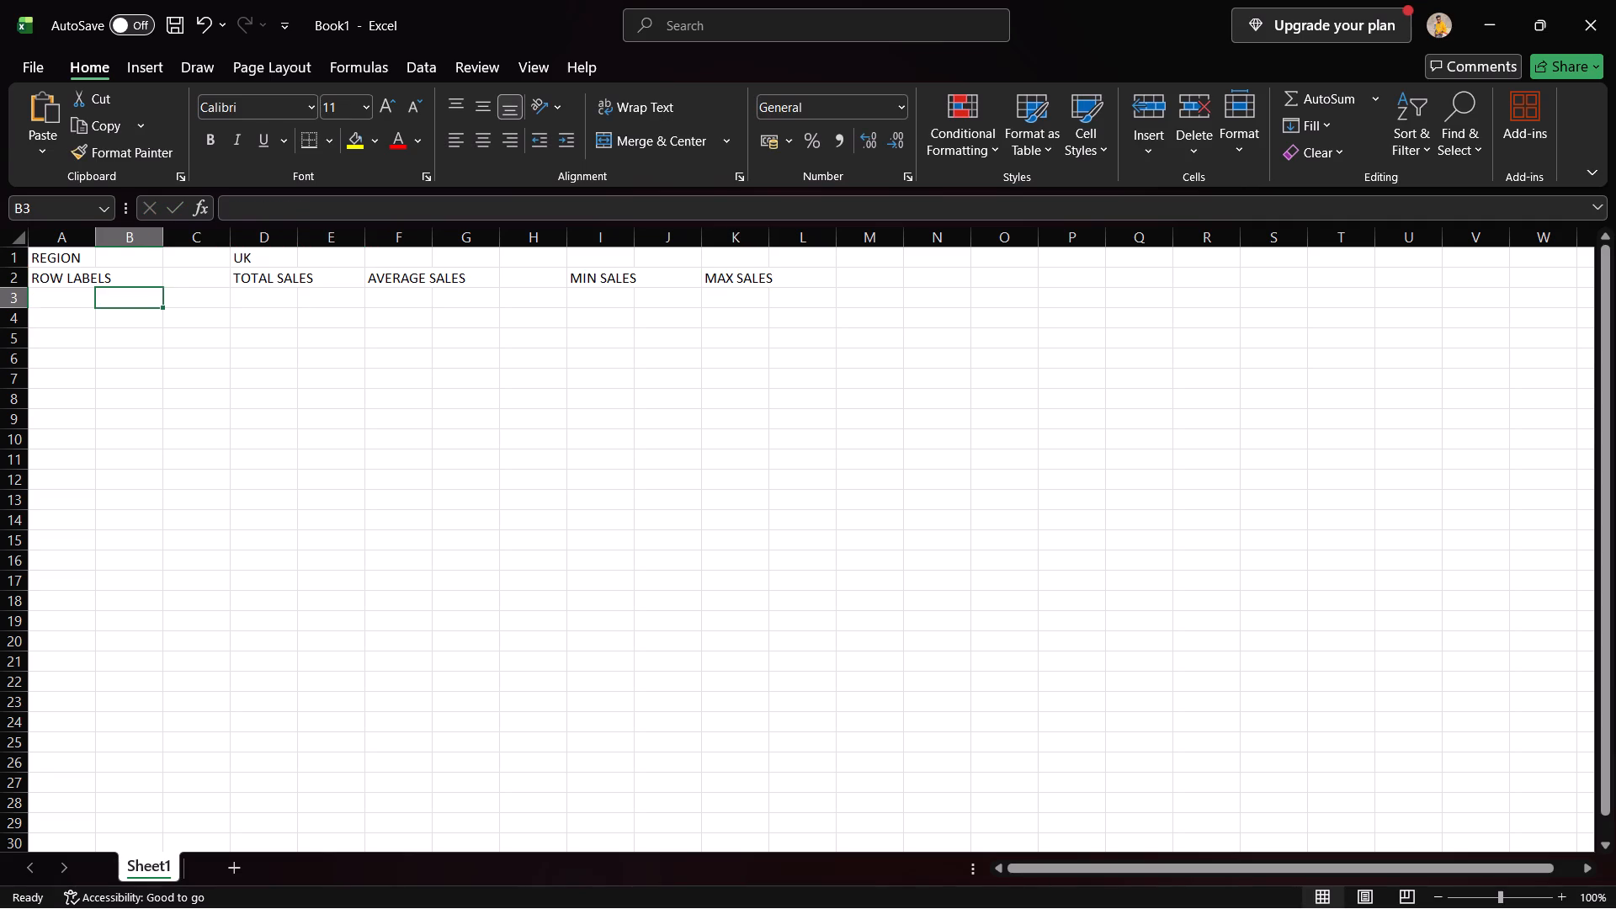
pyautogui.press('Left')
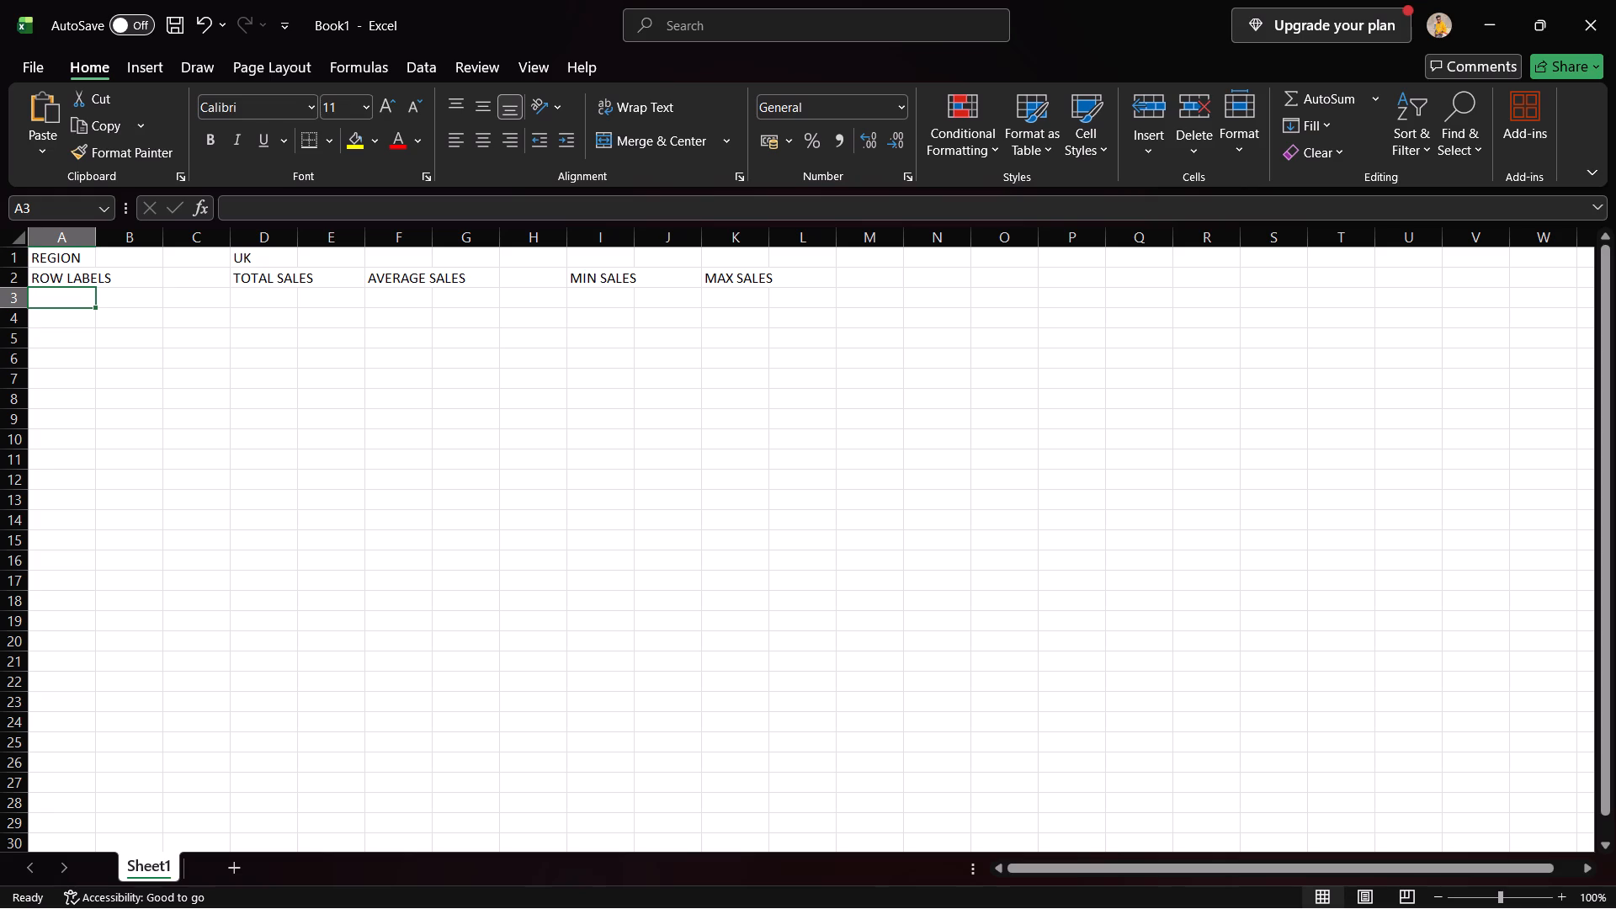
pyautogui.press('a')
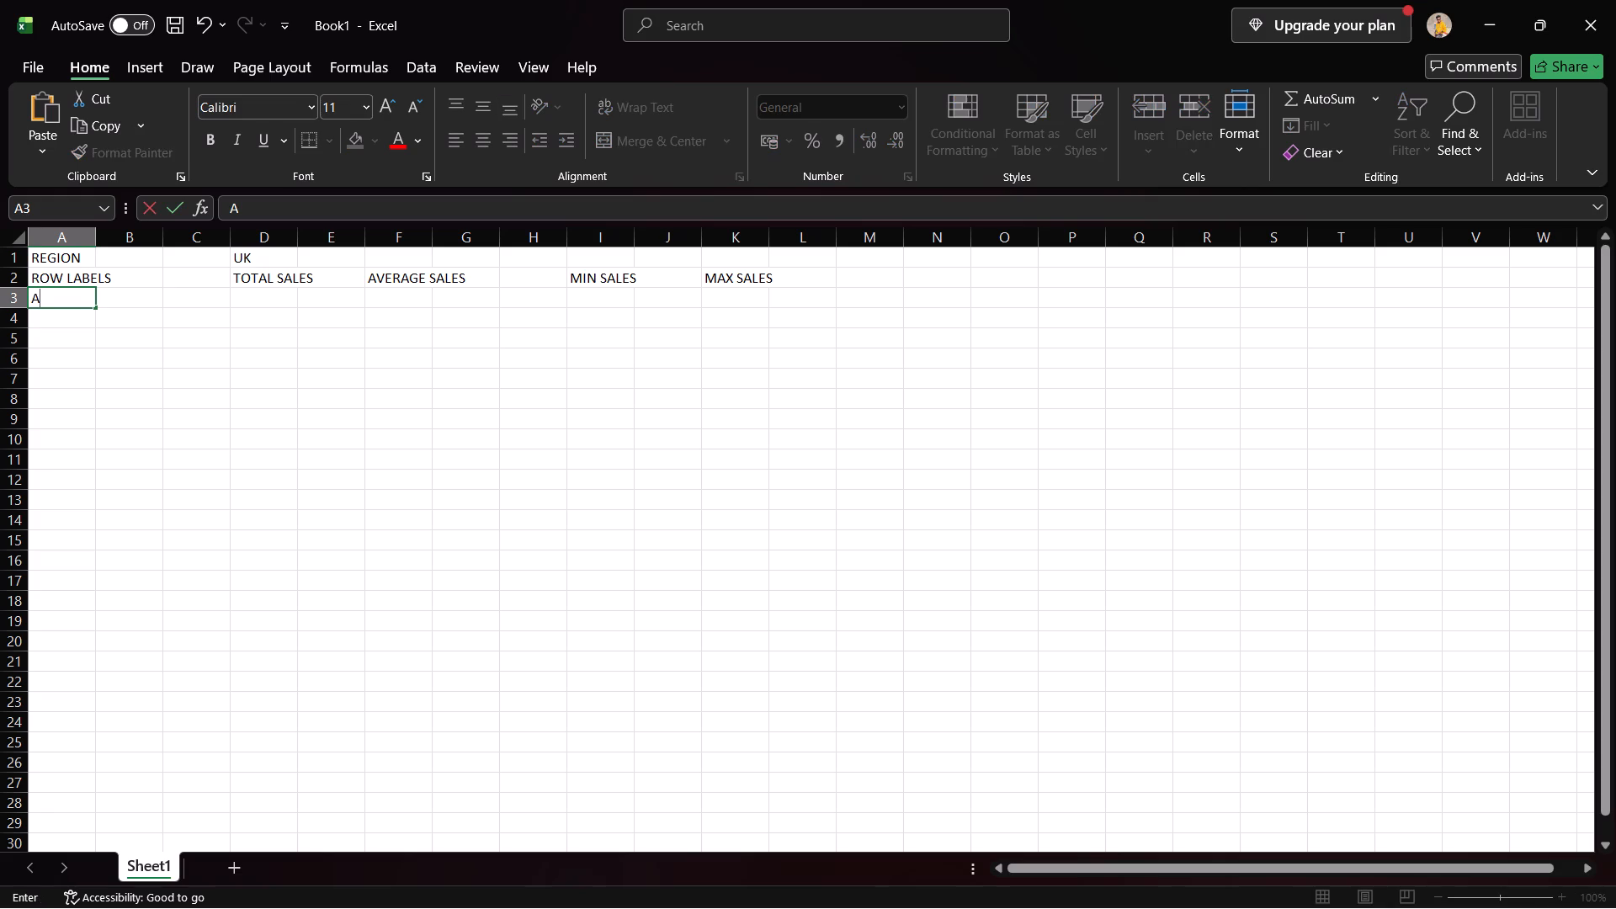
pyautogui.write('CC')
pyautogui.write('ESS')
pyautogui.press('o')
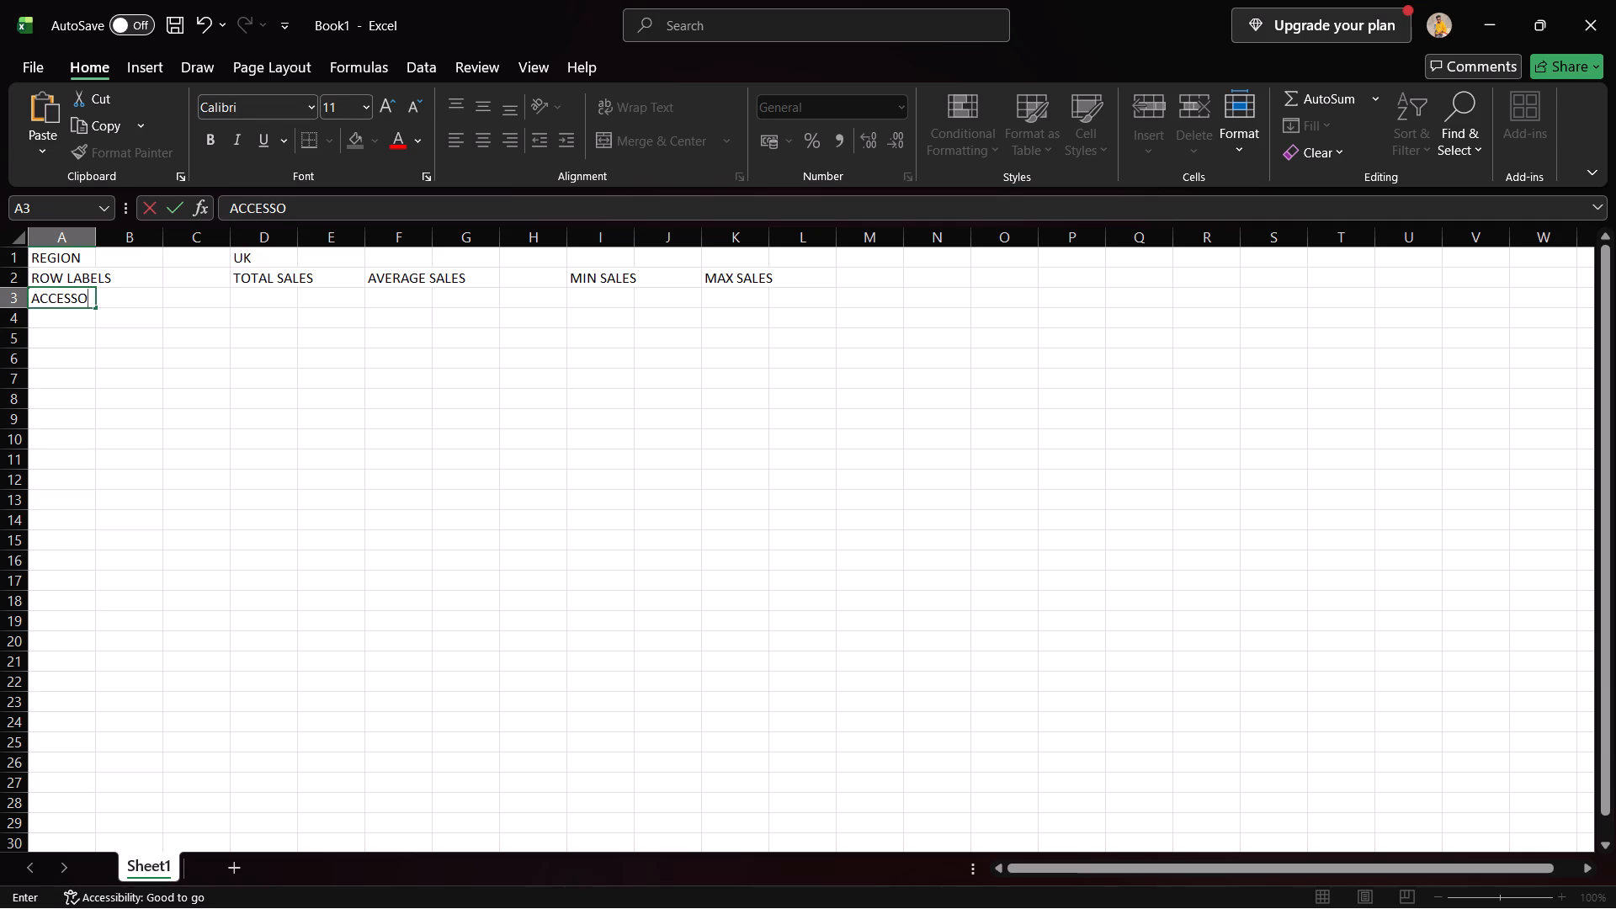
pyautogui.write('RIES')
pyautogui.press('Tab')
# Enter the accessories total sales of 120700 in cell D3 and average sales of 20117 in cell F3.
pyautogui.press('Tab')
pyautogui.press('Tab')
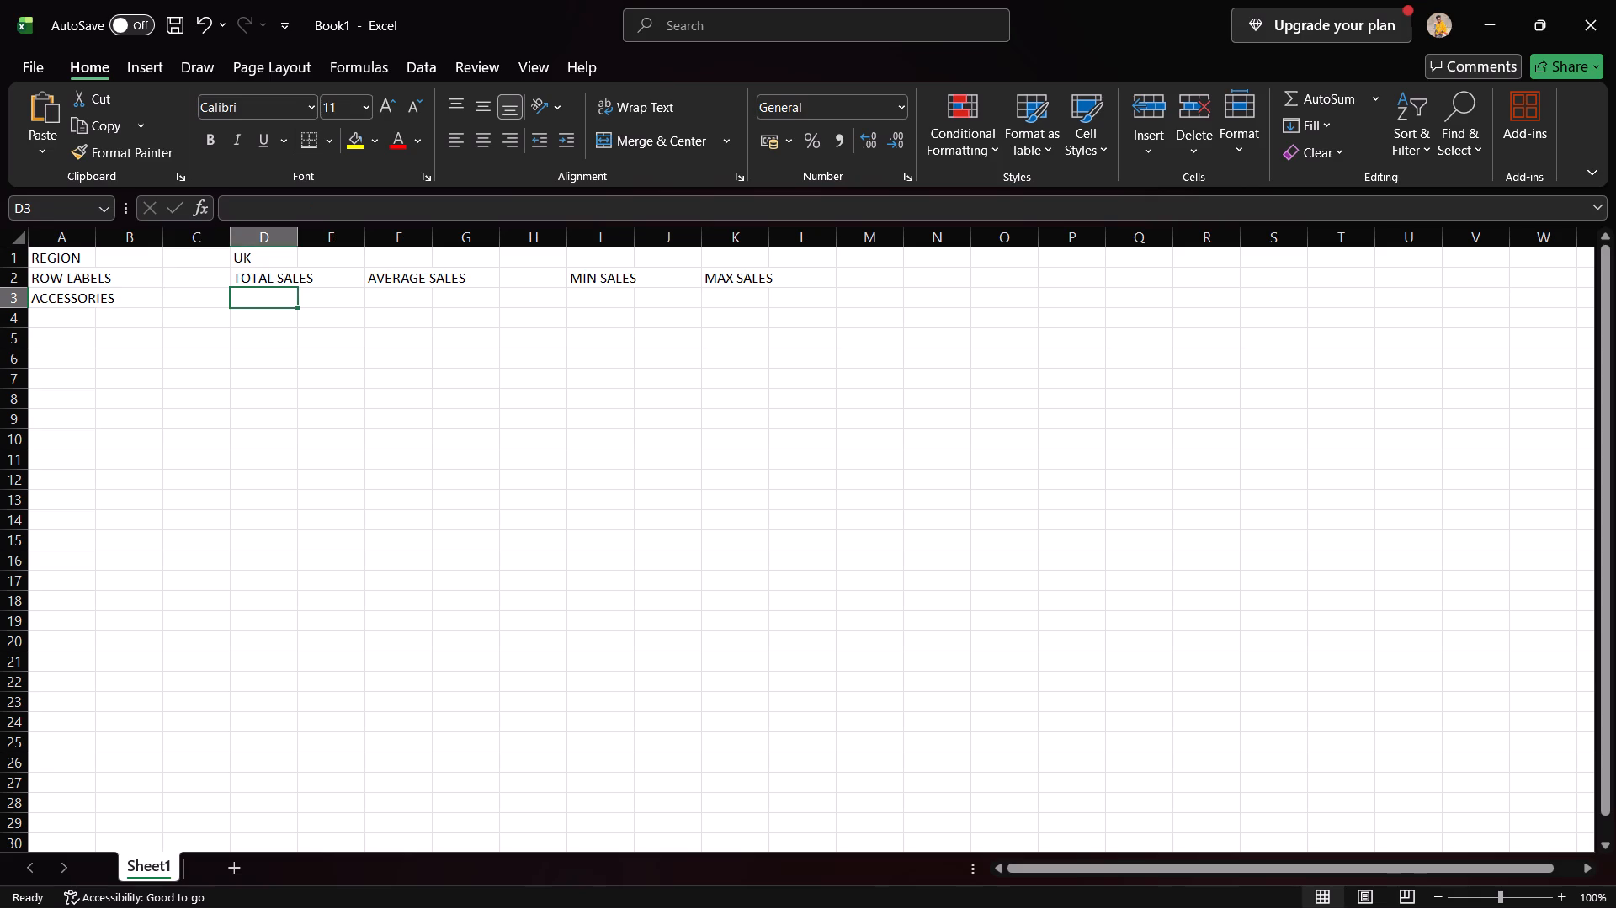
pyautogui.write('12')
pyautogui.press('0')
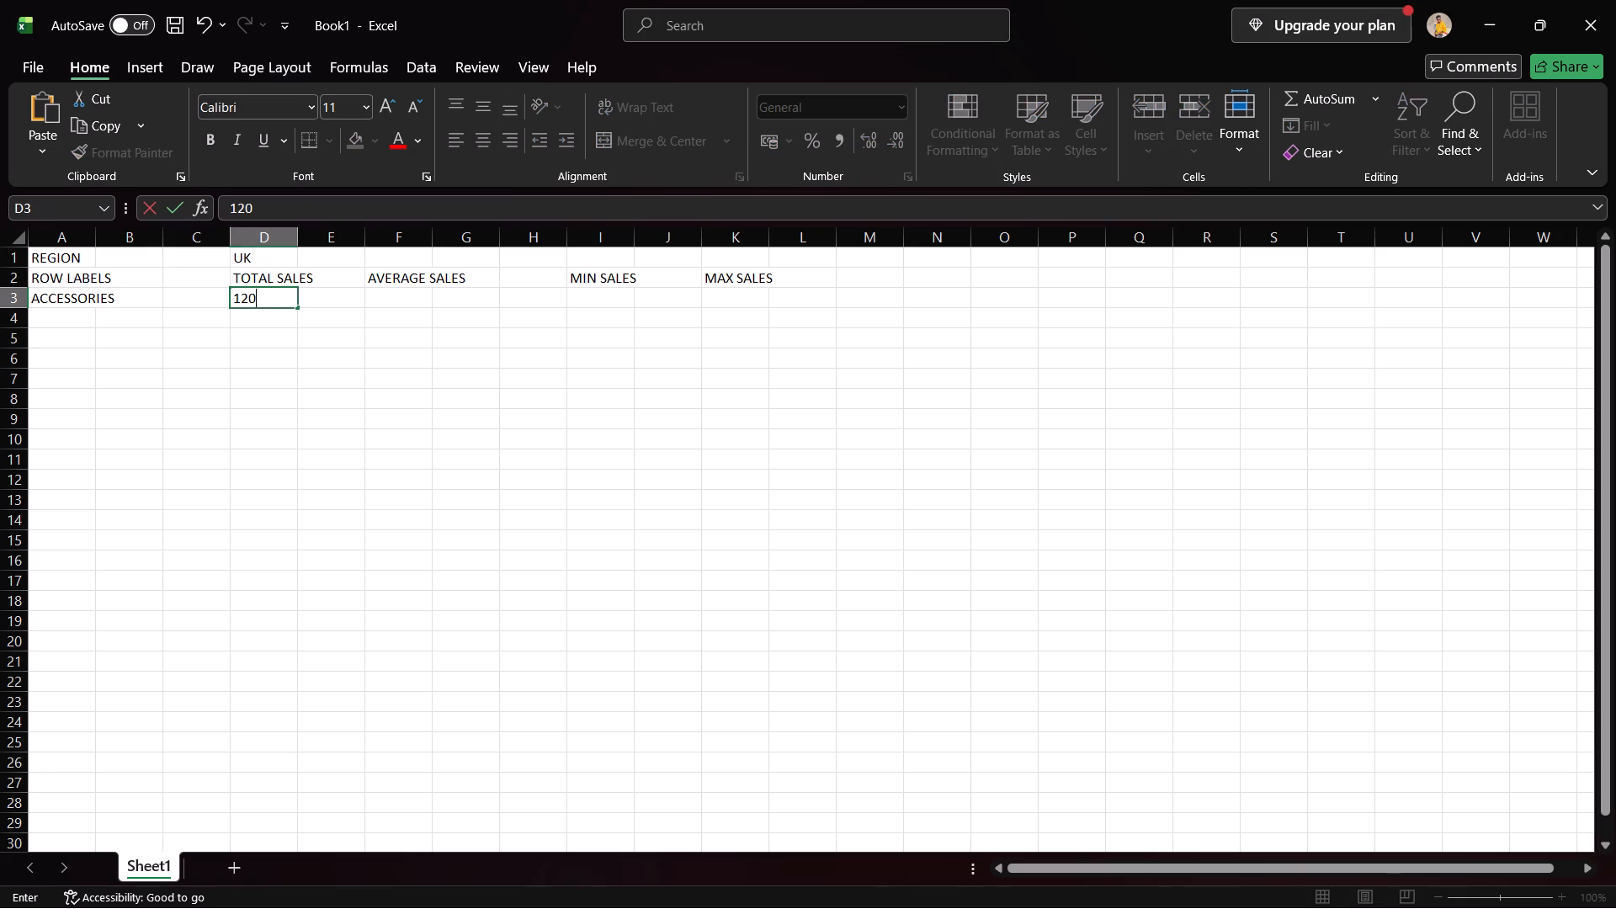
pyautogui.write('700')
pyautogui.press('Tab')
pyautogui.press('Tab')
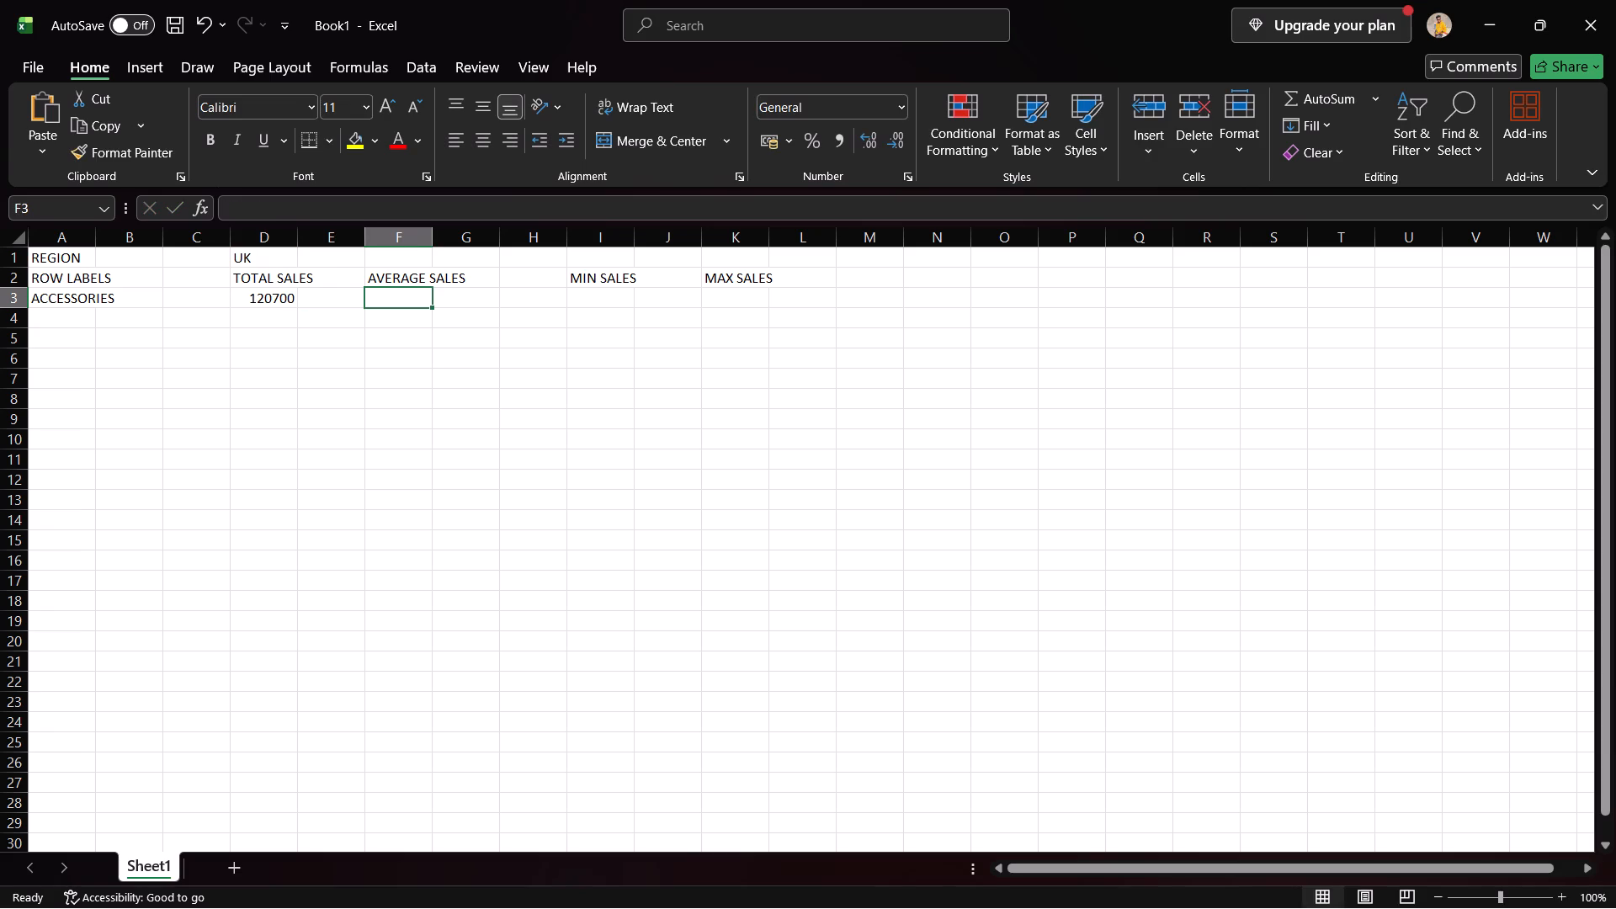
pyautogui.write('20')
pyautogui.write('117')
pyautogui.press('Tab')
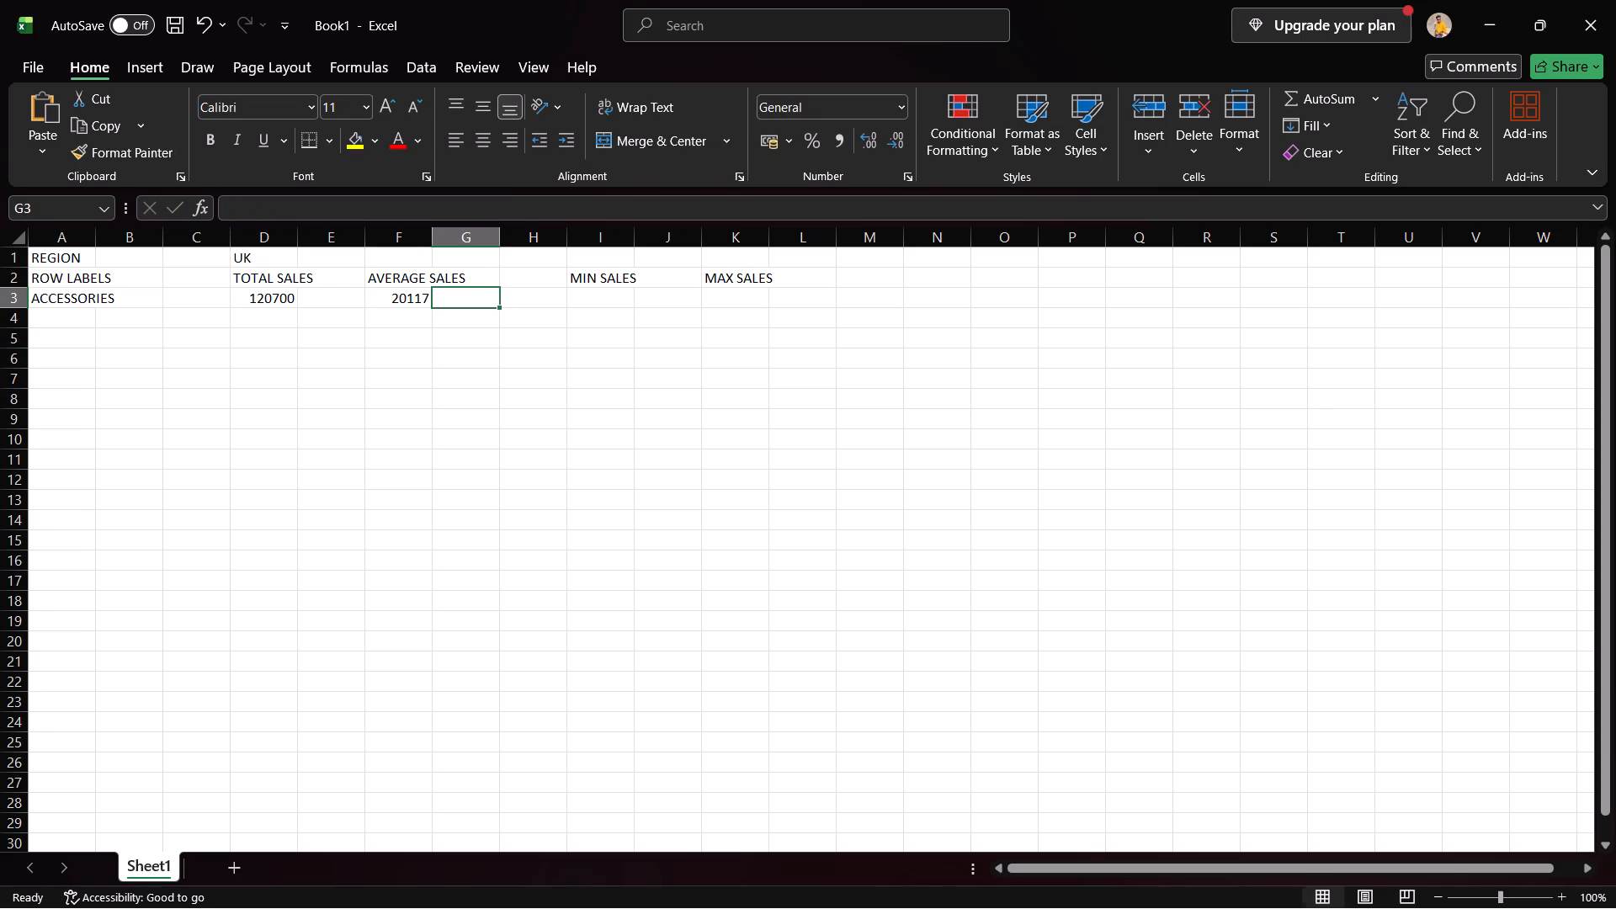
# Enter the accessories minimum sales of 13800 in cell I3 and maximum sales of 29800 in cell K3.
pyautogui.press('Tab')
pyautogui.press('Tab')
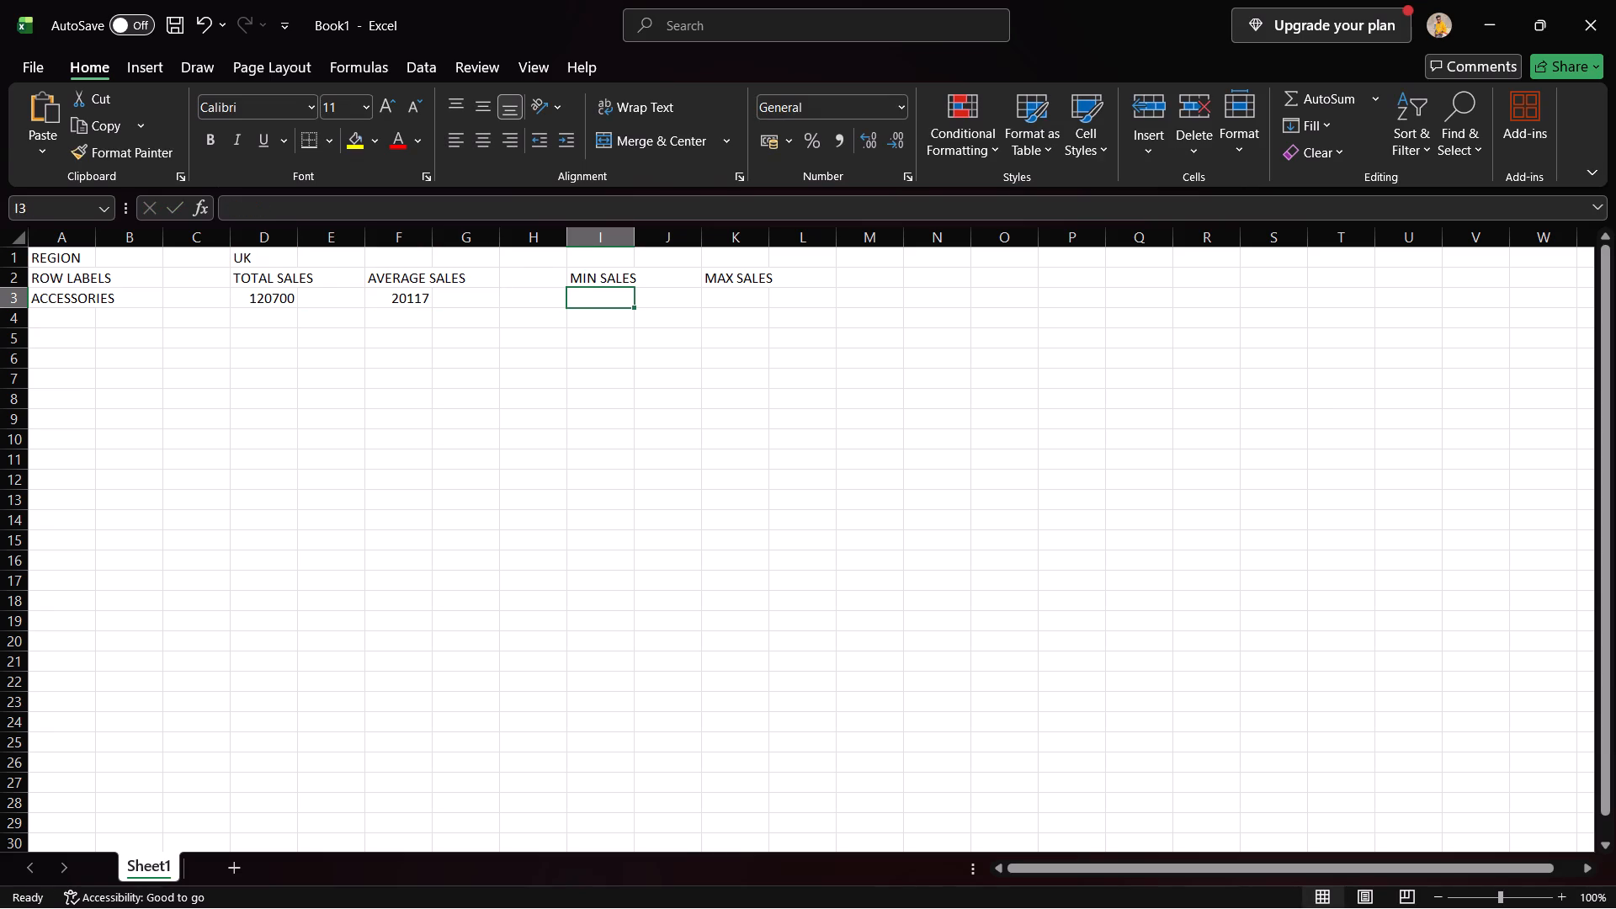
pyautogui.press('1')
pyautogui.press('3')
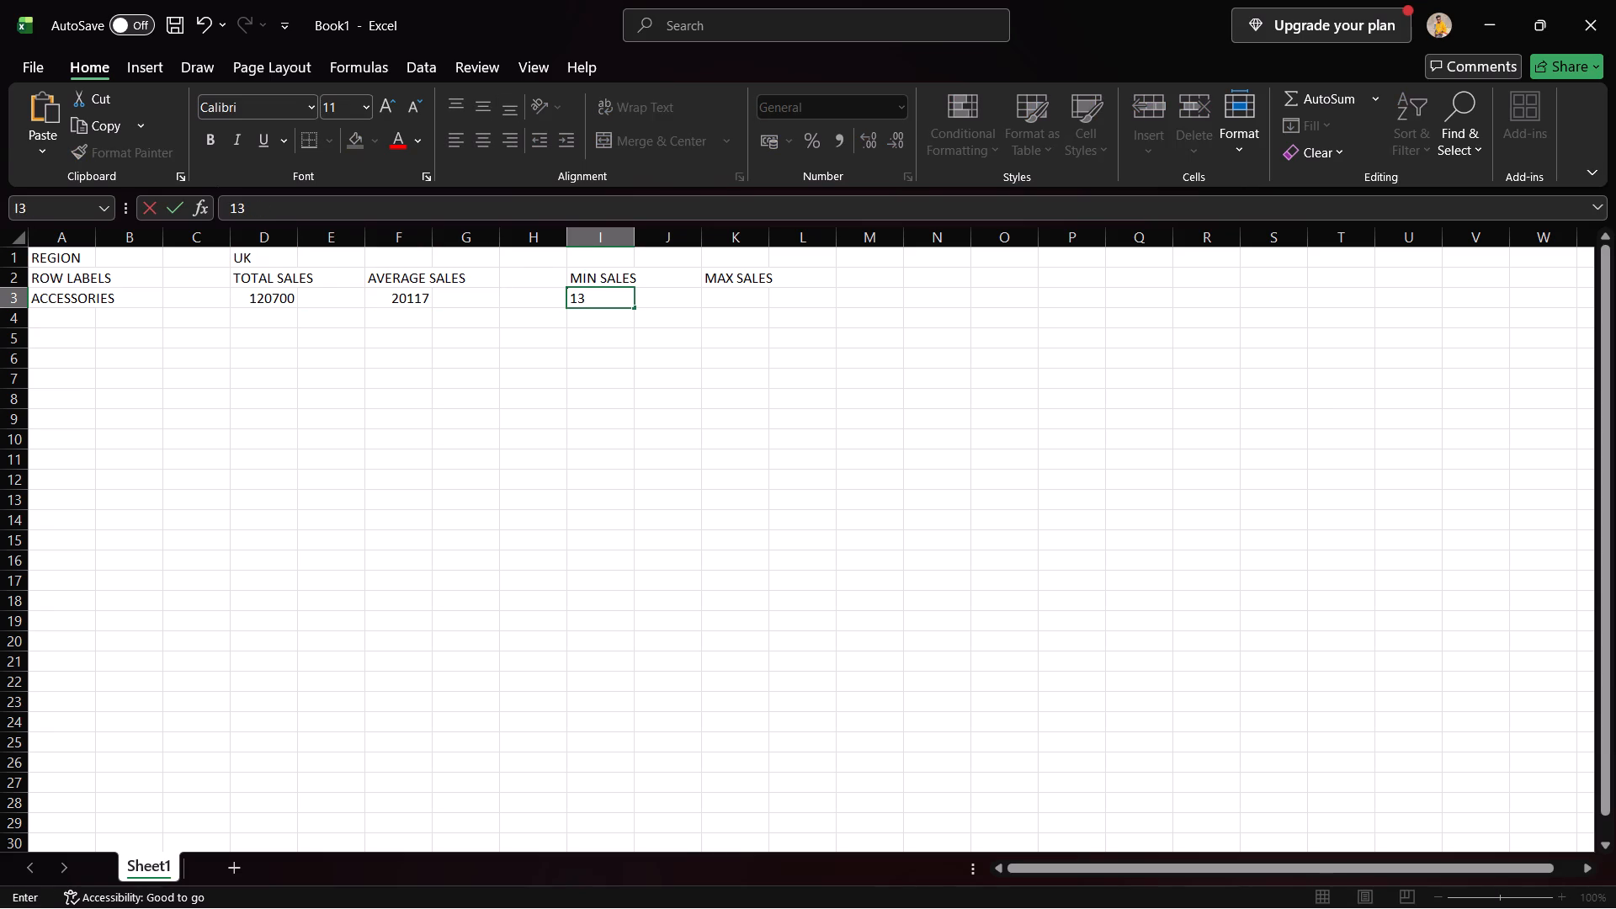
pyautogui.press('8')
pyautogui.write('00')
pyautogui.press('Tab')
pyautogui.press('Tab')
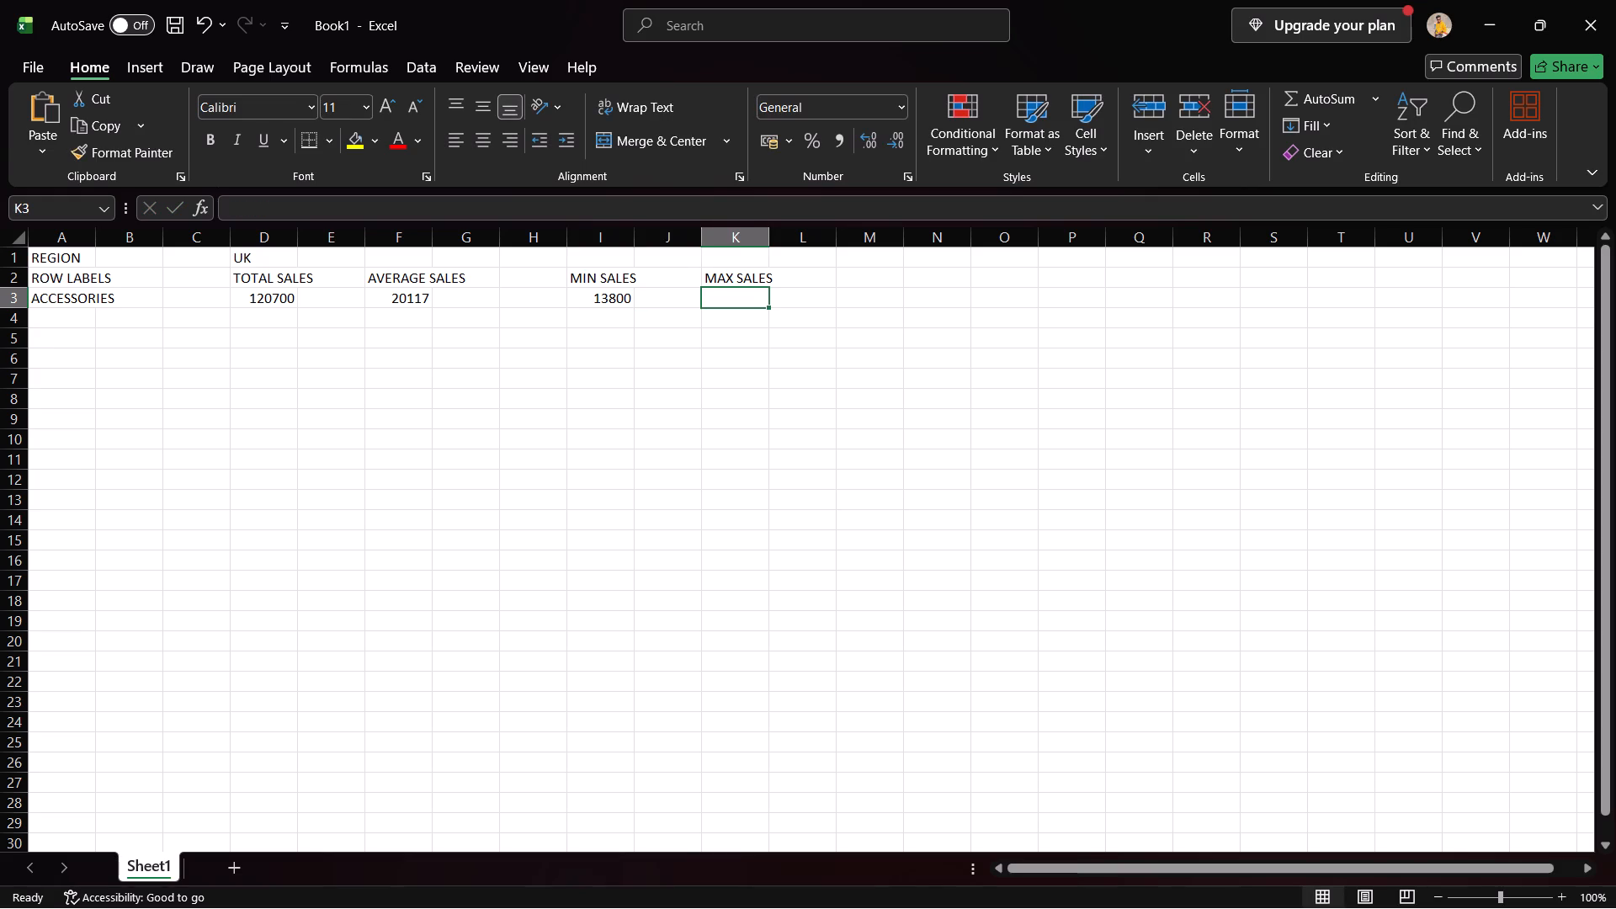
pyautogui.write('29')
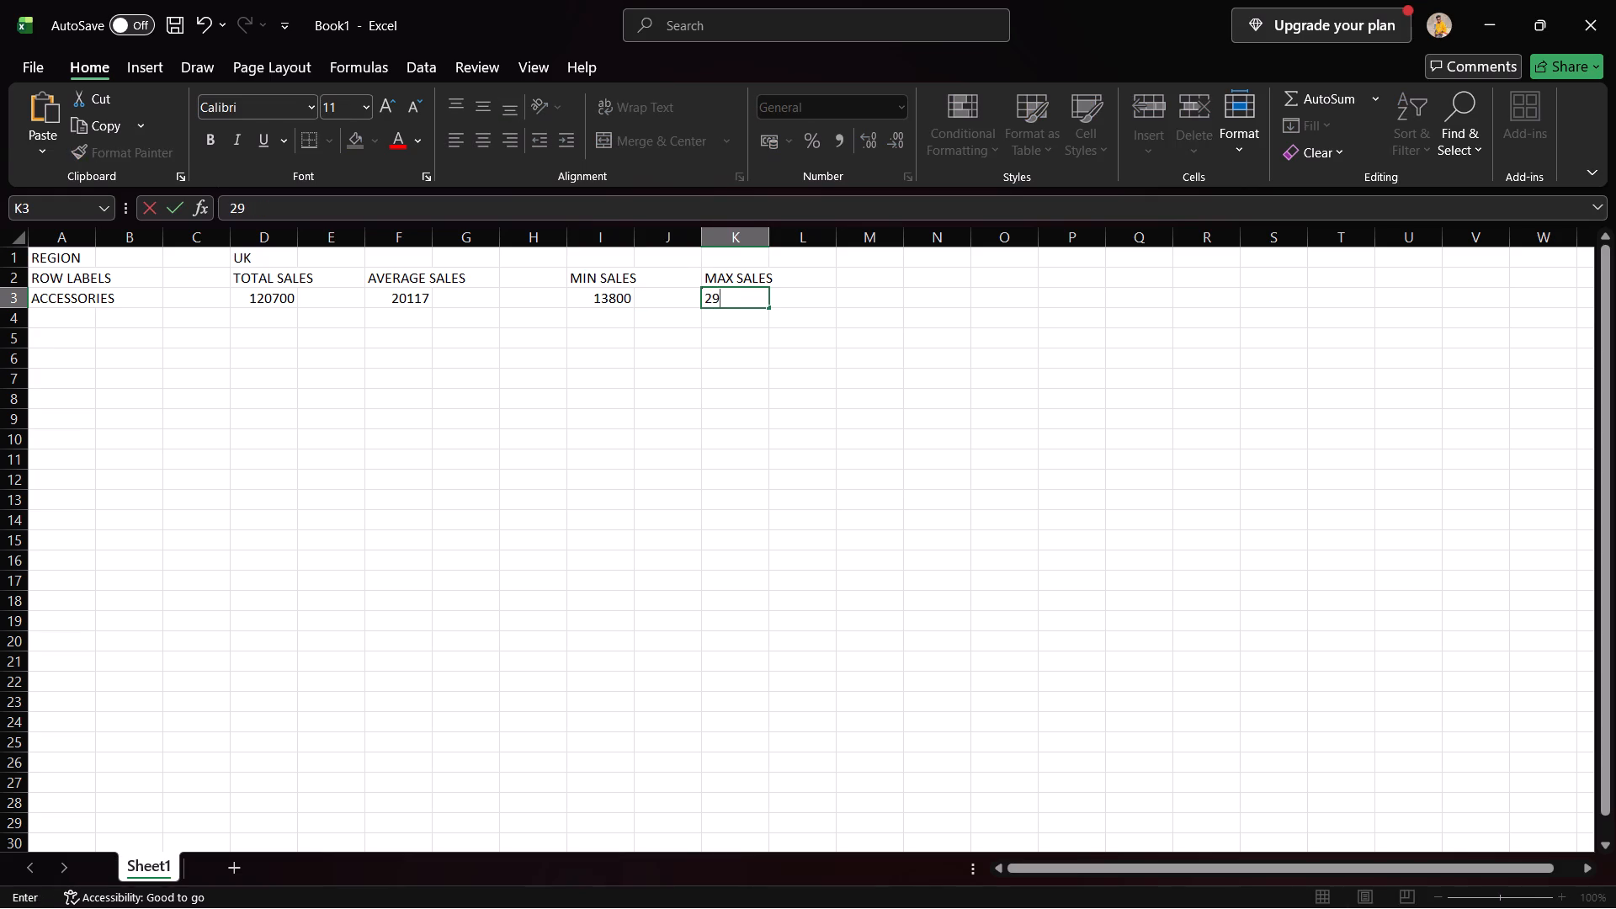
pyautogui.write('800')
pyautogui.press('Return')
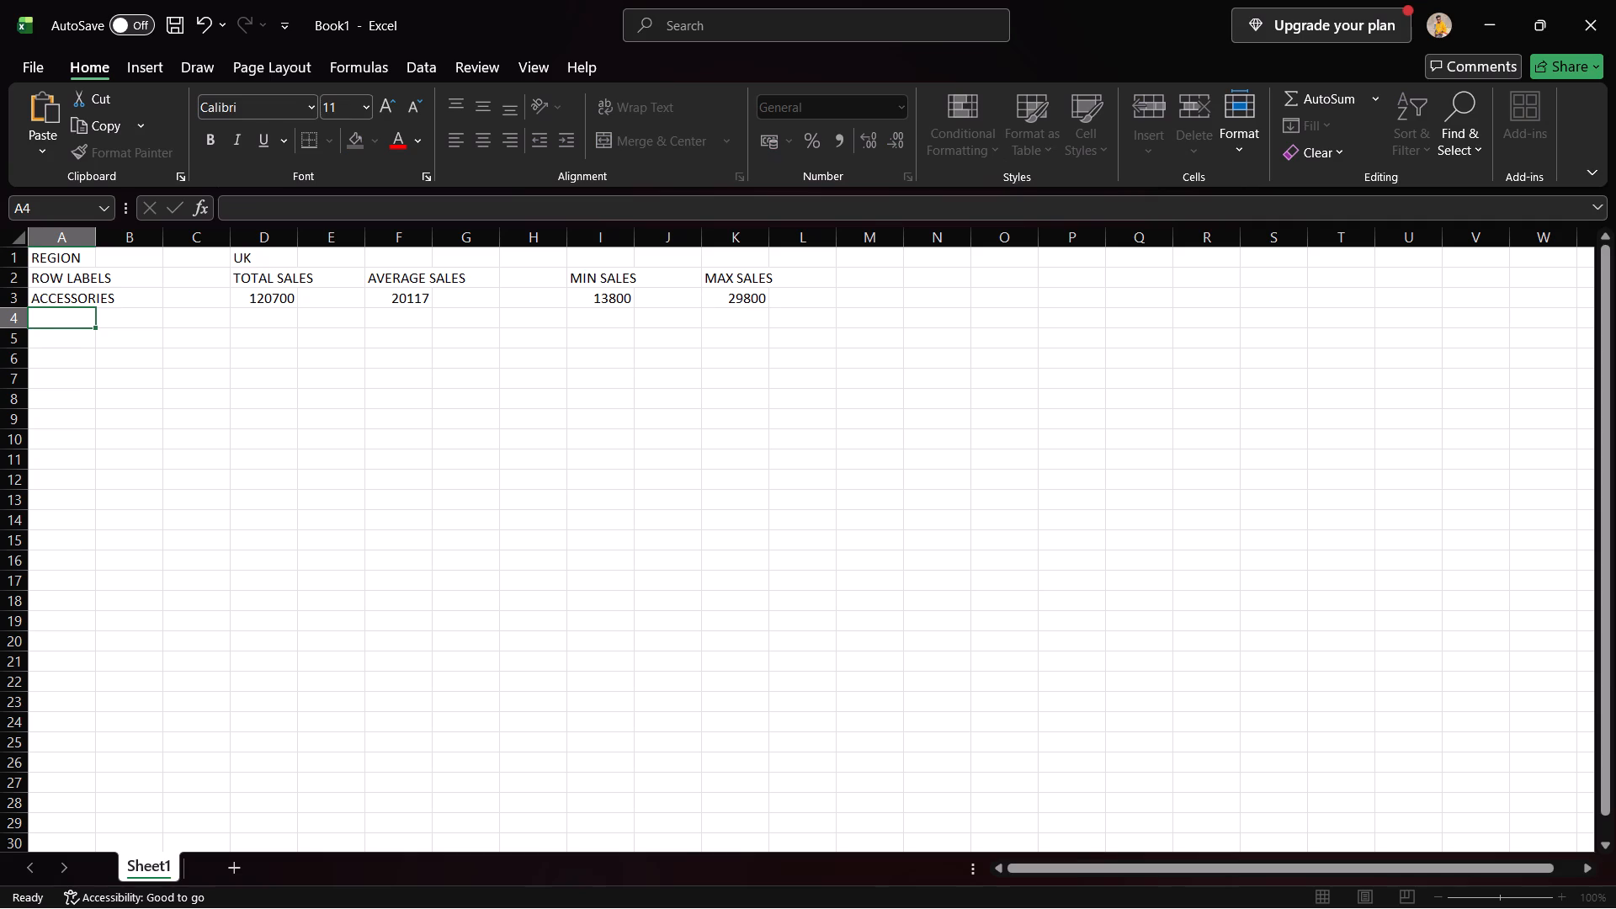
# Add the BIKE RACKS label in cell A4 with 22100 as its total sales in D4 and average sales in F4.
pyautogui.write('BIKE RACKS')
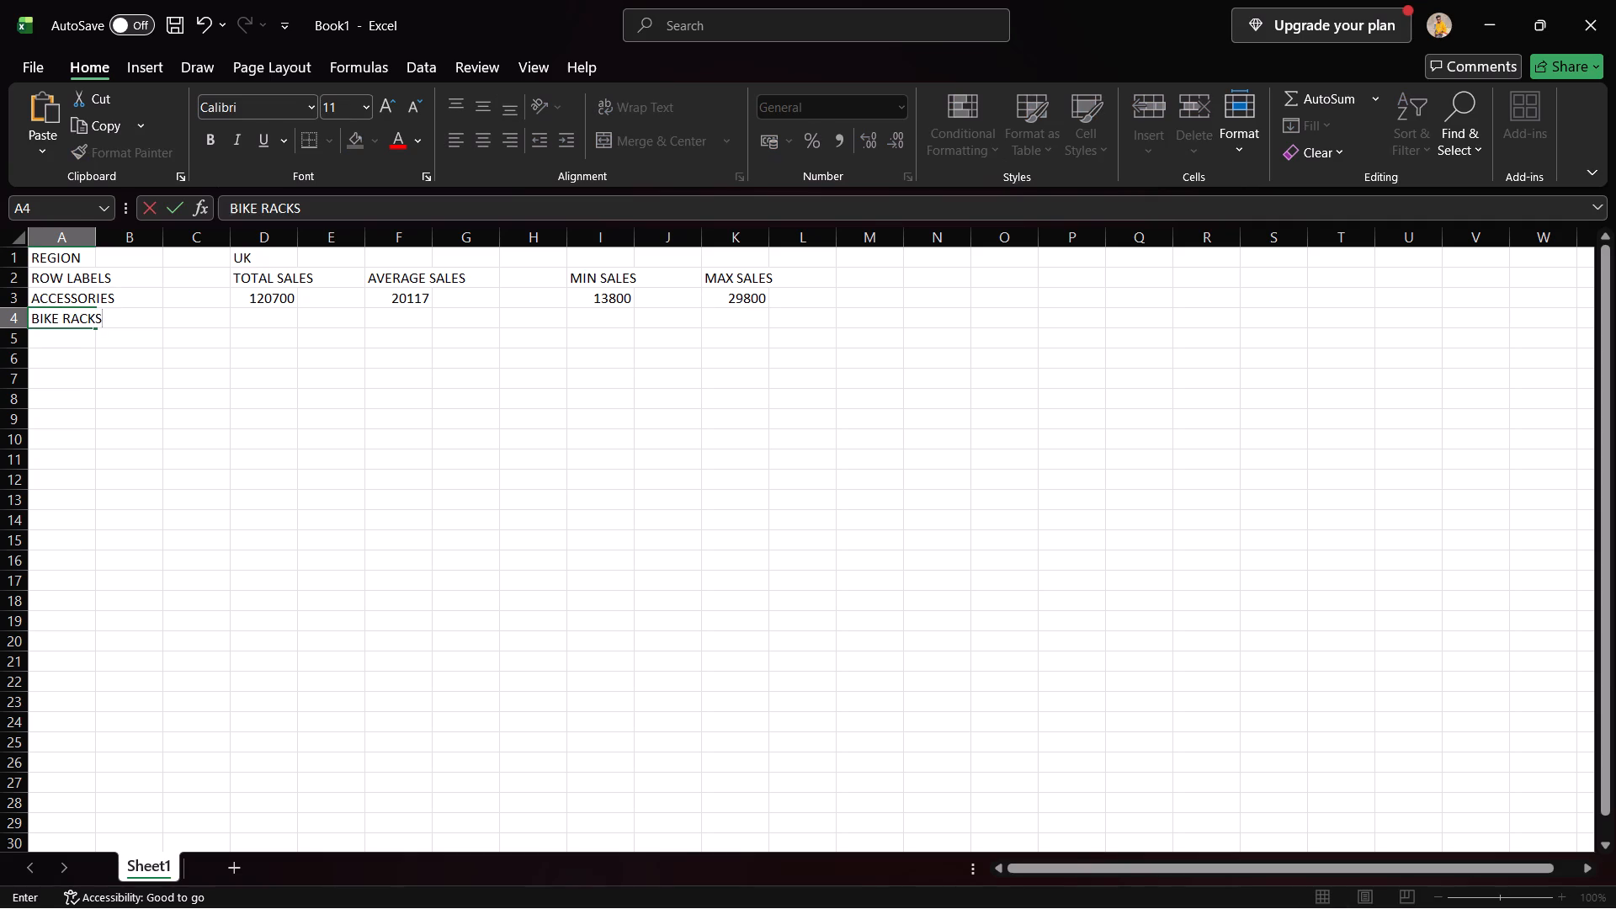
pyautogui.press('Tab')
pyautogui.press('Tab')
pyautogui.press('Tab')
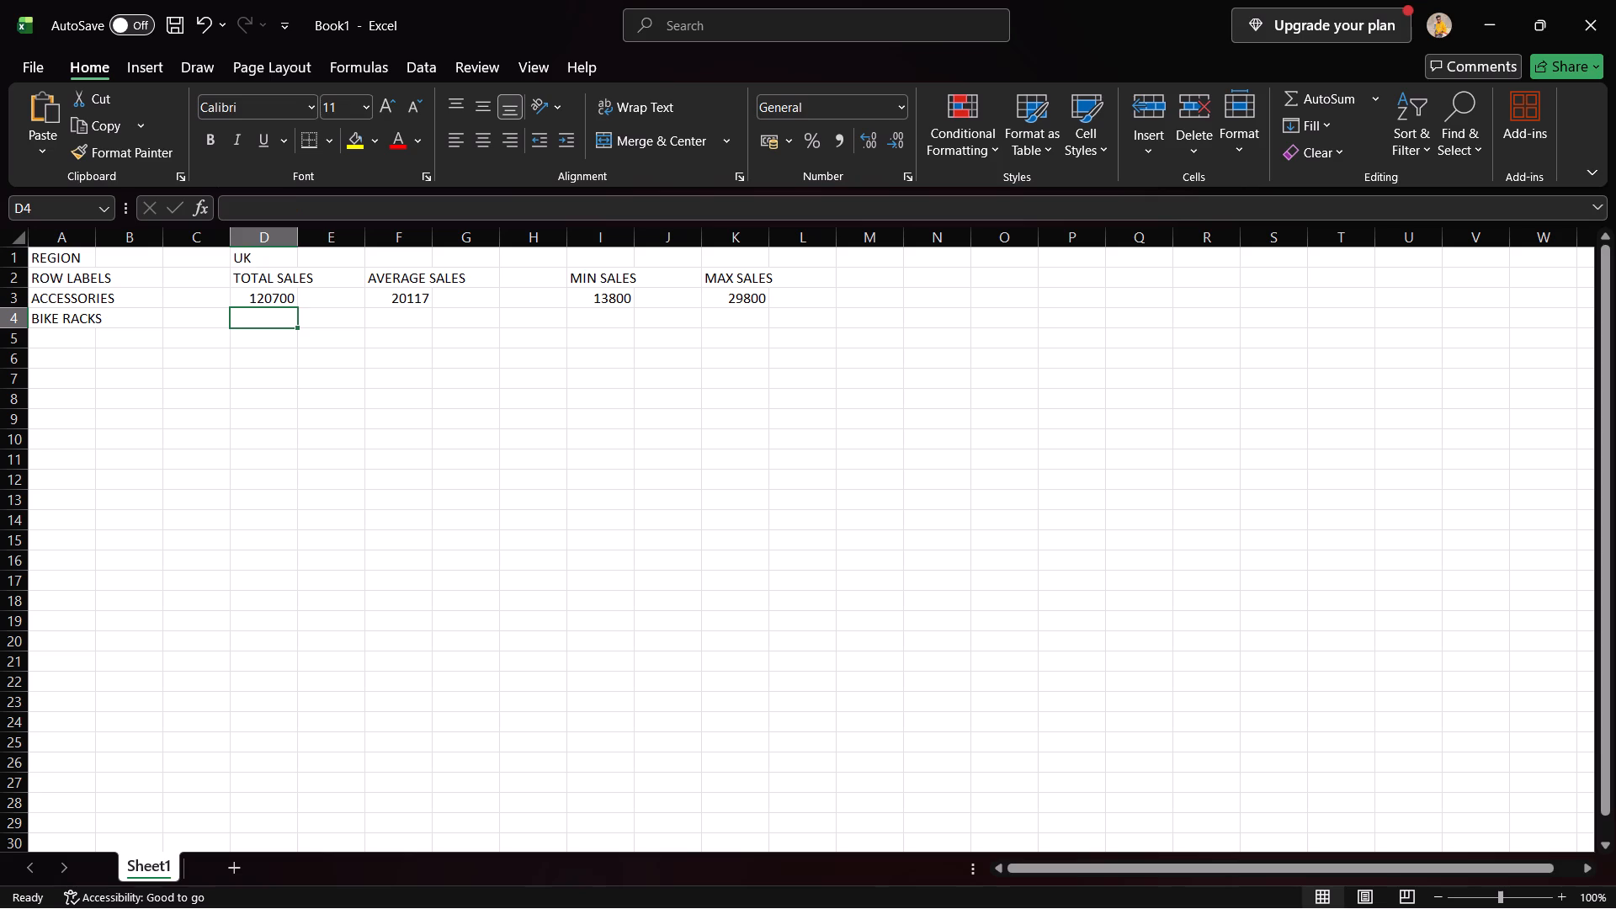
pyautogui.write('22100')
pyautogui.press('Tab')
pyautogui.press('Tab')
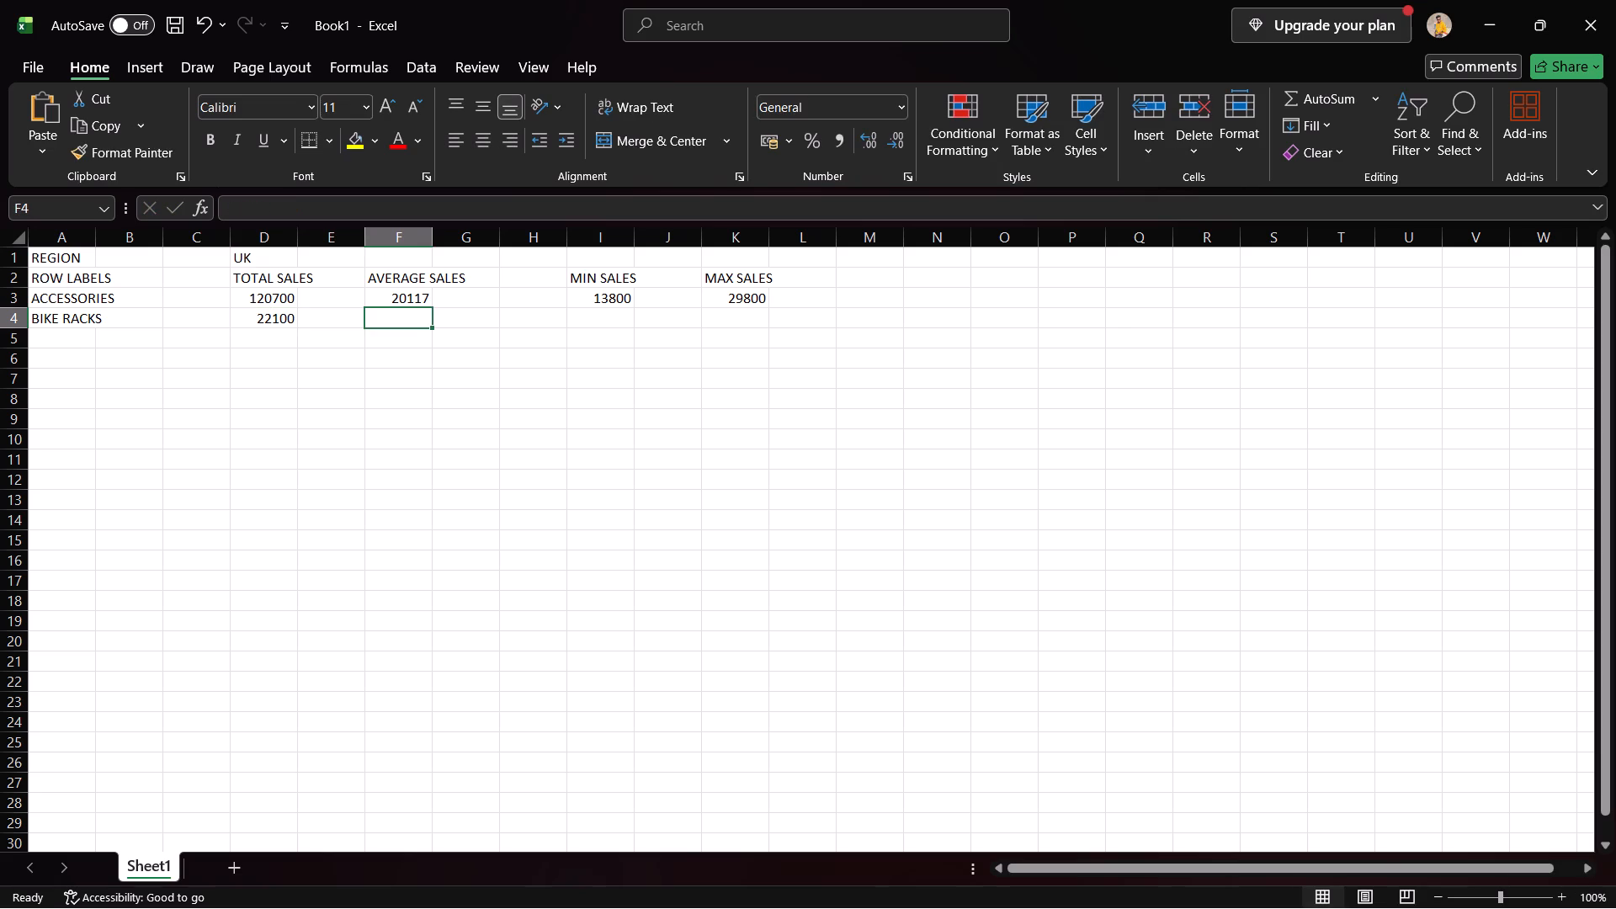
pyautogui.write('221')
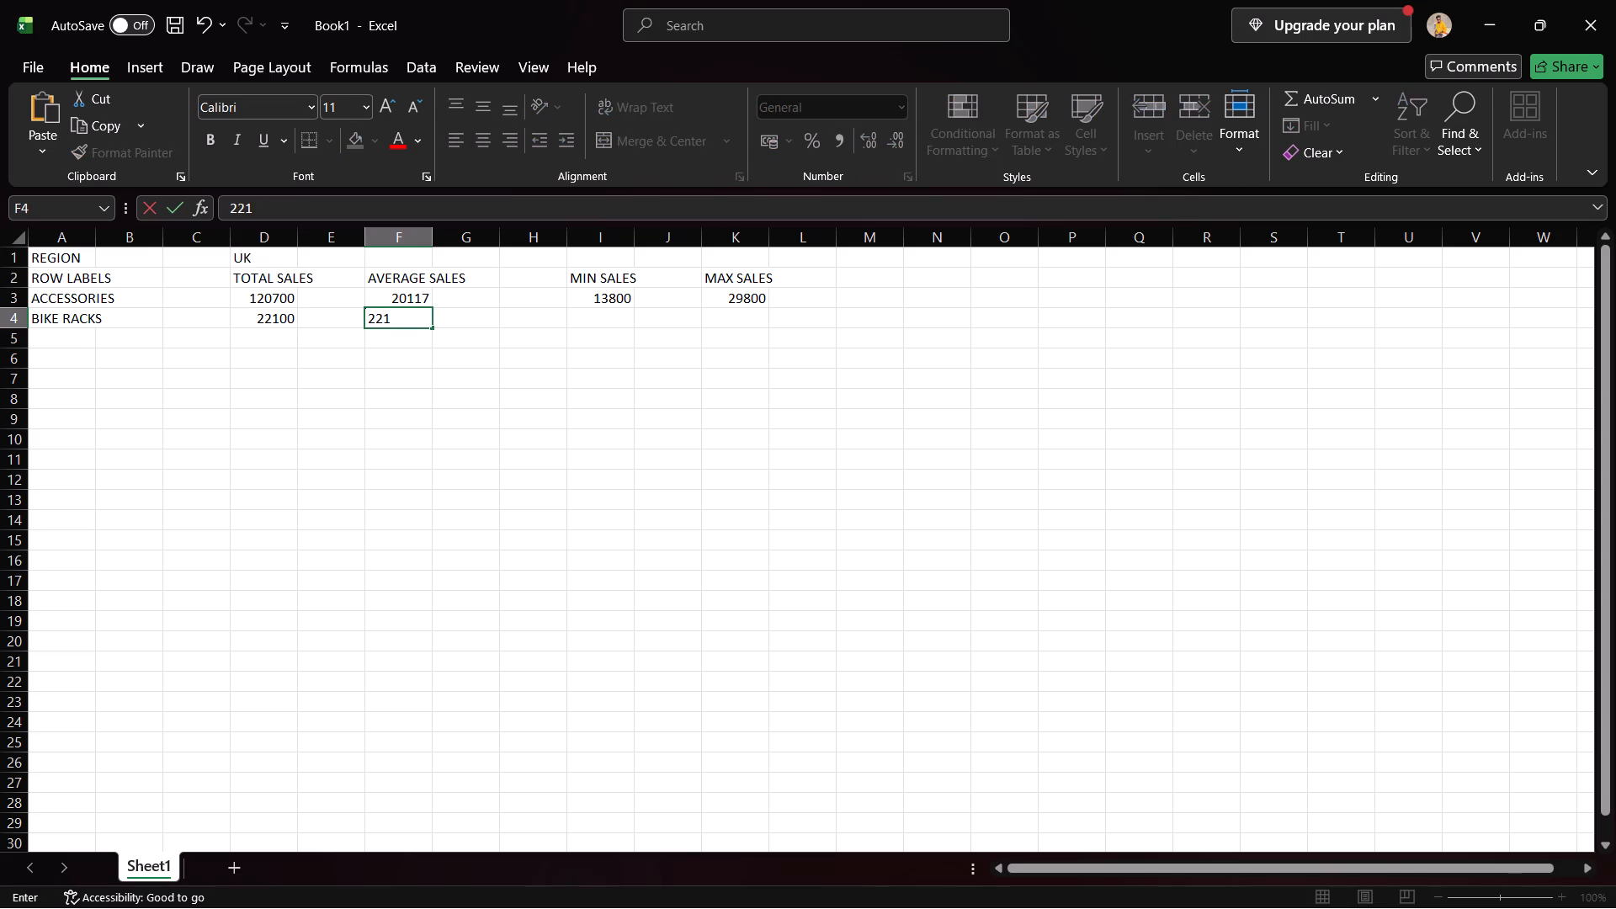
pyautogui.write('00')
pyautogui.press('Tab')
# Enter 22100 as the bike racks minimum sales in cell I4 and maximum sales in cell K4.
pyautogui.press('Tab')
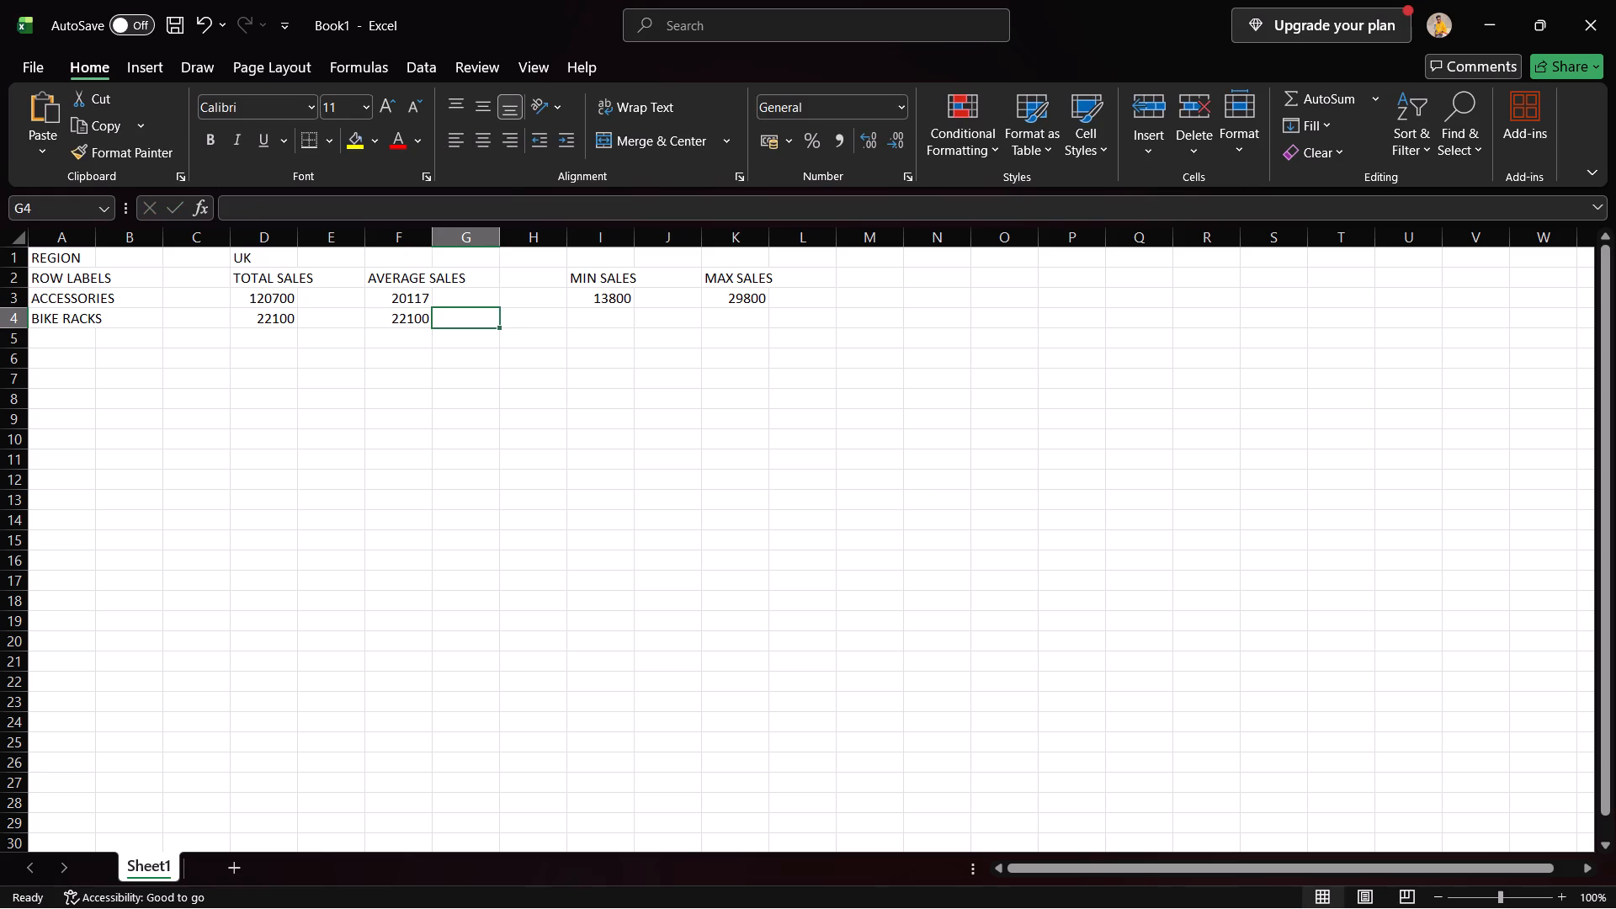
pyautogui.press('Tab')
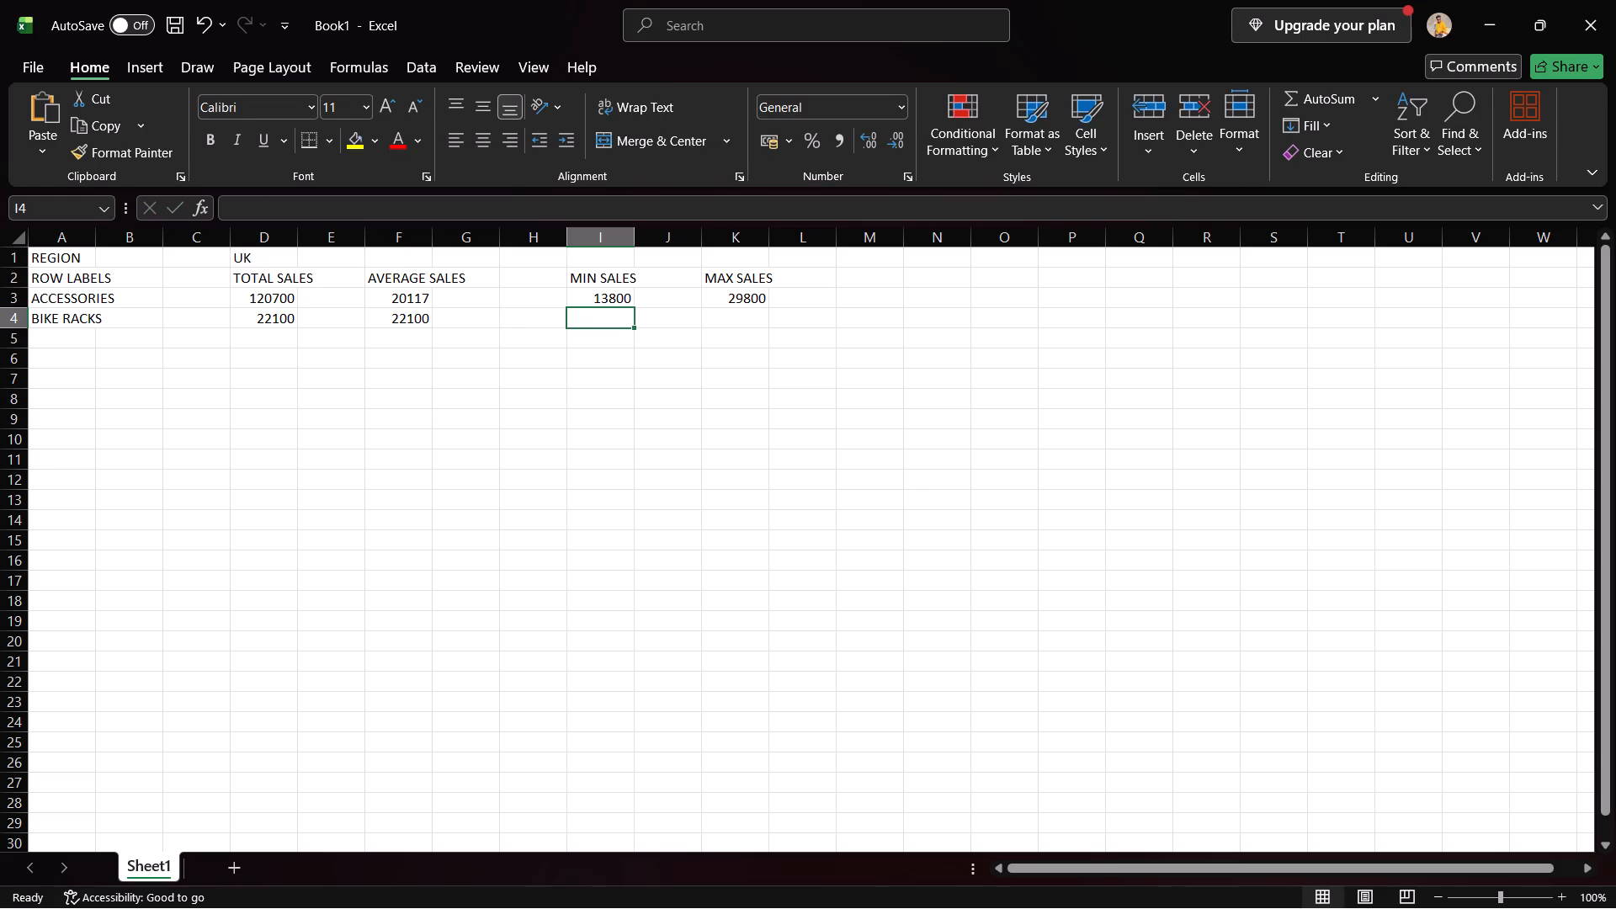
pyautogui.write('22100')
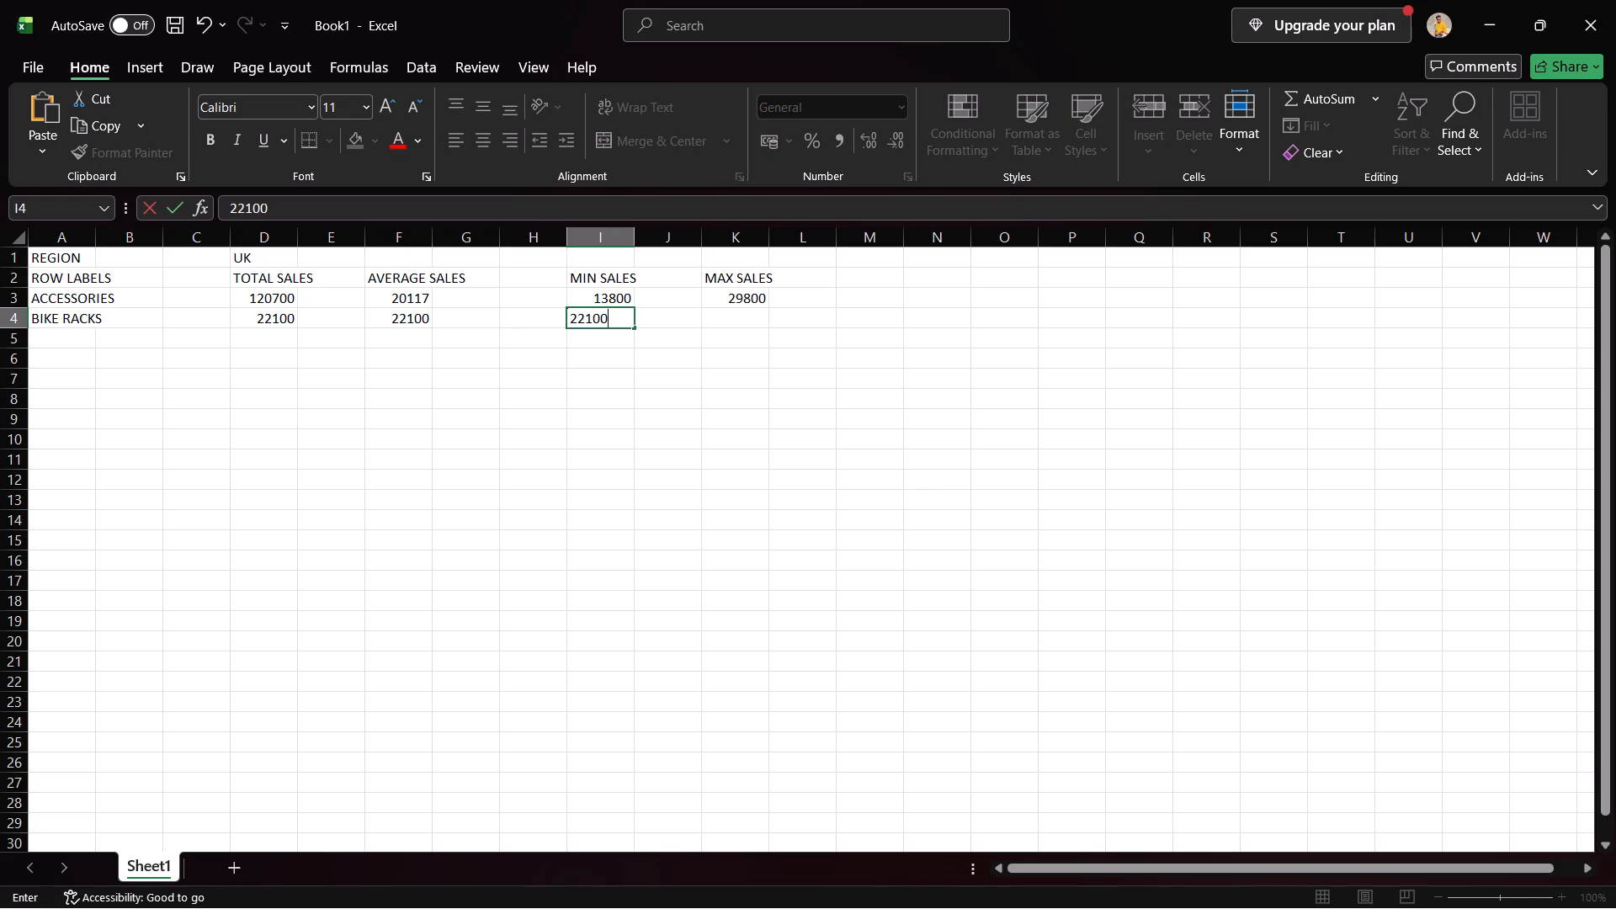
pyautogui.press('Tab')
pyautogui.press('Tab')
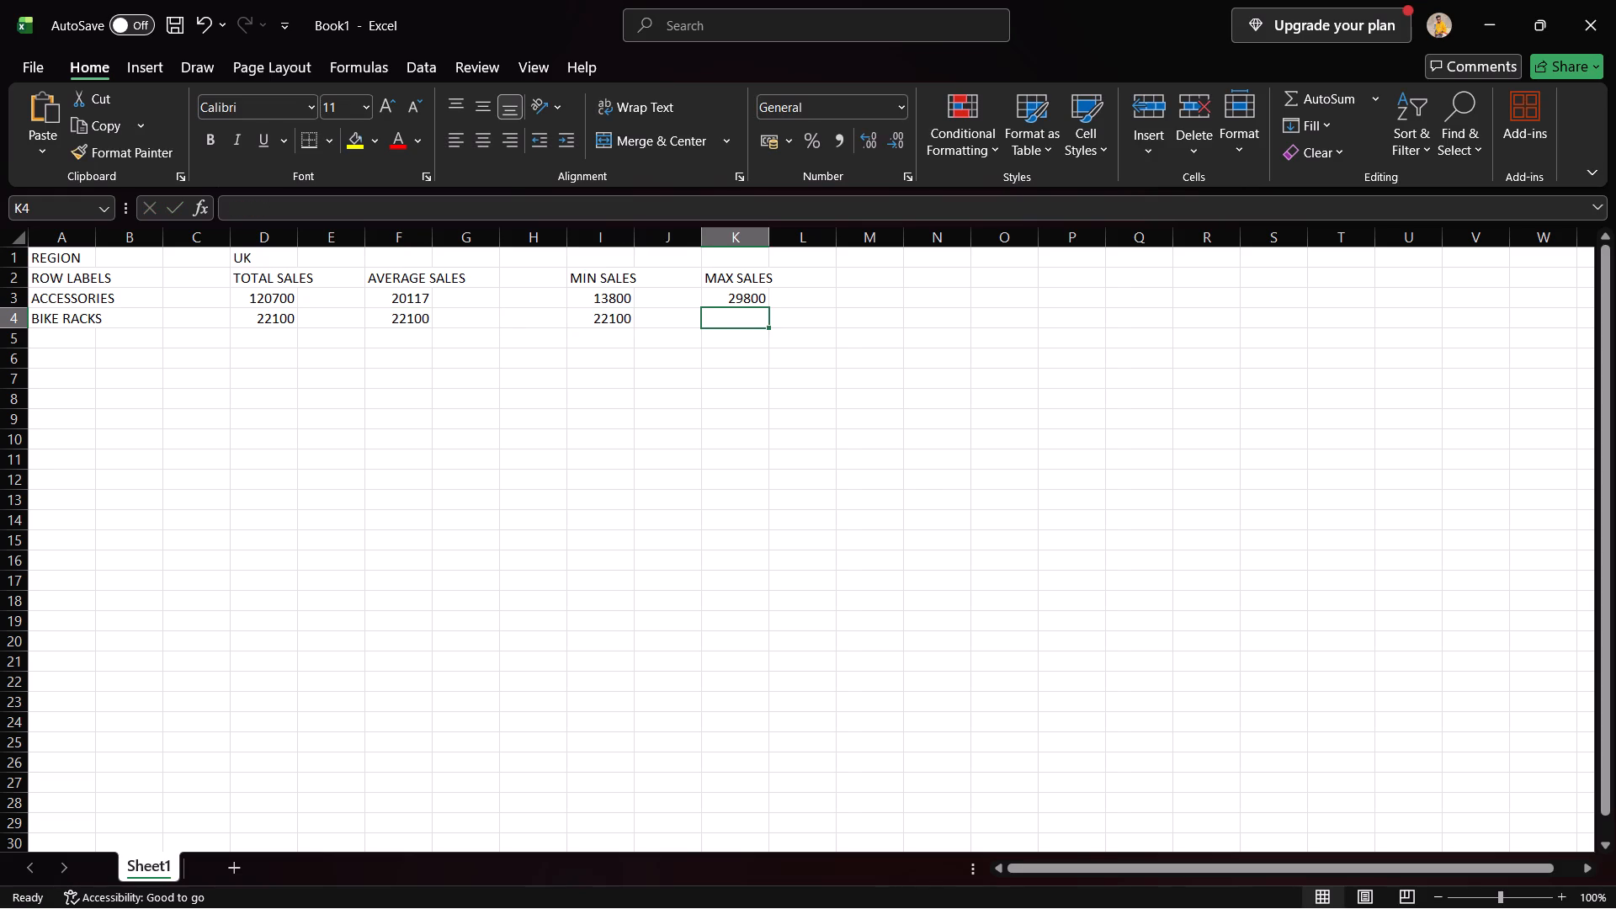
pyautogui.write('22100')
pyautogui.press('Return')
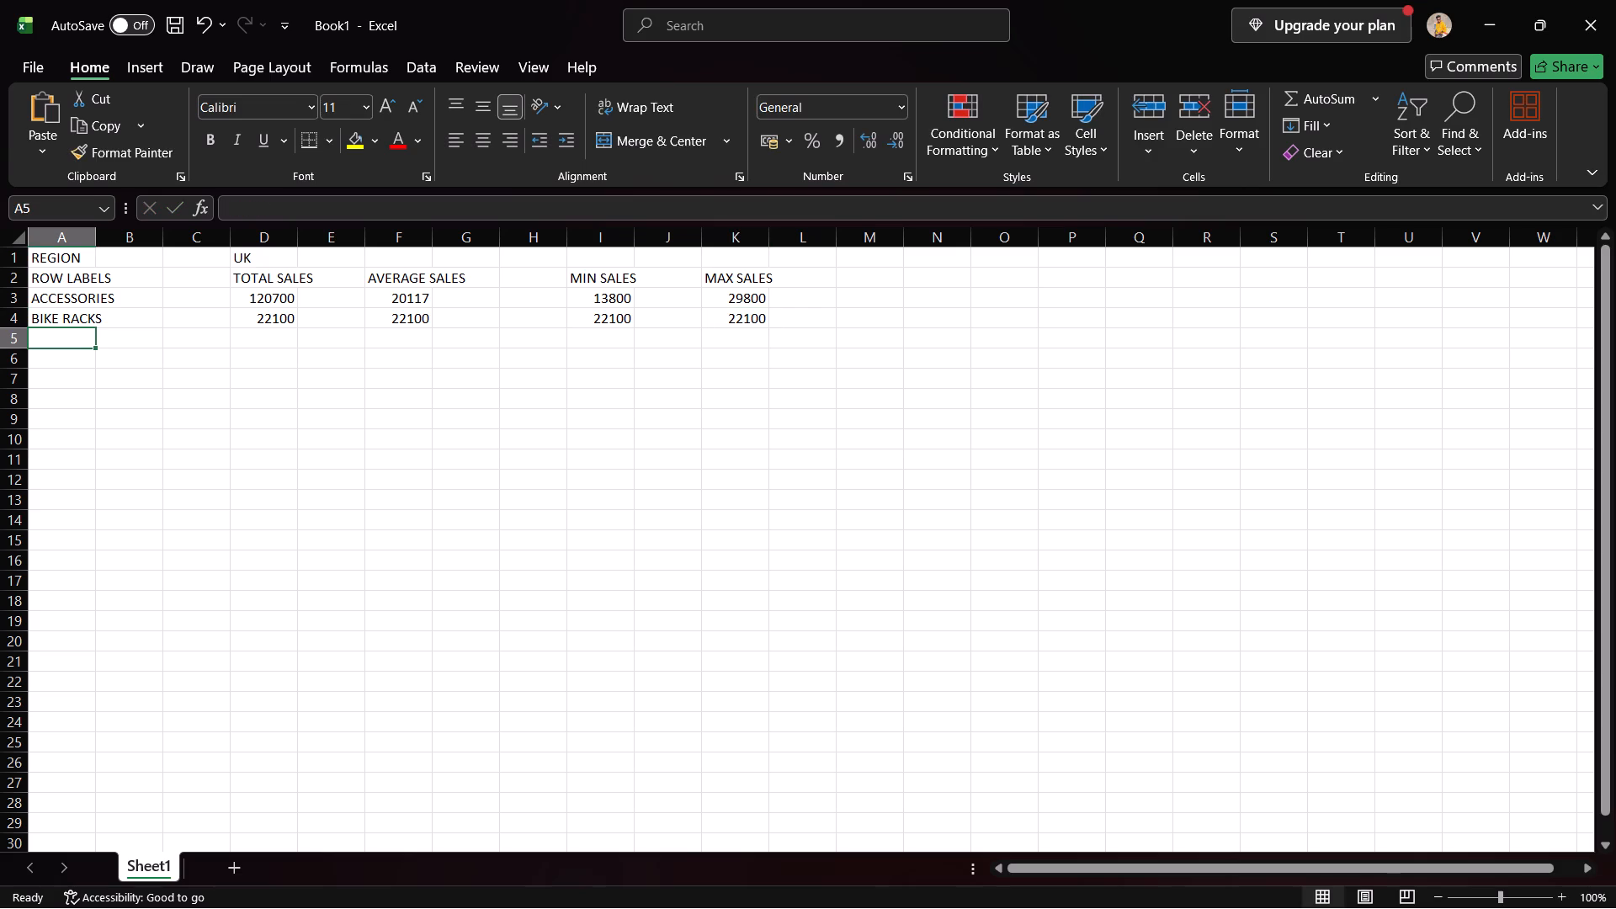
# Add the HELMETS label in cell A5 with 17000 as its total sales in D5 and average sales in F5.
pyautogui.write('HE')
pyautogui.press('l')
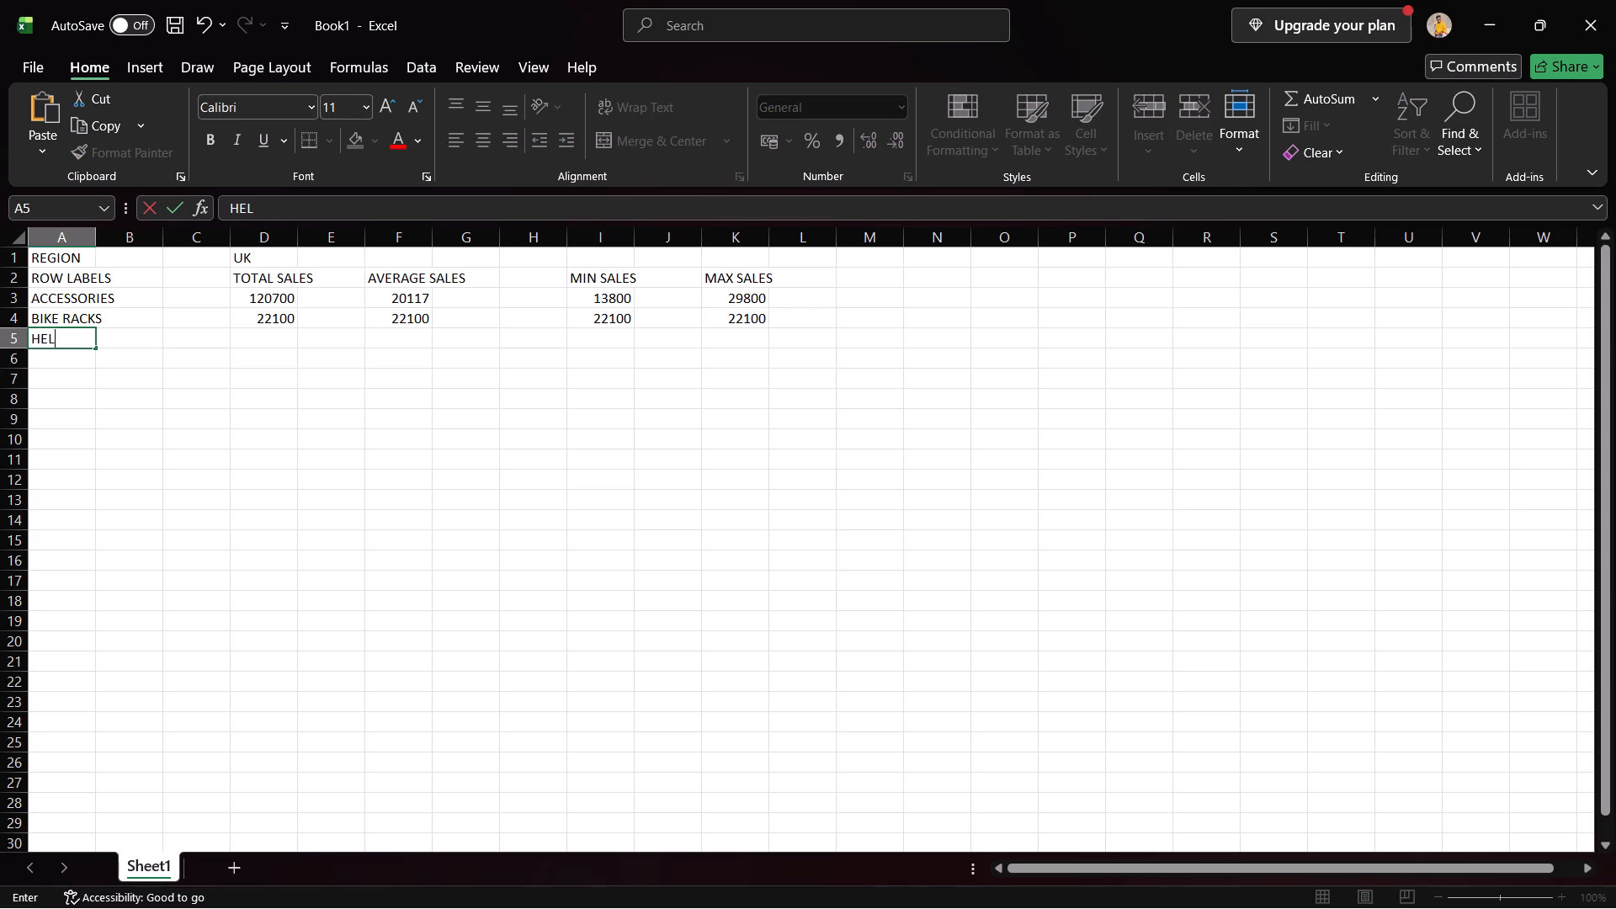
pyautogui.write('METS')
pyautogui.press('Tab')
pyautogui.press('Tab')
pyautogui.press('Tab')
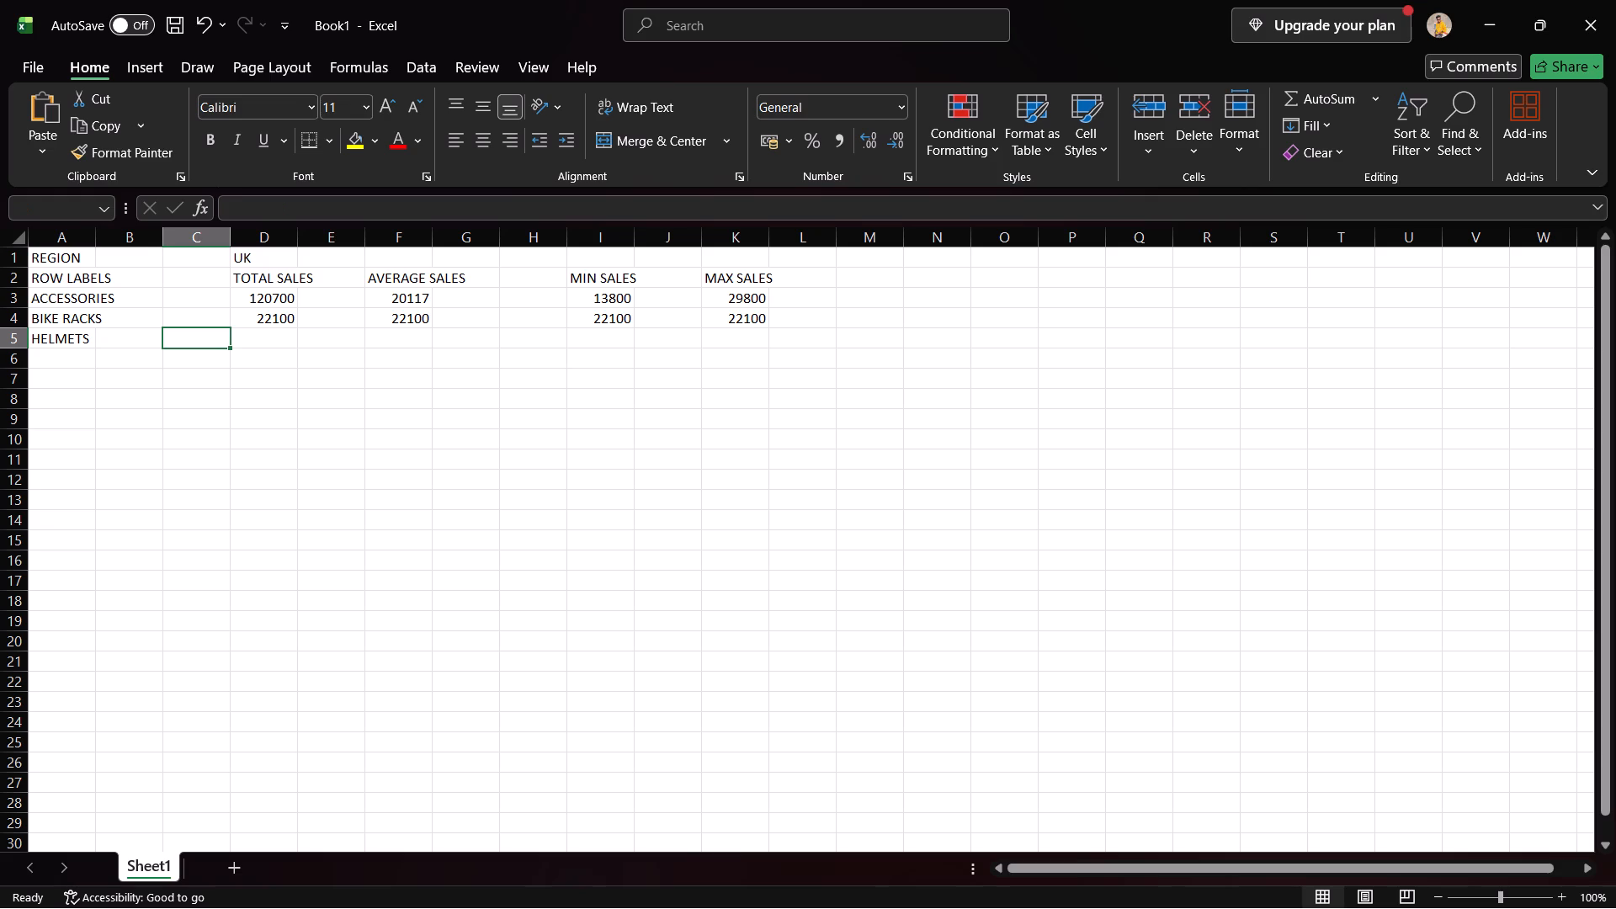
pyautogui.write('1700')
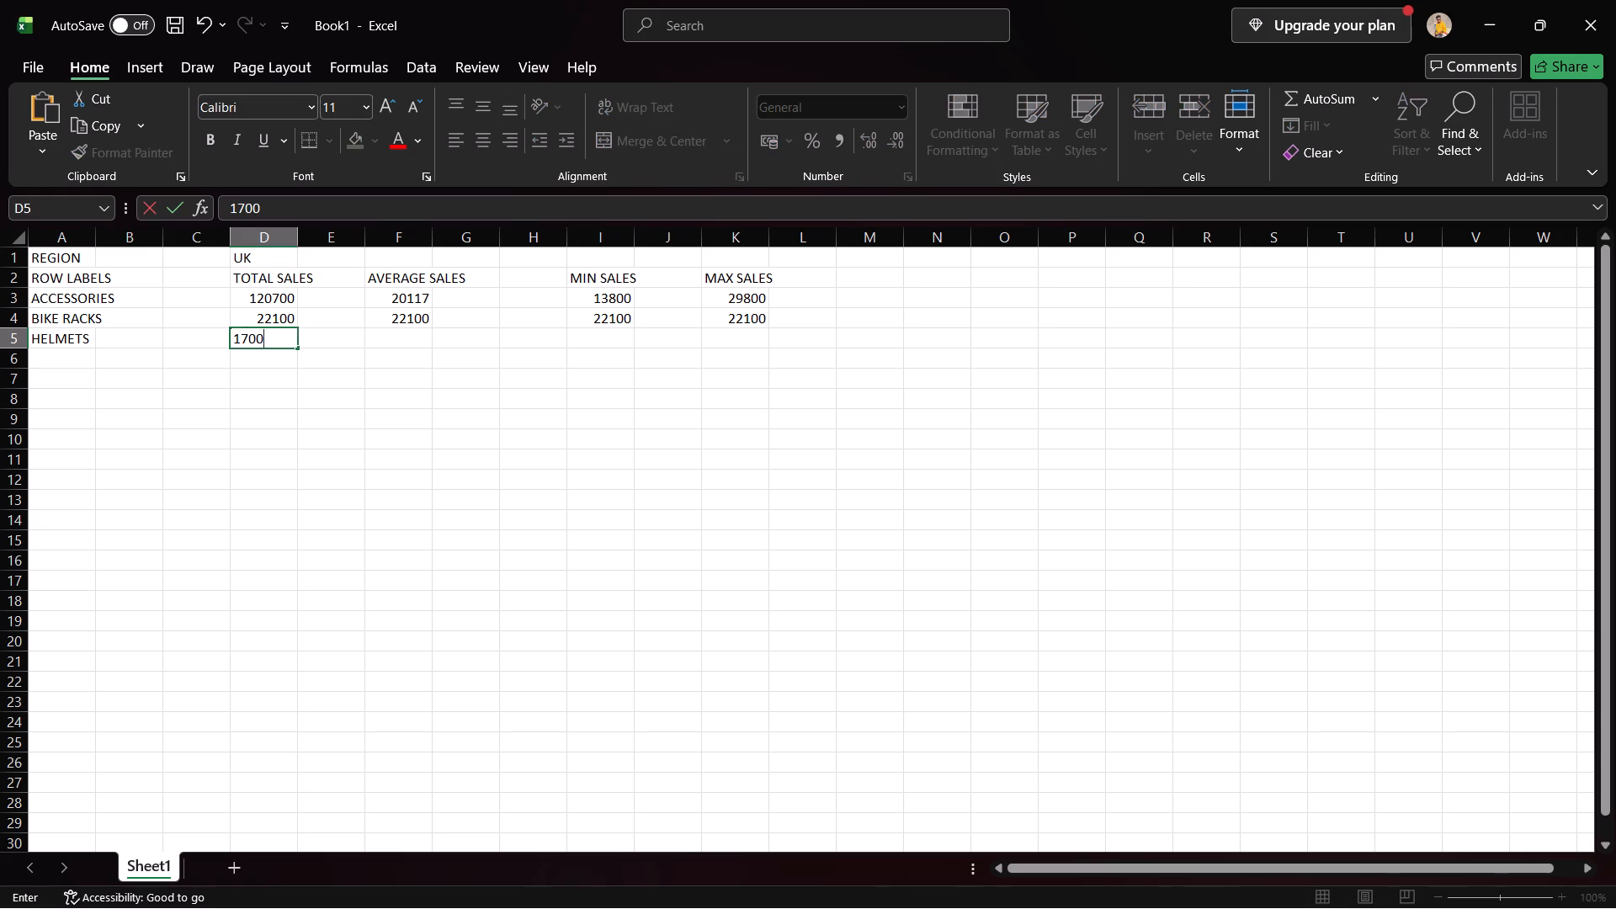
pyautogui.press('0')
pyautogui.press('Tab')
pyautogui.press('Tab')
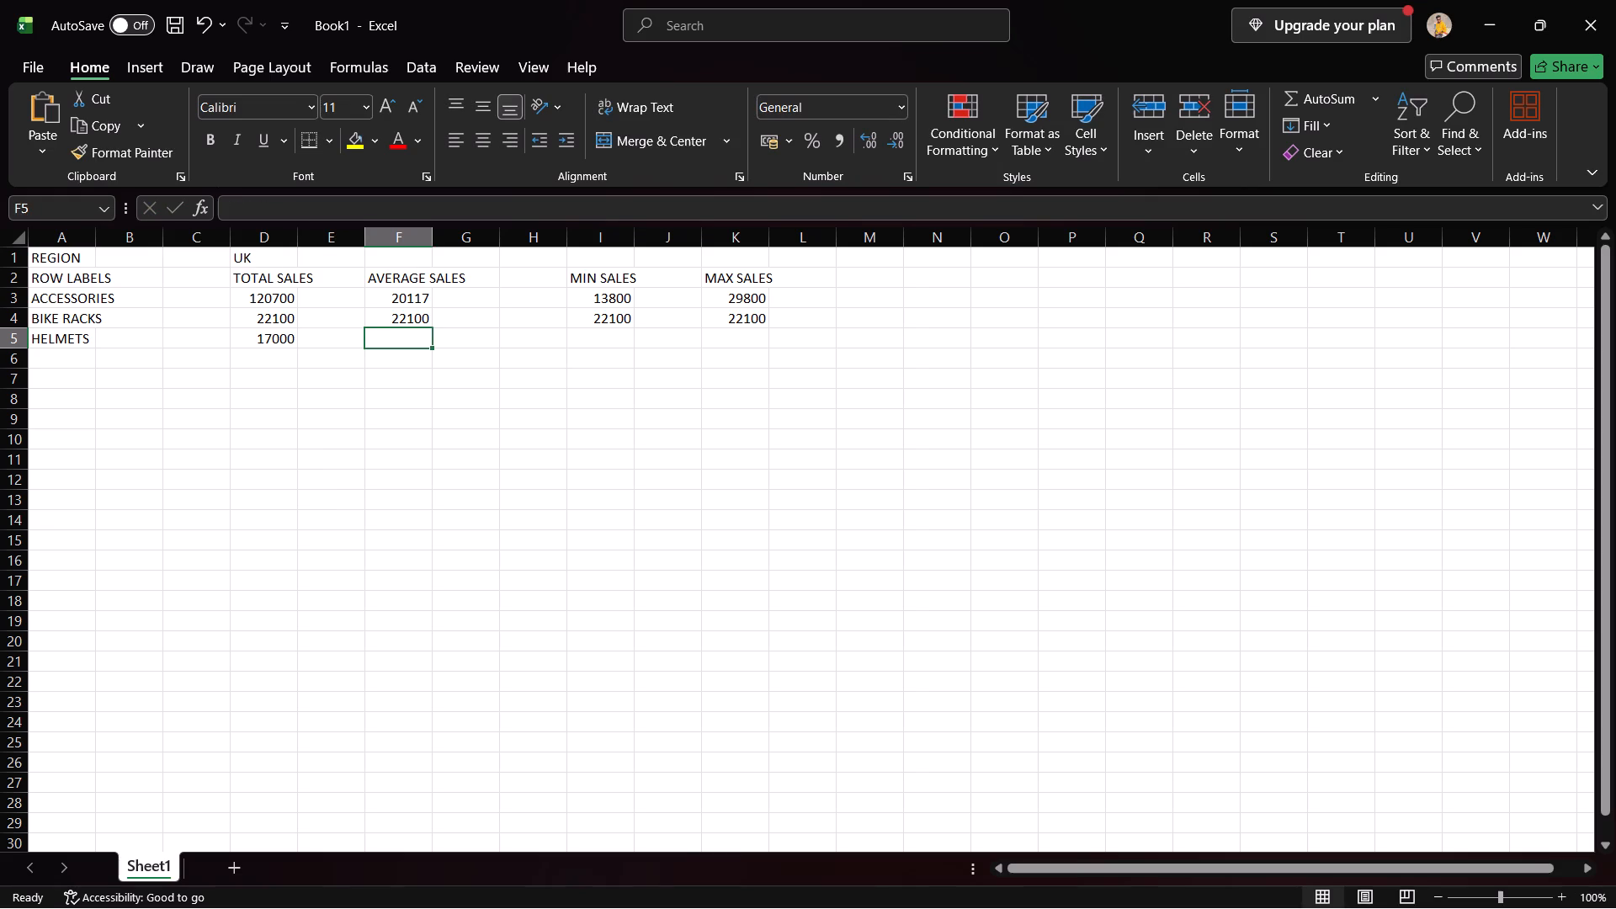
pyautogui.write('17')
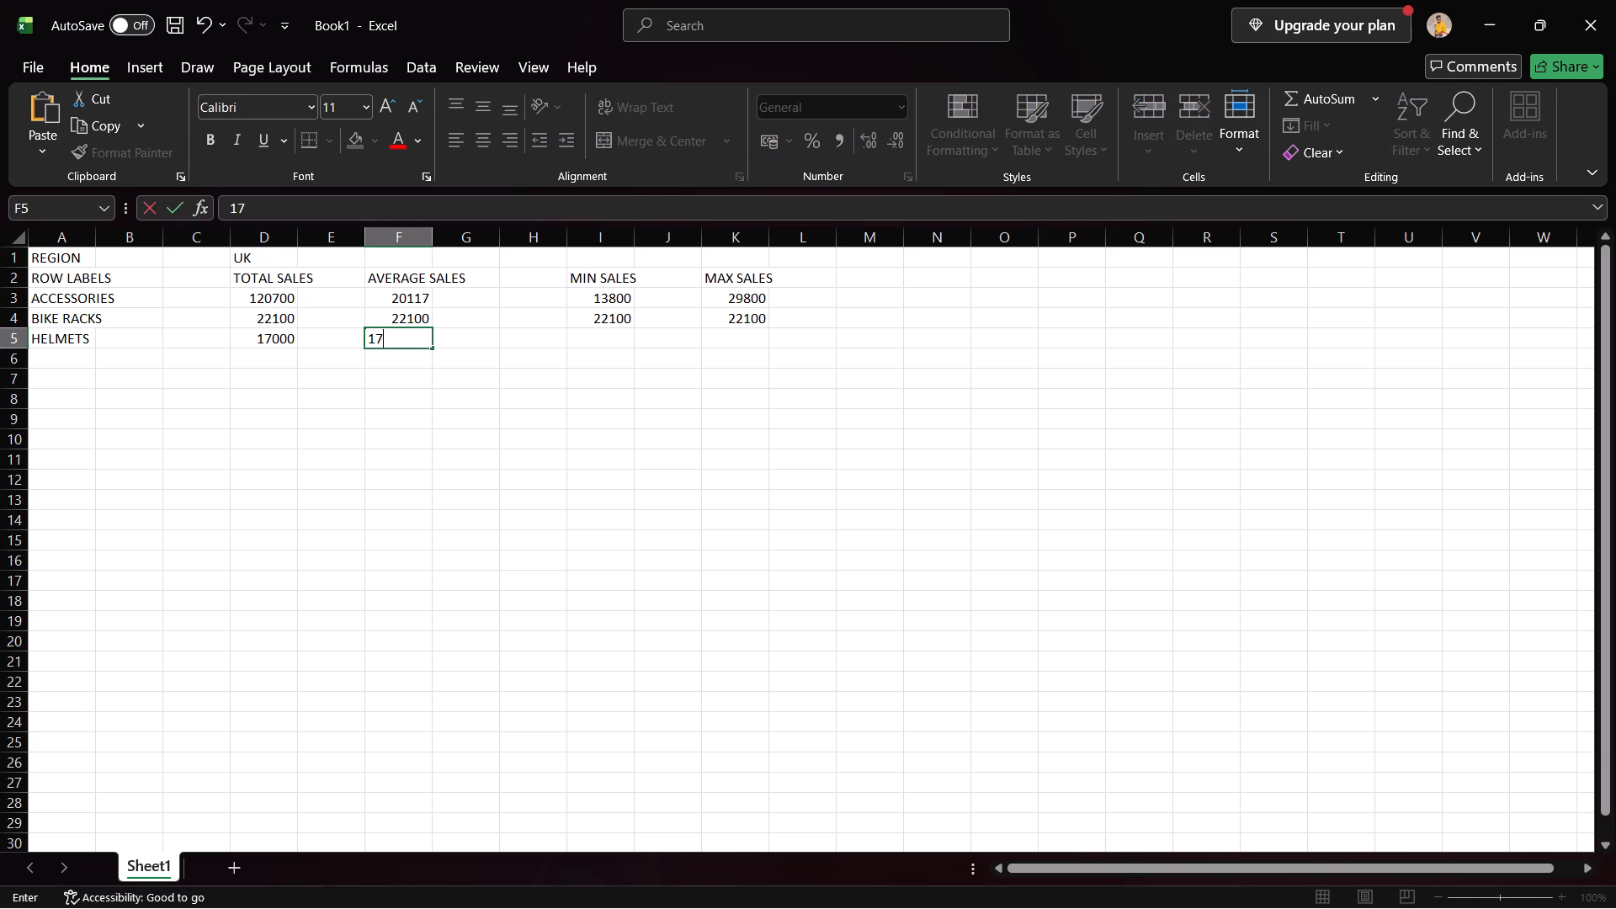
pyautogui.write('000')
pyautogui.press('Tab')
pyautogui.press('Tab')
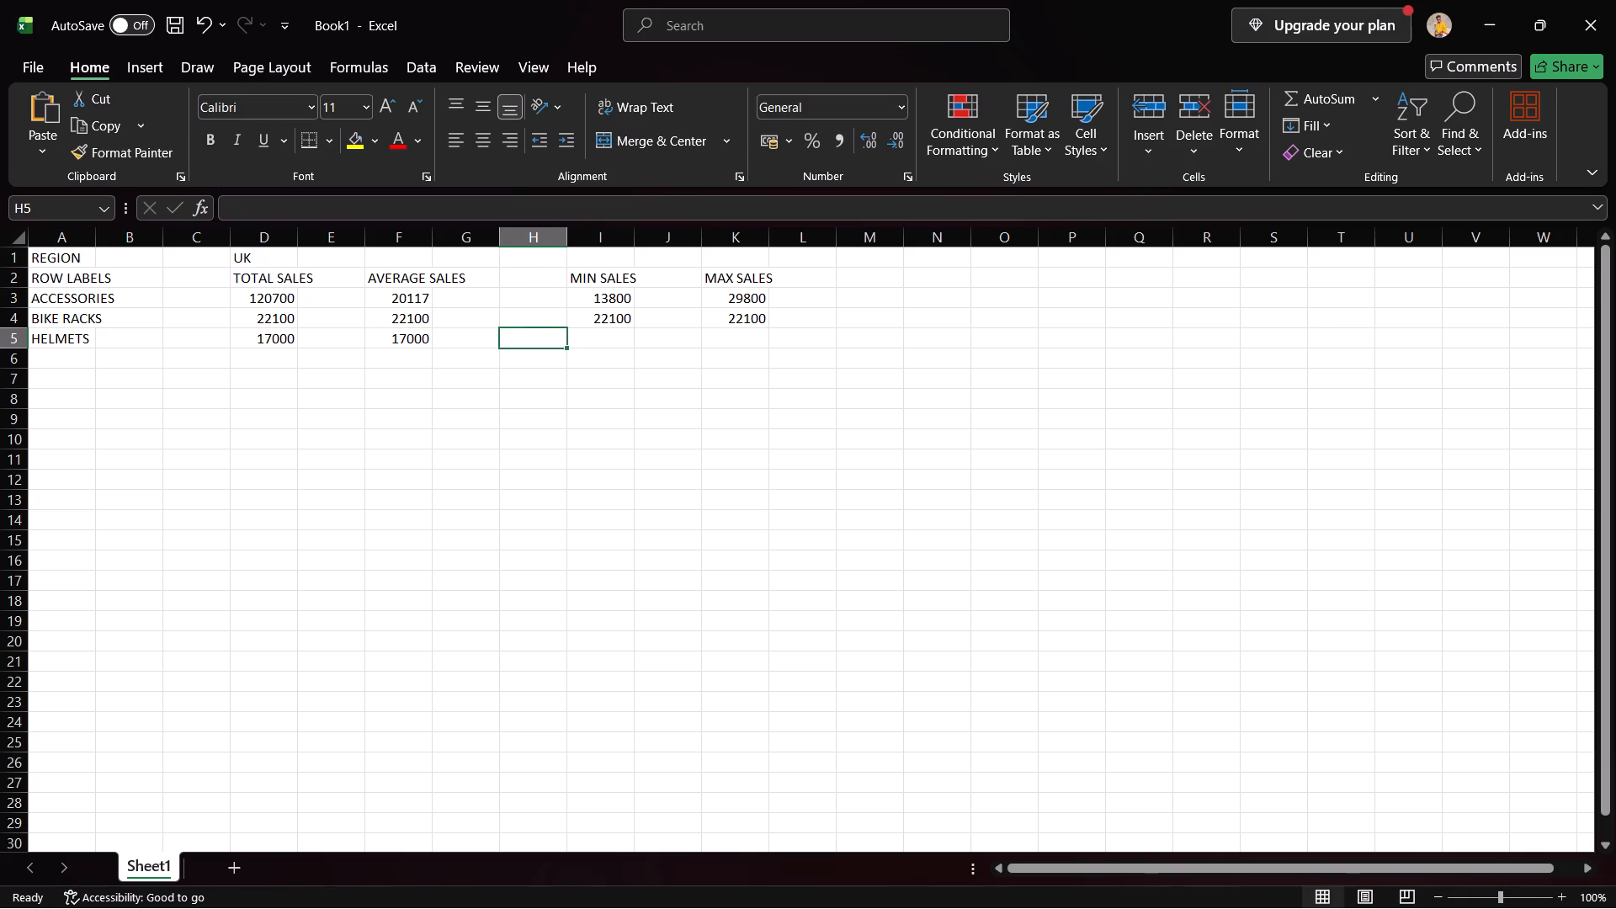
# Enter 17000 as the helmets minimum sales in cell I5 and maximum sales in cell K5.
pyautogui.press('Tab')
pyautogui.write('17000')
pyautogui.press('Tab')
pyautogui.press('Tab')
pyautogui.write('17000')
pyautogui.press('Return')
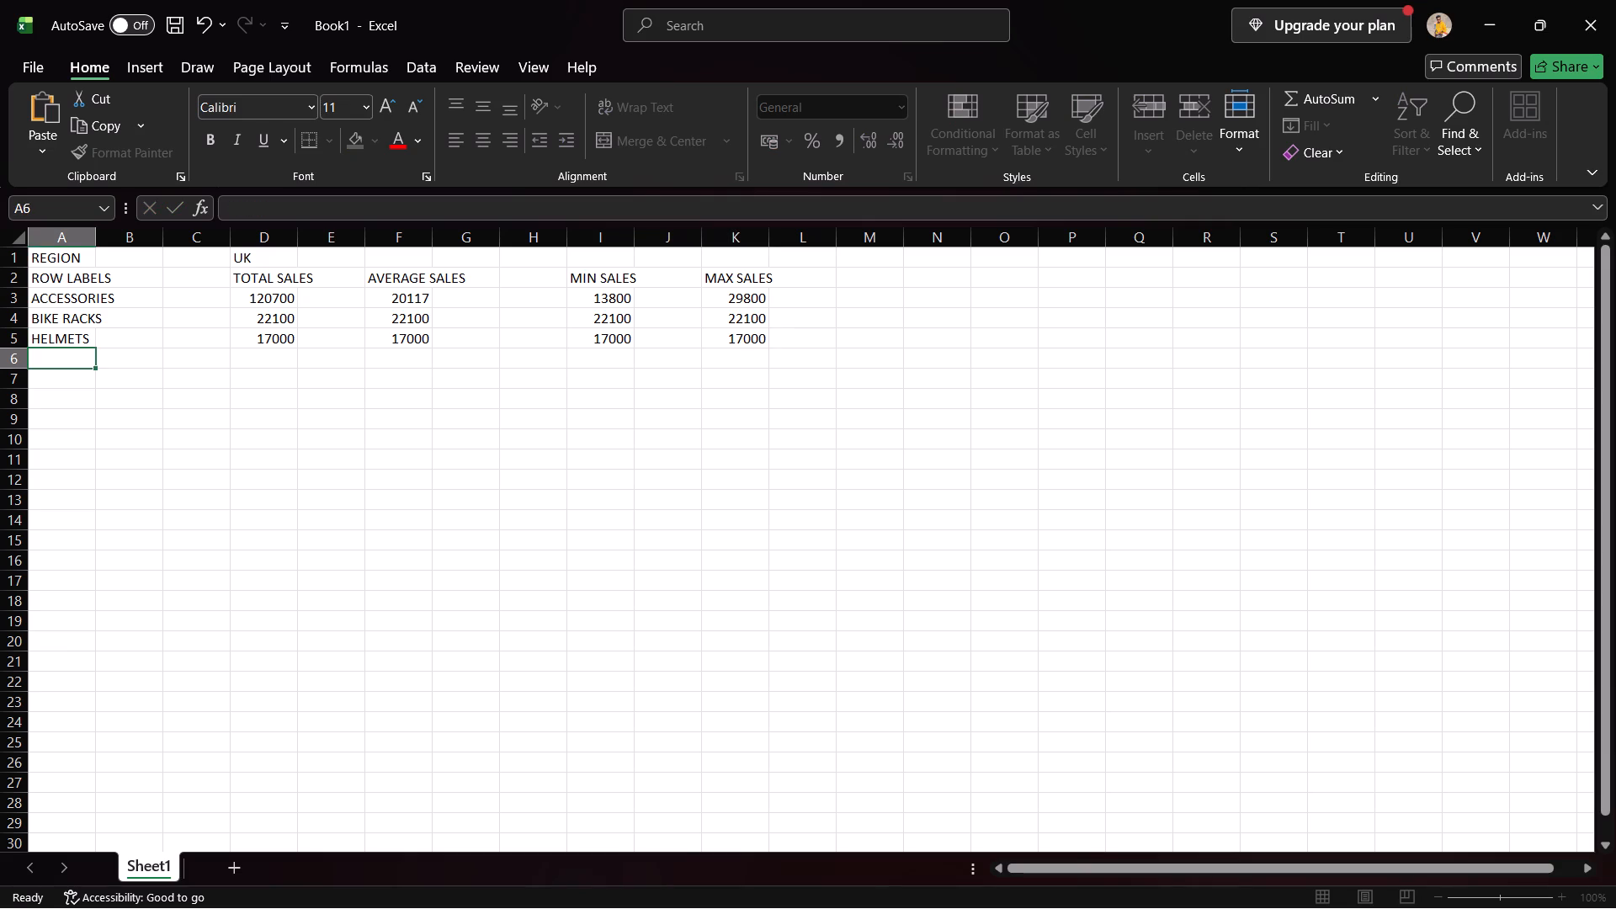
# Add the LIGHTS label in cell A6 with 21600 as its total sales in D6 and average sales in F6.
pyautogui.write('LIGH')
pyautogui.write('TS')
pyautogui.press('Tab')
pyautogui.press('Tab')
pyautogui.press('Tab')
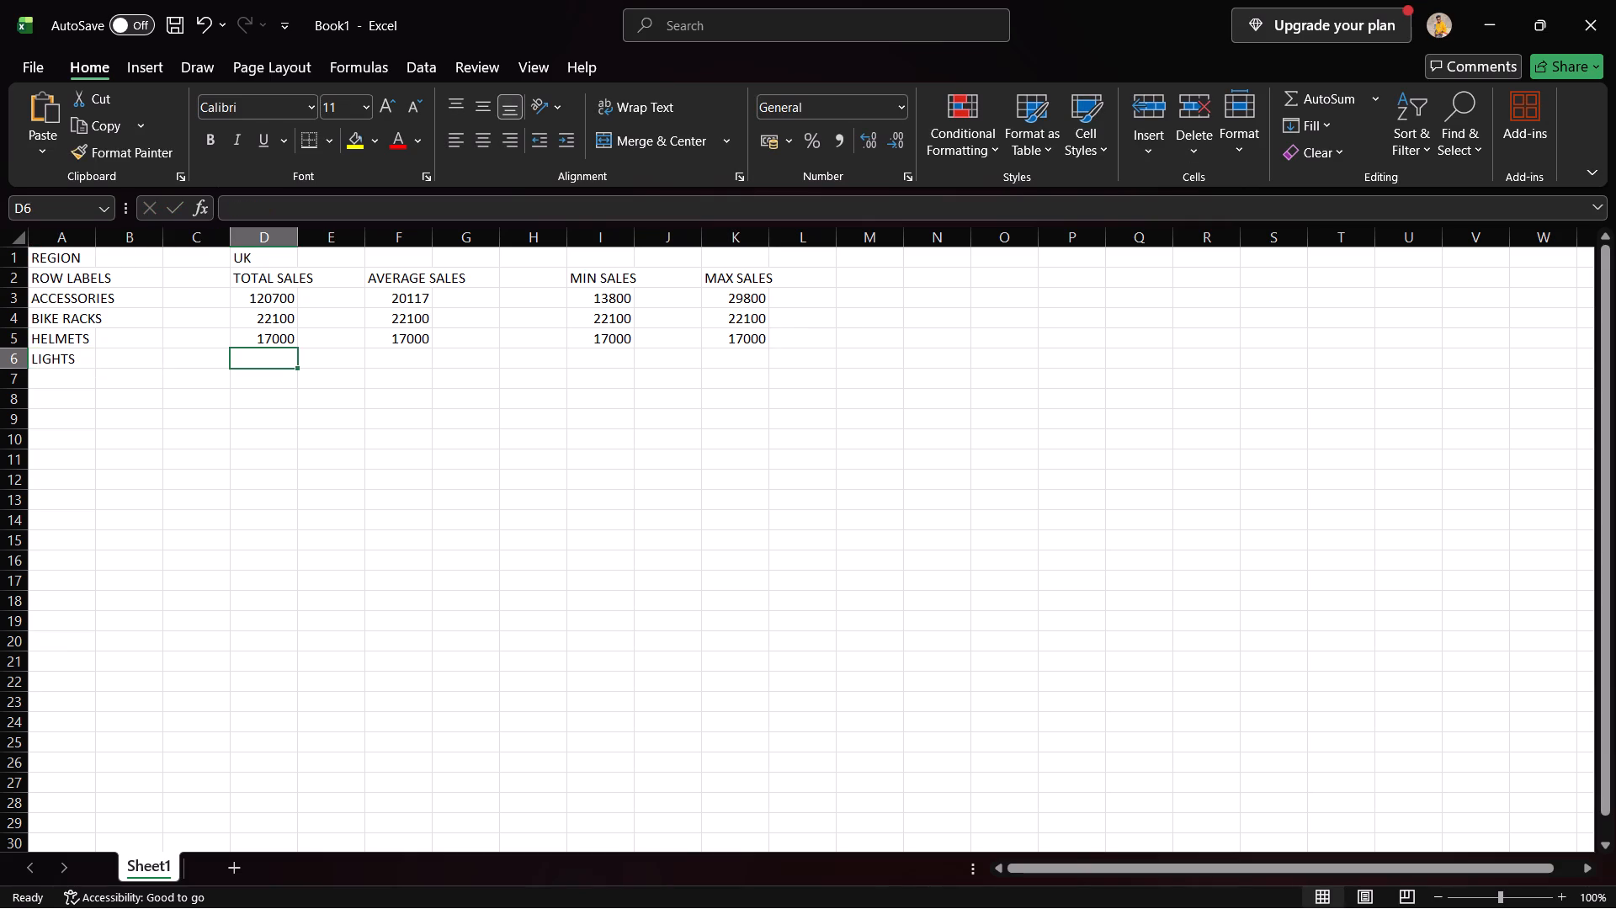
pyautogui.write('21')
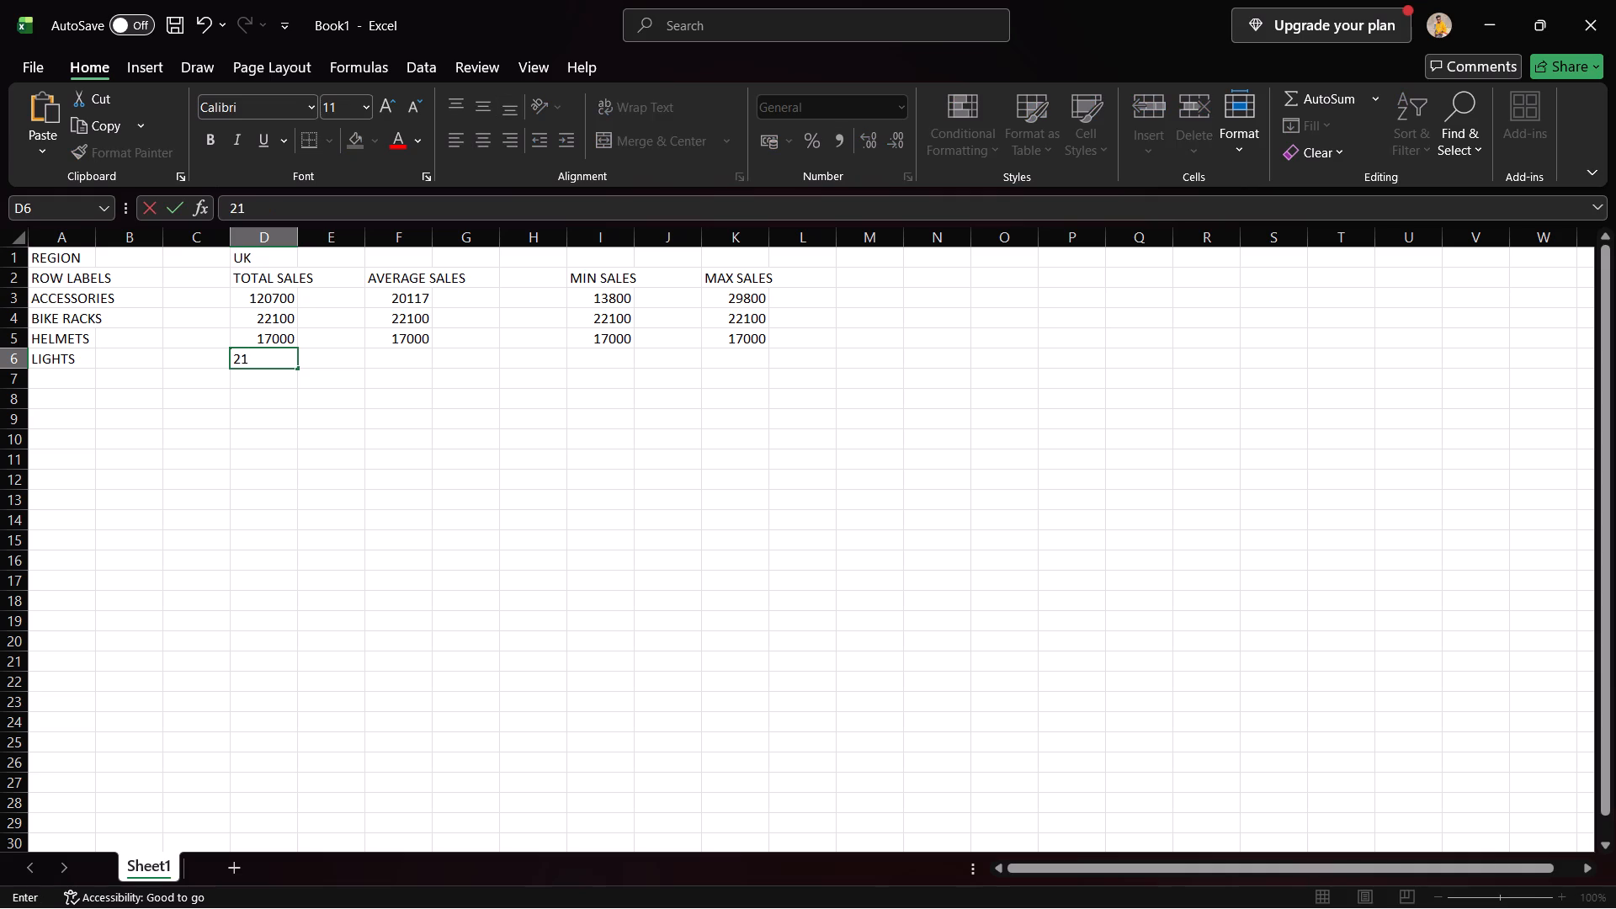
pyautogui.press('6')
pyautogui.write('00')
pyautogui.press('Right')
pyautogui.press('Right')
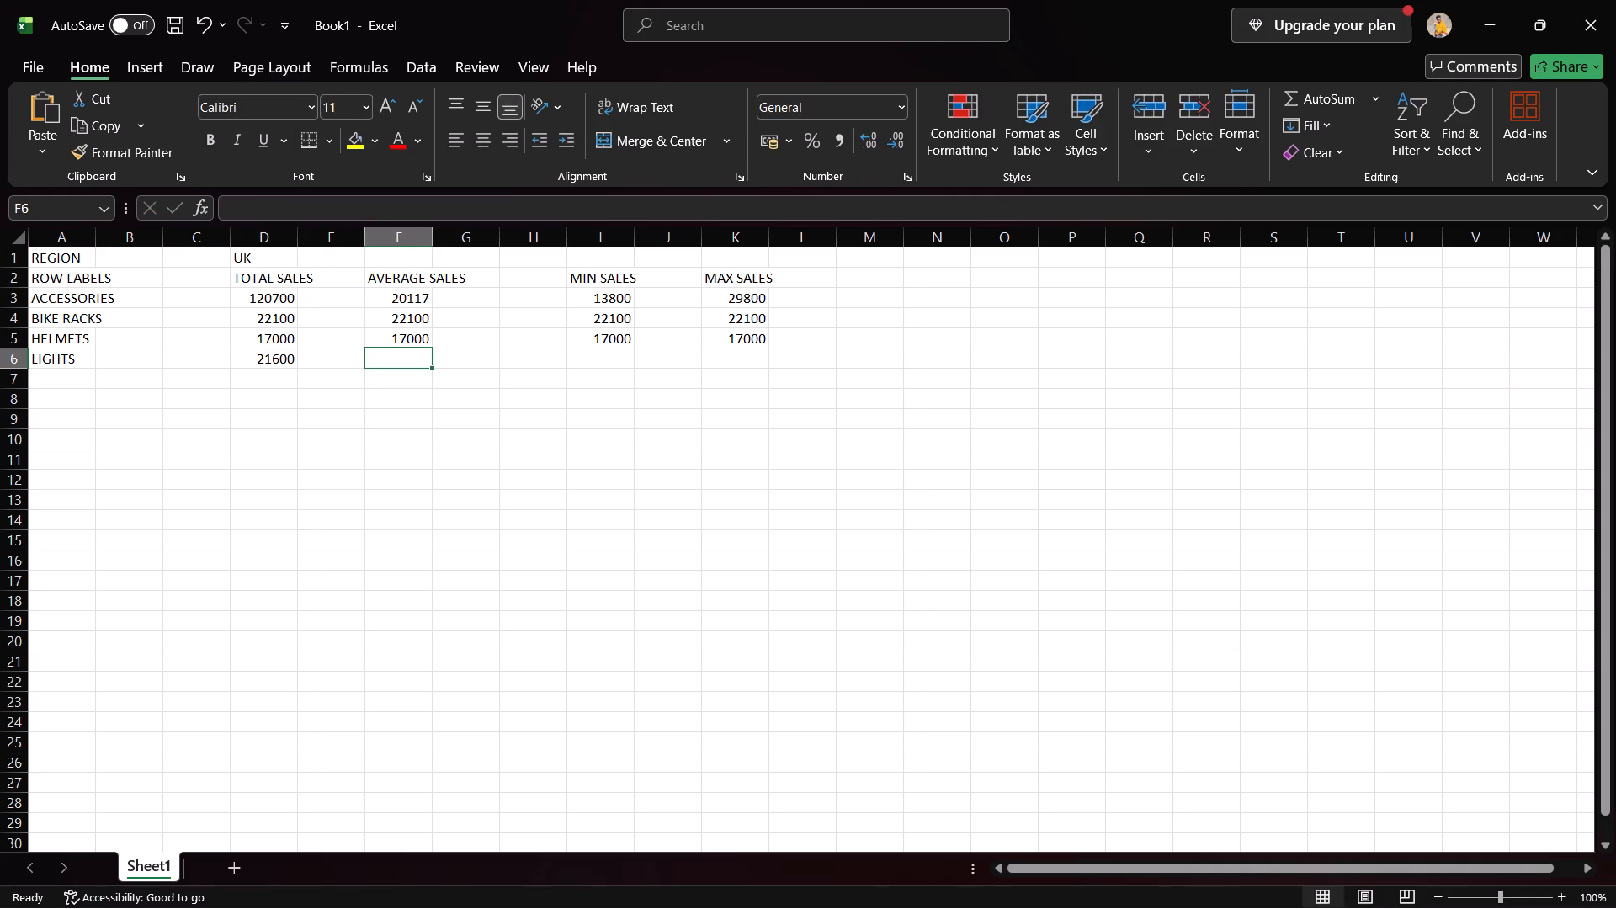
pyautogui.write('21')
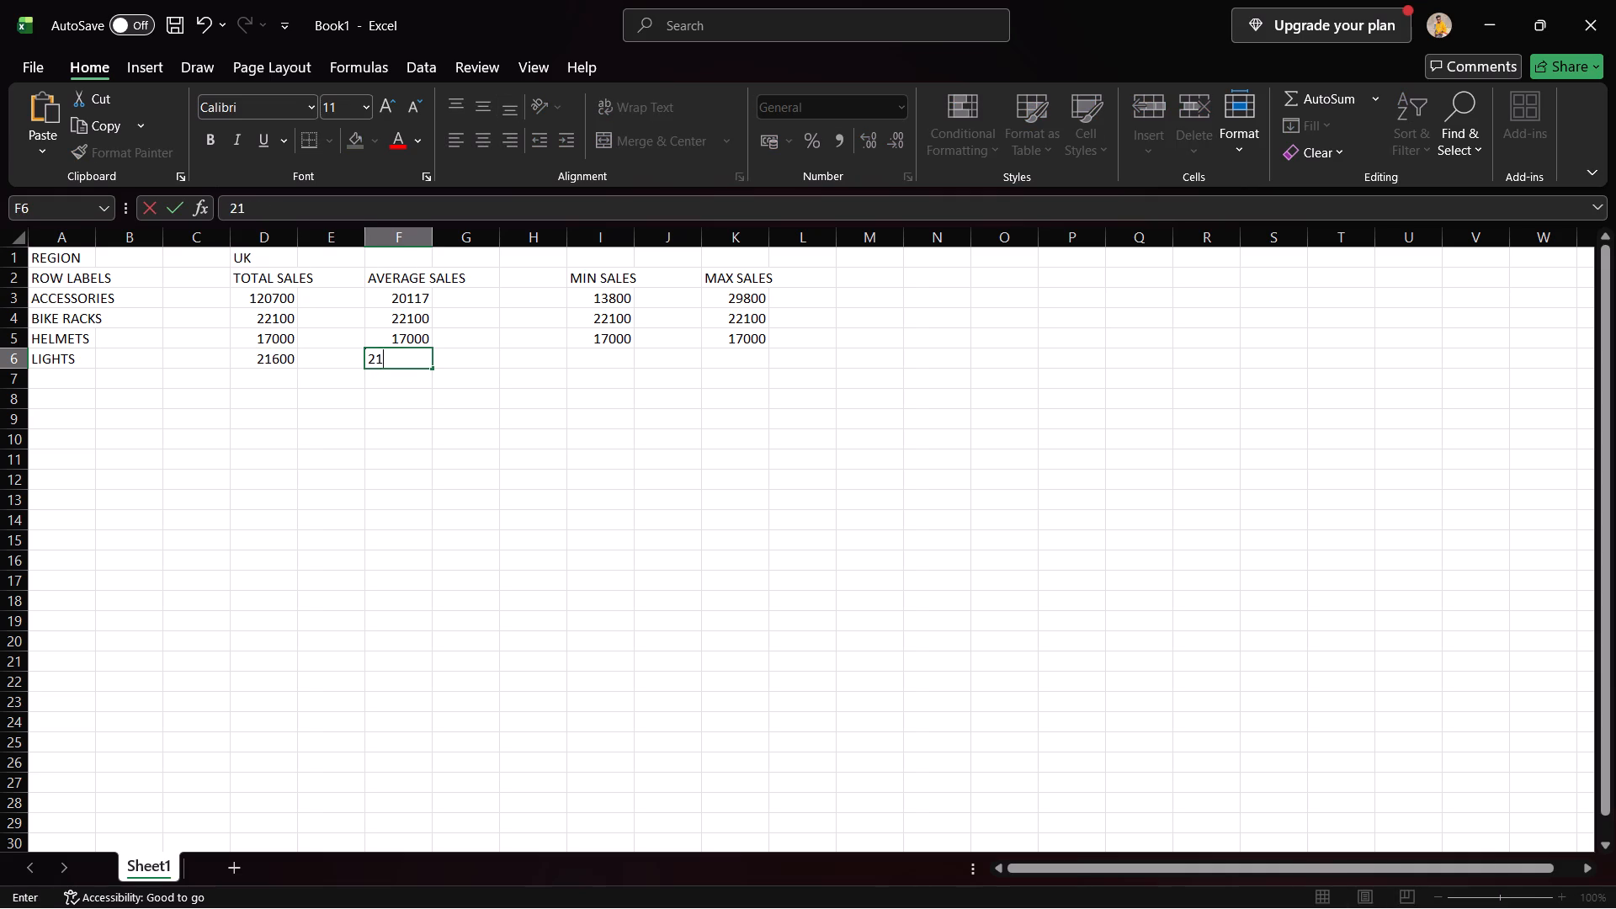
pyautogui.write('600')
pyautogui.press('Right')
# Enter 21600 as the lights minimum sales in cell I6 and maximum sales in cell K6.
pyautogui.press('Right')
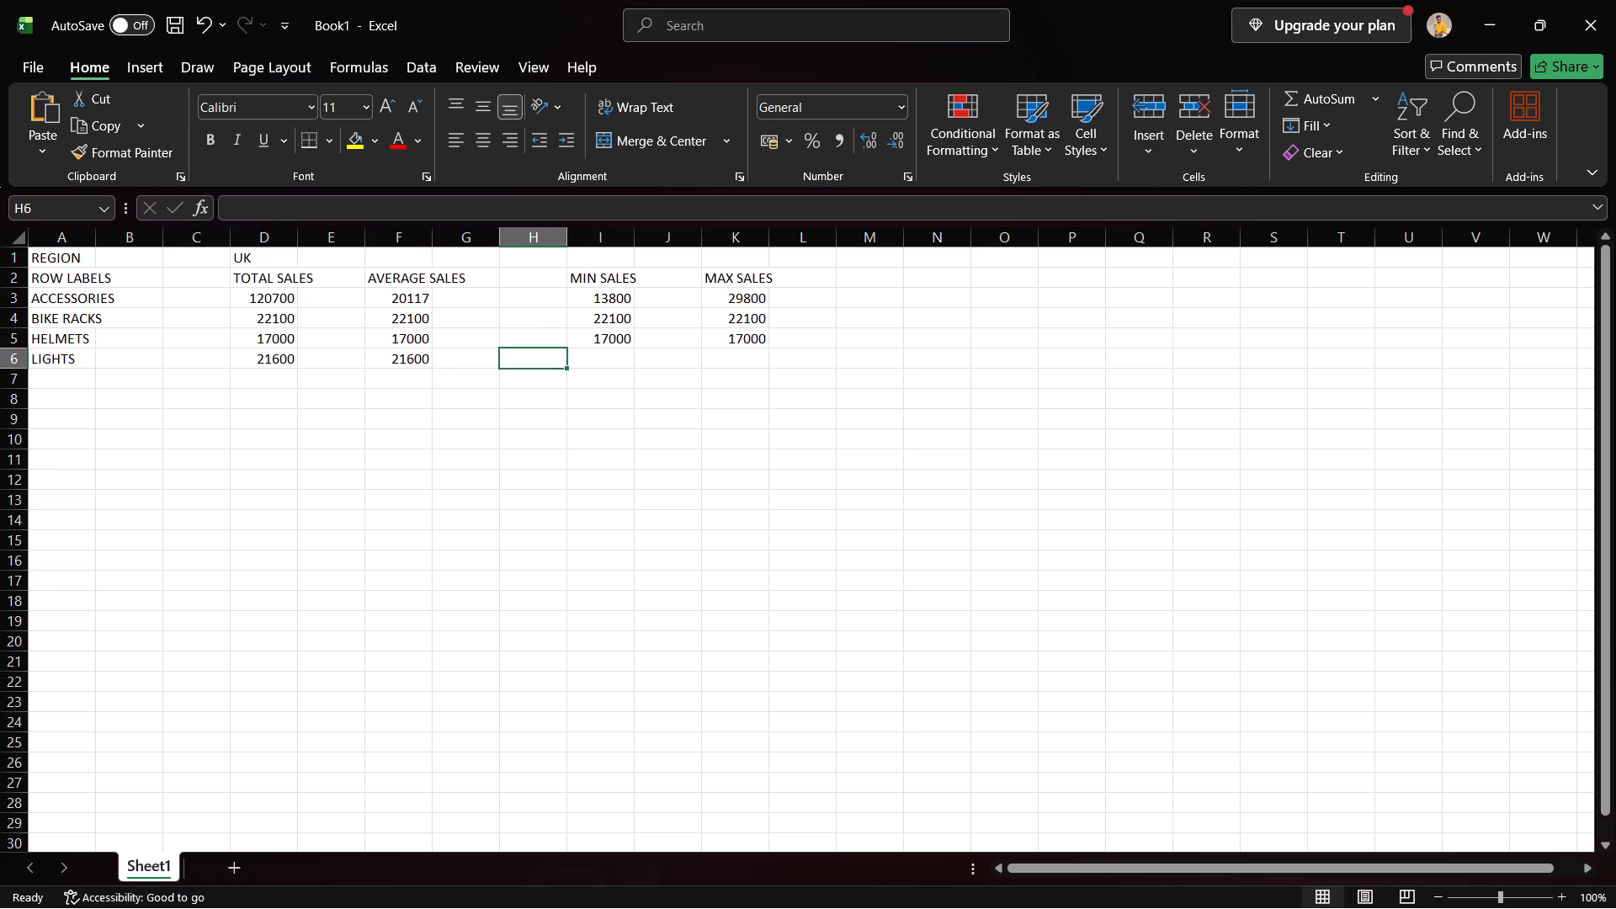
pyautogui.press('Right')
pyautogui.press('2')
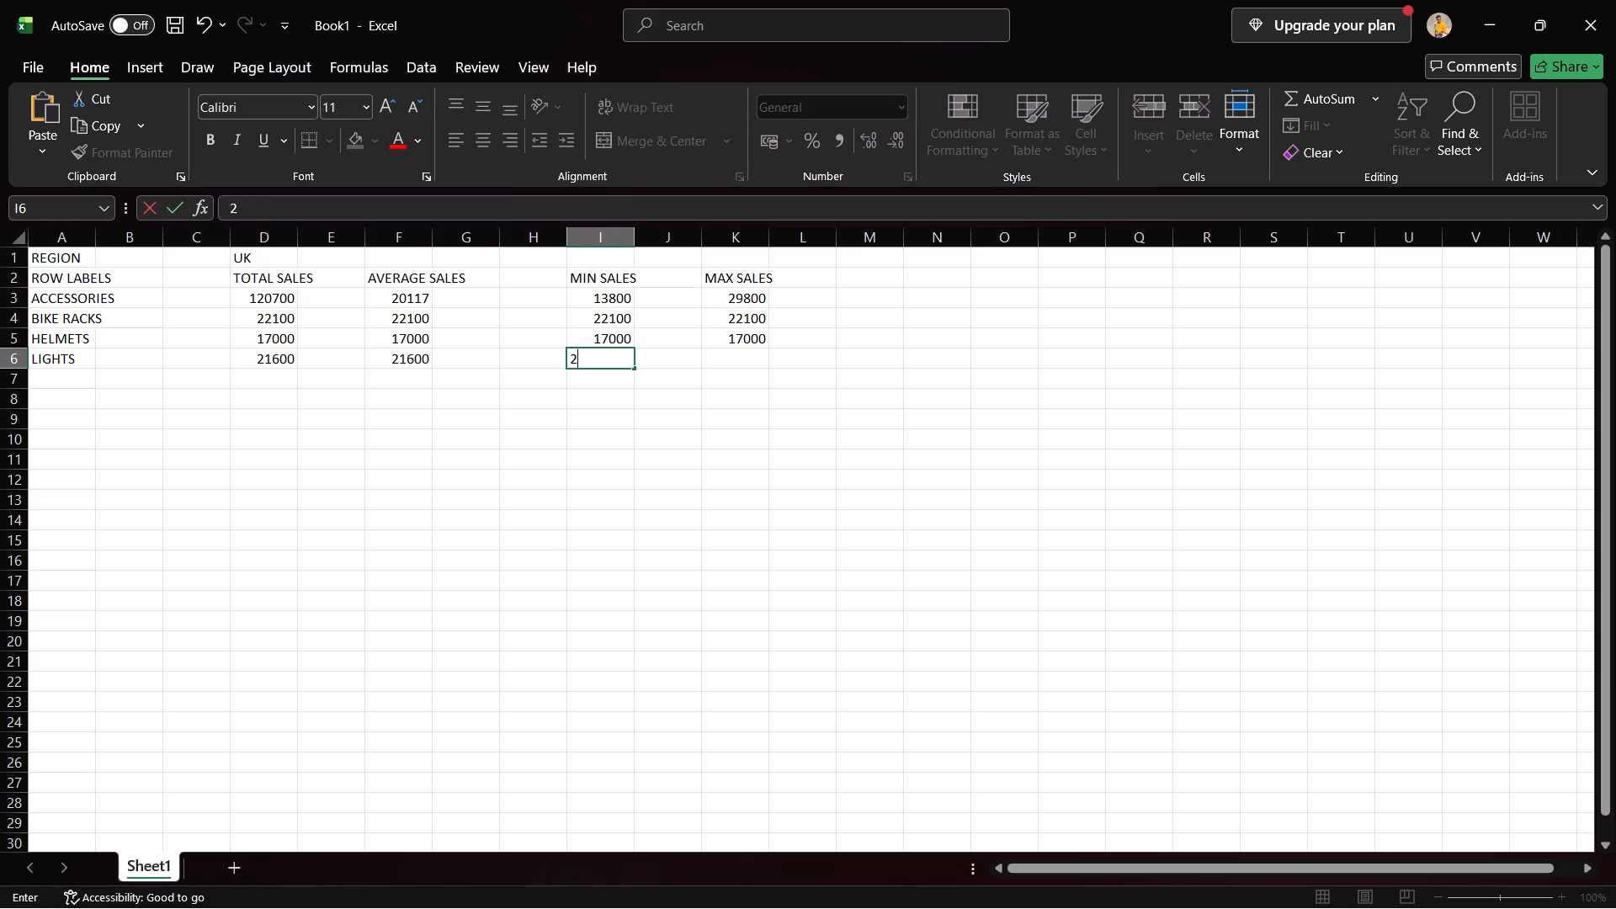
pyautogui.write('1600')
pyautogui.press('Right')
pyautogui.press('Right')
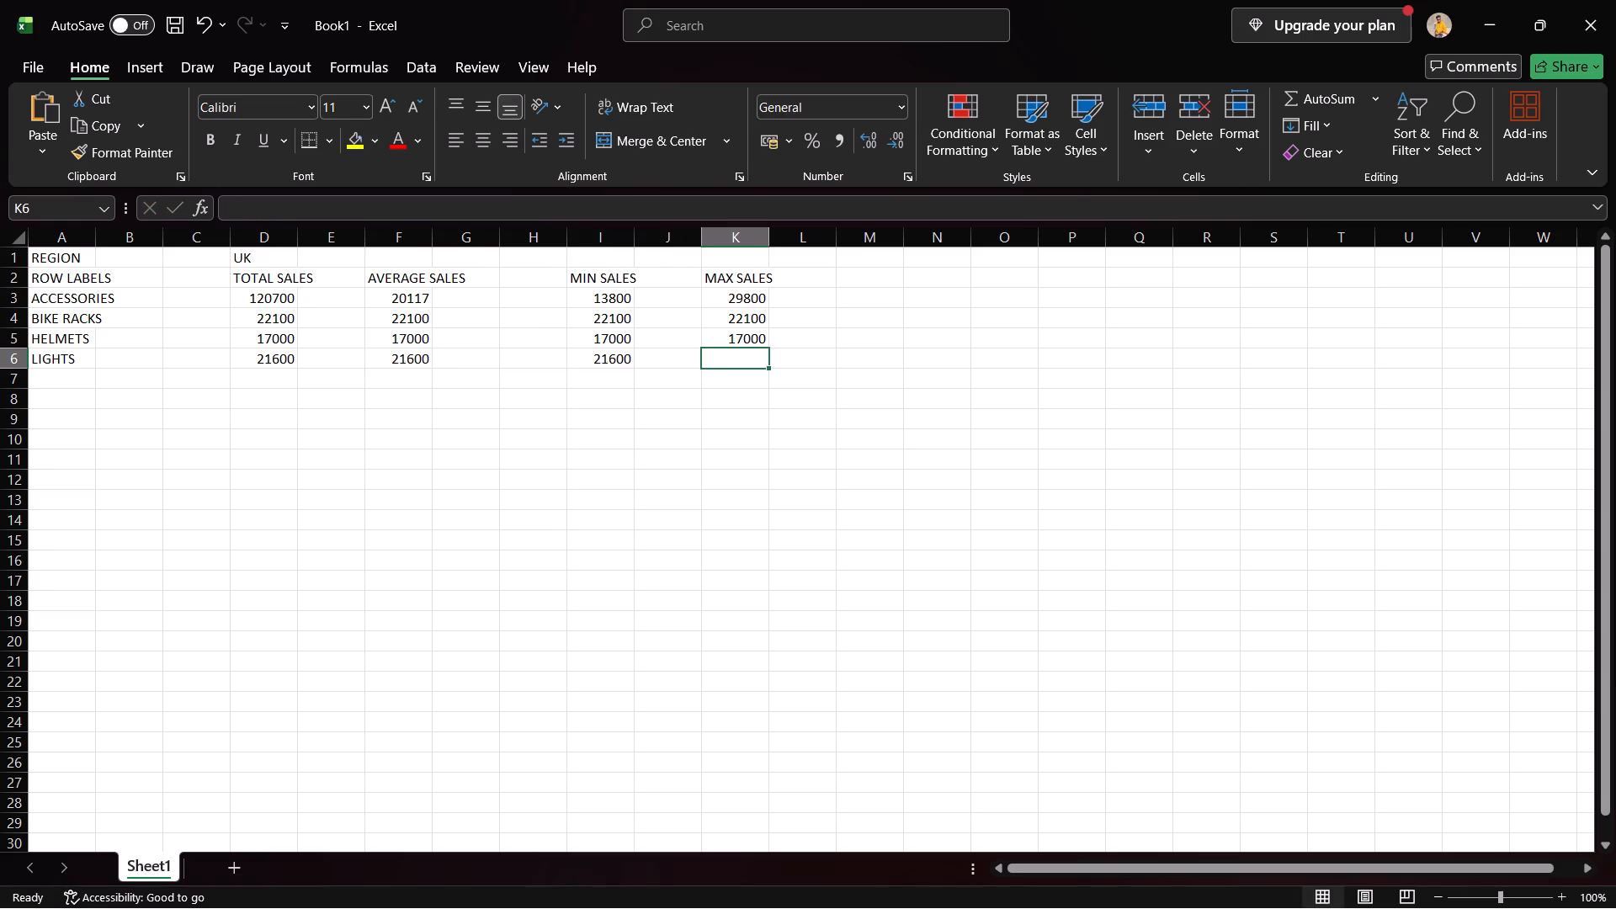
pyautogui.write('21600')
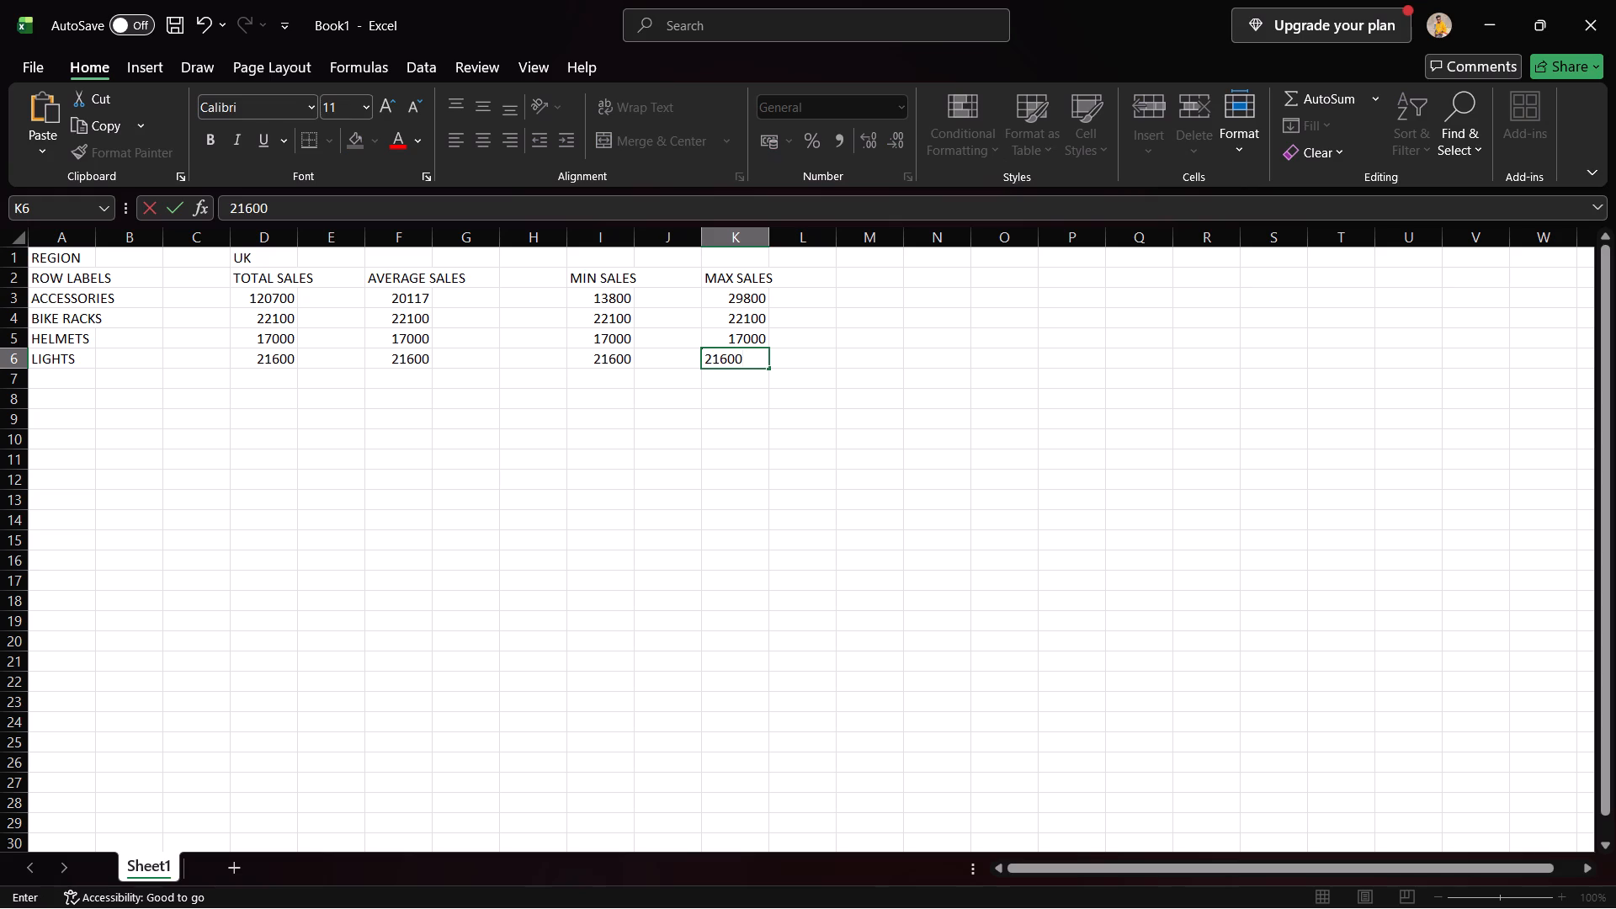
pyautogui.press('Return')
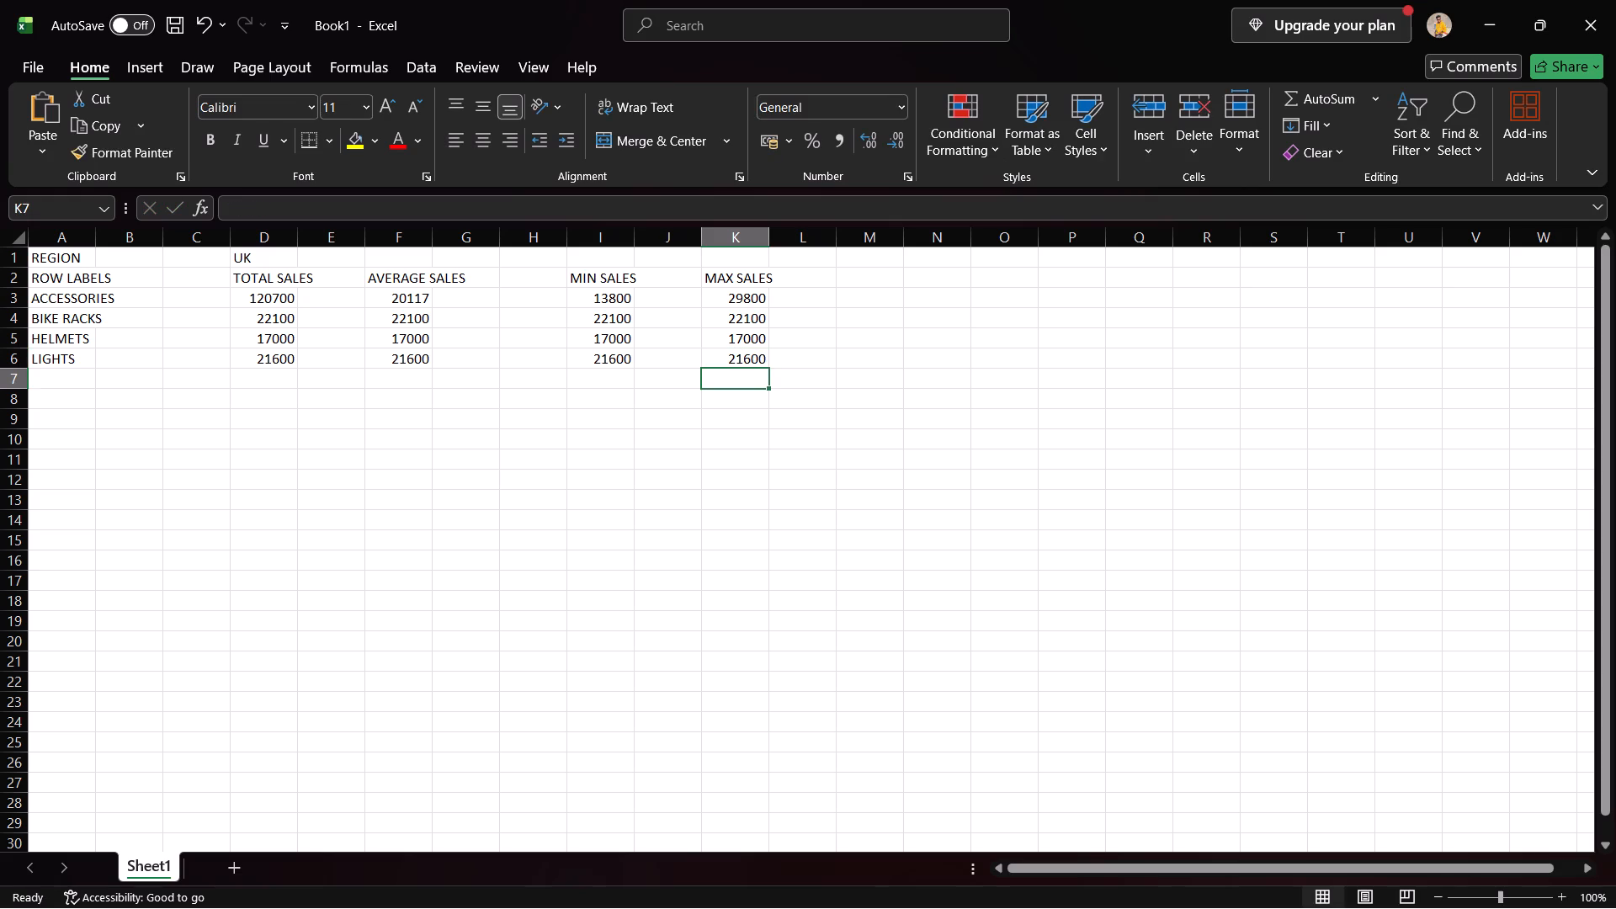
# Add the LOCKS label in cell A7 with 29800 as its total sales in D7 and average sales in F7.
pyautogui.press('Left')
pyautogui.press('Left')
pyautogui.press('Left')
pyautogui.press('Left')
pyautogui.press('Left')
pyautogui.press('Left')
pyautogui.press('Left')
pyautogui.press('Left')
pyautogui.press('Left')
pyautogui.press('Left')
pyautogui.press('Left')
pyautogui.press('Left')
pyautogui.press('Left')
pyautogui.press('Left')
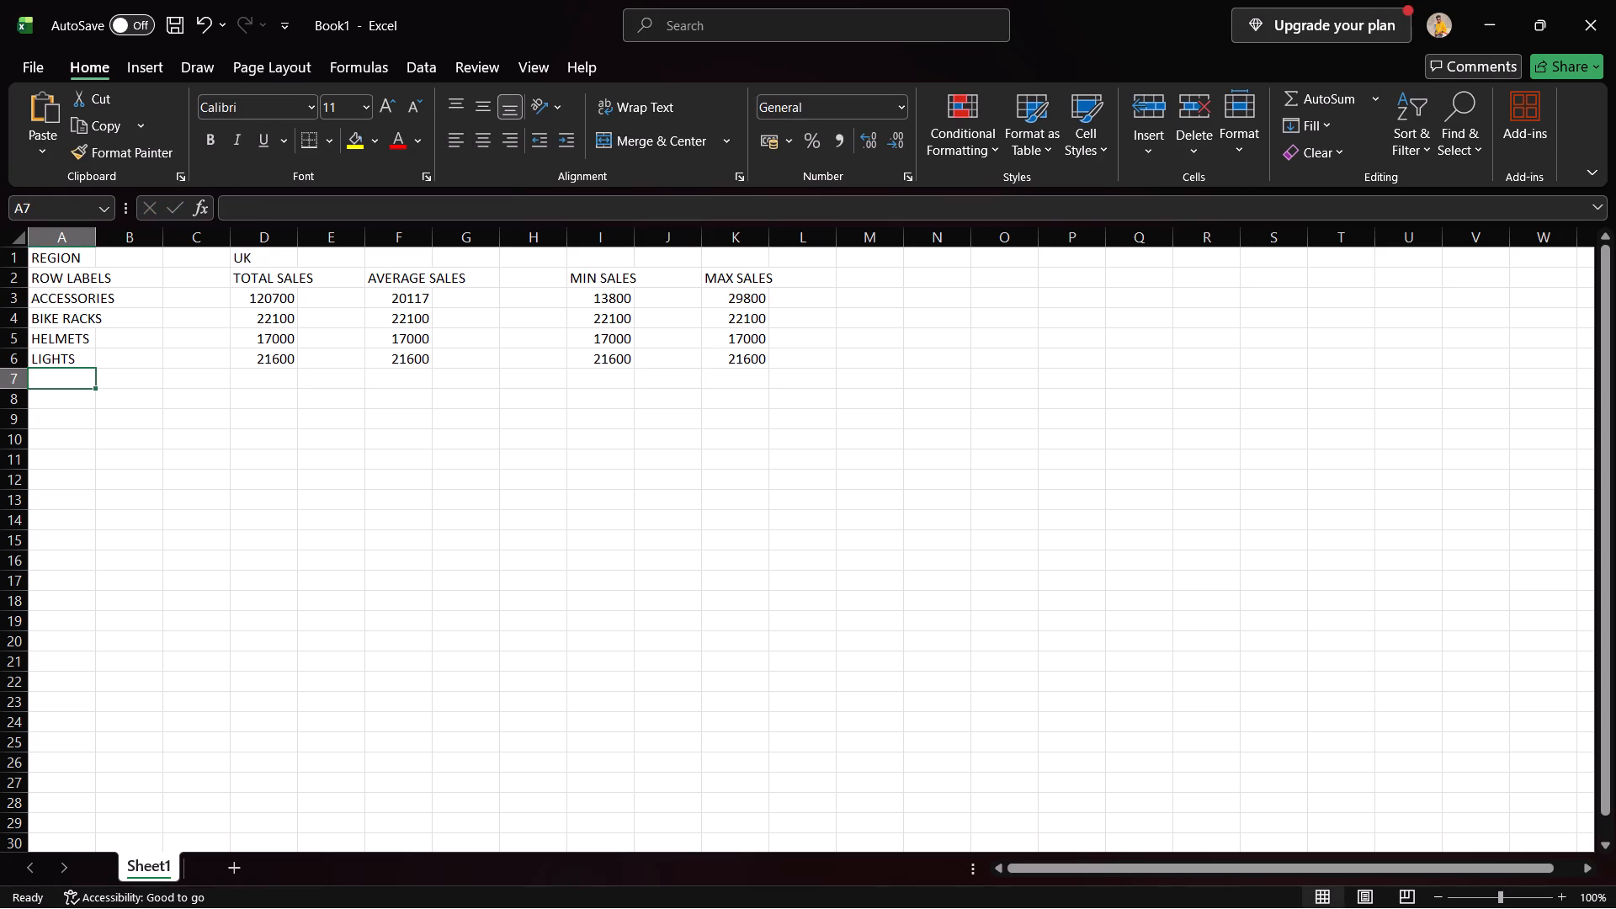
pyautogui.write('LO')
pyautogui.write('CKS')
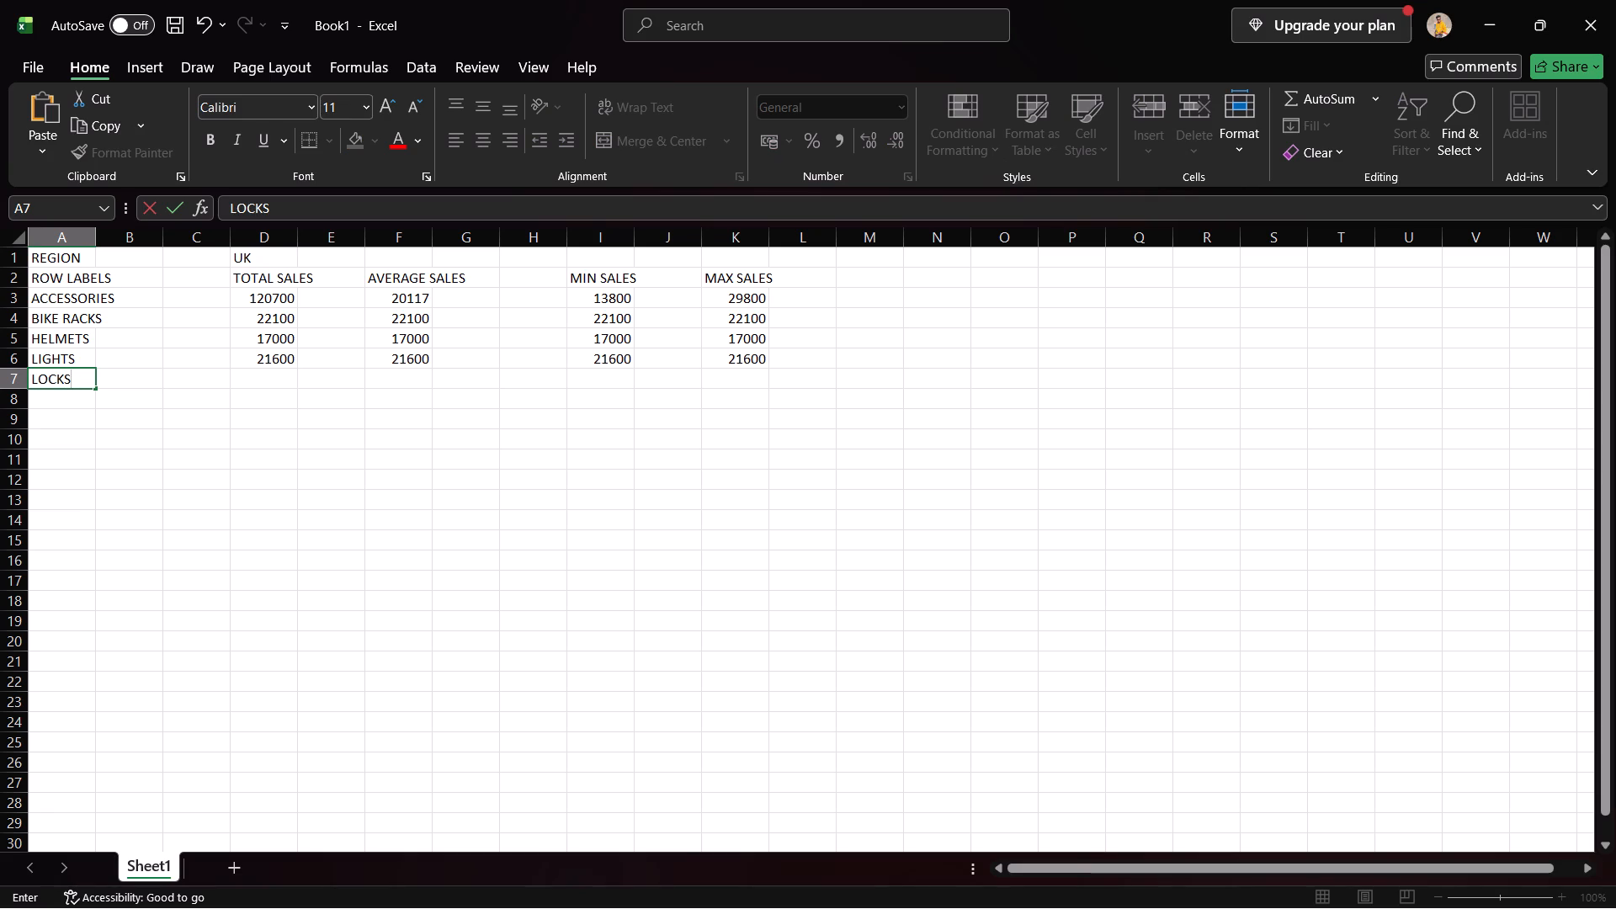
pyautogui.press('Tab')
pyautogui.press('Tab')
pyautogui.press('Tab')
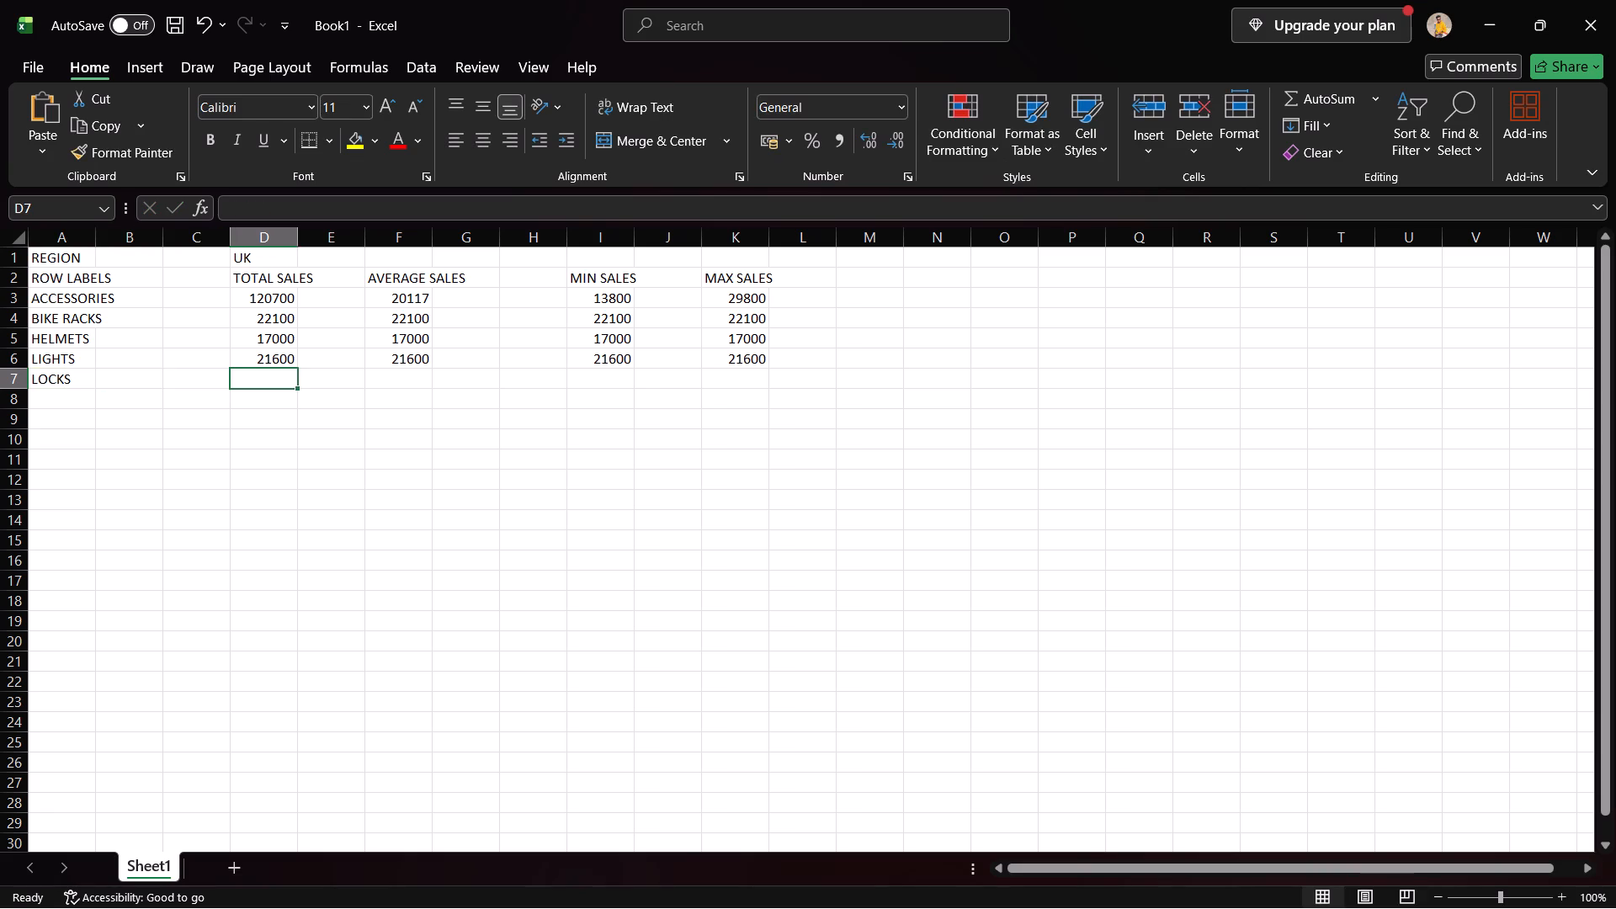
pyautogui.write('298')
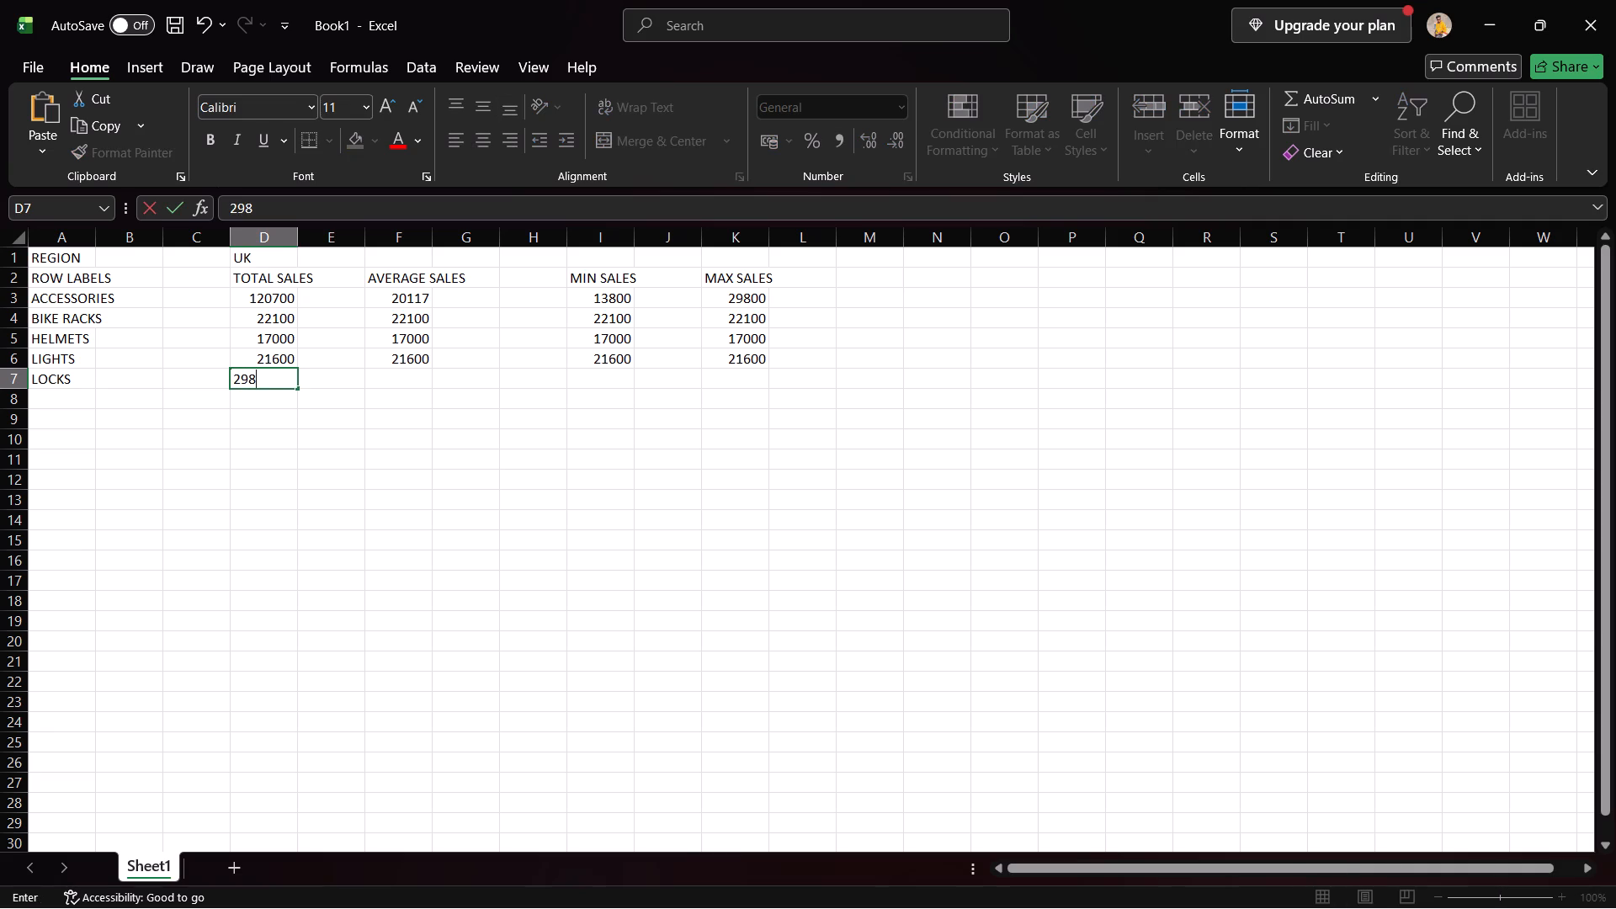
pyautogui.write('00')
pyautogui.press('Right')
pyautogui.press('Right')
pyautogui.write('29800')
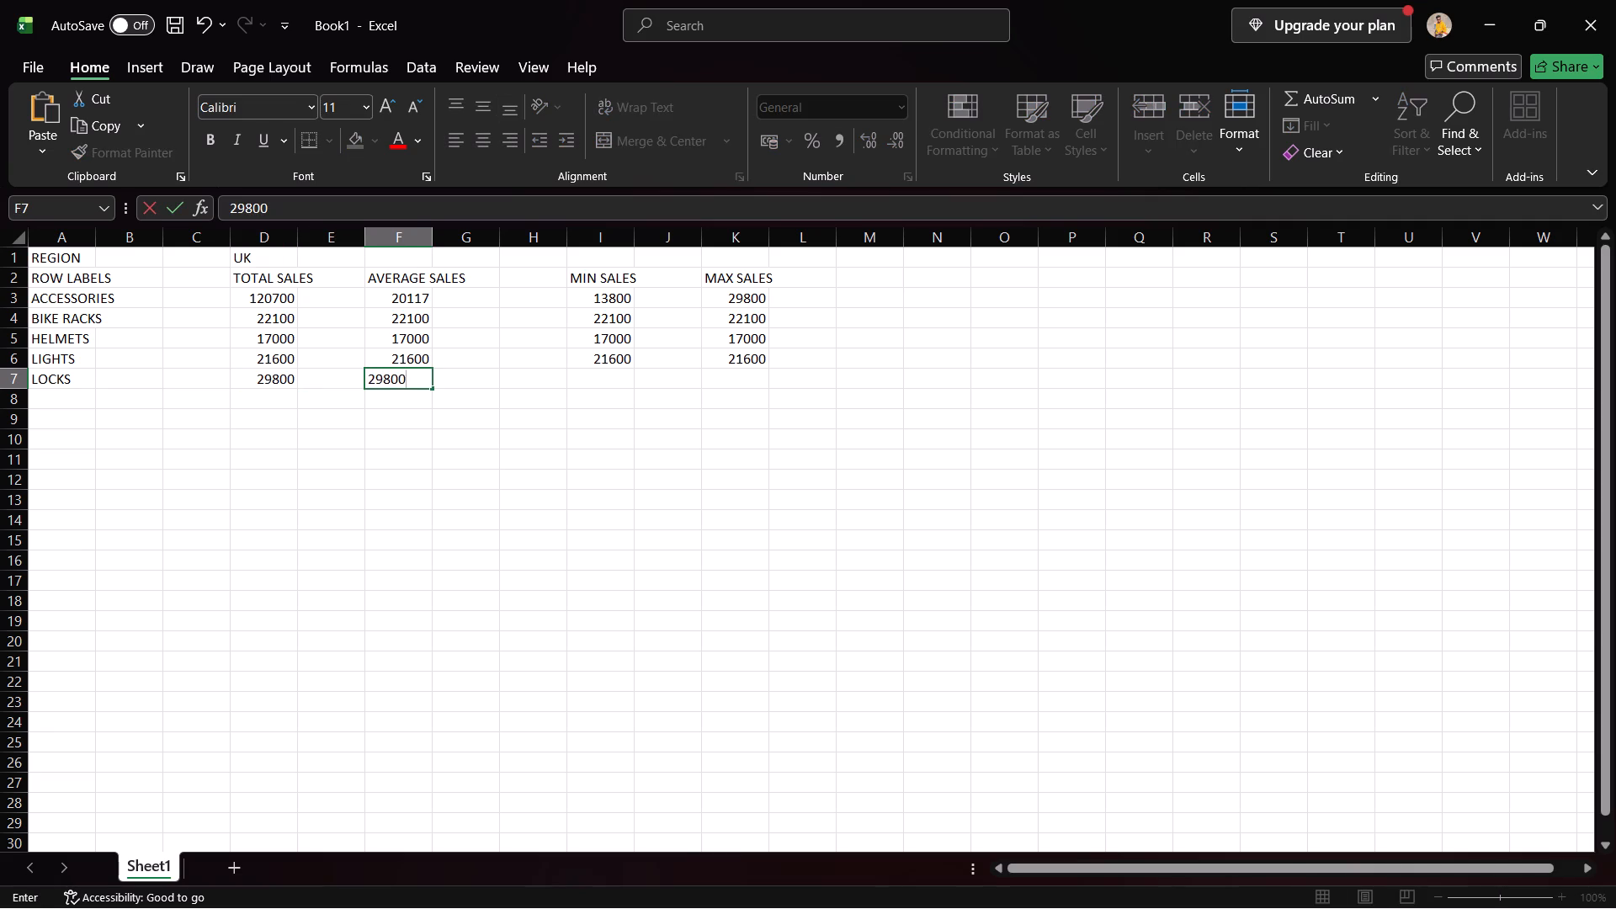
pyautogui.press('Right')
# Enter 29800 as the locks minimum sales in cell I7 and maximum sales in cell K7.
pyautogui.press('Right')
pyautogui.press('Right')
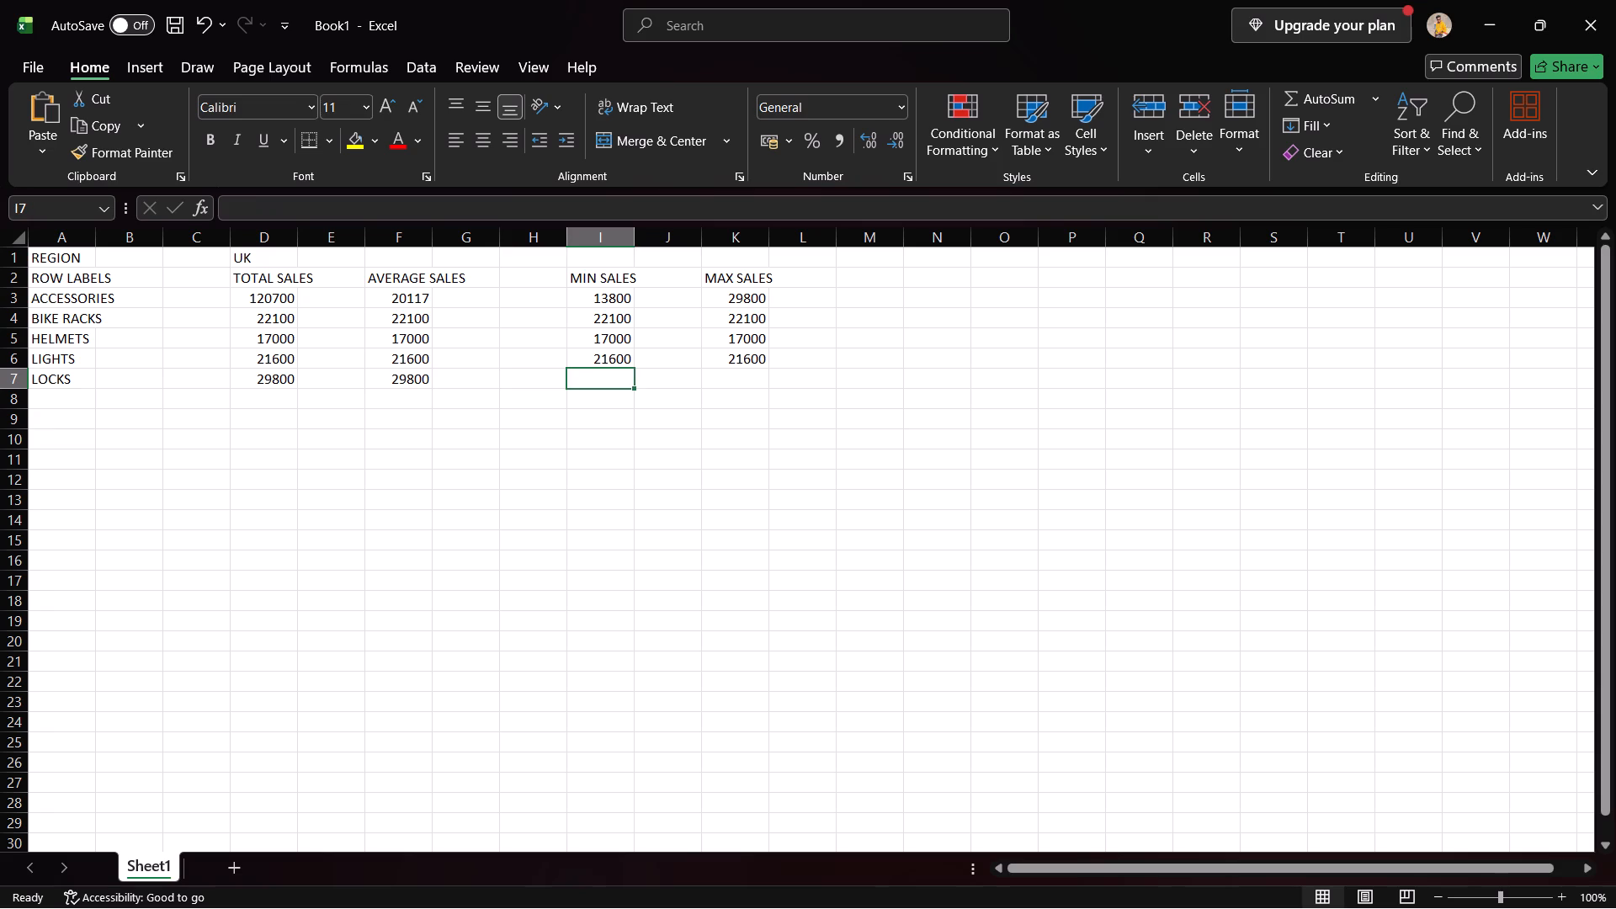
pyautogui.write('29800')
pyautogui.press('Right')
pyautogui.press('Right')
pyautogui.write('29800')
pyautogui.press('Return')
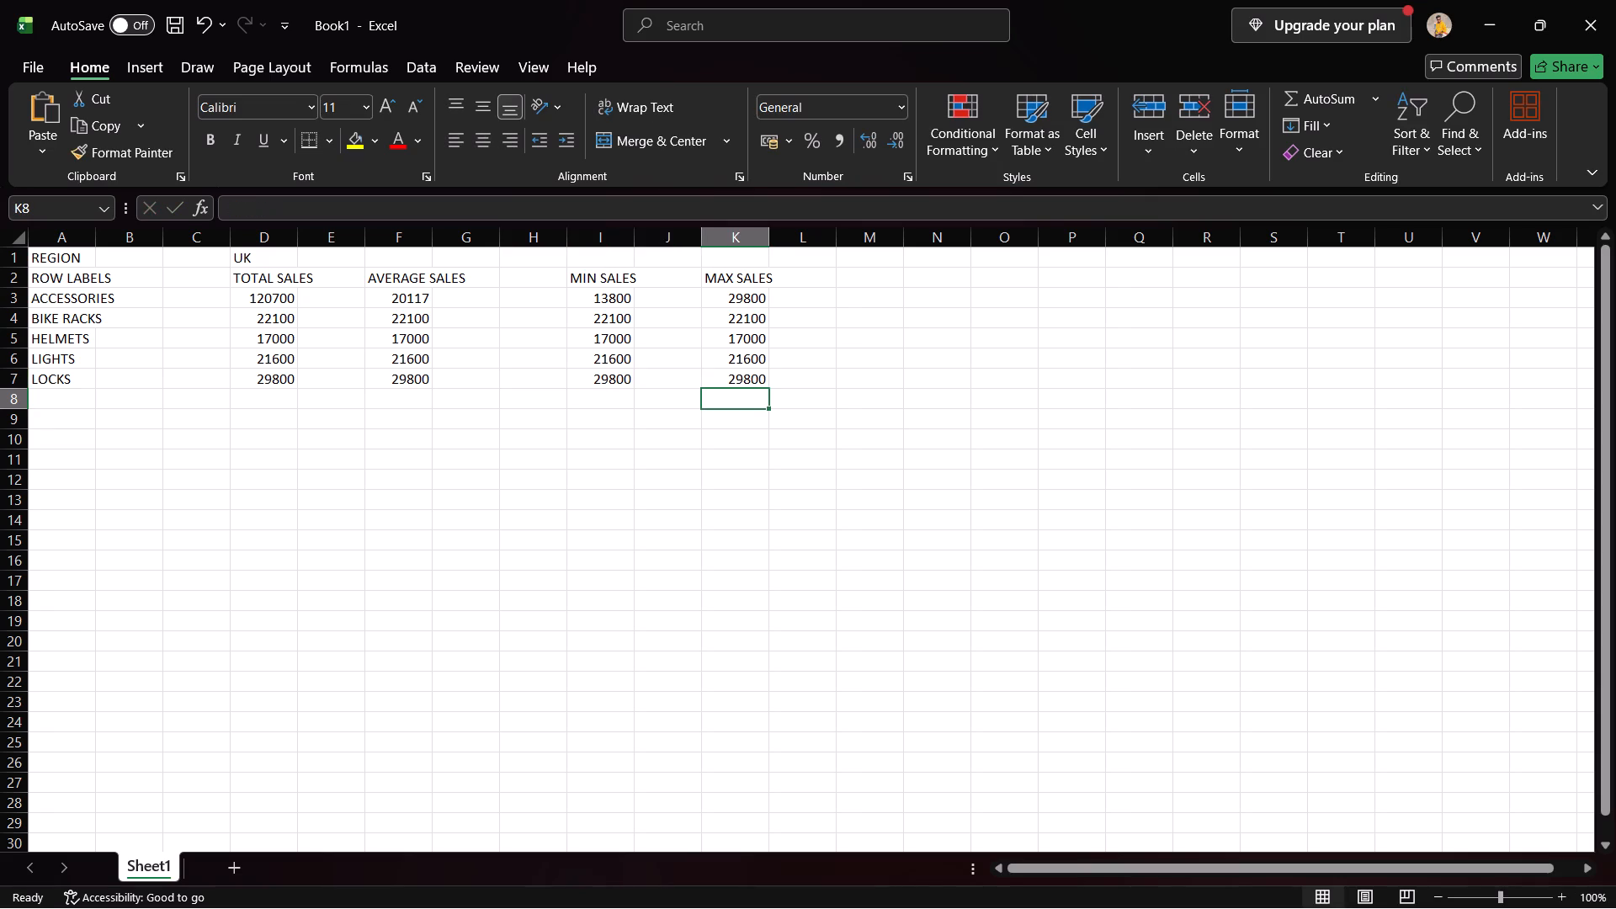
# Add the PUMPS label in cell A8 with 16400 as its total sales in D8 and average sales in F8.
pyautogui.press('Left')
pyautogui.press('Left')
pyautogui.press('Left')
pyautogui.press('Left')
pyautogui.press('Left')
pyautogui.press('Left')
pyautogui.press('Left')
pyautogui.press('Left')
pyautogui.press('Left')
pyautogui.press('Left')
pyautogui.press('Left')
pyautogui.press('Left')
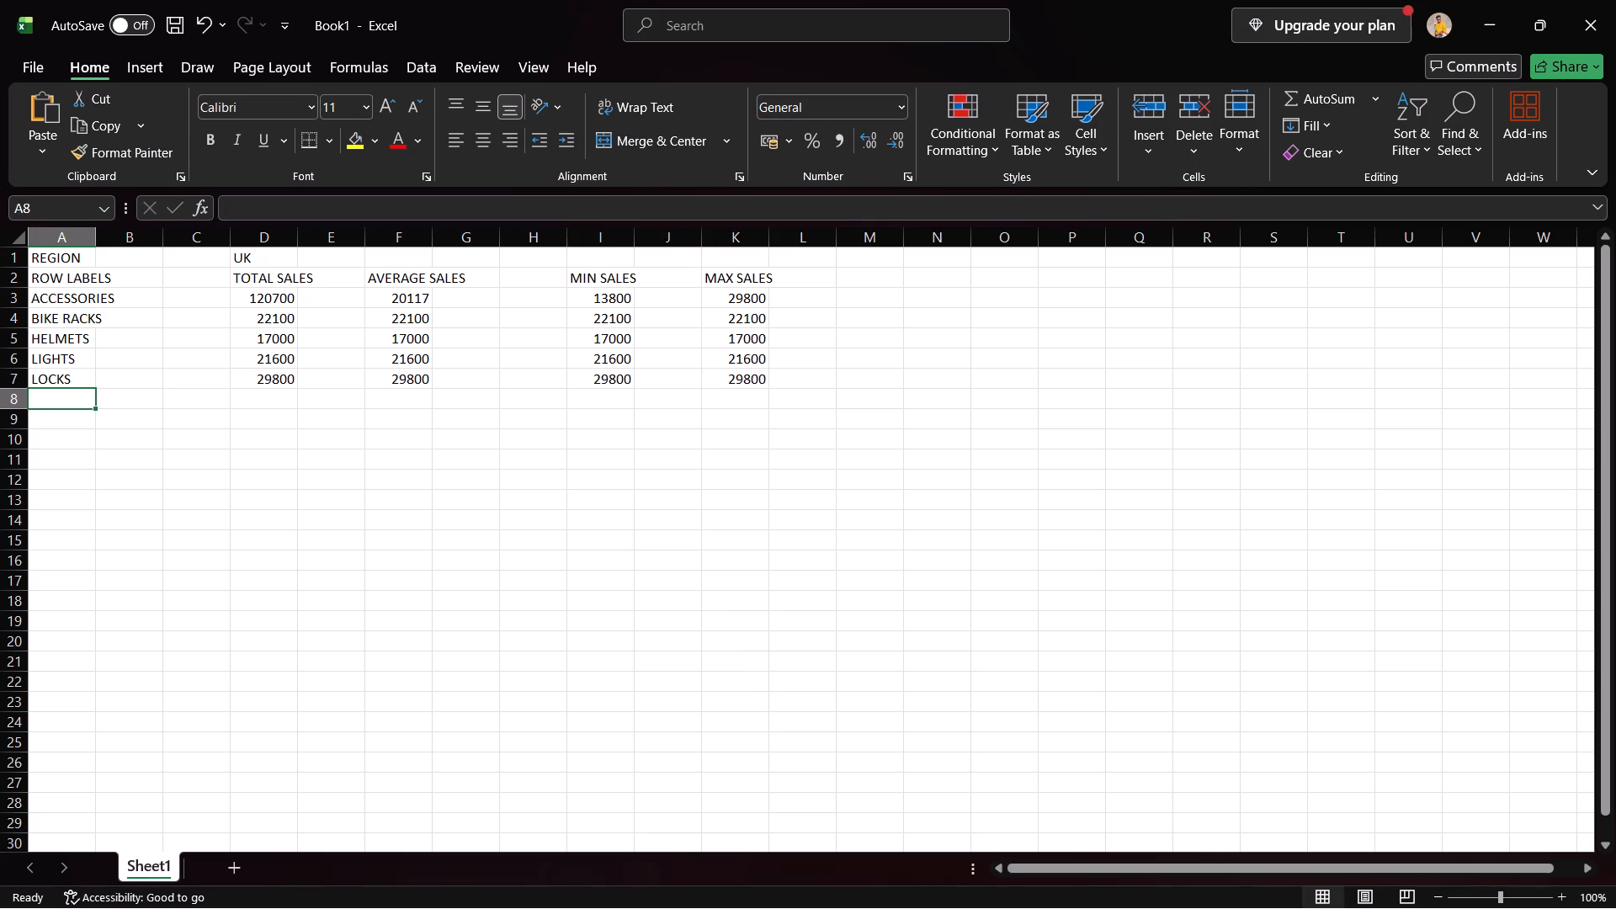
pyautogui.write('PUMP')
pyautogui.press('s')
pyautogui.press('Tab')
pyautogui.press('Tab')
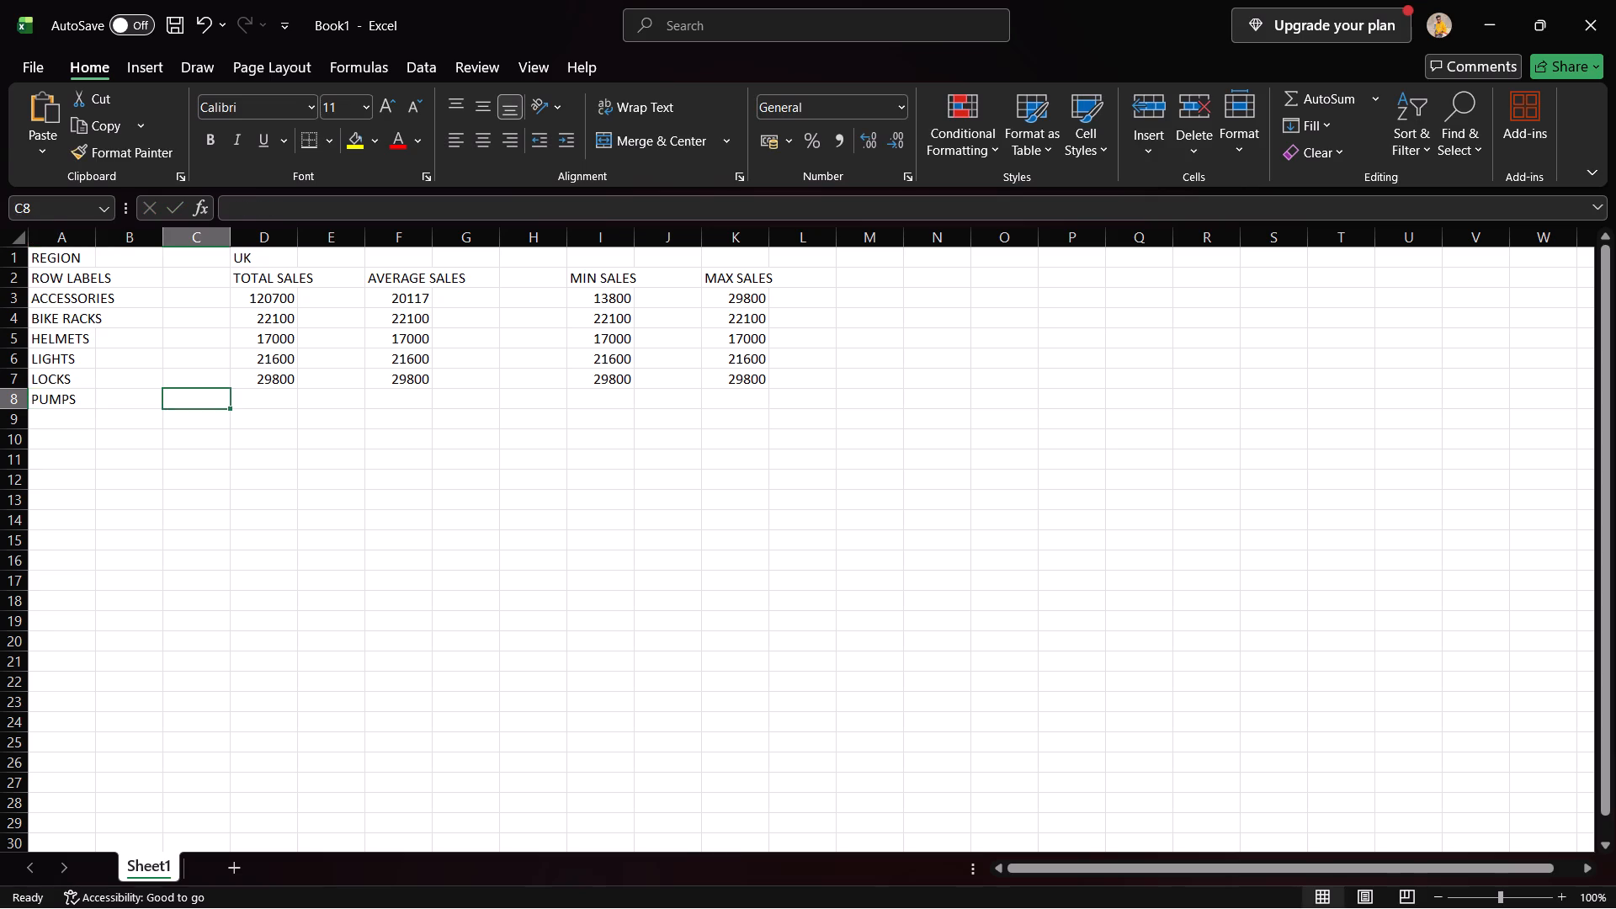
pyautogui.press('Tab')
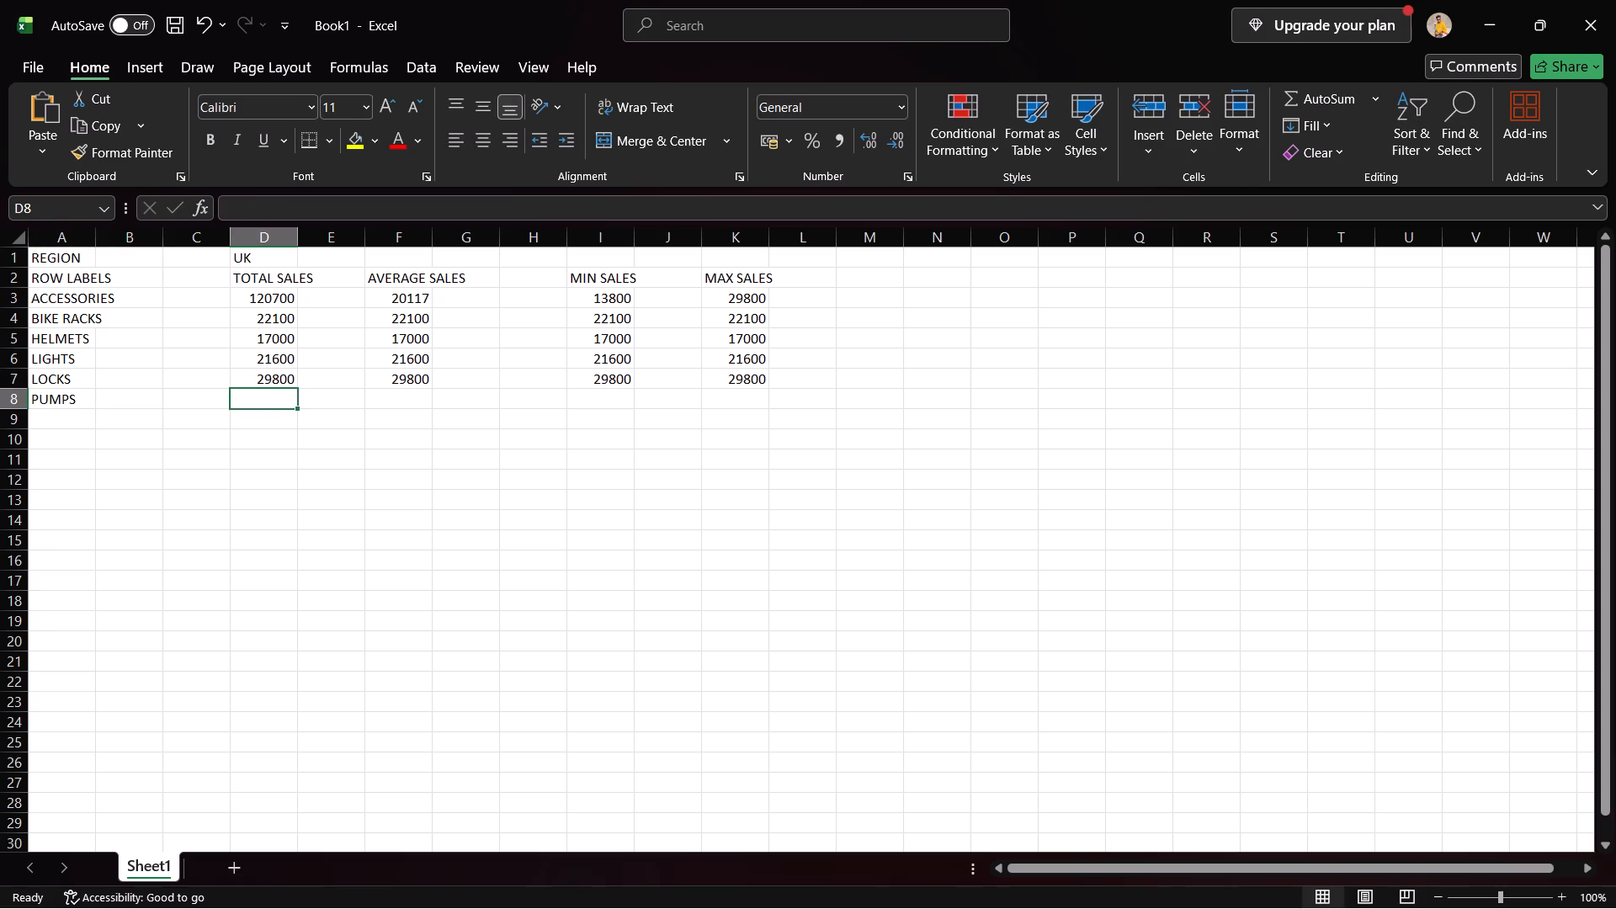
pyautogui.write('164')
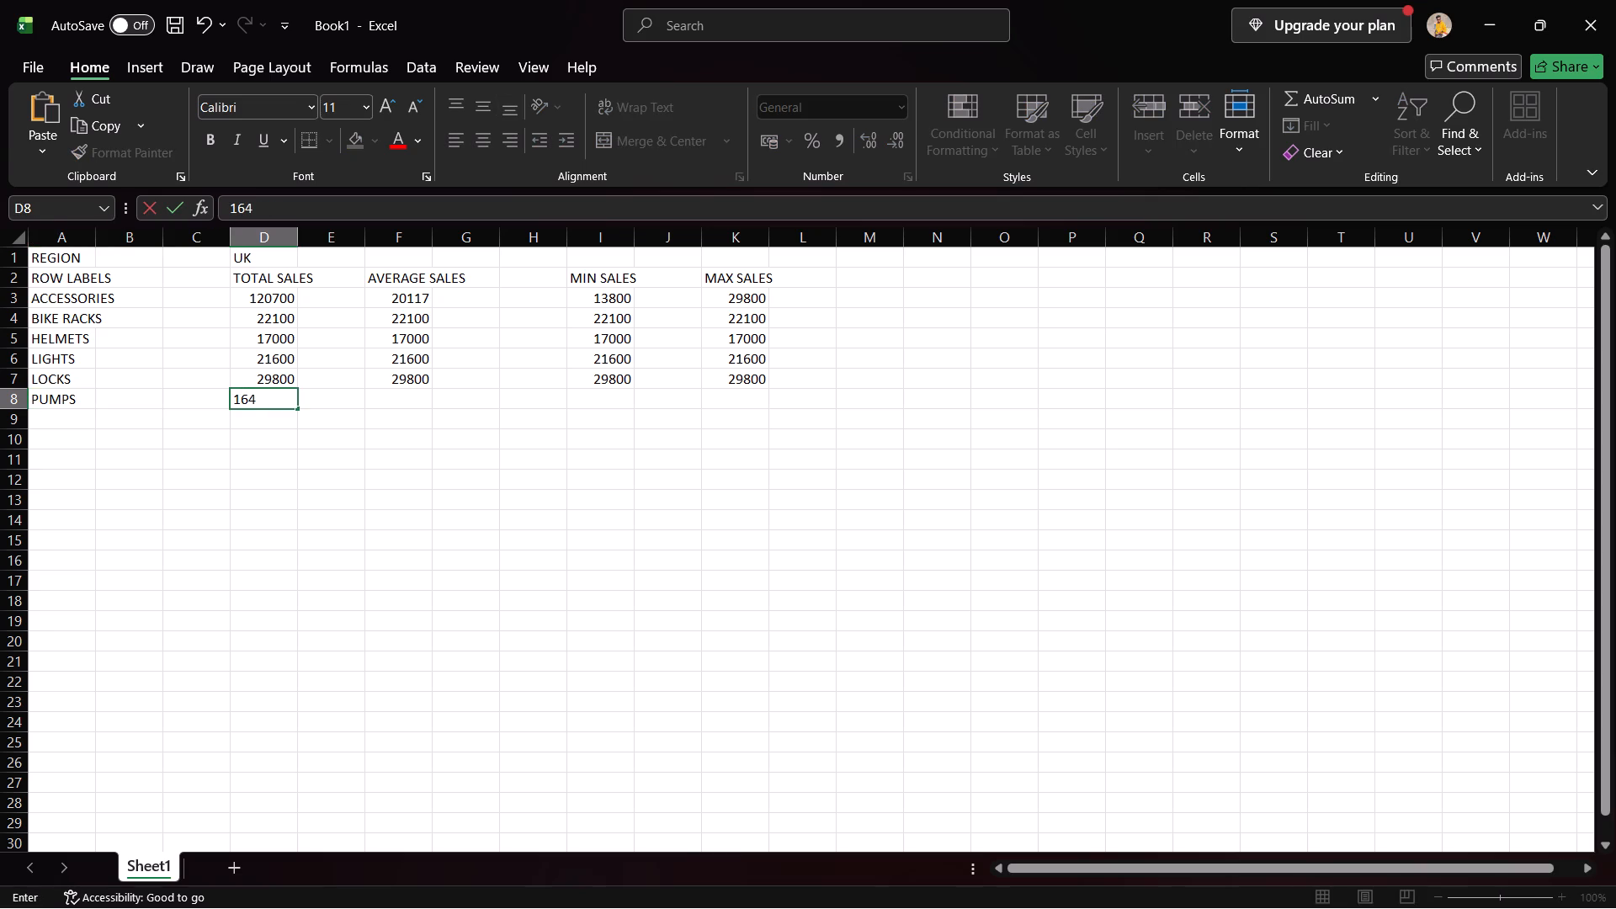
pyautogui.write('00')
pyautogui.press('Right')
pyautogui.press('Right')
pyautogui.write('16400')
pyautogui.press('Right')
# Enter 16400 as the pumps minimum sales in cell I8 and maximum sales in cell K8.
pyautogui.press('Right')
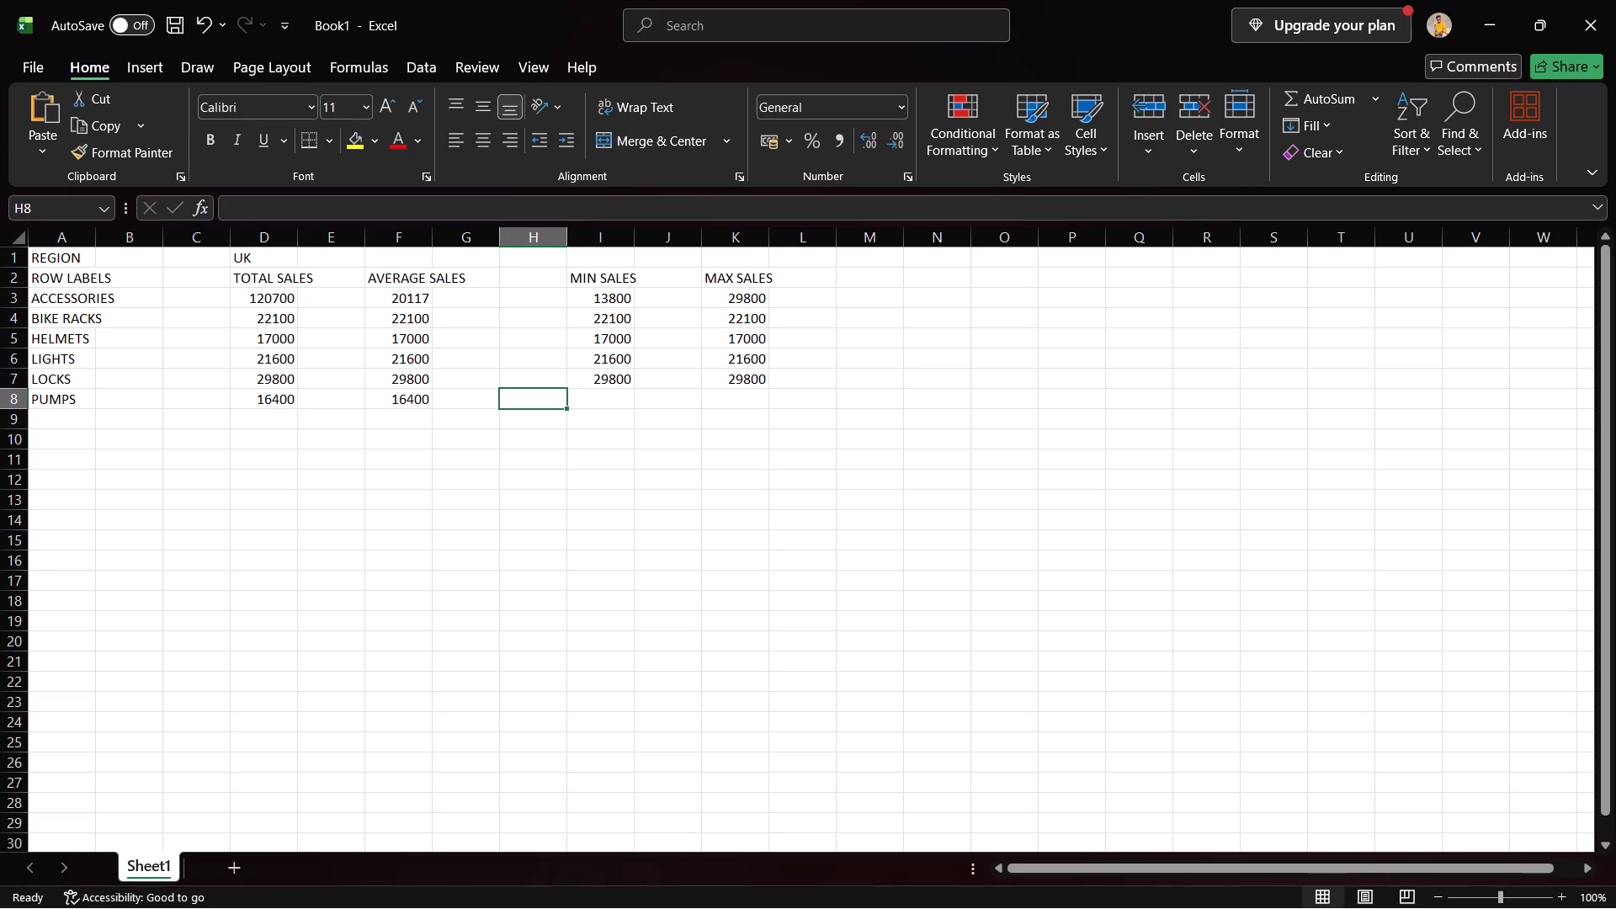
pyautogui.press('Right')
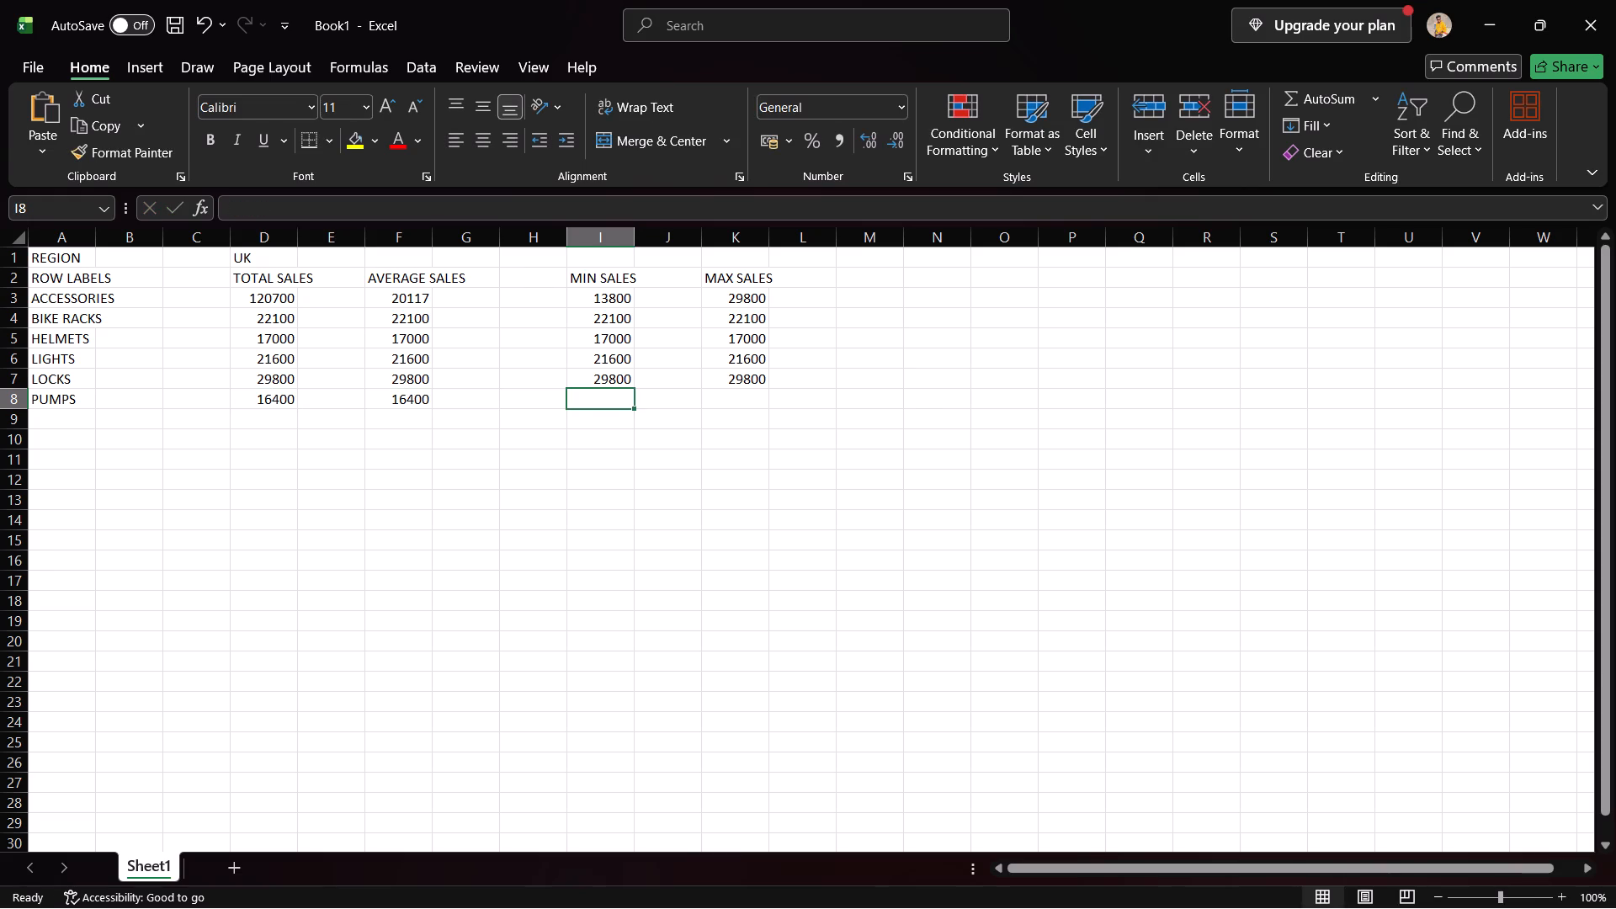
pyautogui.write('16400')
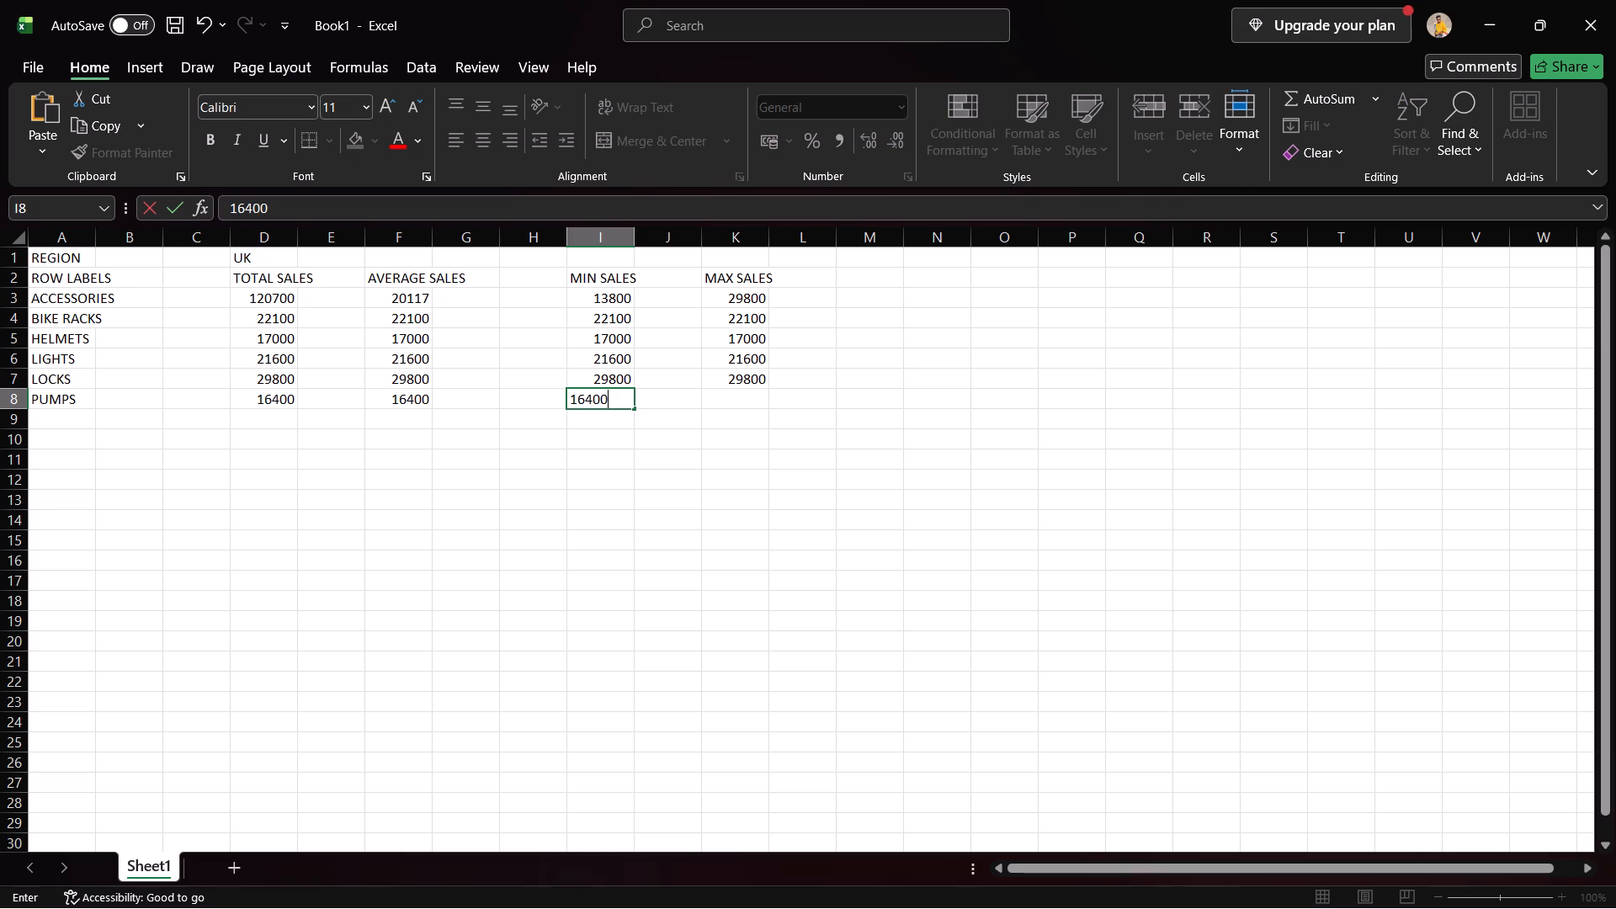
pyautogui.press('Right')
pyautogui.press('Right')
pyautogui.write('16400')
pyautogui.press('Return')
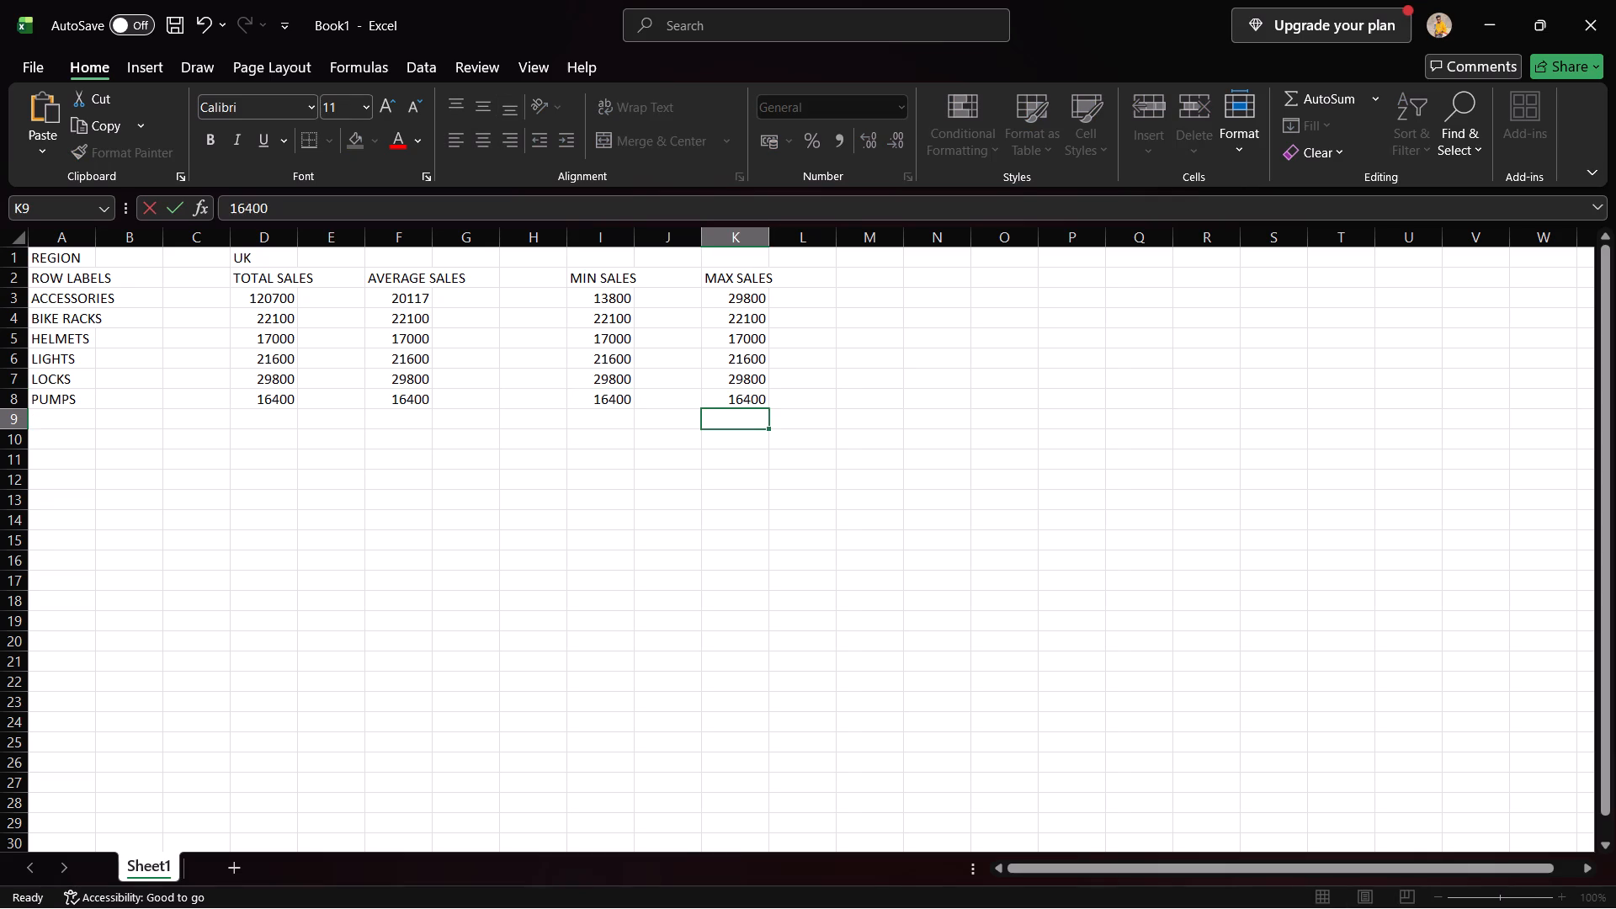
# Add the TIRES AND TUBES label in cell A9 with 13800 as its total sales in D9 and average sales in F9.
pyautogui.press('Left')
pyautogui.press('Left')
pyautogui.press('Left')
pyautogui.press('Left')
pyautogui.press('Left')
pyautogui.press('Left')
pyautogui.press('Left')
pyautogui.press('Left')
pyautogui.press('Left')
pyautogui.press('Left')
pyautogui.press('Left')
pyautogui.press('Left')
pyautogui.press('Left')
pyautogui.press('Left')
pyautogui.press('Left')
pyautogui.press('Left')
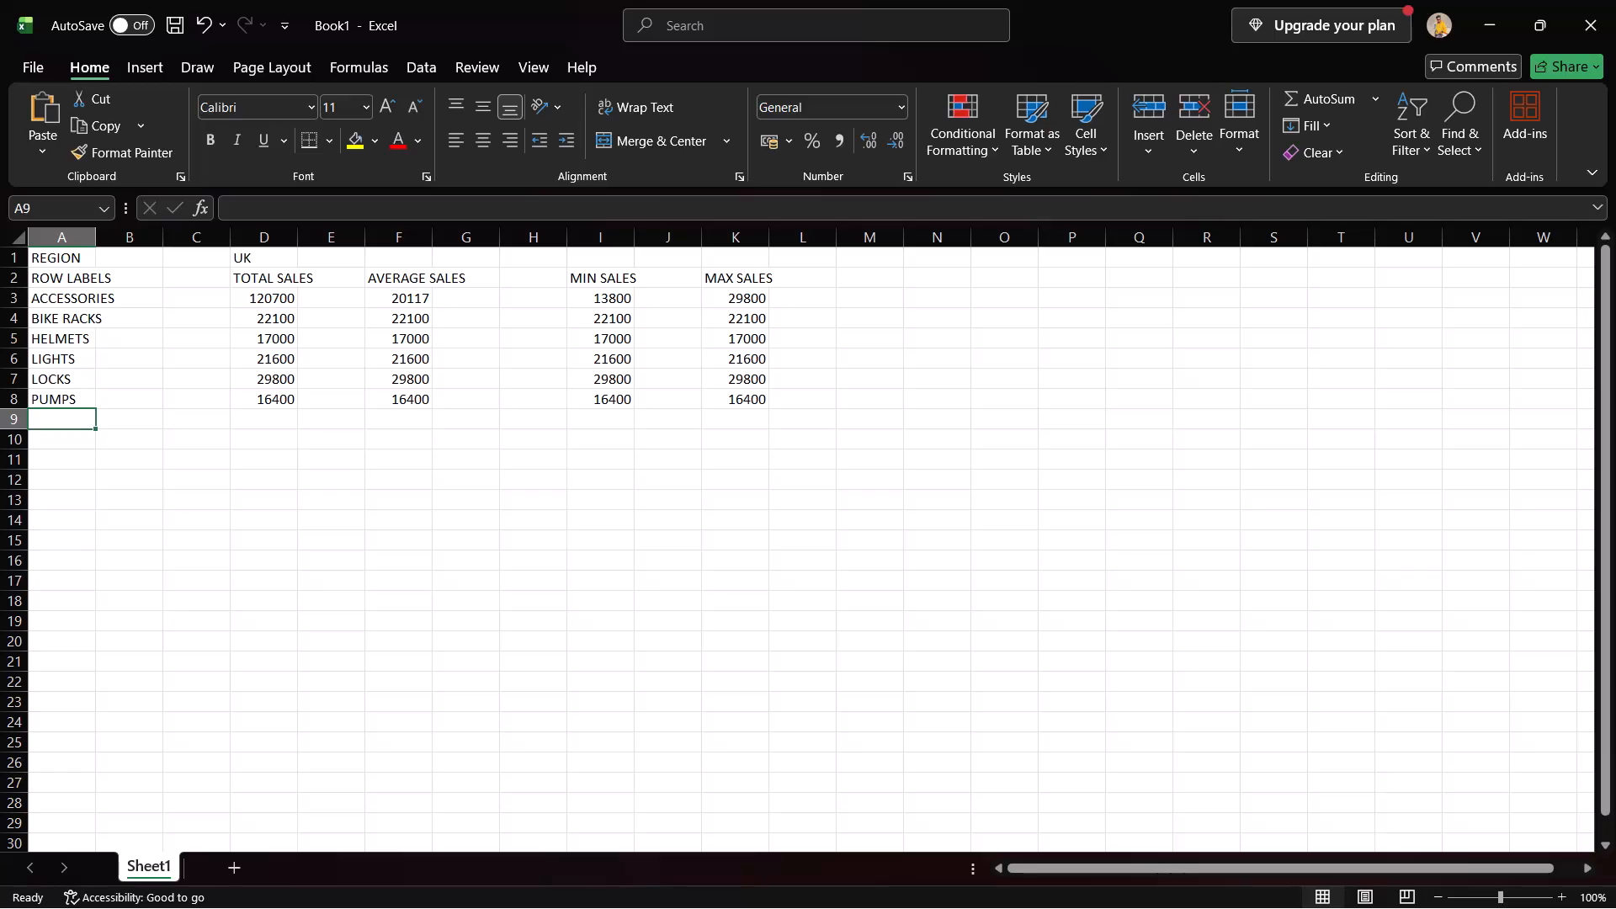
pyautogui.write('TI')
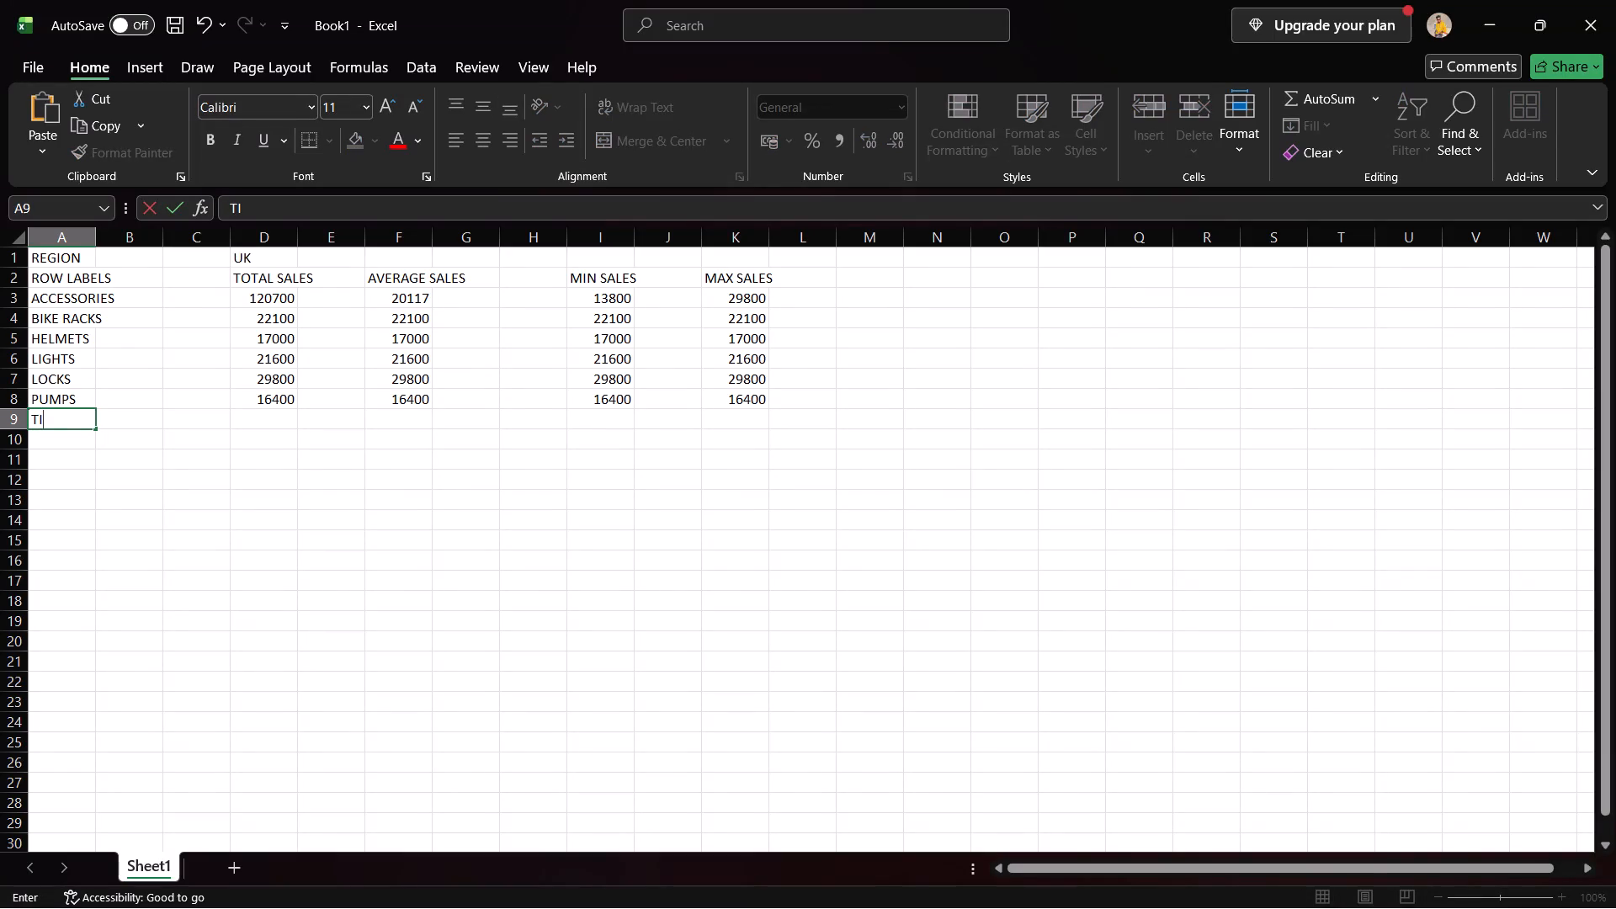
pyautogui.write('RE')
pyautogui.write('S A')
pyautogui.write('ND TUBES')
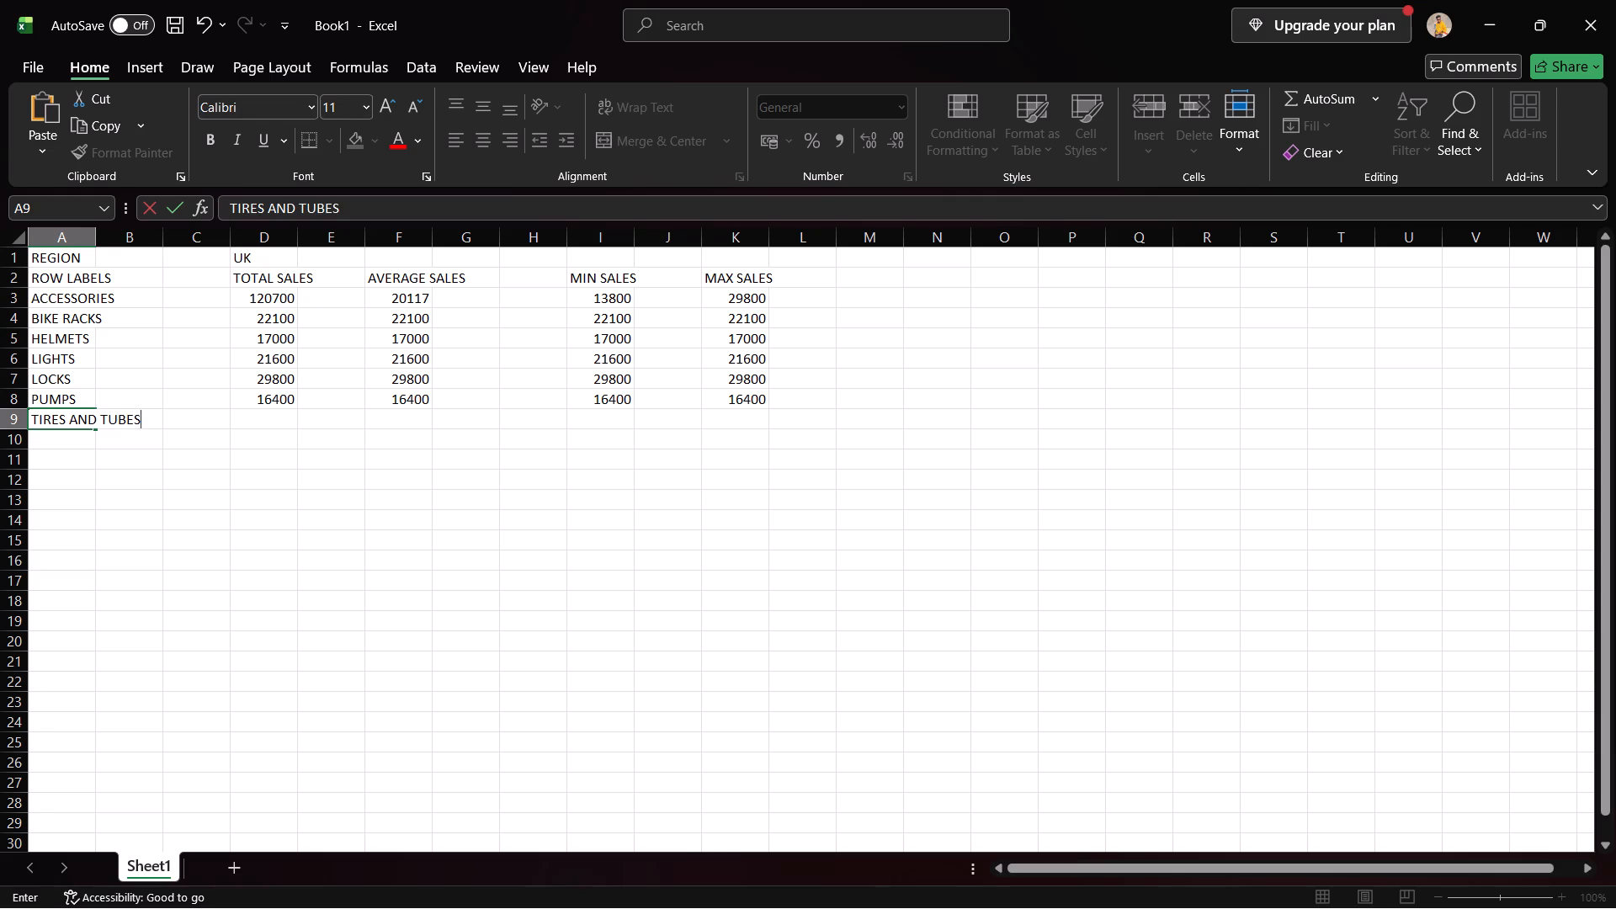
pyautogui.press('Tab')
pyautogui.press('Tab')
pyautogui.press('Tab')
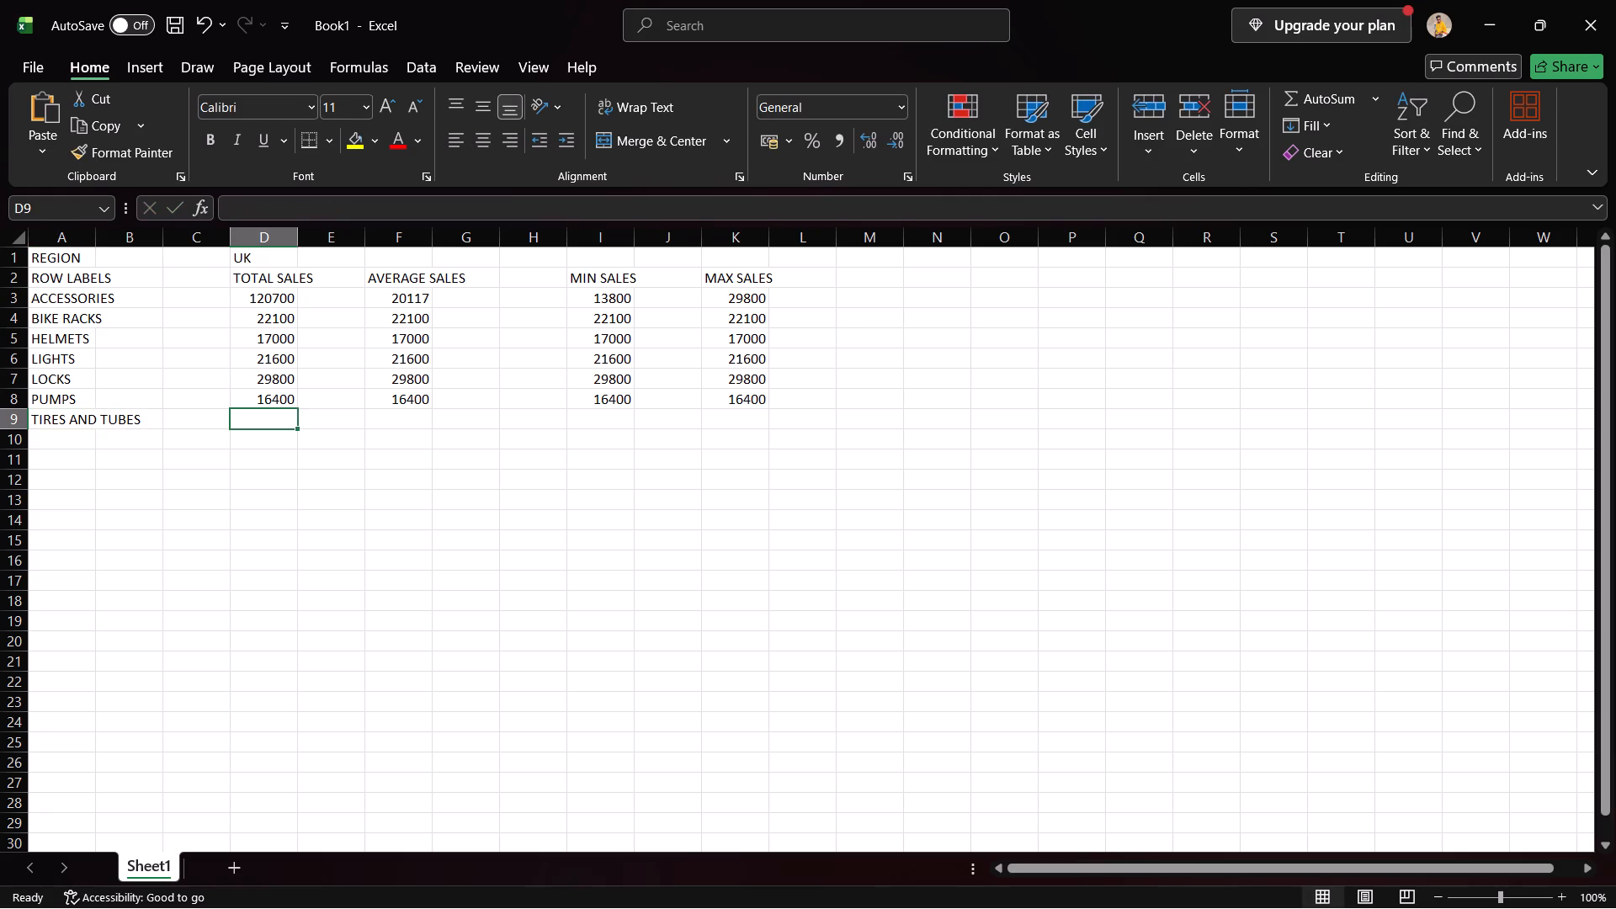
pyautogui.write('13800')
pyautogui.press('Right')
pyautogui.press('Right')
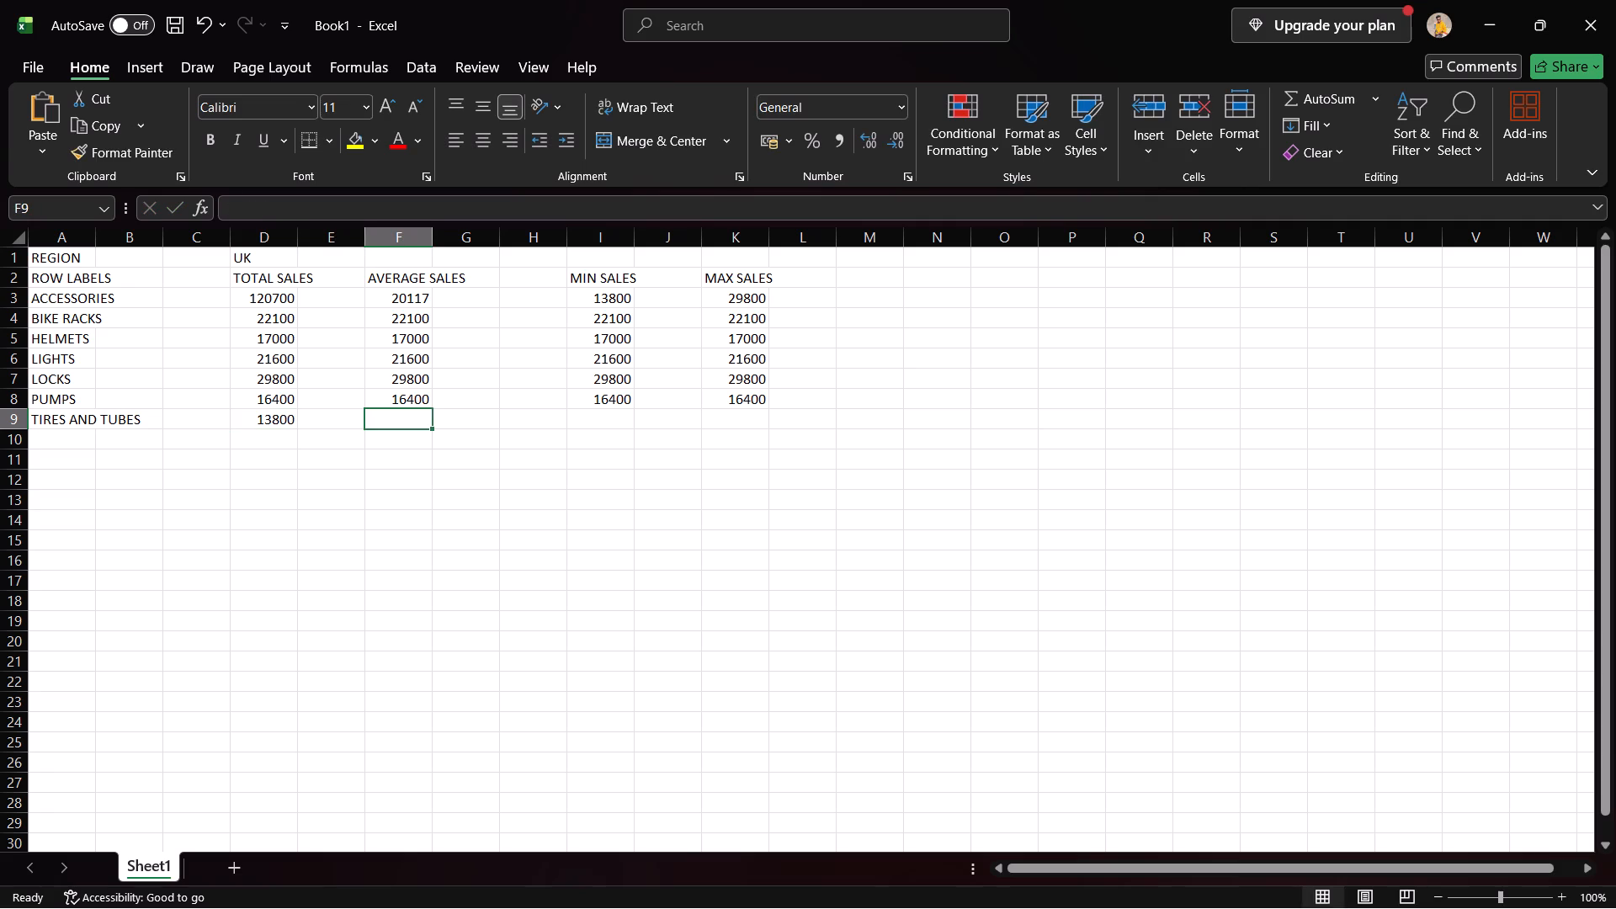
pyautogui.write('13800')
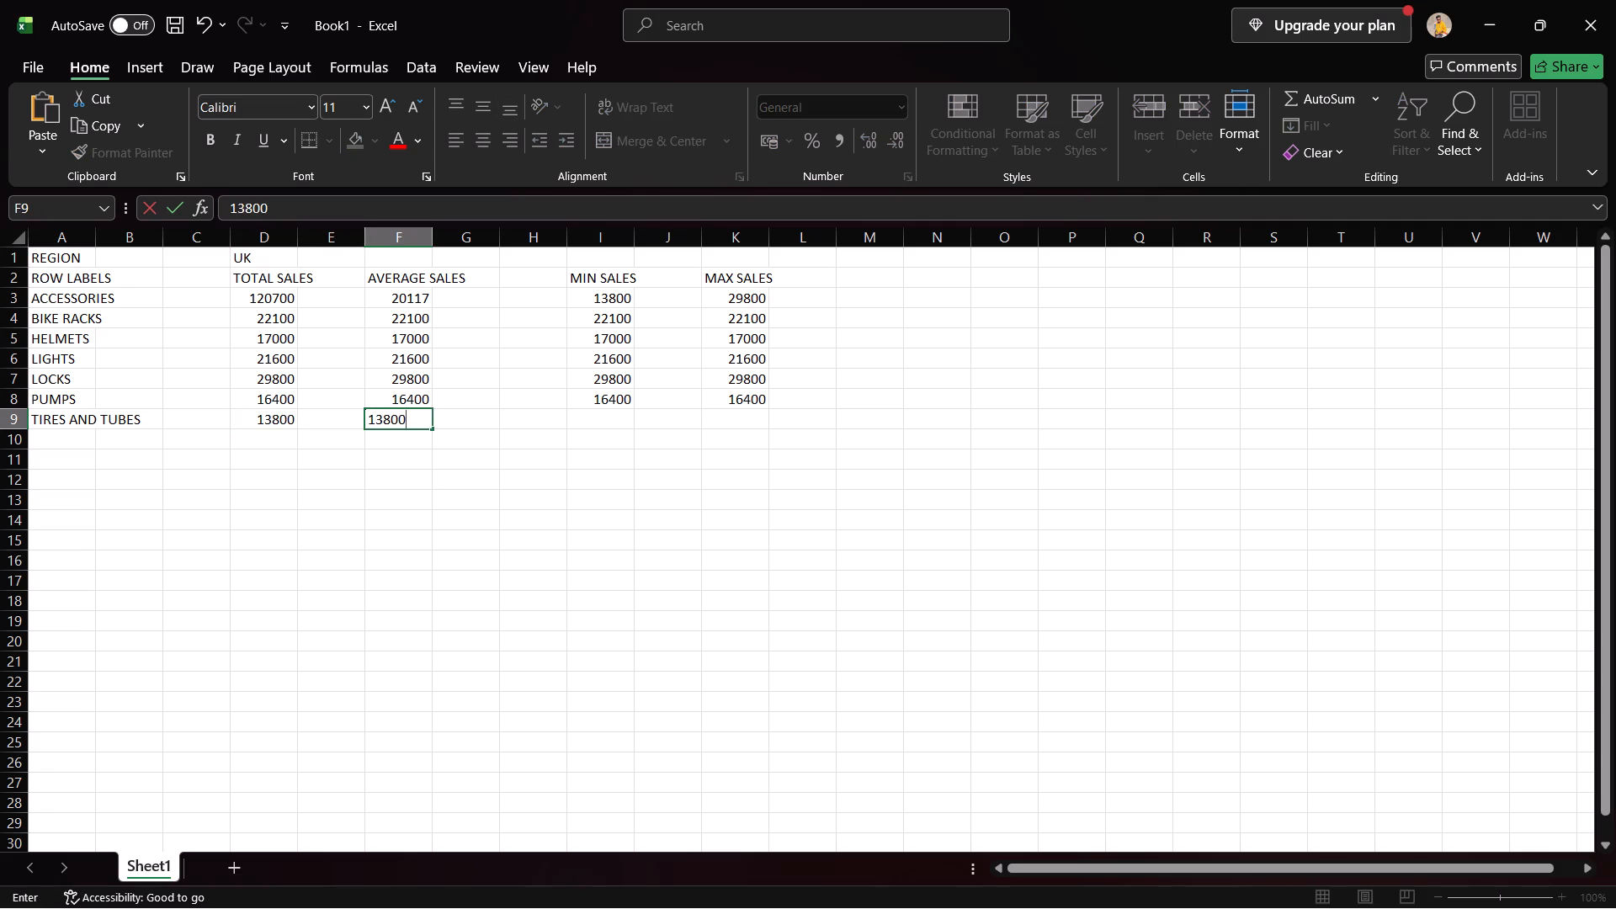
pyautogui.press('Right')
pyautogui.press('Right')
pyautogui.press('Right')
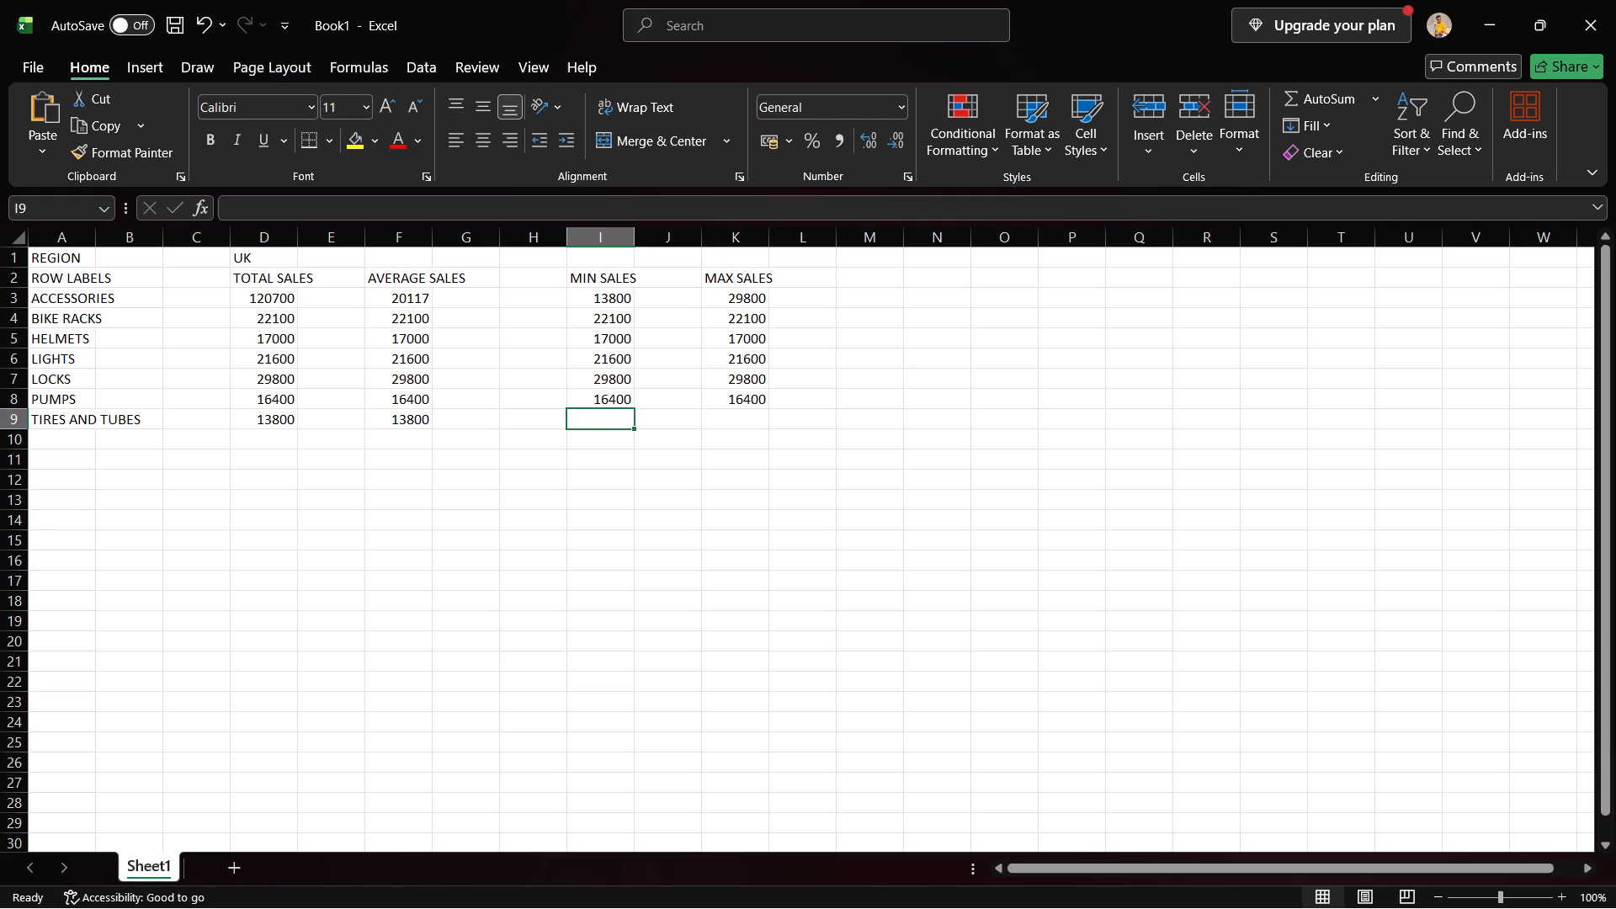
# Enter 13800 as the tires and tubes minimum sales in cell I9 and maximum sales in cell K9.
pyautogui.write('13800')
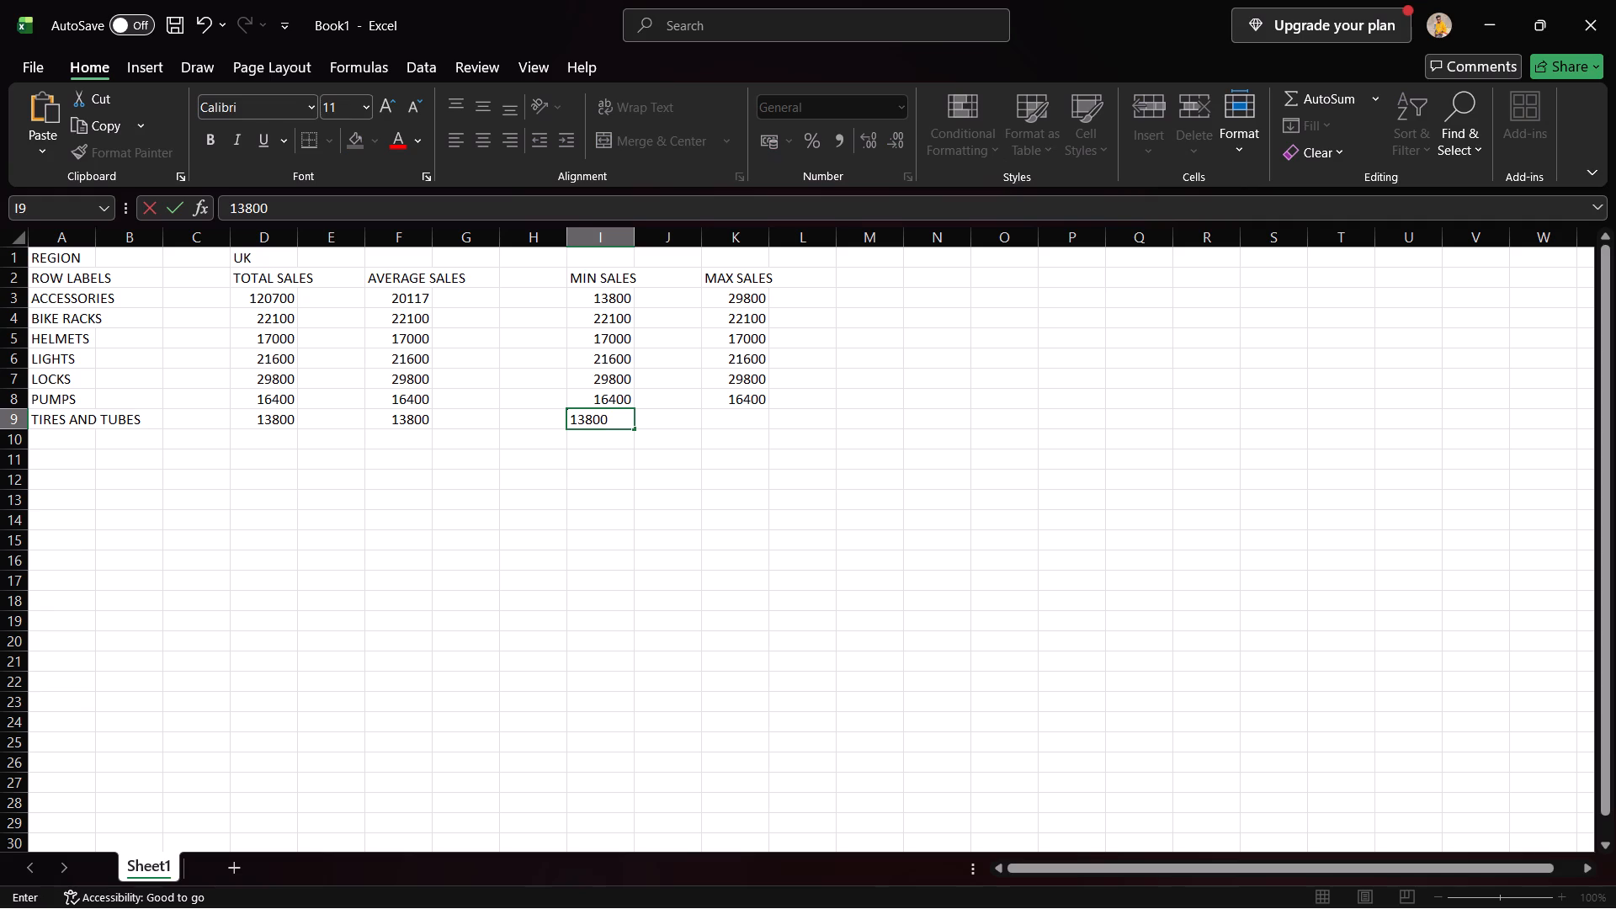
pyautogui.press('Right')
pyautogui.press('Right')
pyautogui.write('13800')
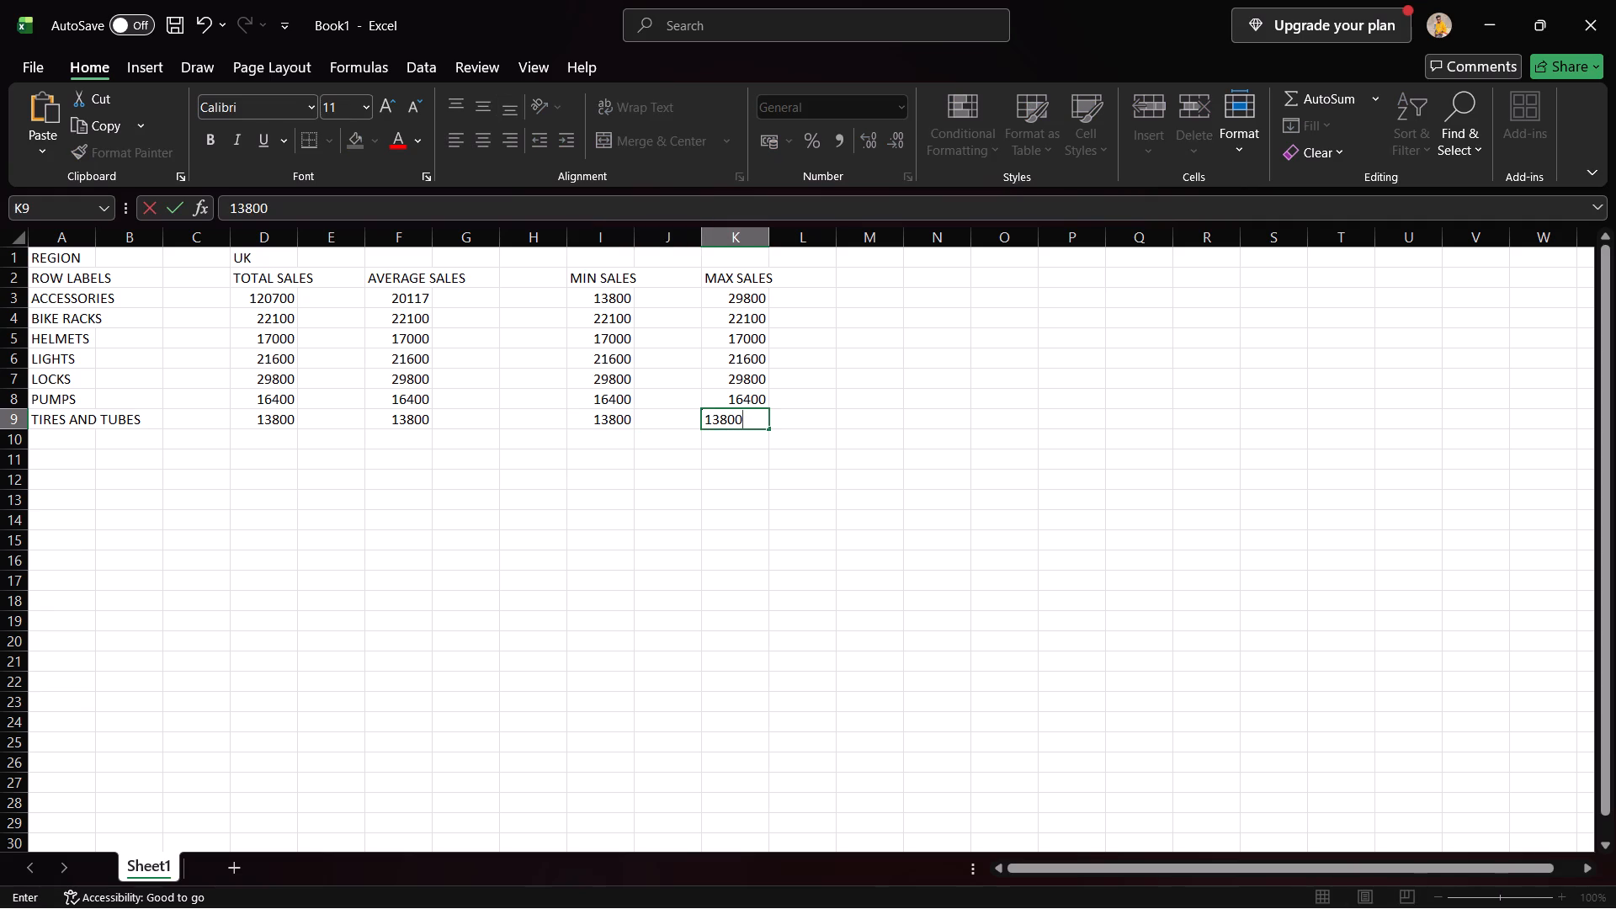
pyautogui.press('Return')
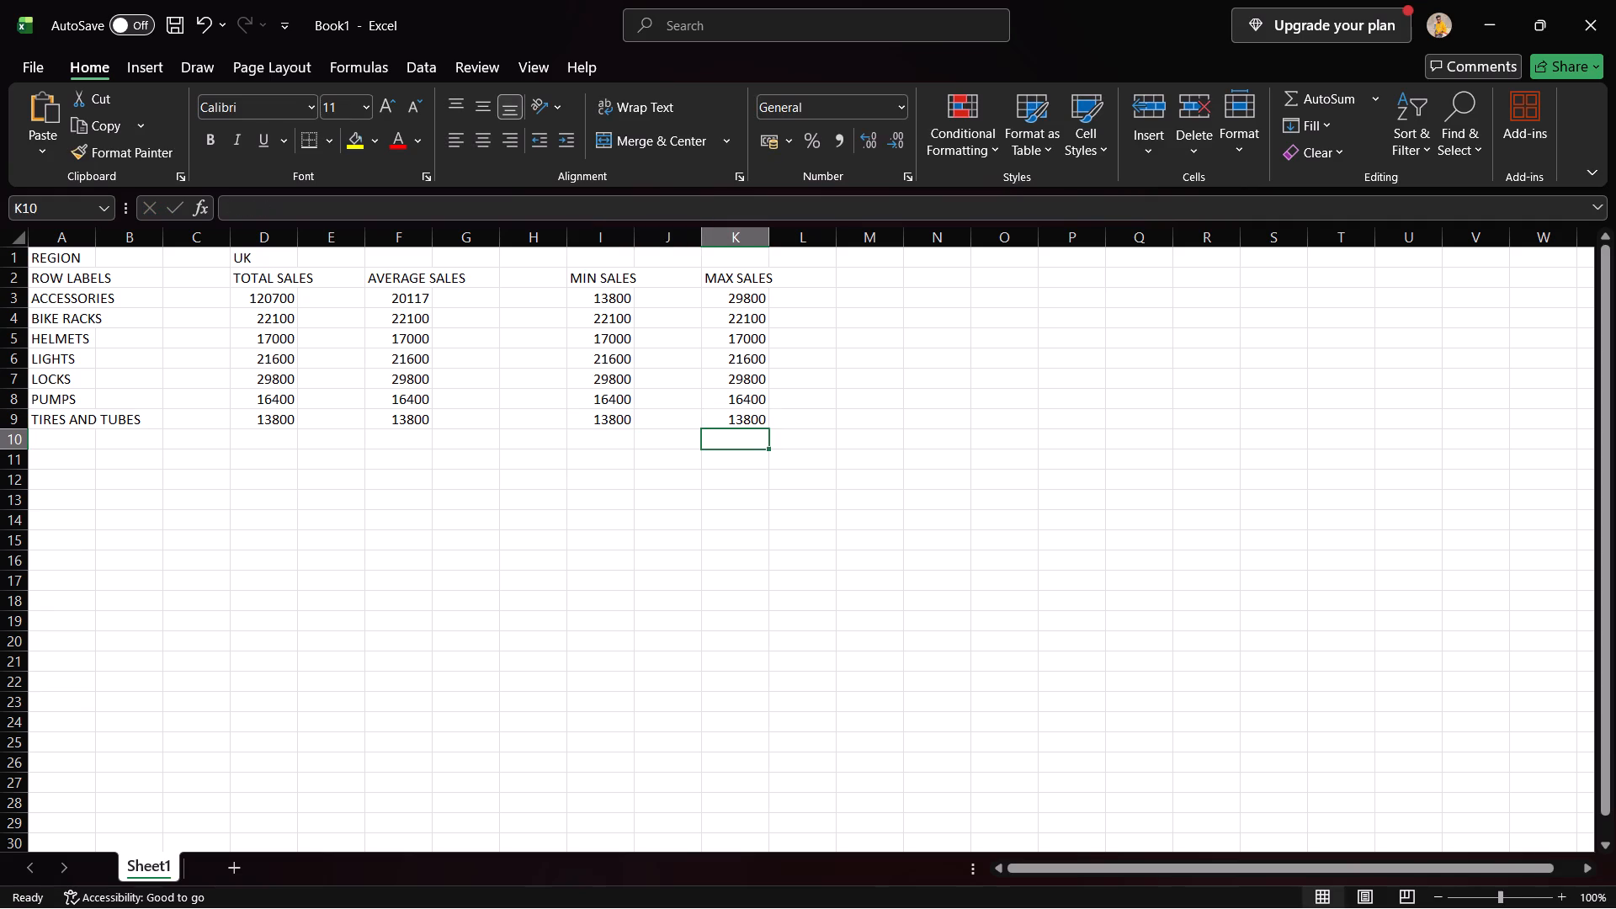
# Add the BIKES label in cell A10 with 23100 as its total sales in D10 and 5775 as average sales in F10.
pyautogui.press('Left')
pyautogui.press('Left')
pyautogui.press('Left')
pyautogui.press('Left')
pyautogui.press('Left')
pyautogui.press('Left')
pyautogui.press('Left')
pyautogui.press('Left')
pyautogui.press('Left')
pyautogui.press('Left')
pyautogui.press('Left')
pyautogui.press('Left')
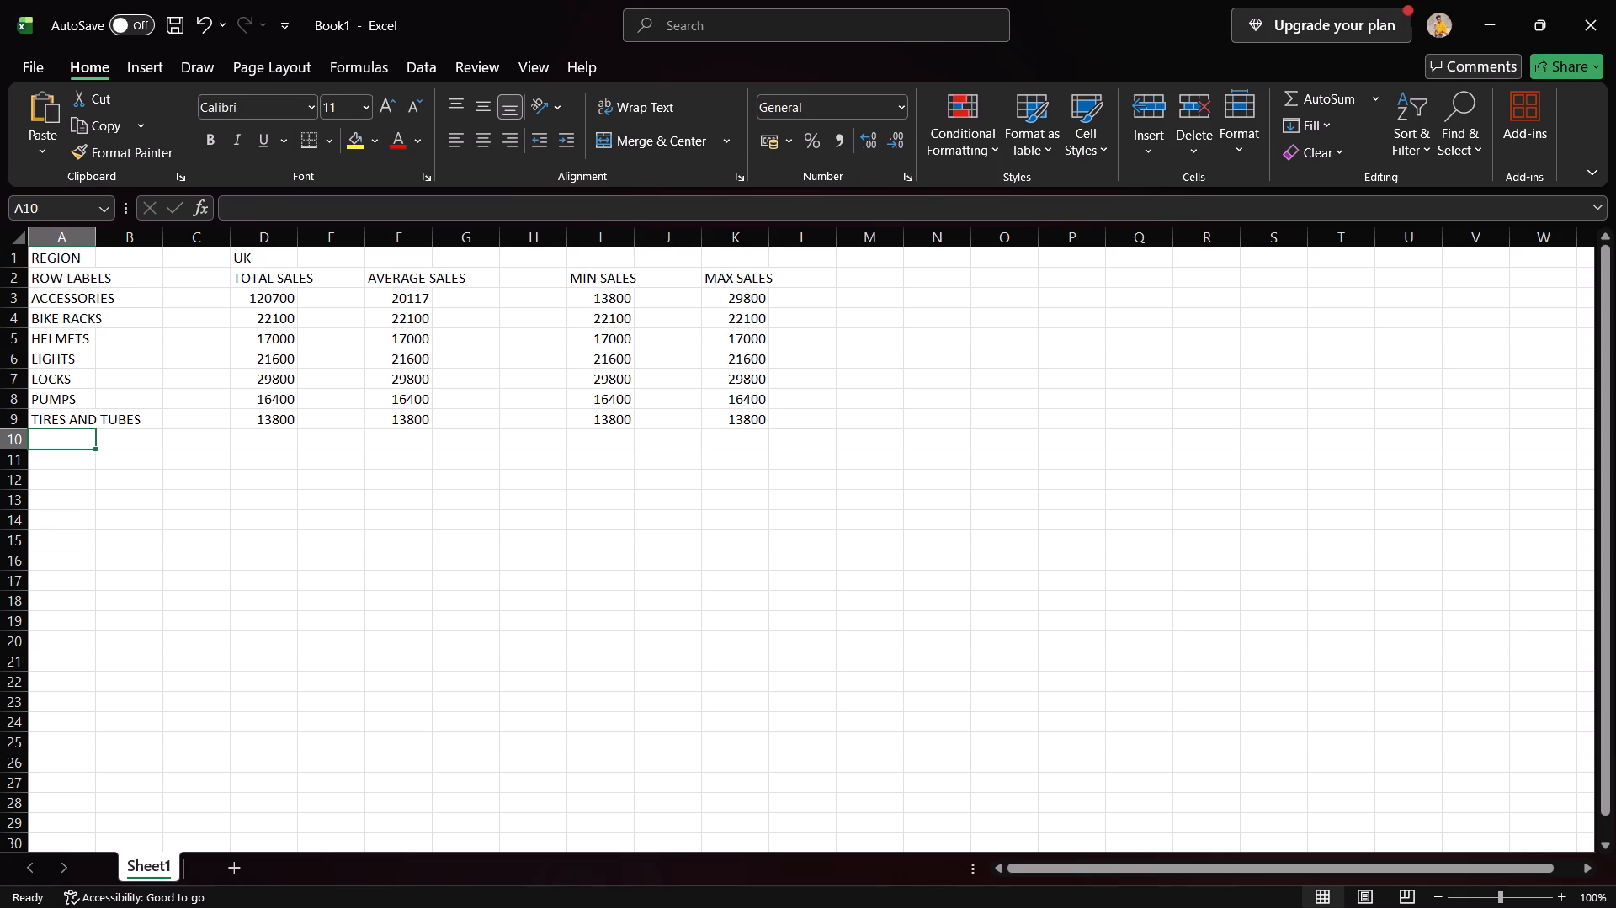
pyautogui.write('BIKES')
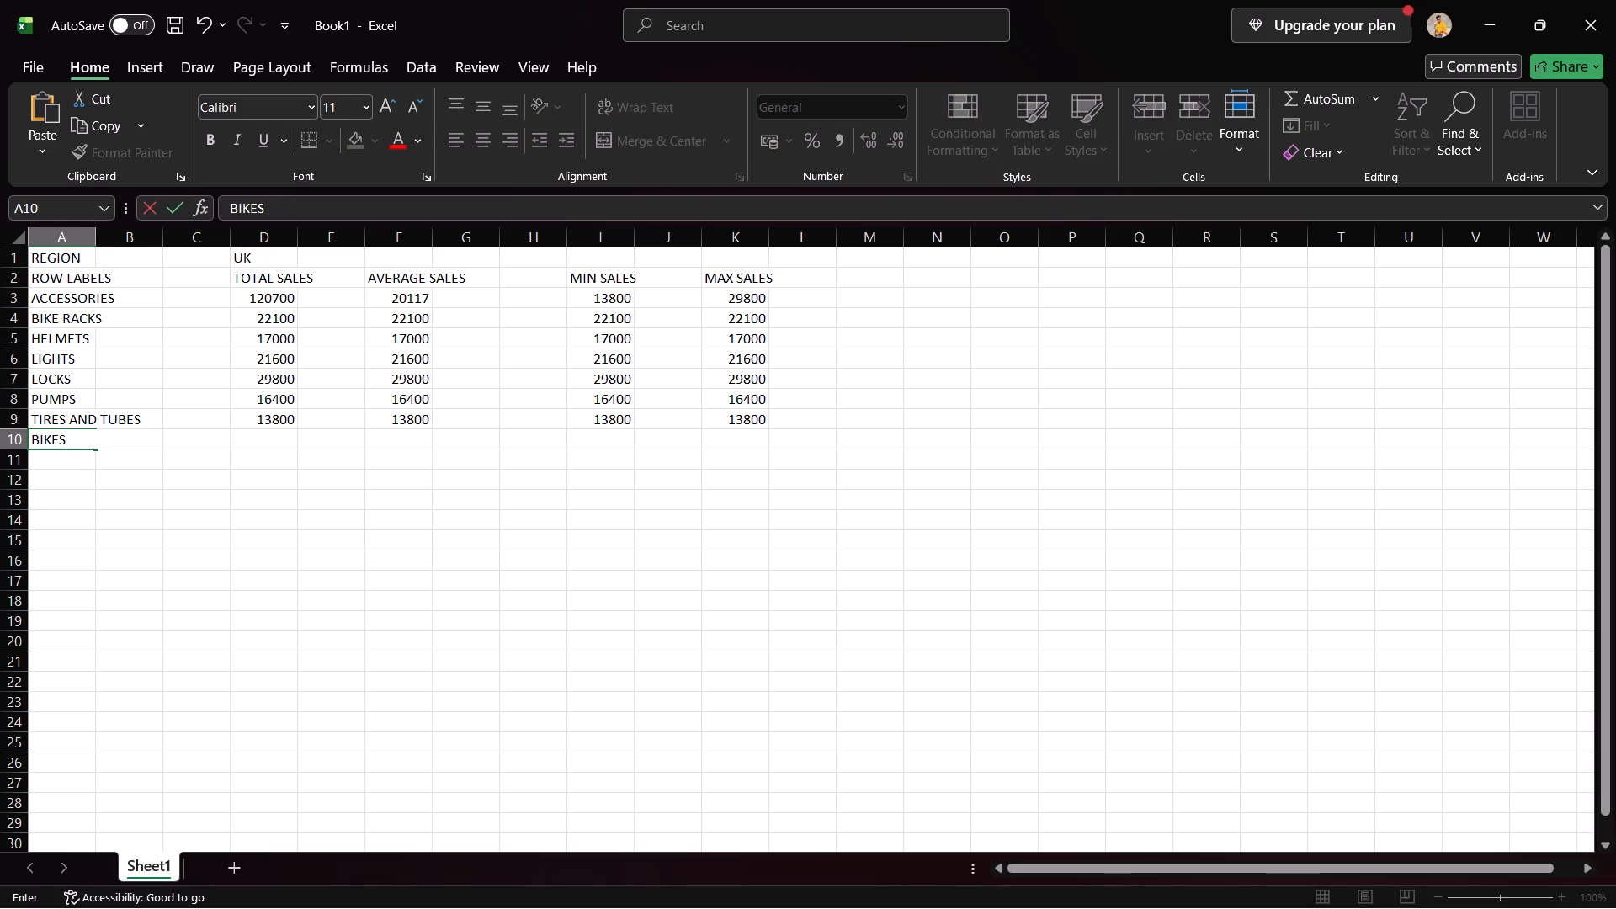
pyautogui.press('Right')
pyautogui.press('Right')
pyautogui.press('Right')
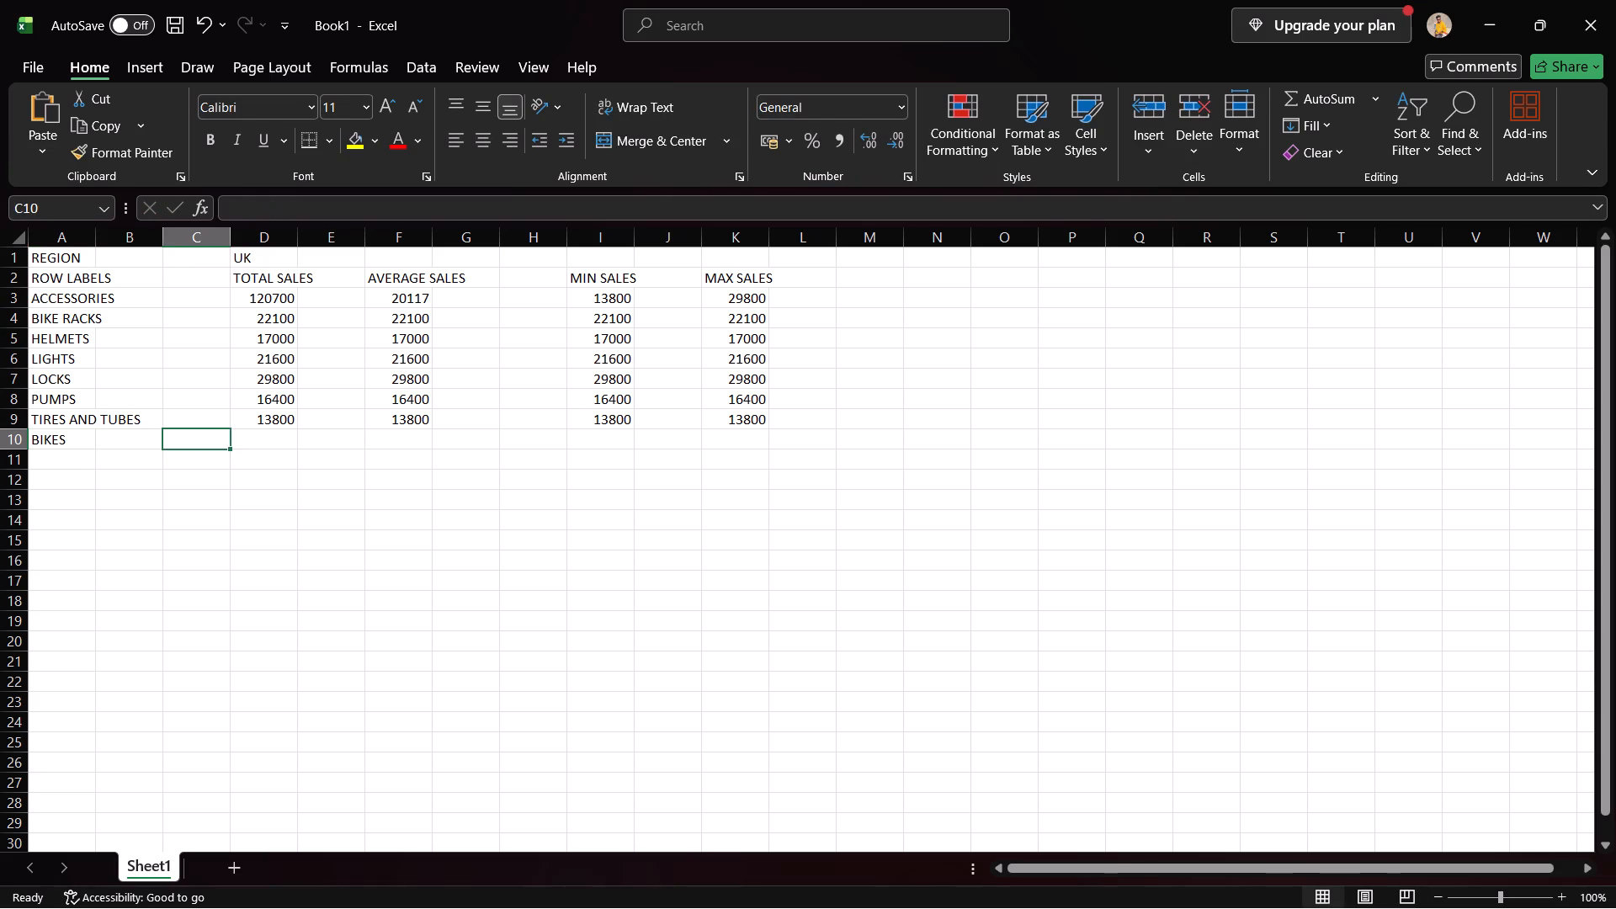
pyautogui.write('23')
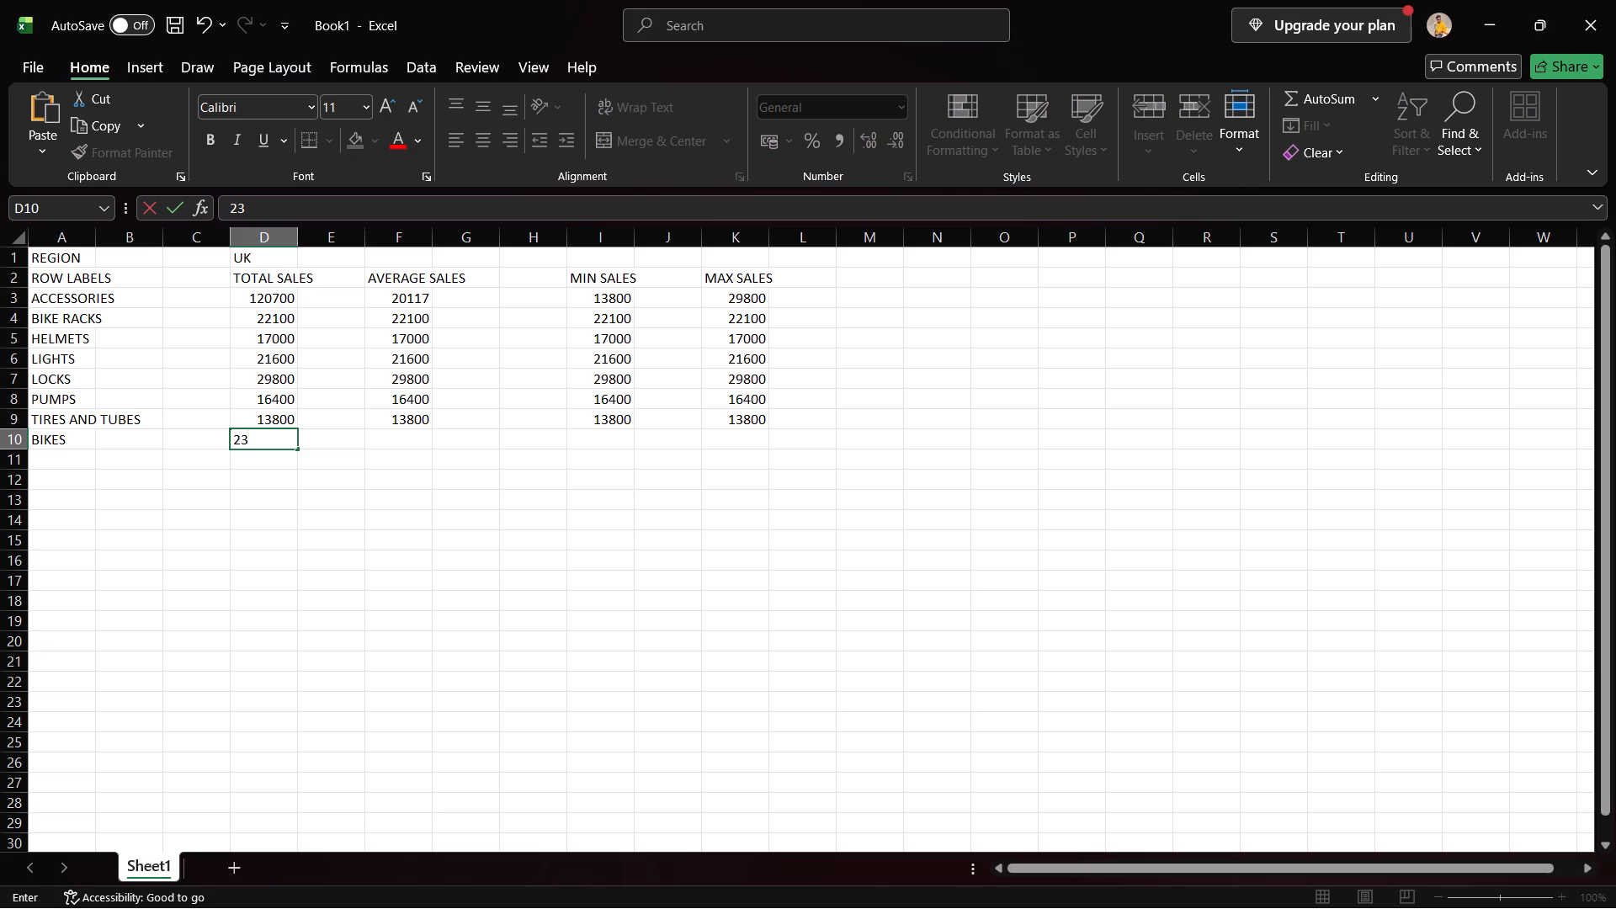
pyautogui.write('100')
pyautogui.press('Right')
pyautogui.press('Right')
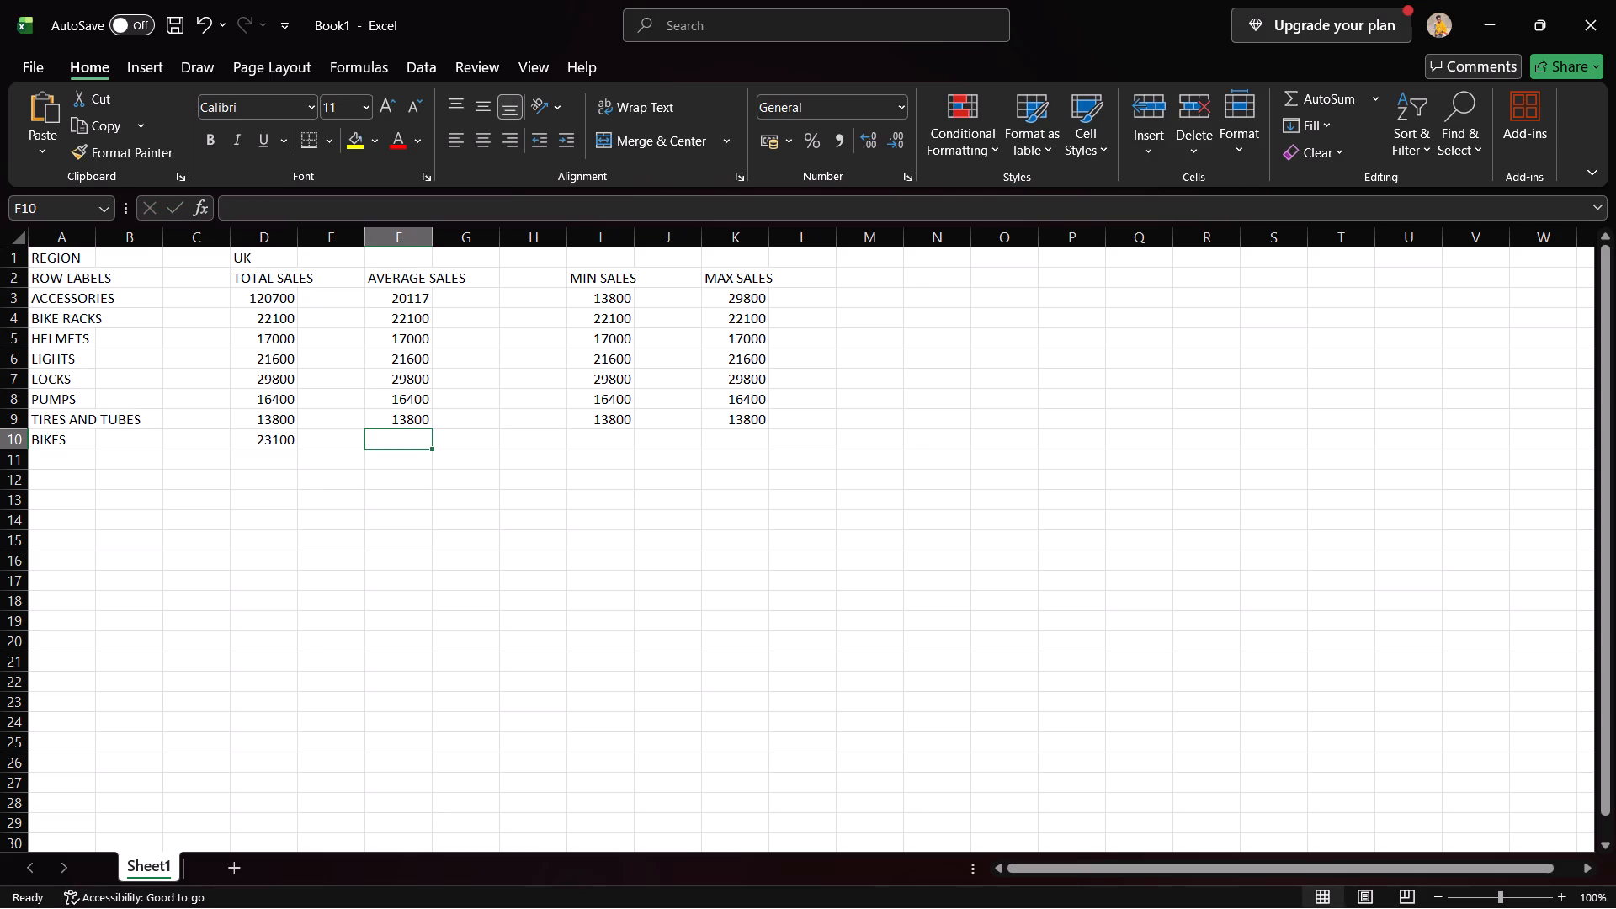
pyautogui.press('5')
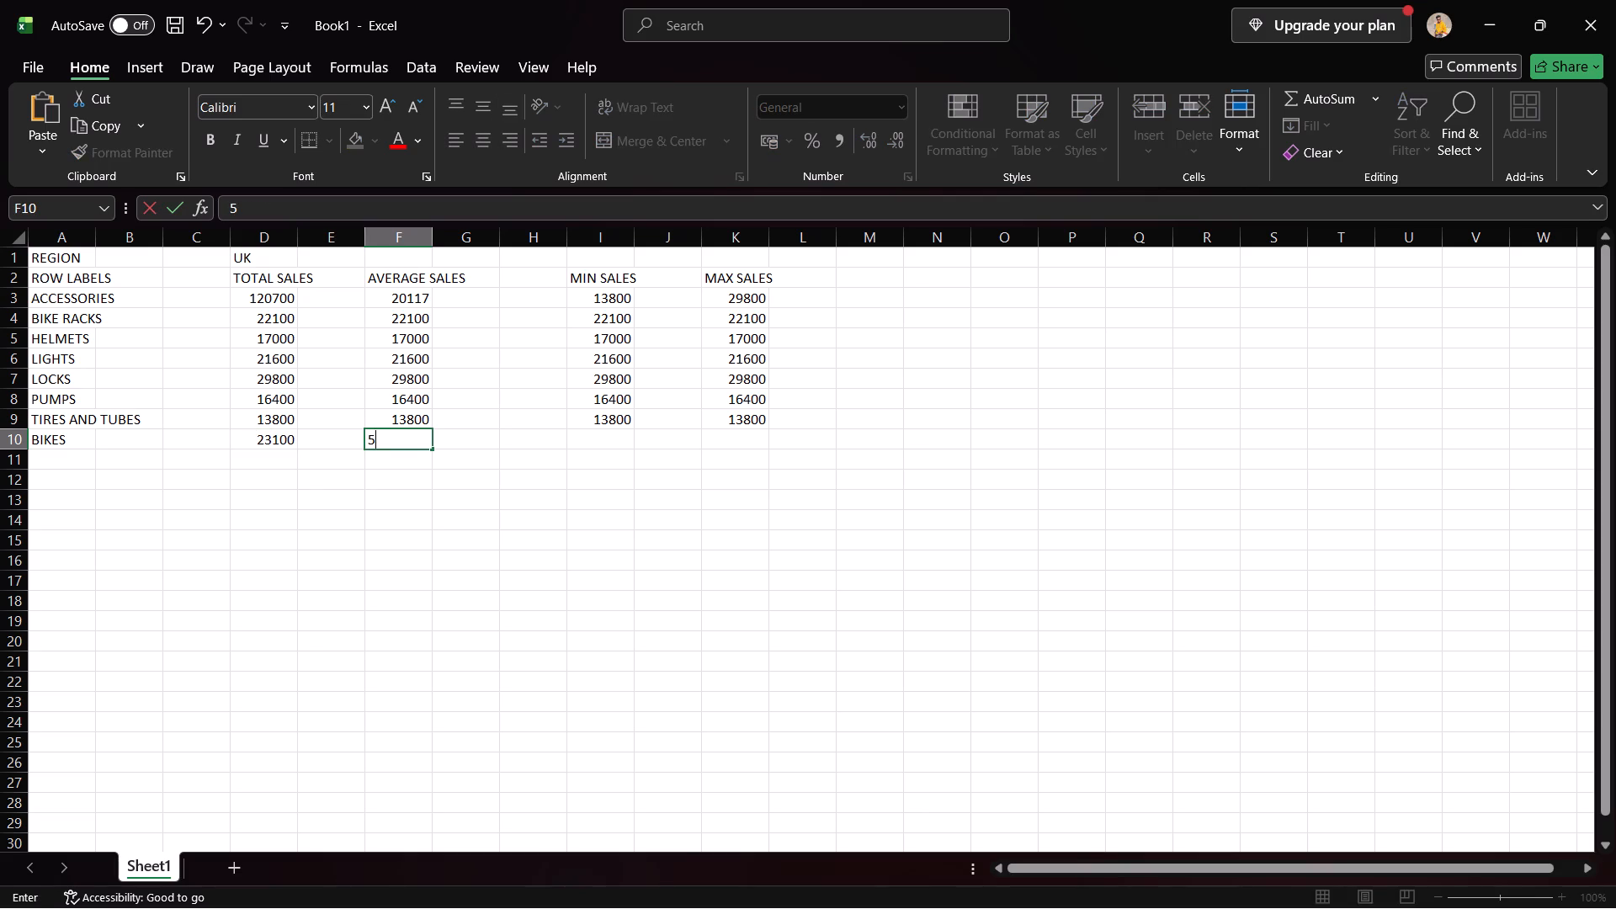
pyautogui.write('775')
pyautogui.press('Right')
# Enter 1800 as the bikes minimum sales in cell I10 and 8300 as maximum sales in cell K10.
pyautogui.press('Right')
pyautogui.press('Right')
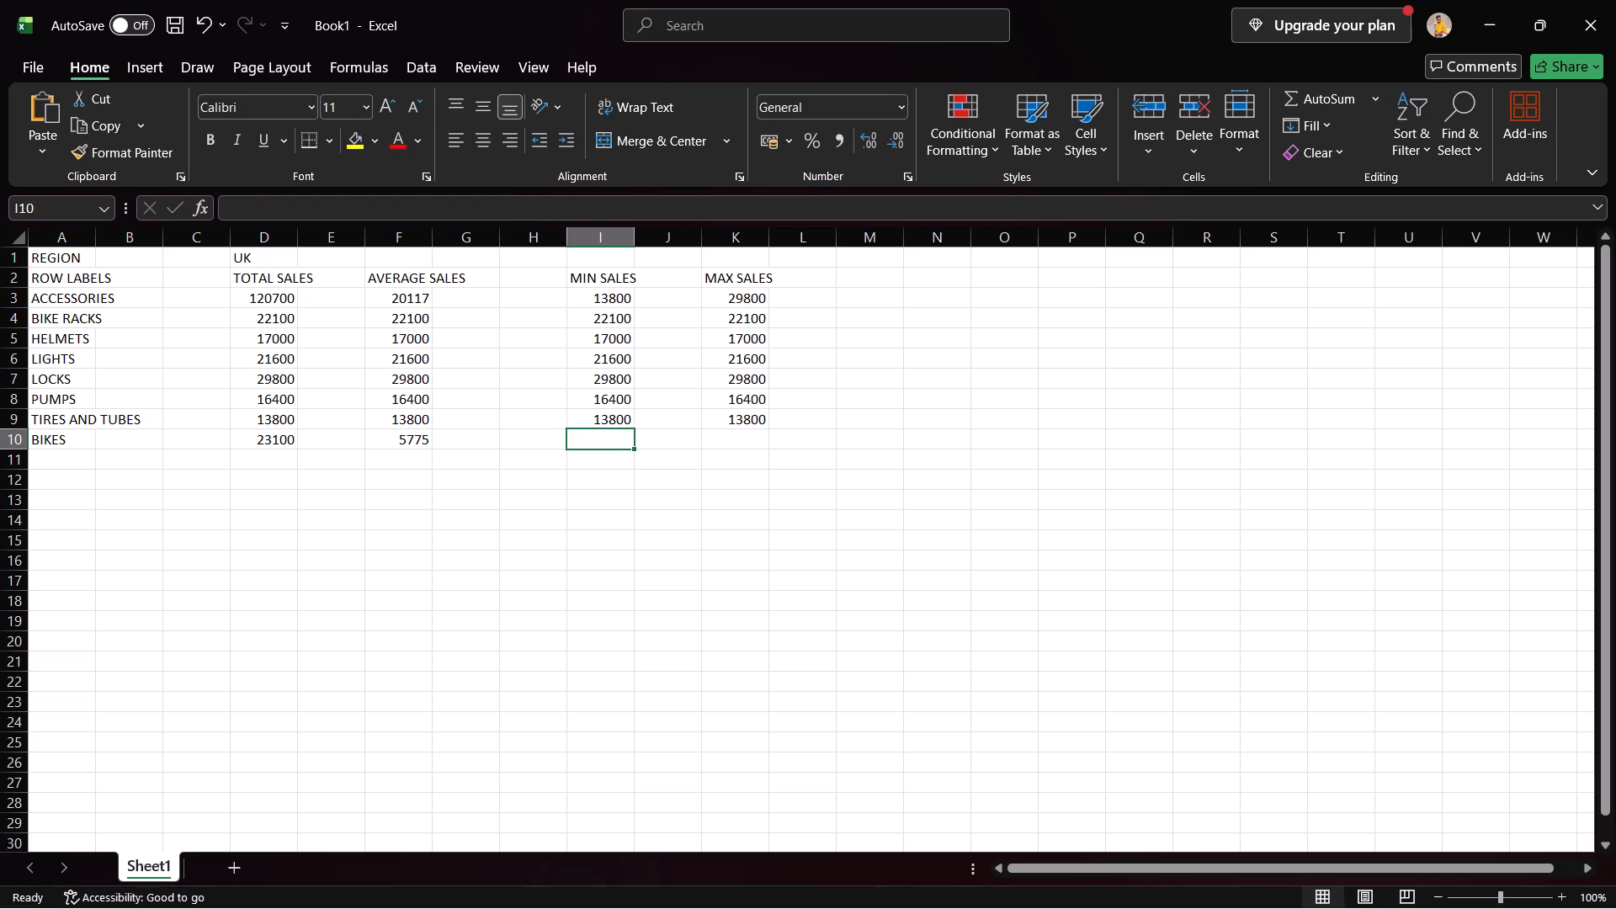
pyautogui.write('18')
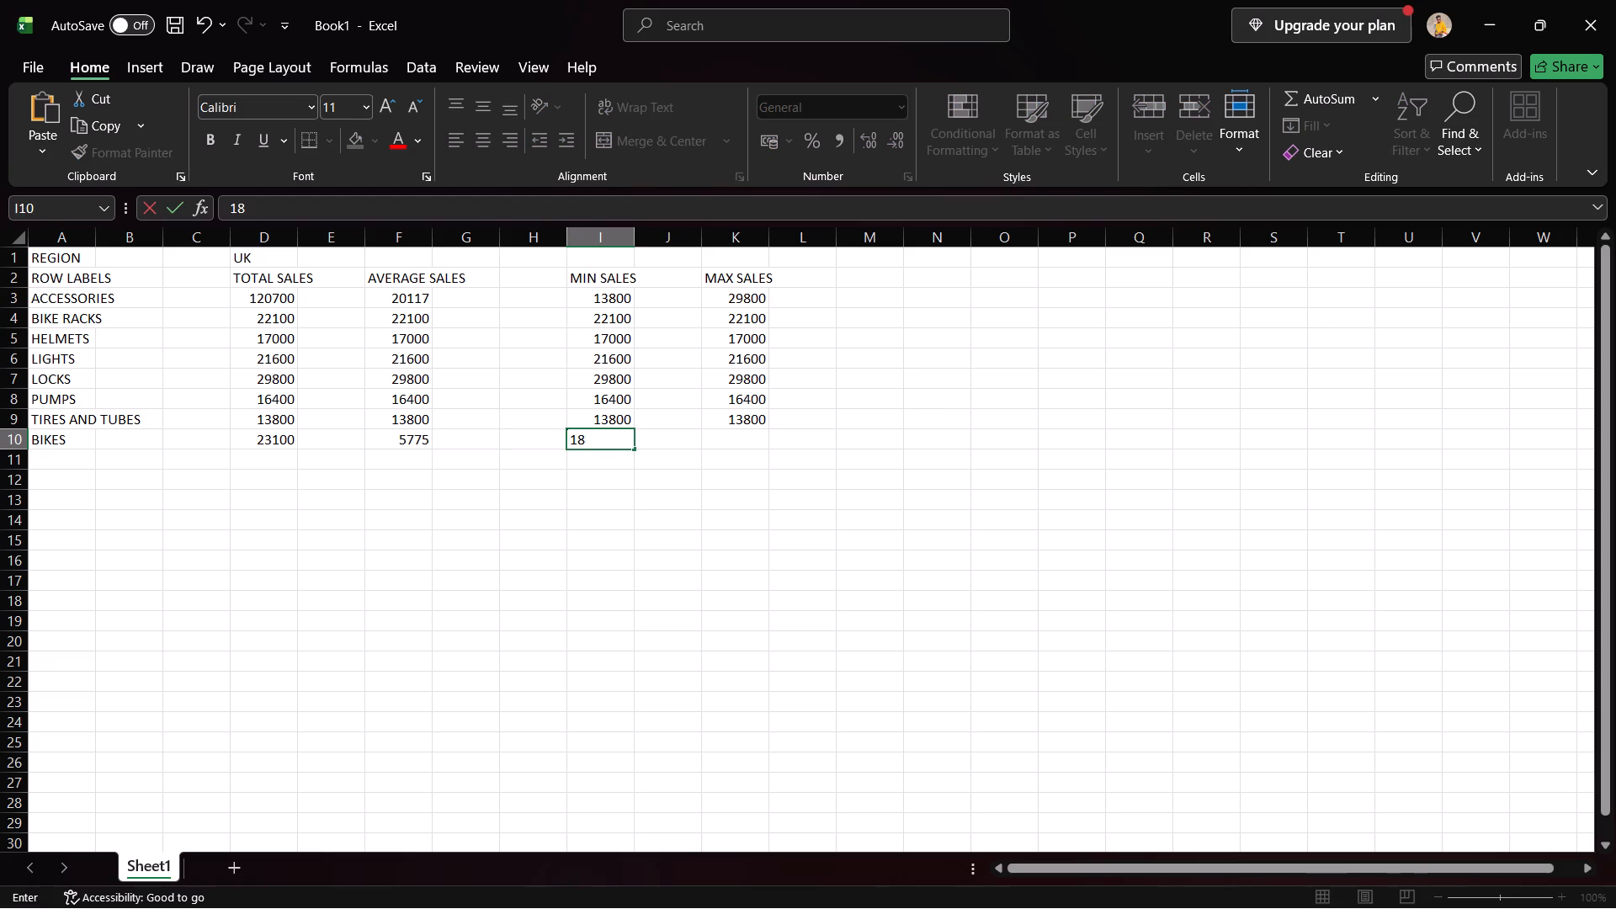
pyautogui.write('00')
pyautogui.press('Right')
pyautogui.press('Right')
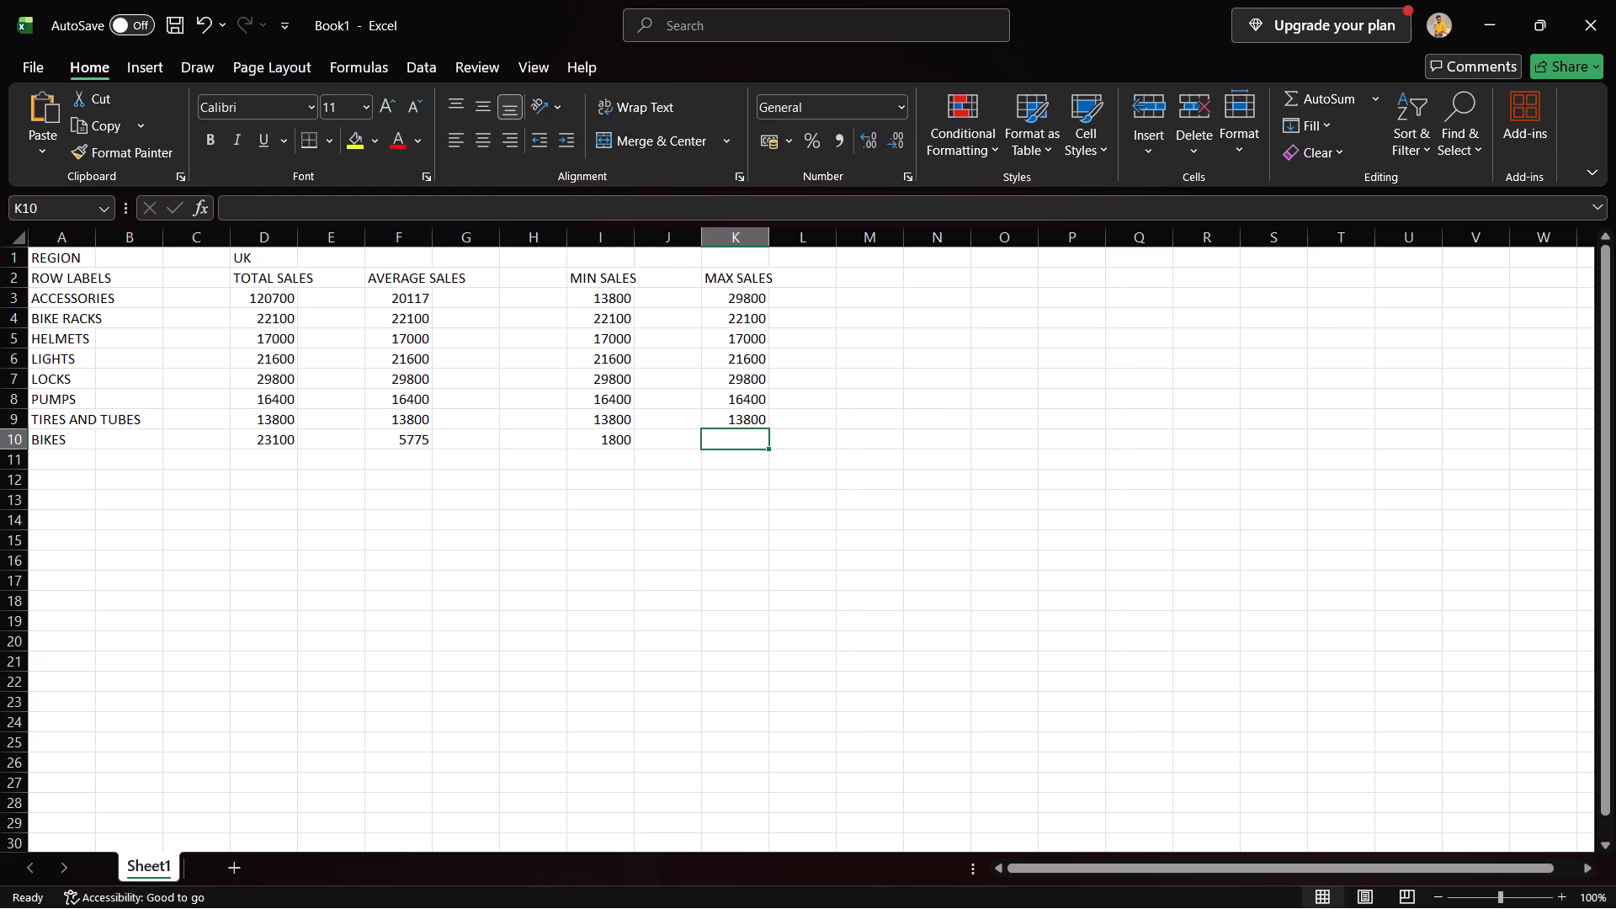
pyautogui.write('83')
pyautogui.write('00')
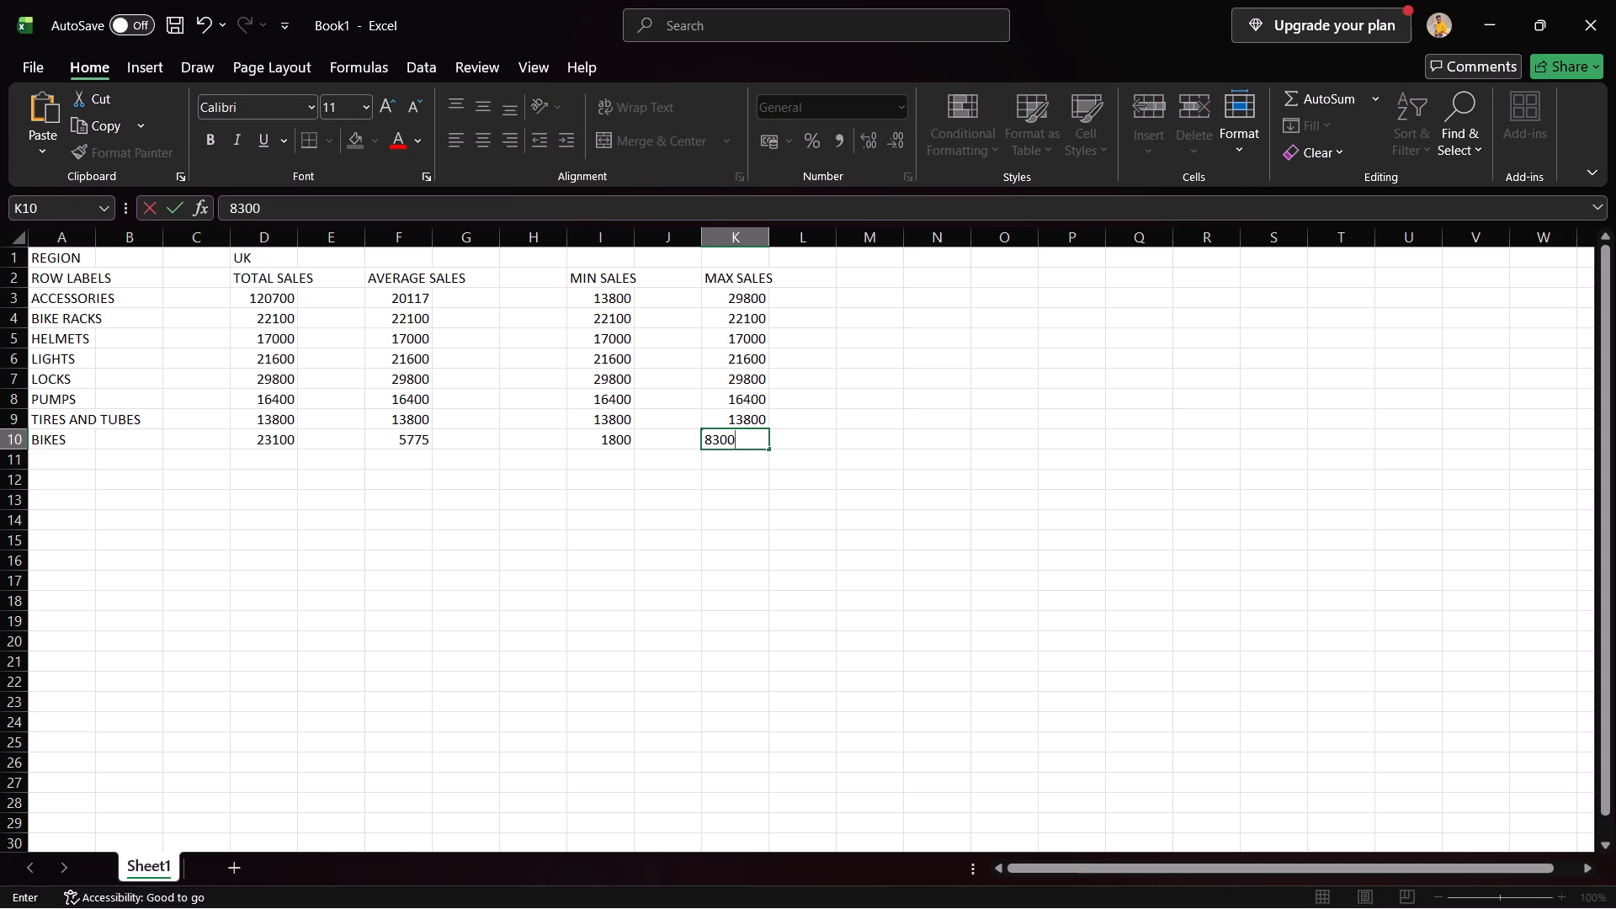
pyautogui.press('Return')
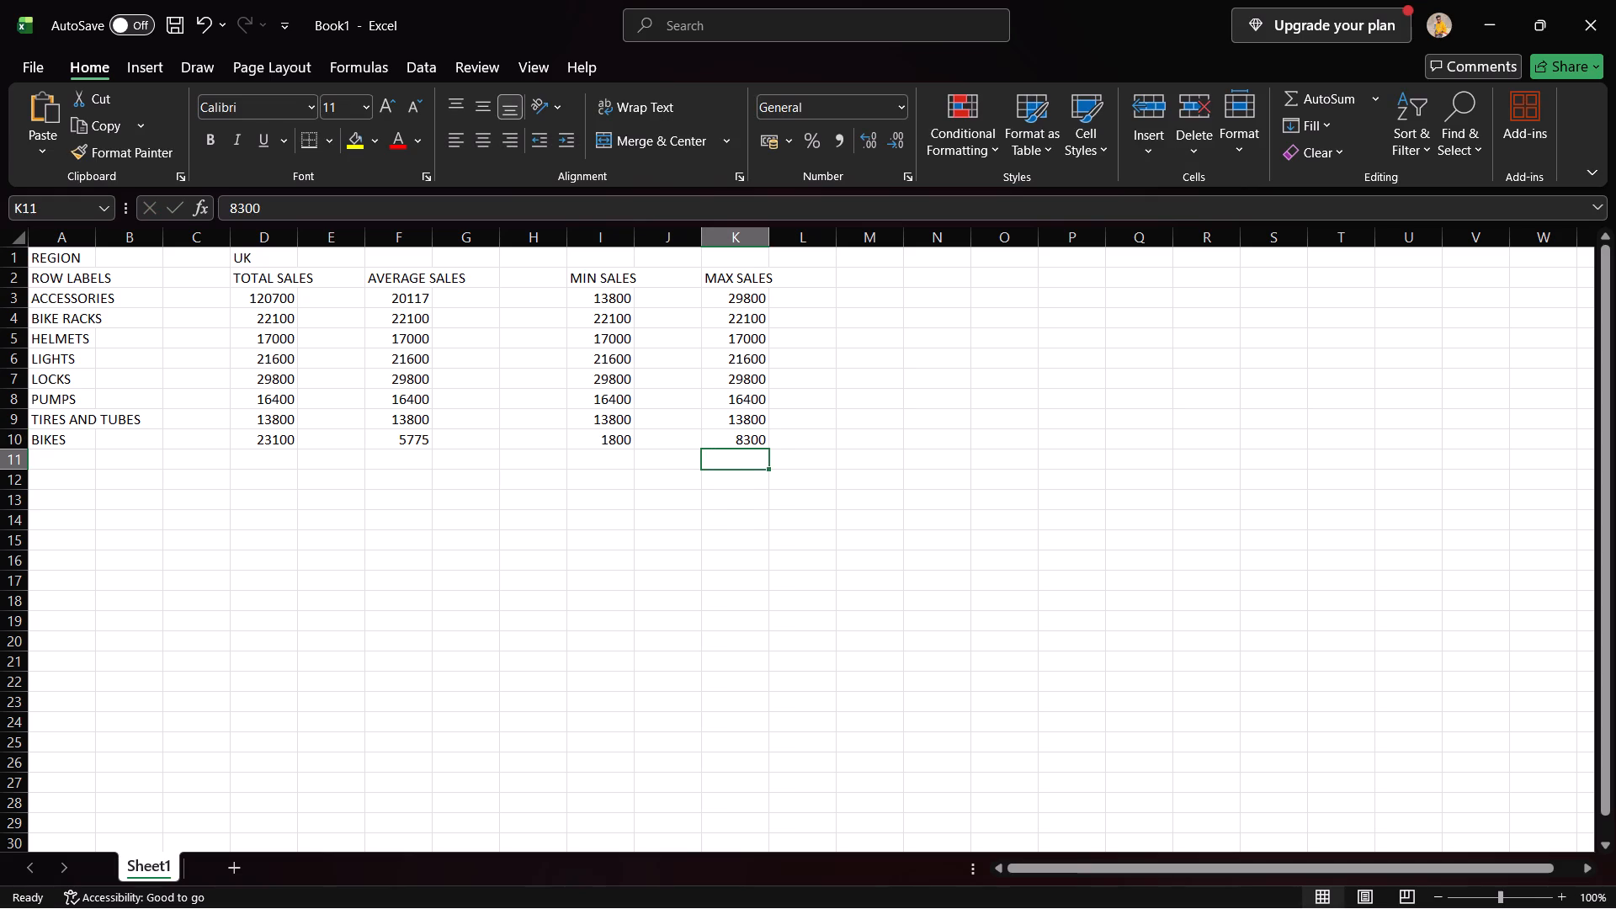
# Add the CLOTHING label in cell A11 with 60400 as its total sales in D11 and 7550 as average sales in F11.
pyautogui.press('Left')
pyautogui.press('Left')
pyautogui.press('Left')
pyautogui.press('Left')
pyautogui.press('Left')
pyautogui.press('Left')
pyautogui.press('Left')
pyautogui.press('Left')
pyautogui.press('Left')
pyautogui.press('Left')
pyautogui.press('Left')
pyautogui.press('Left')
pyautogui.press('Left')
pyautogui.press('Left')
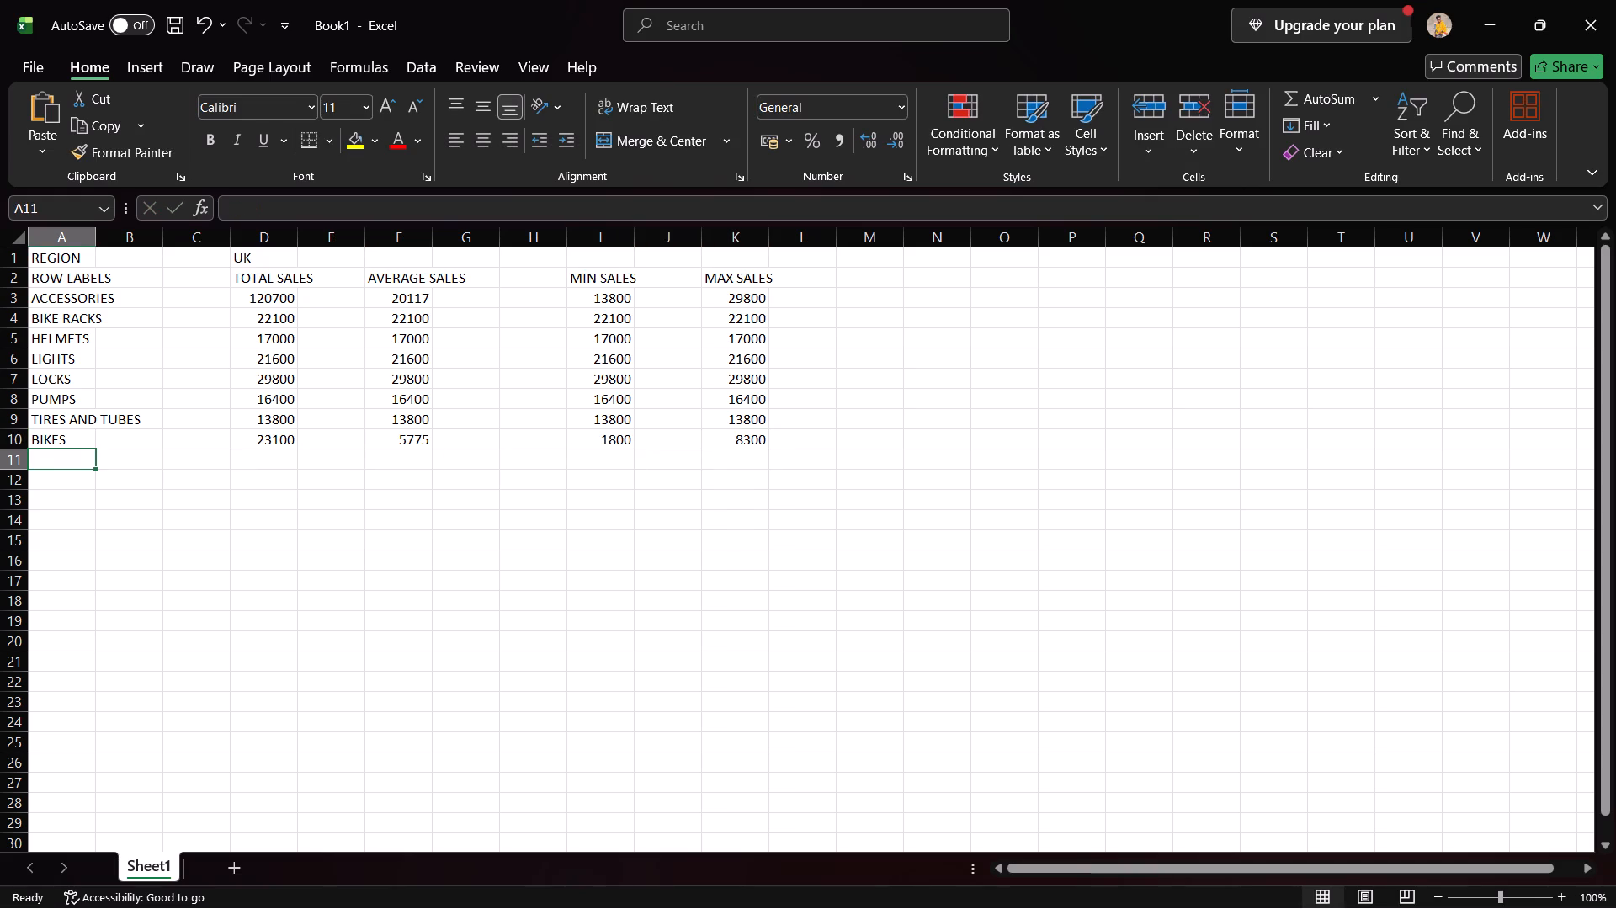
pyautogui.write('CLOTHING')
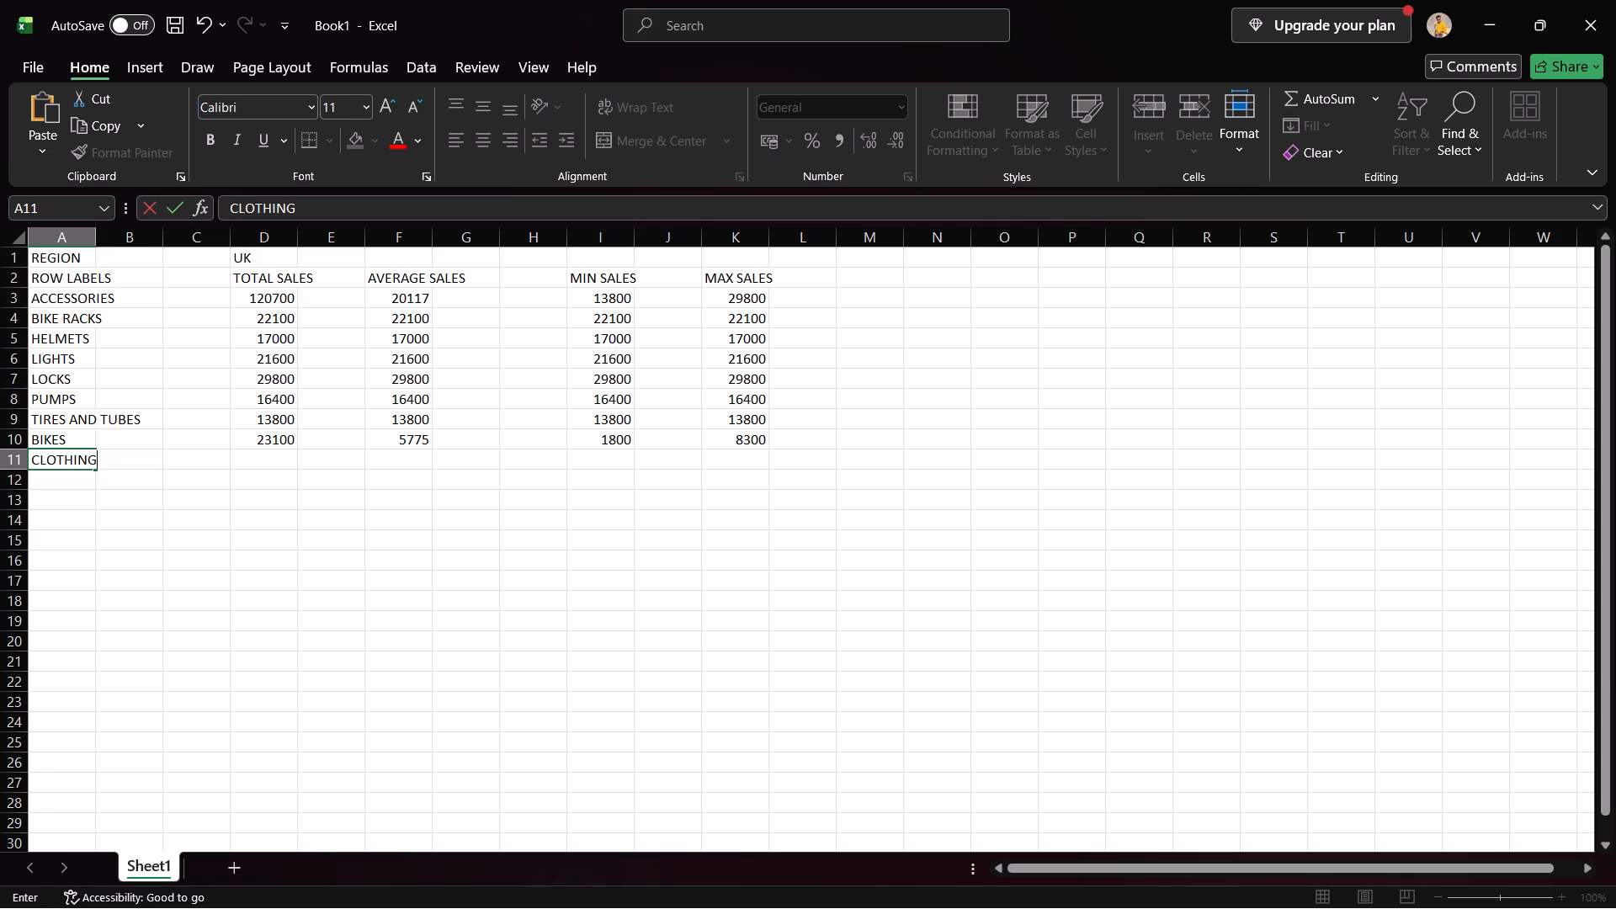
pyautogui.press('Right')
pyautogui.press('Right')
pyautogui.press('Right')
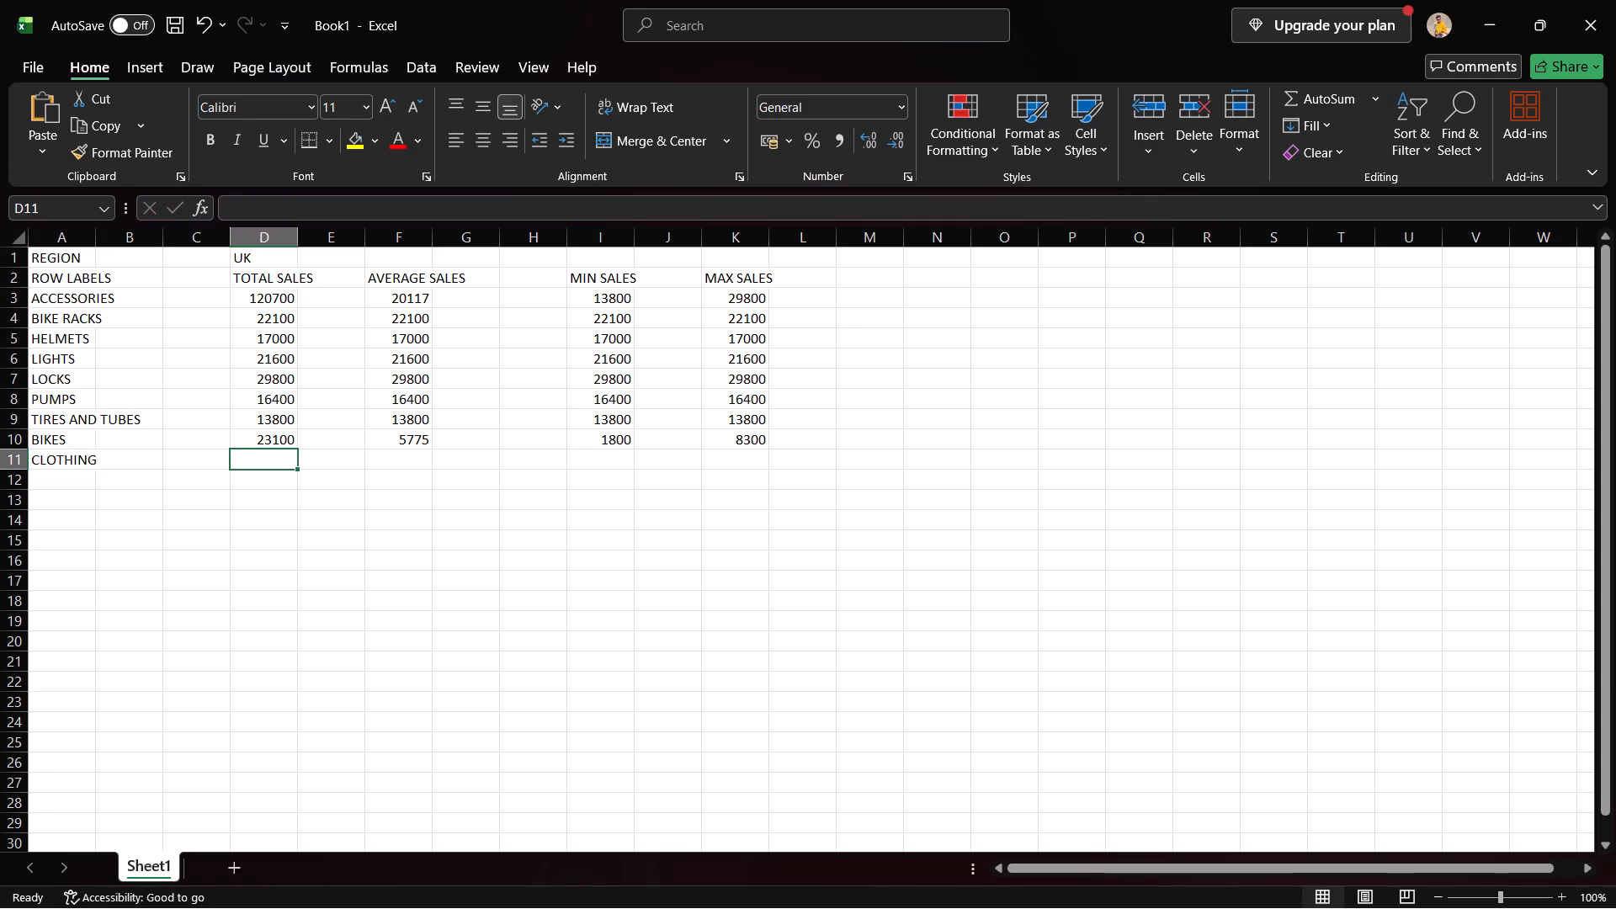
pyautogui.write('604')
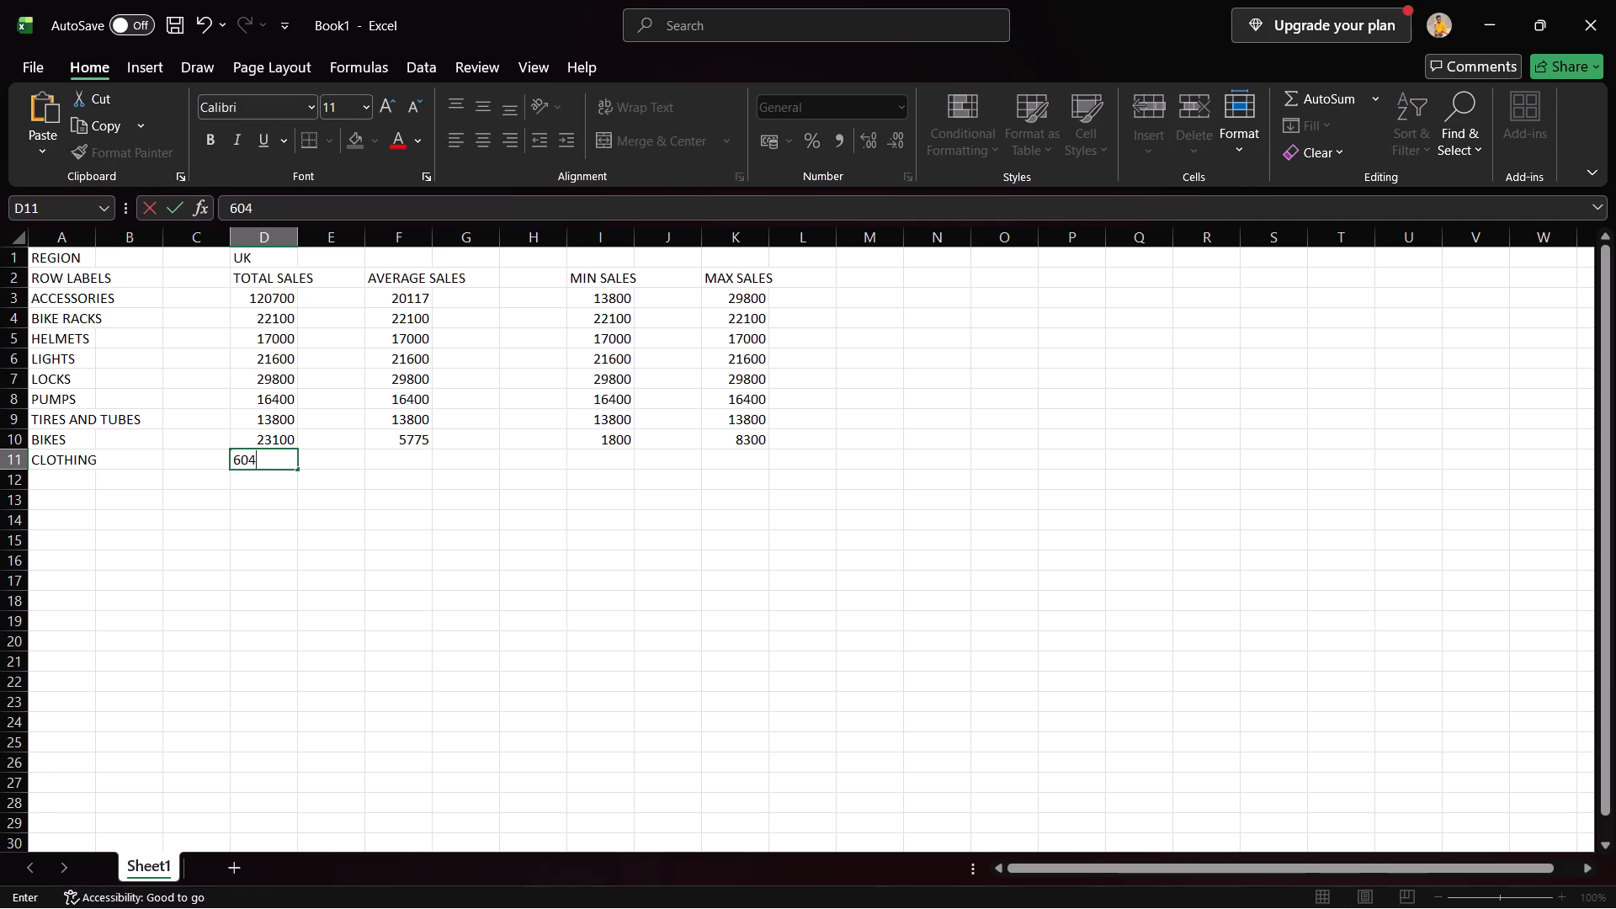
pyautogui.write('00')
pyautogui.press('Right')
pyautogui.press('Right')
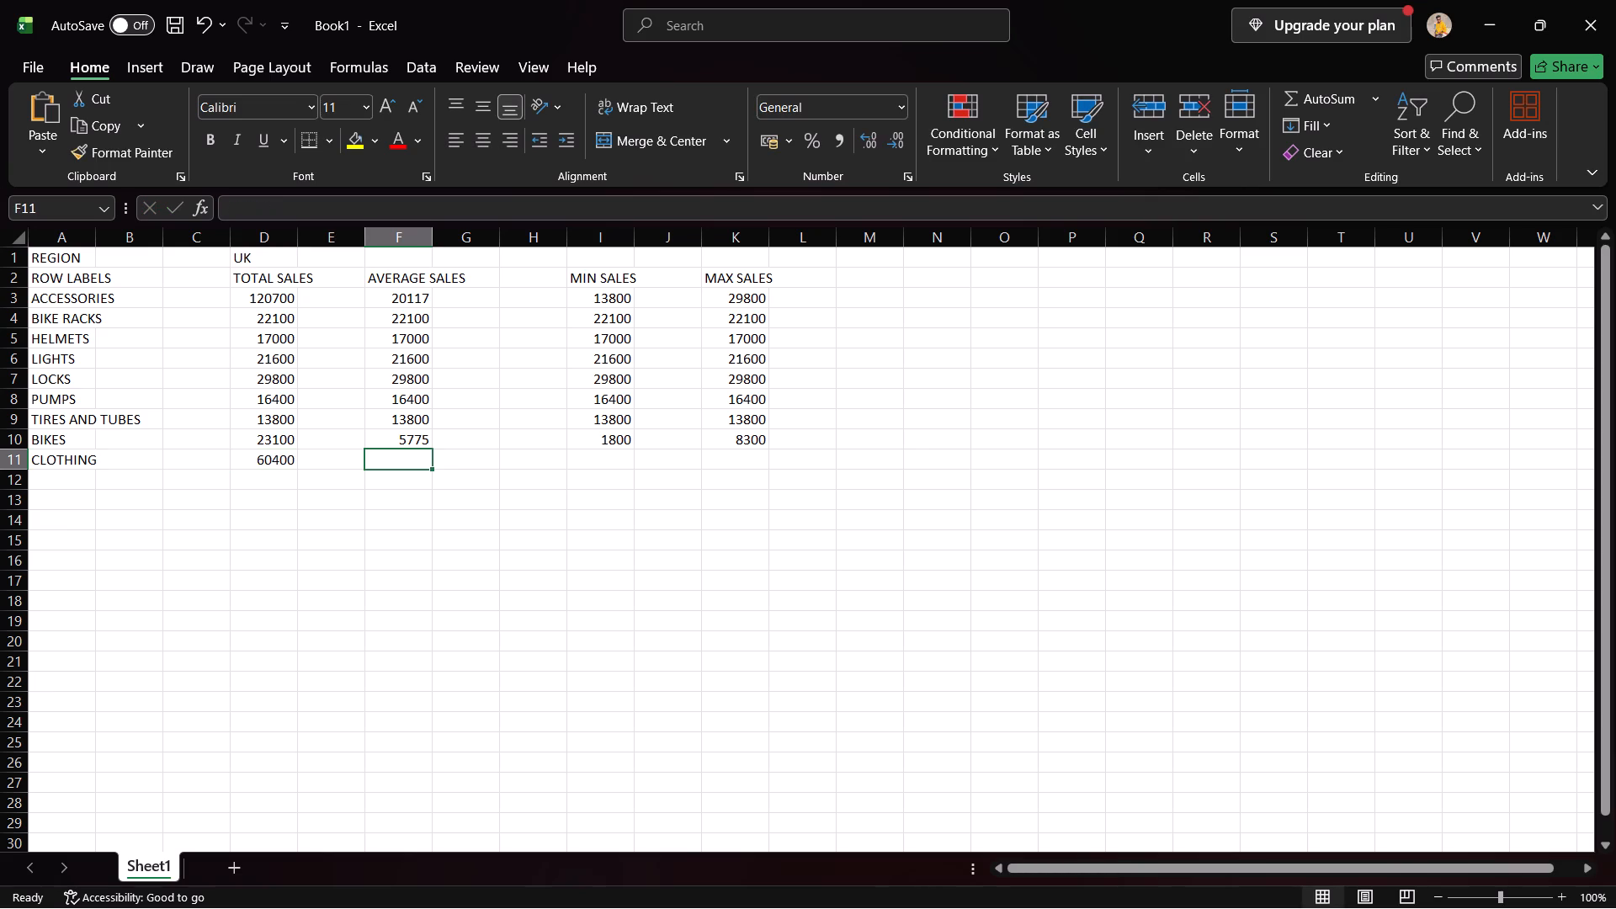
pyautogui.write('755')
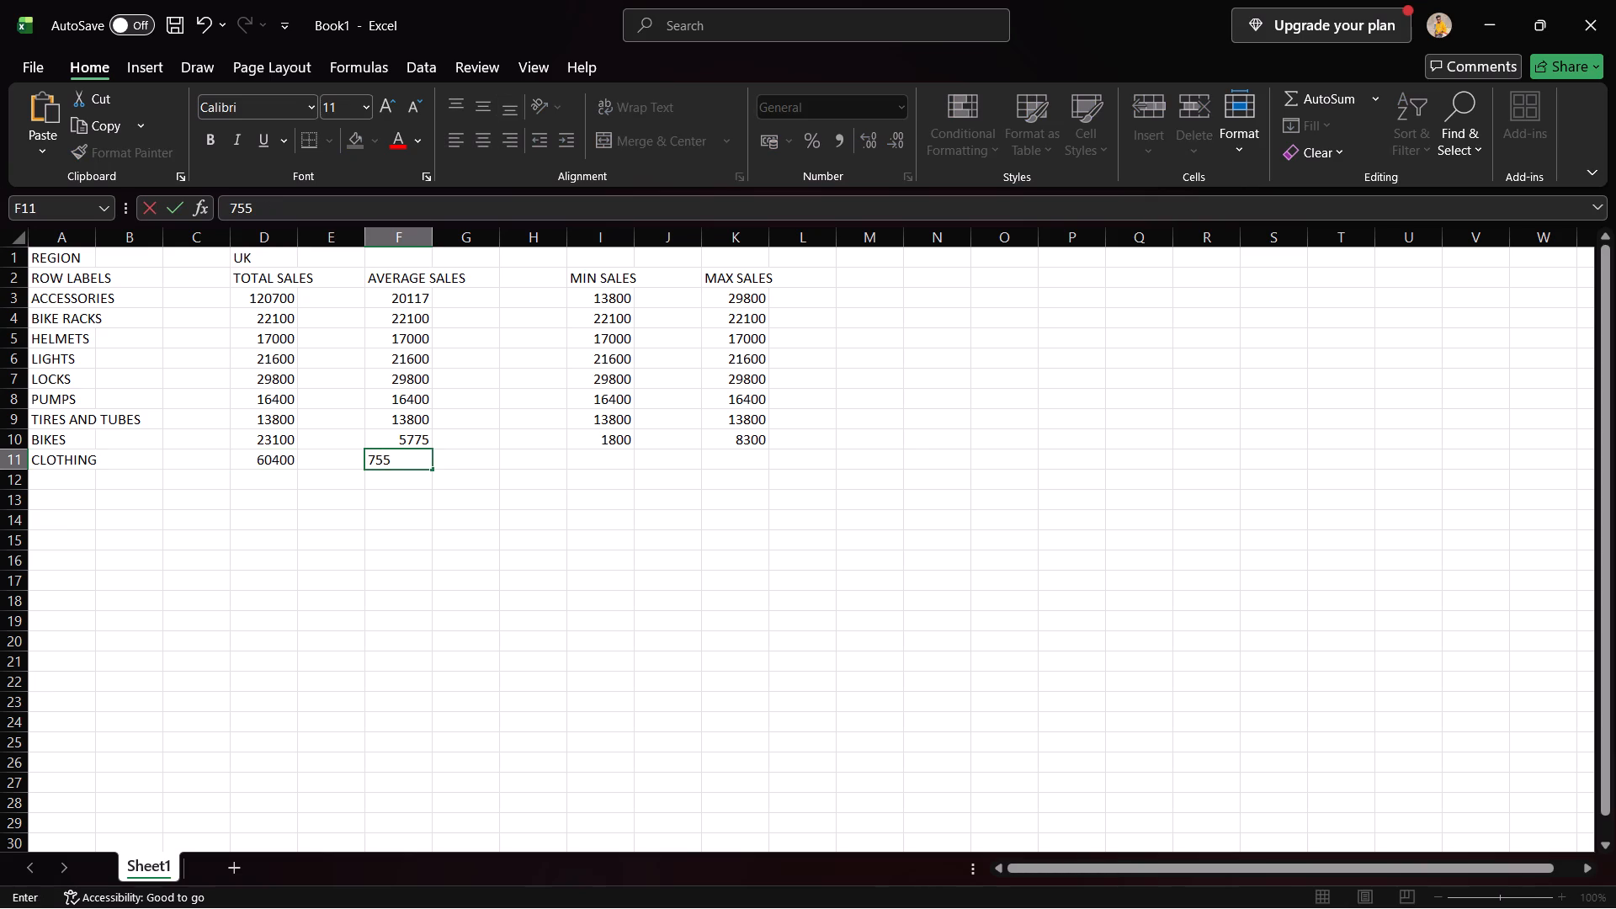
pyautogui.press('0')
pyautogui.press('Right')
# Enter 400 as the clothing minimum sales in cell I11 and 22100 as maximum sales in cell K11.
pyautogui.press('Right')
pyautogui.press('Right')
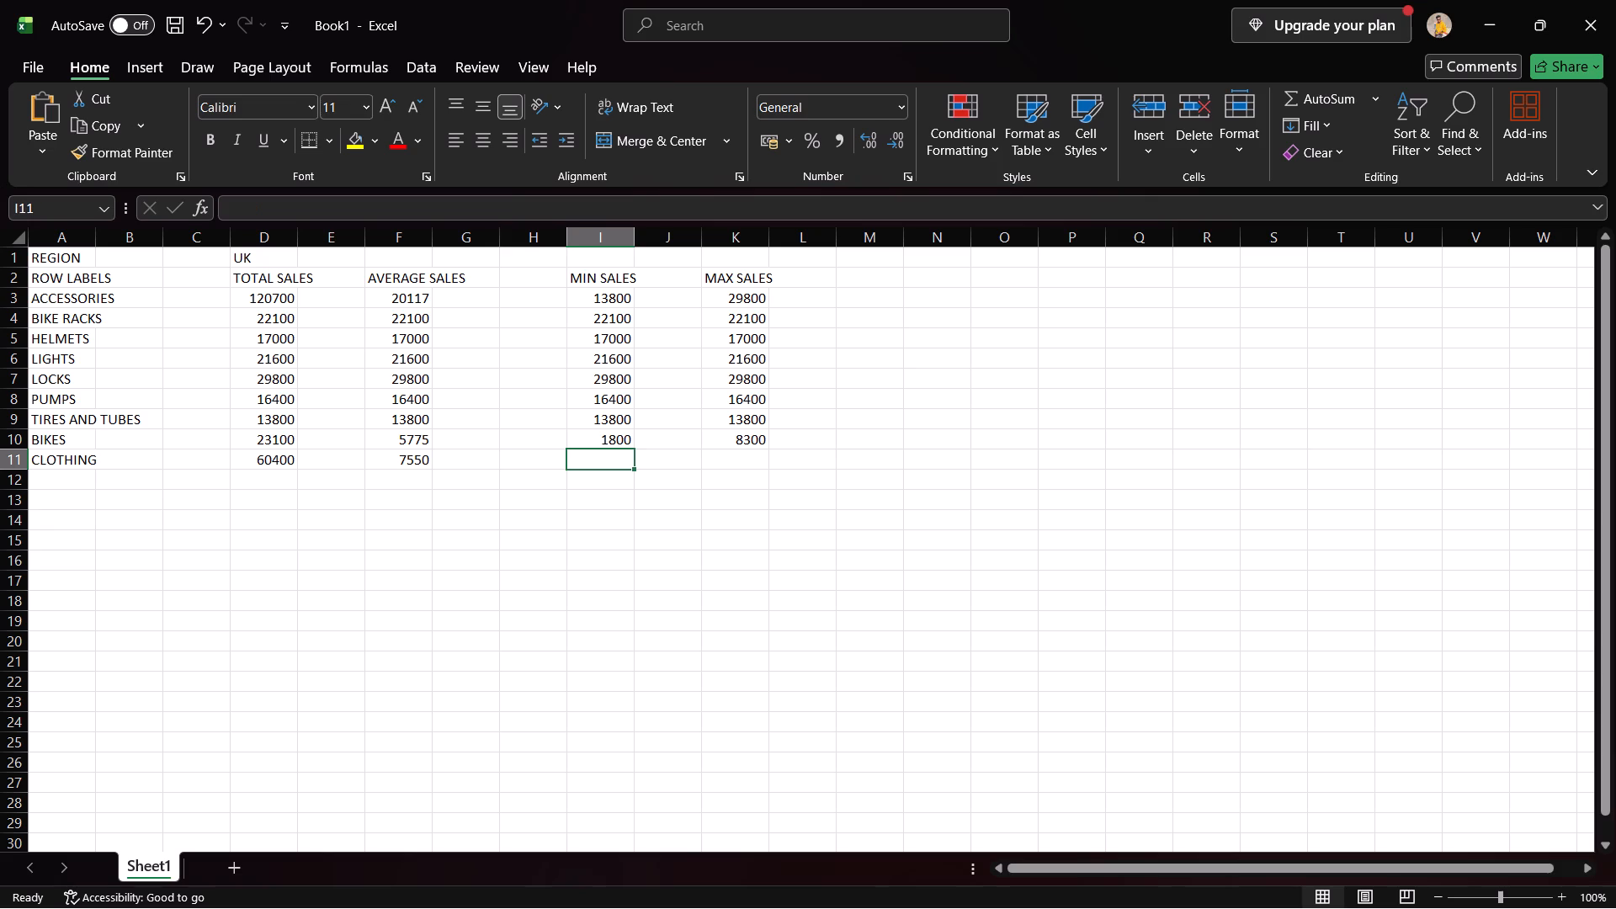
pyautogui.write('400')
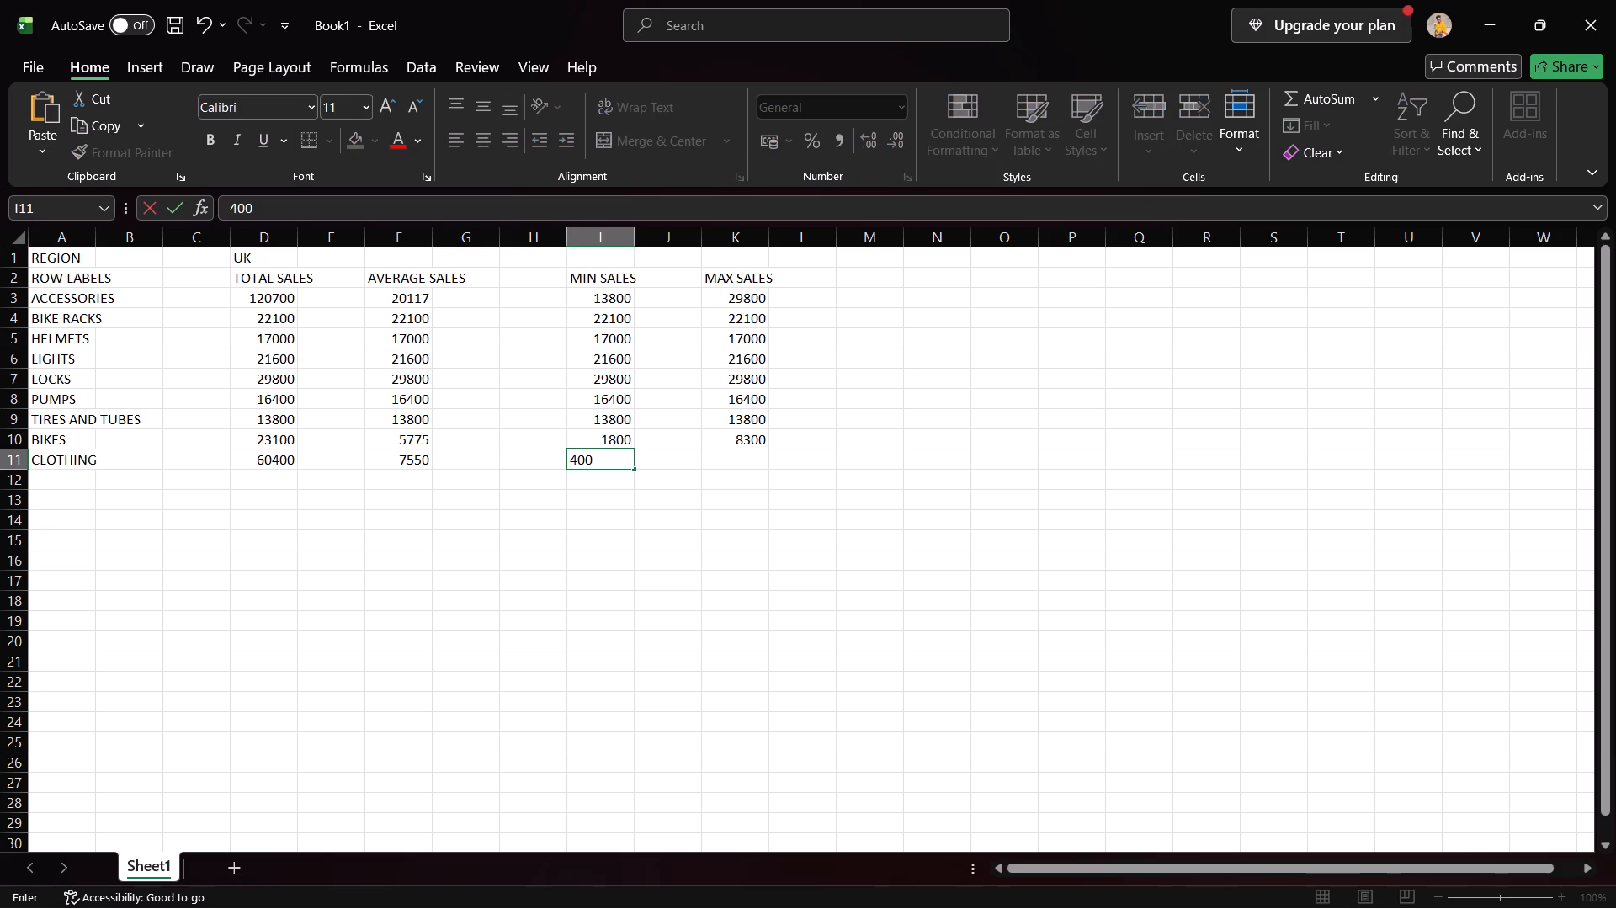
pyautogui.press('Right')
pyautogui.press('Right')
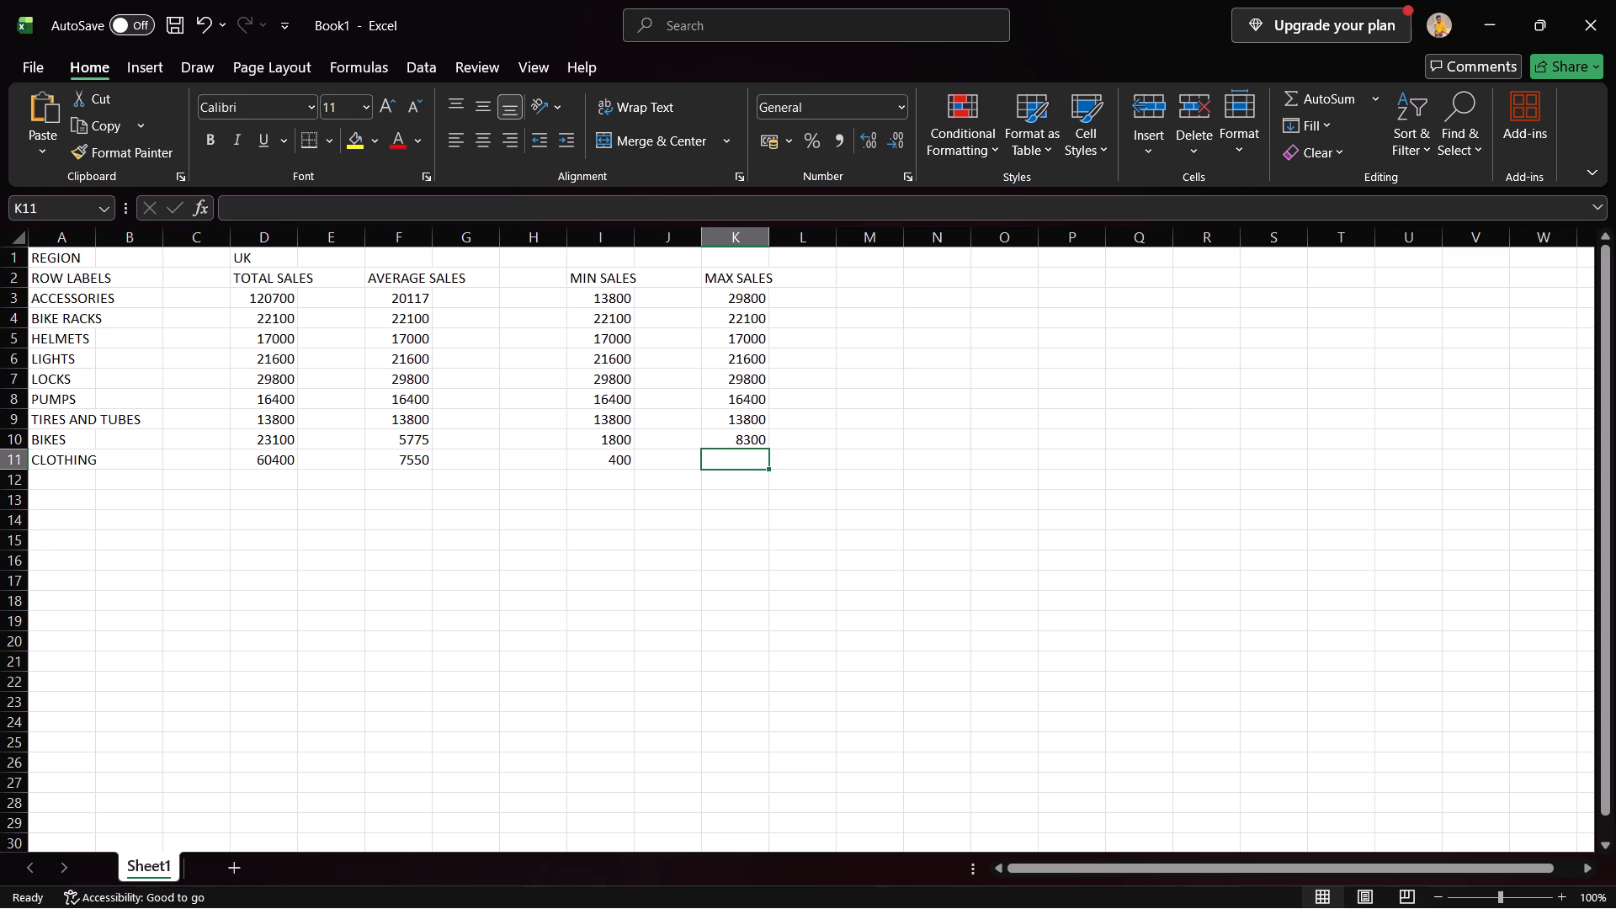
pyautogui.write('22')
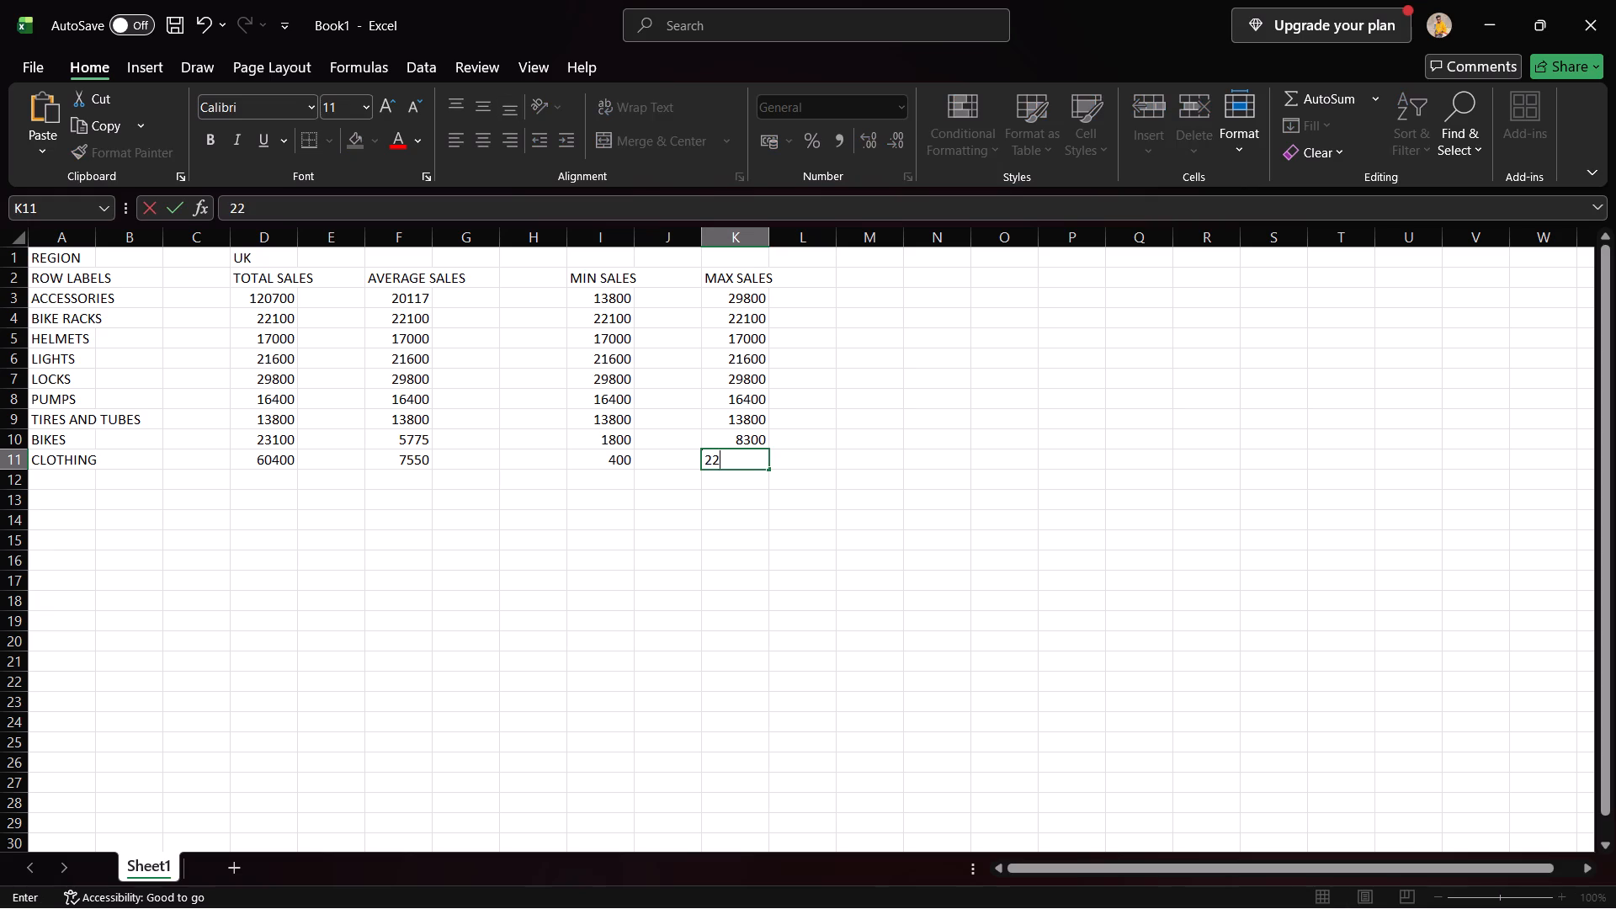
pyautogui.write('100')
pyautogui.press('Return')
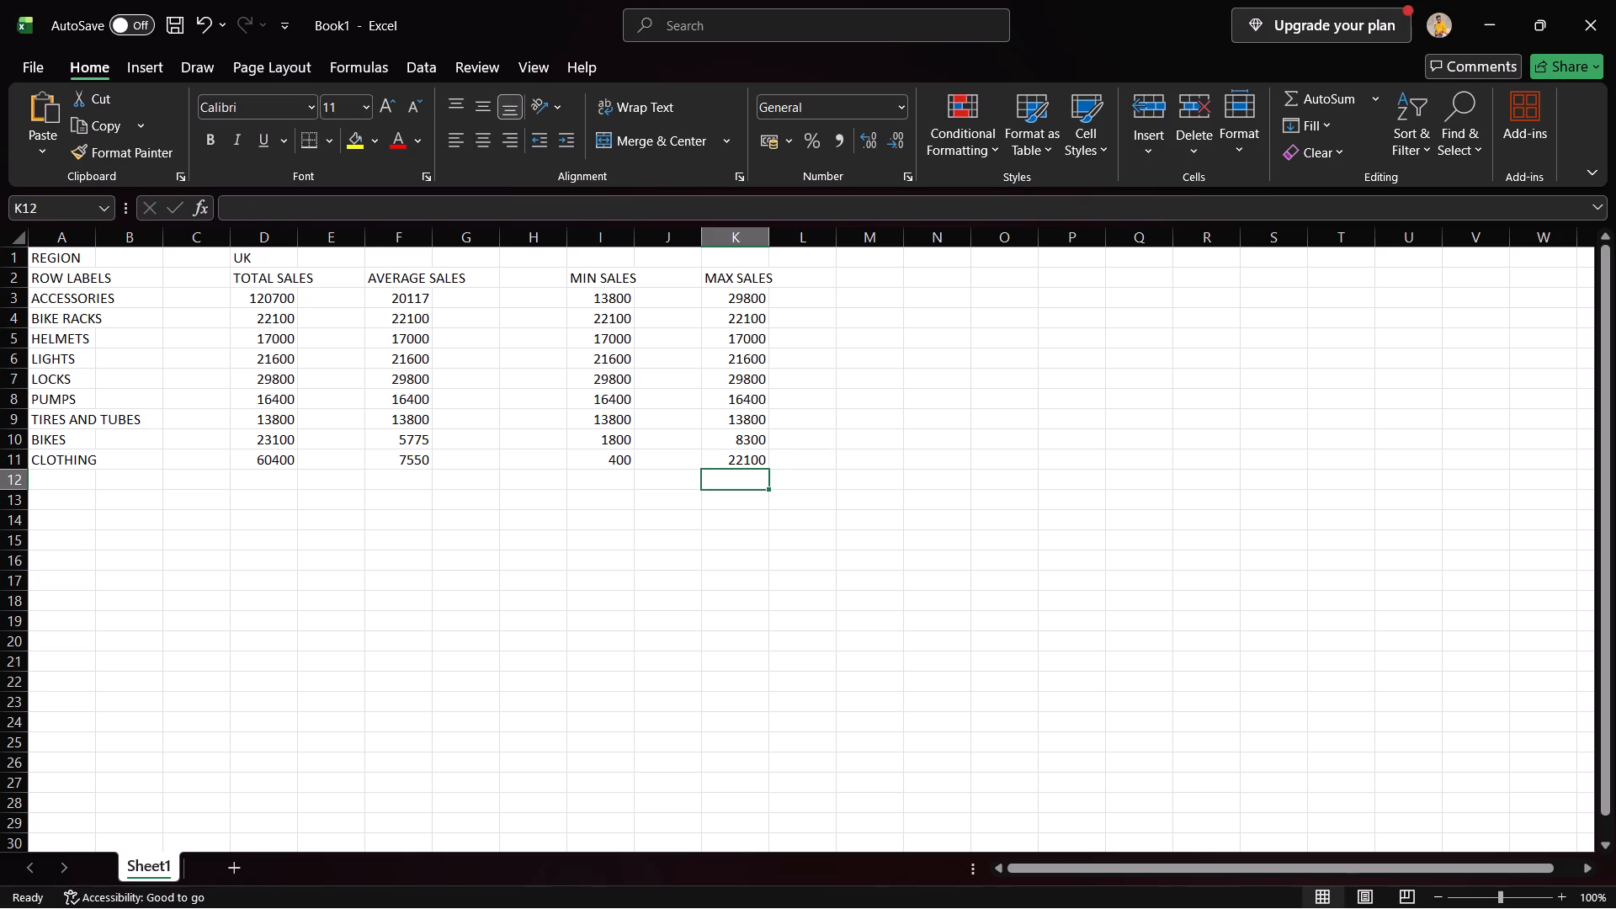
# Add the BIB-SHORTS label in cell A12 with 2900 as its total sales in D12 and 2900 as average sales in F12.
pyautogui.press('Left')
pyautogui.press('Left')
pyautogui.press('Left')
pyautogui.press('Left')
pyautogui.press('Left')
pyautogui.press('Left')
pyautogui.press('Left')
pyautogui.press('Left')
pyautogui.press('Left')
pyautogui.press('Left')
pyautogui.press('Left')
pyautogui.press('Left')
pyautogui.press('Left')
pyautogui.press('Left')
pyautogui.press('Left')
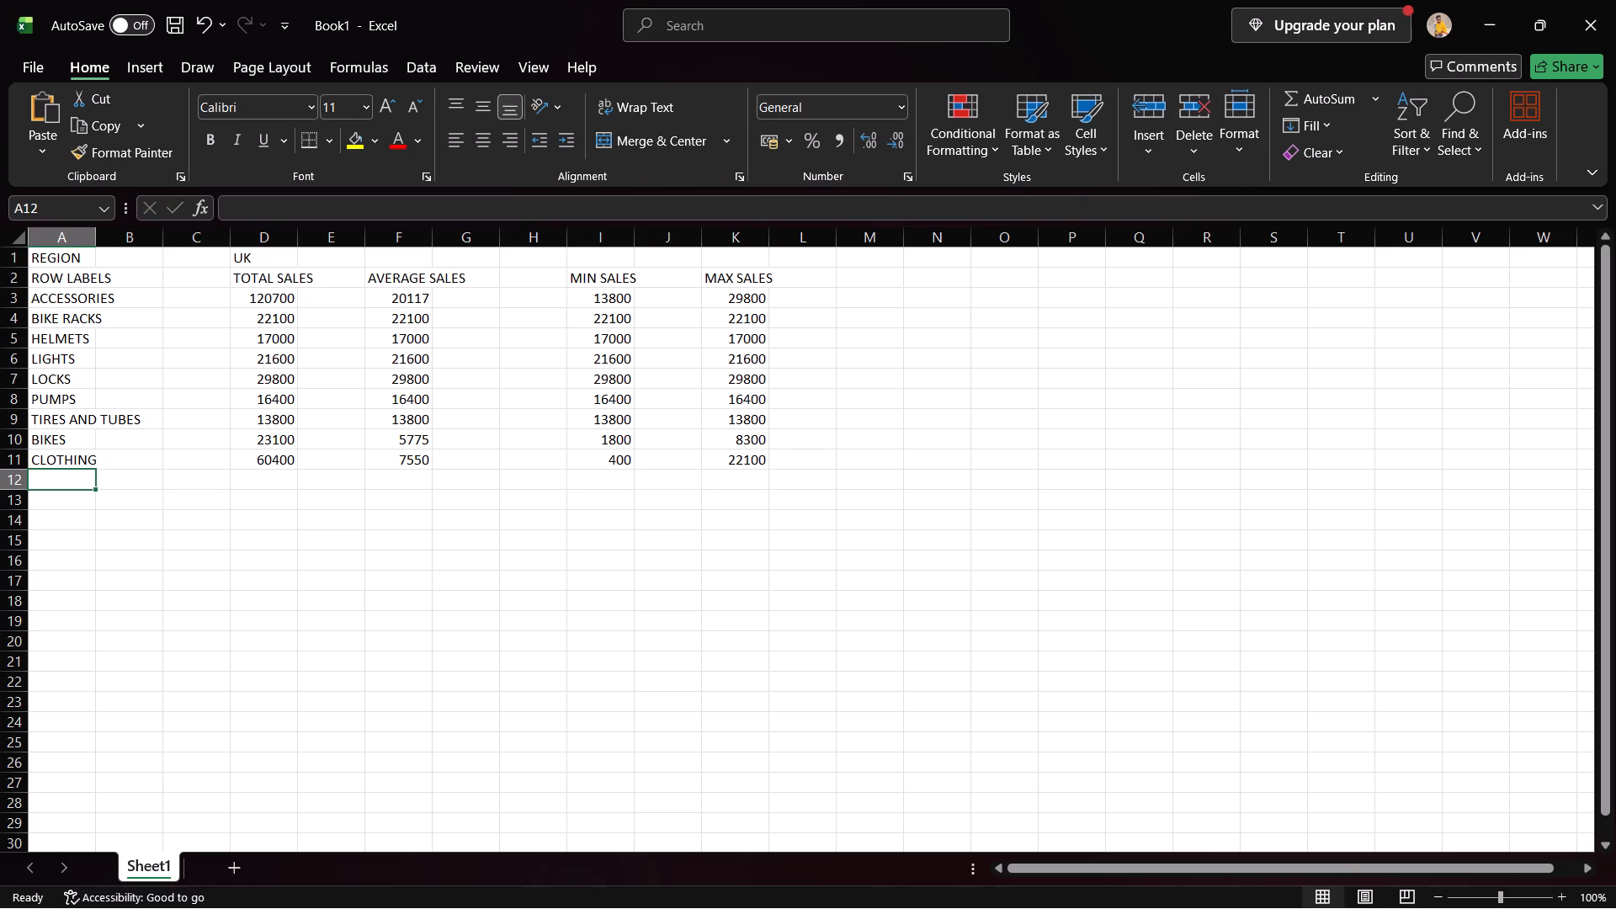
pyautogui.write('BIB')
pyautogui.write('-SHORT')
pyautogui.press('s')
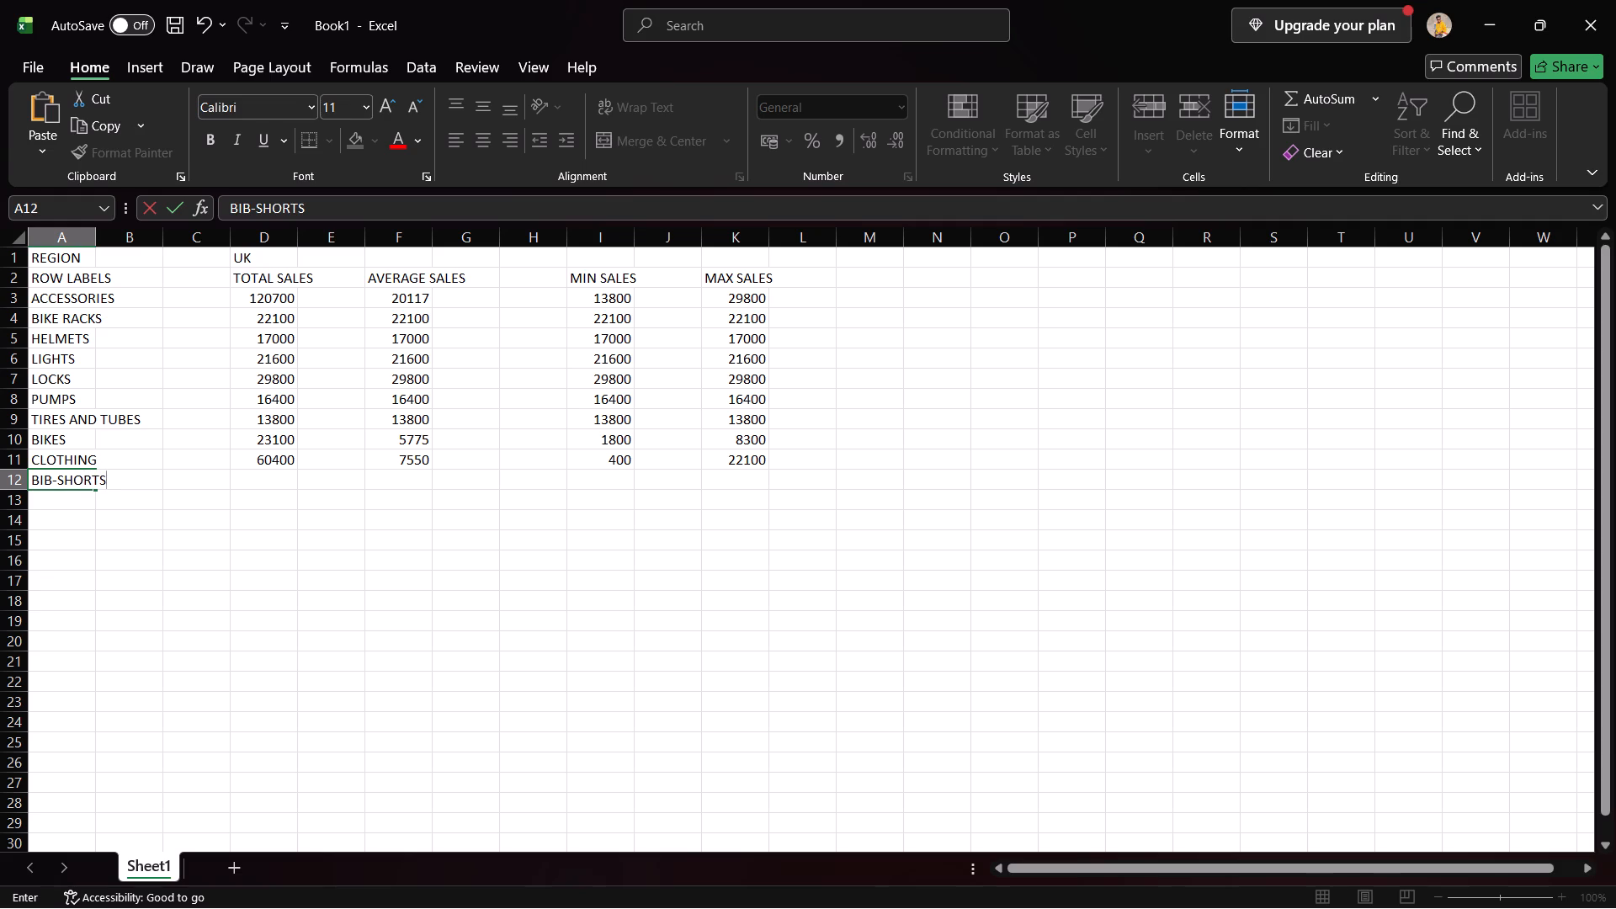
pyautogui.press('Tab')
pyautogui.press('Tab')
pyautogui.press('Tab')
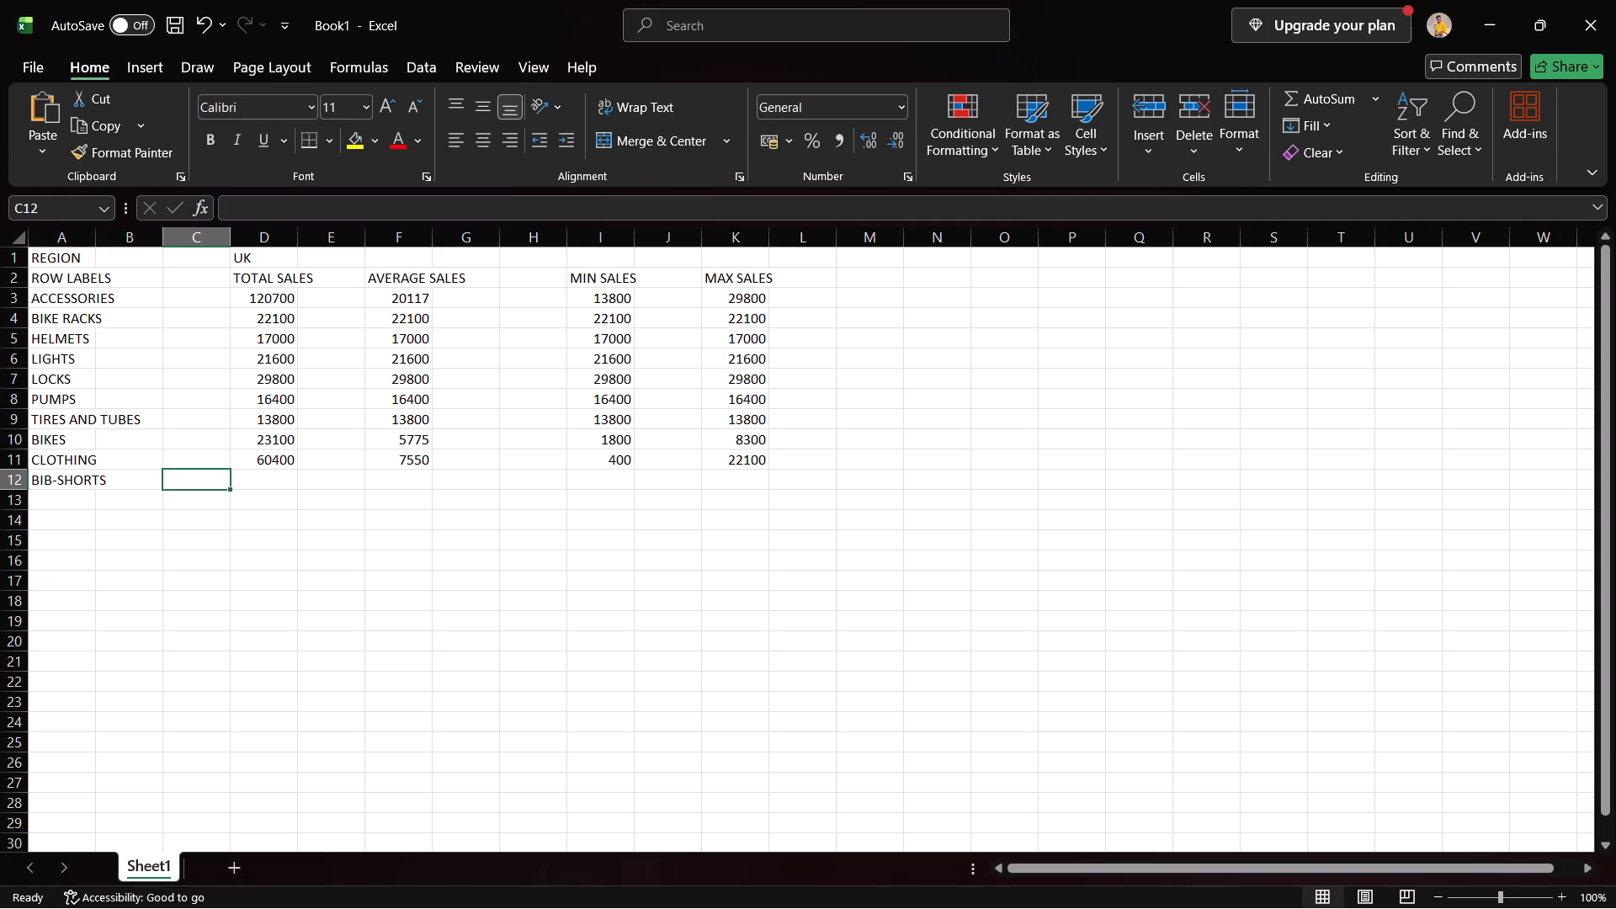
pyautogui.write('29')
pyautogui.write('00')
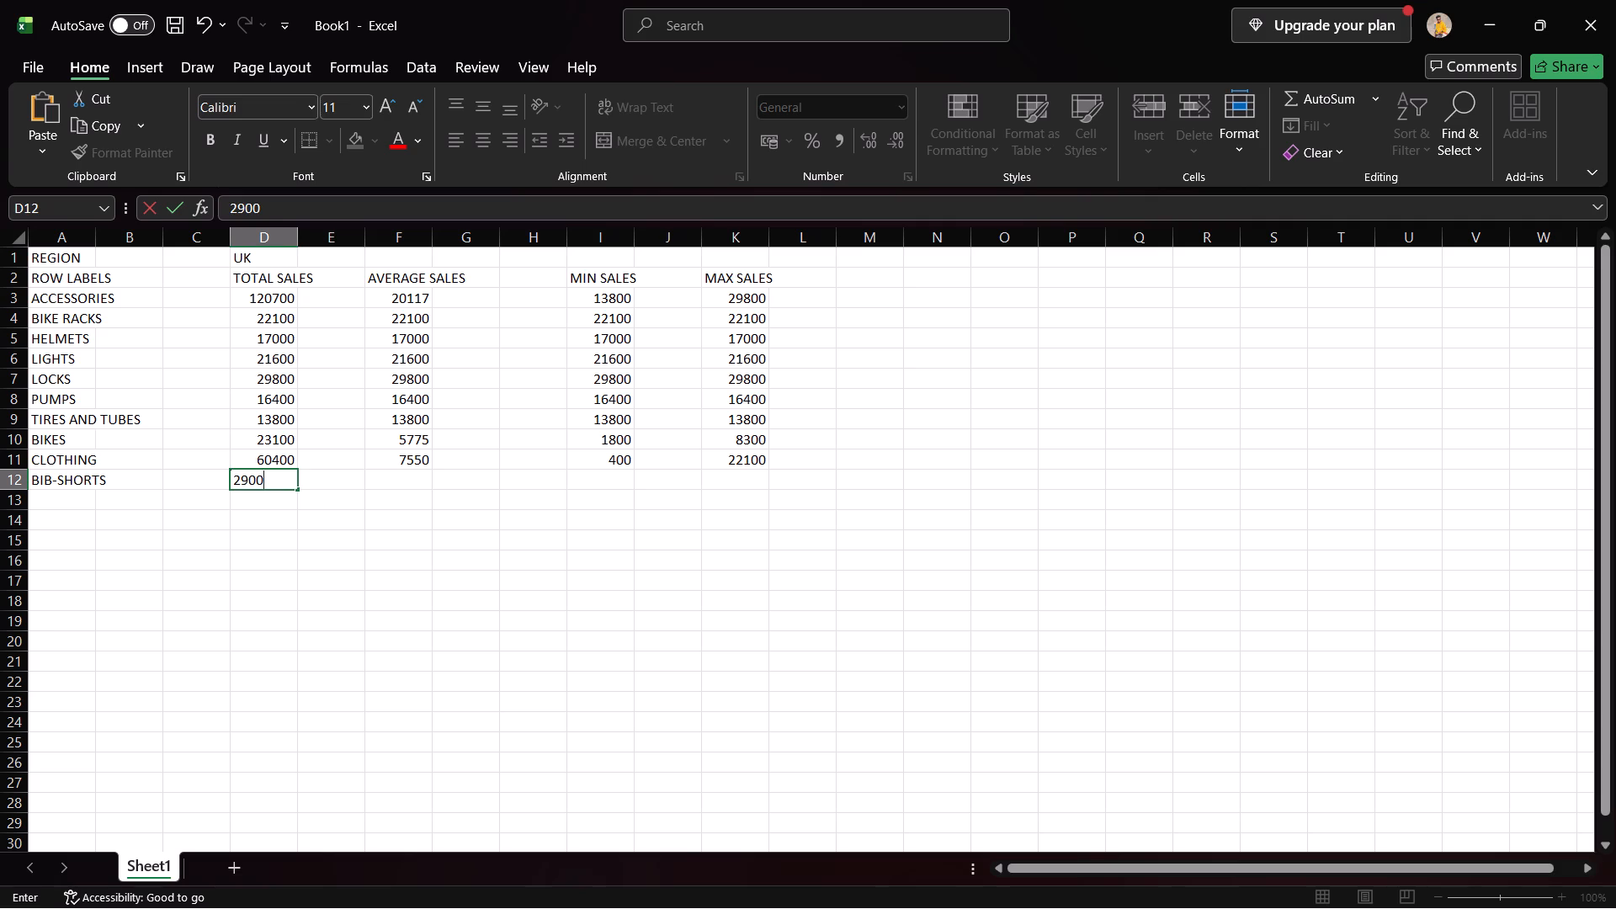
pyautogui.press('Right')
pyautogui.press('Right')
pyautogui.write('2900')
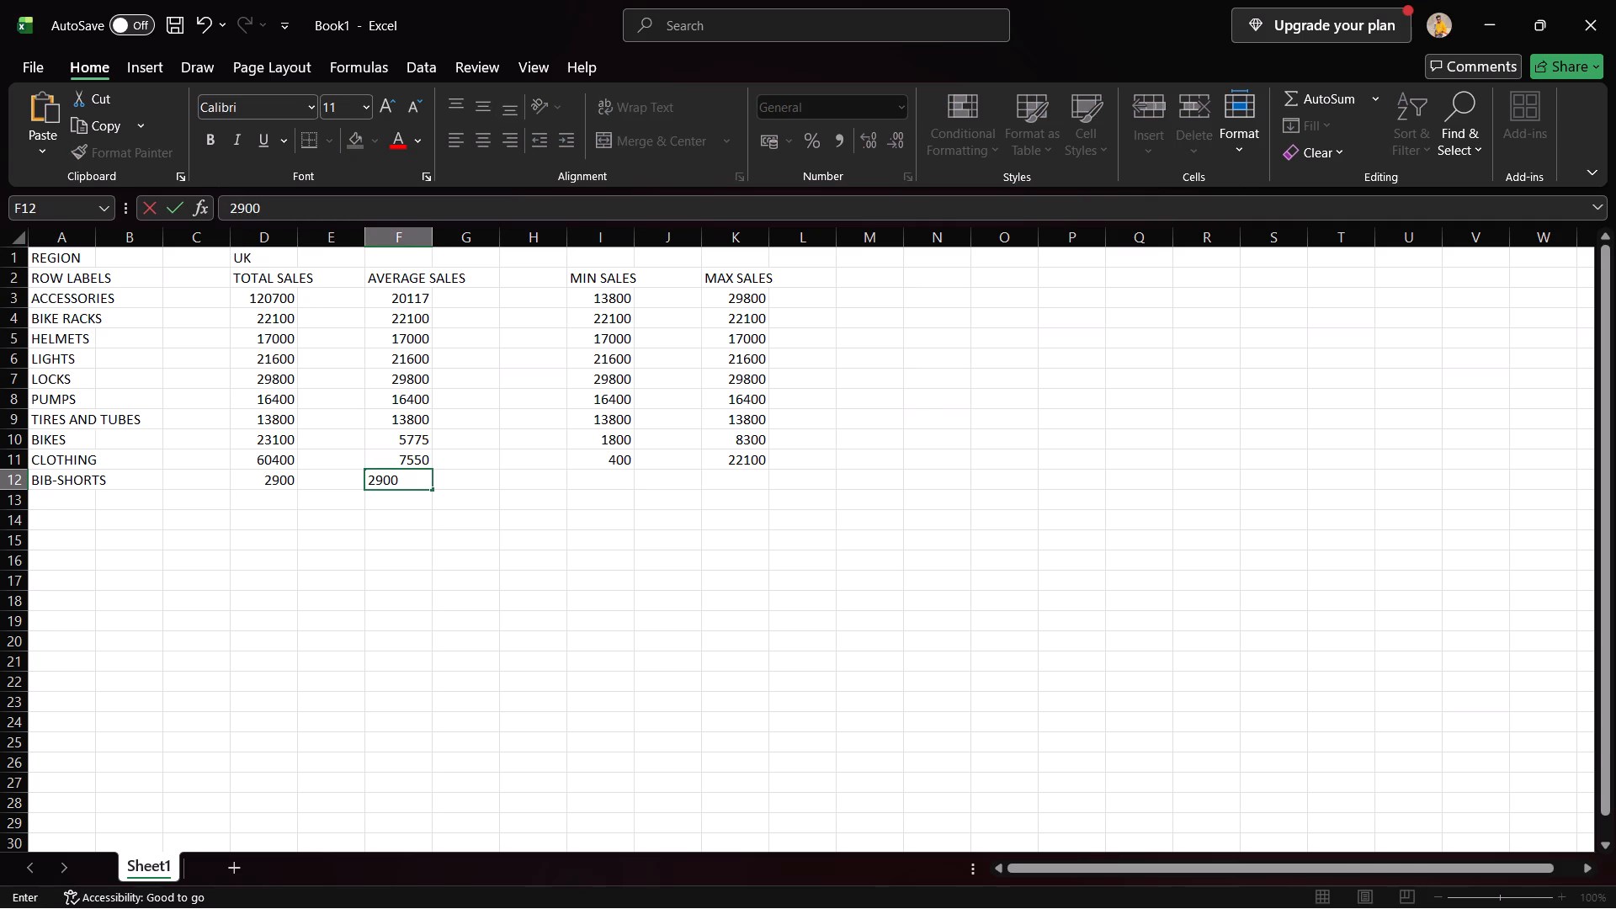
pyautogui.press('Right')
# Enter 2900 as the bib-shorts minimum sales in cell I12 and 2900 as maximum sales in cell K12.
pyautogui.press('Right')
pyautogui.press('Right')
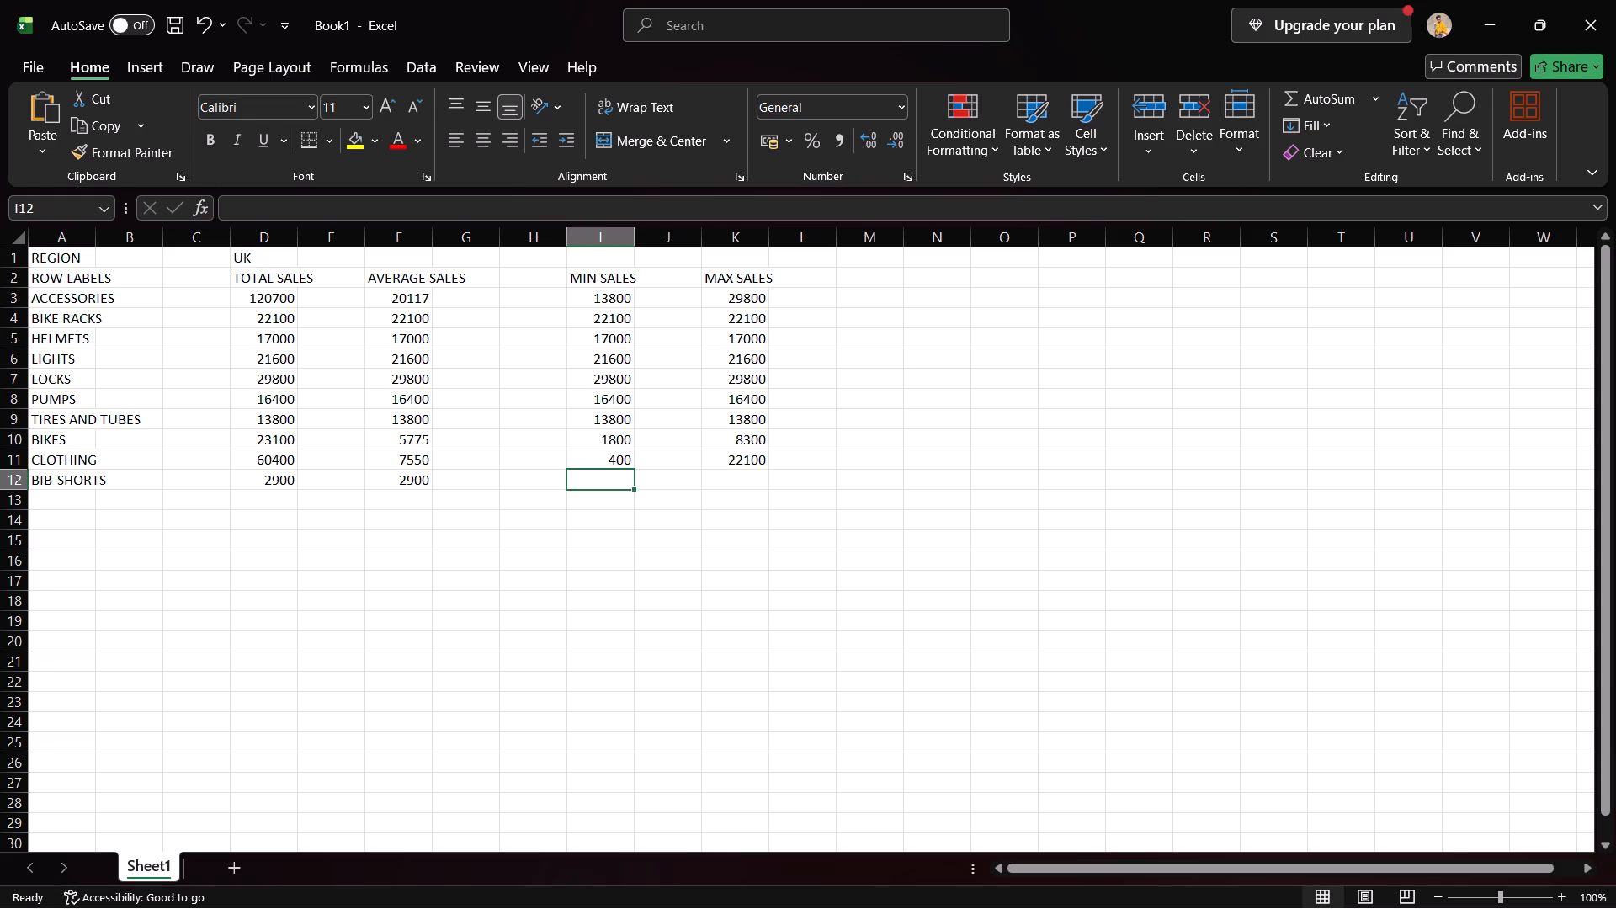
pyautogui.write('2900')
pyautogui.press('Right')
pyautogui.press('Right')
pyautogui.write('2900')
pyautogui.press('Return')
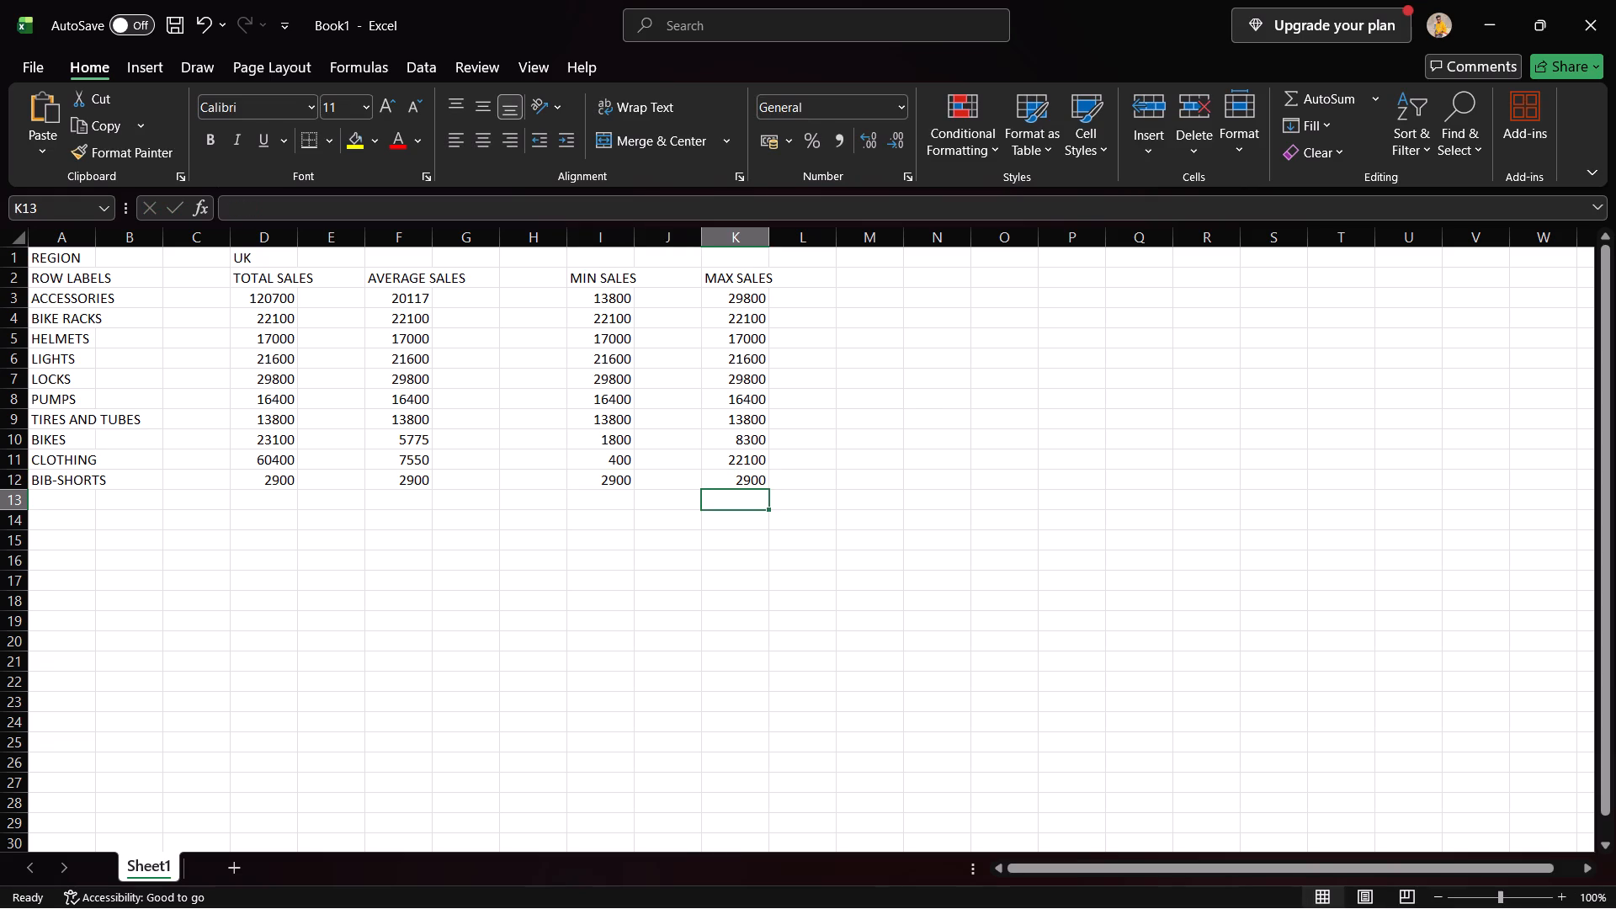
# Add the CAPS label in cell A13 with 400 as its total sales in D13 and 400 as average sales in F13.
pyautogui.press('Left')
pyautogui.press('Left')
pyautogui.press('Left')
pyautogui.press('Left')
pyautogui.press('Left')
pyautogui.press('Left')
pyautogui.press('Left')
pyautogui.press('Left')
pyautogui.press('Left')
pyautogui.press('Left')
pyautogui.press('Left')
pyautogui.press('Left')
pyautogui.press('Left')
pyautogui.press('Left')
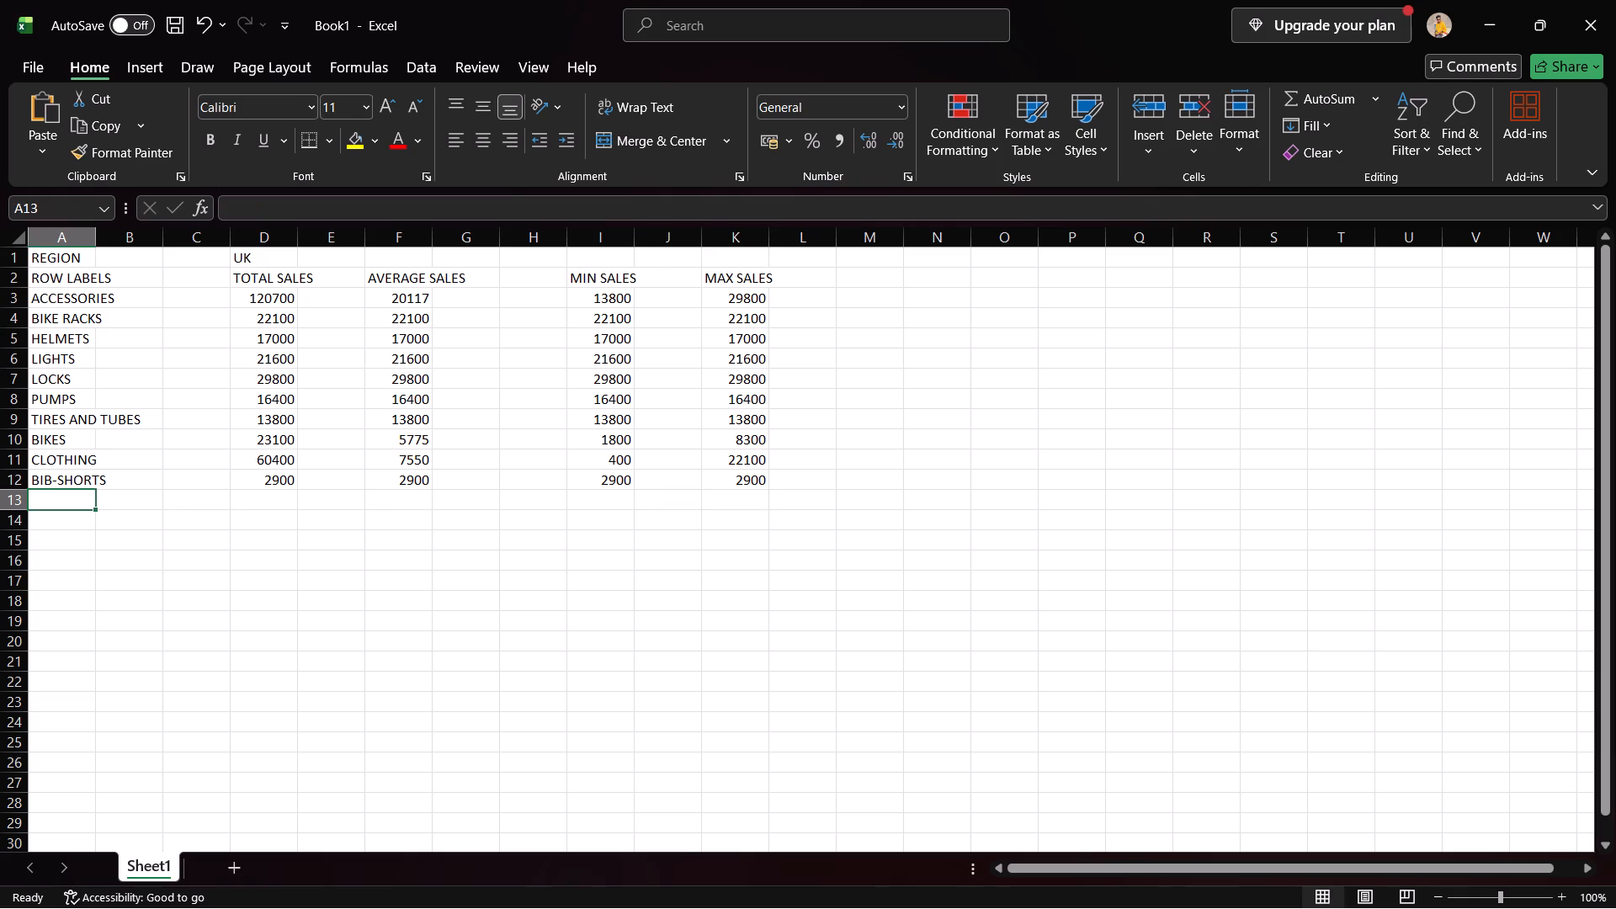
pyautogui.write('CAPS')
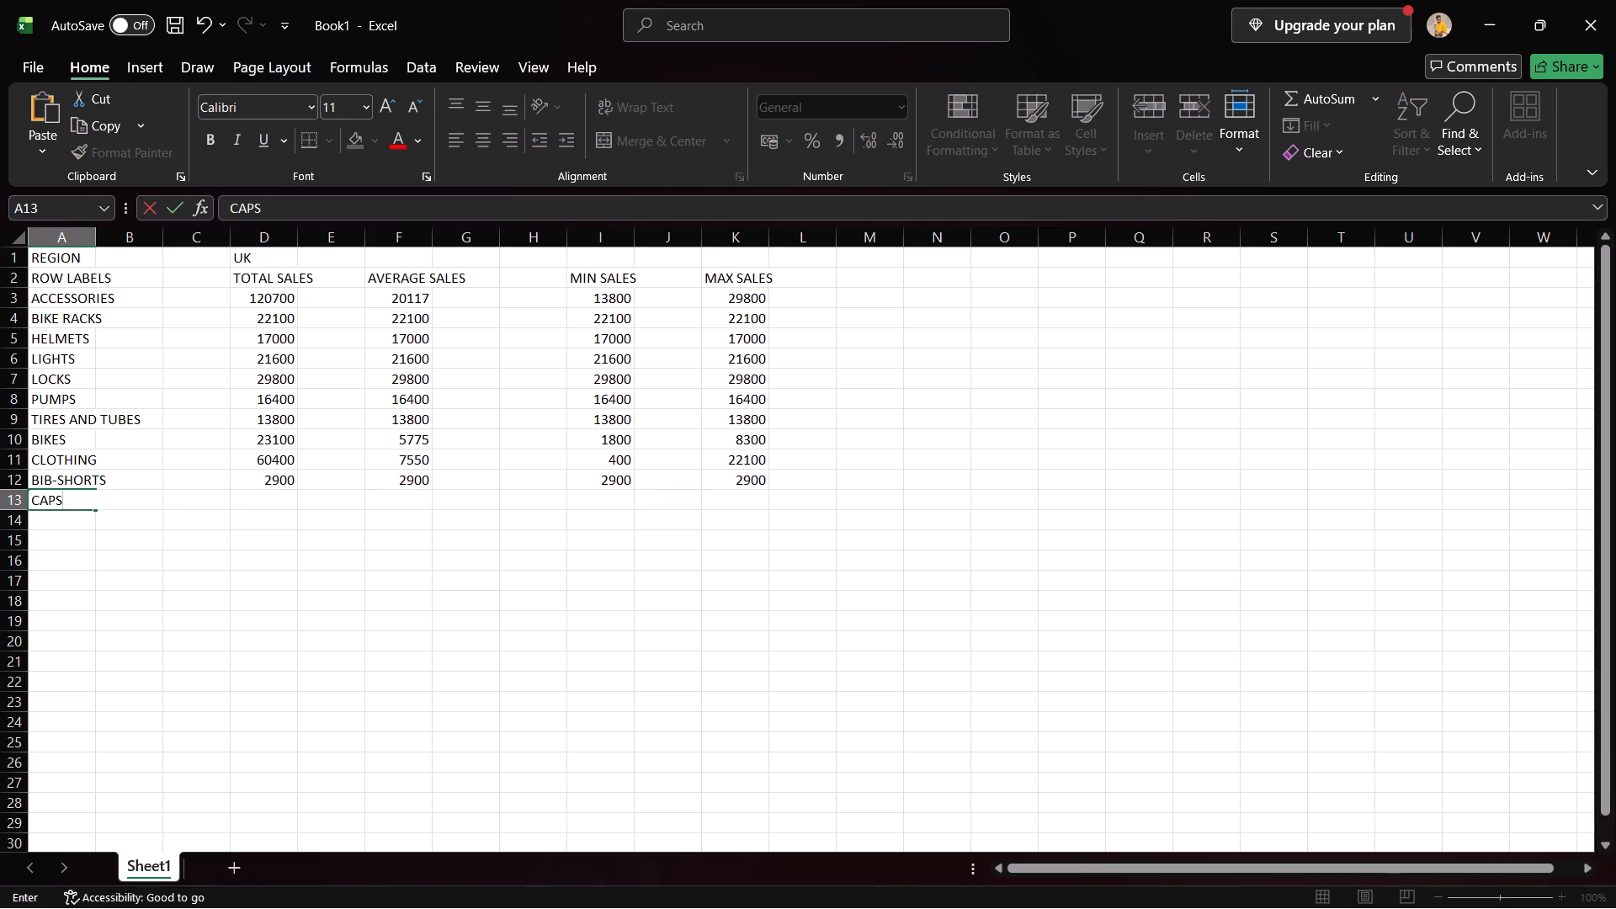
pyautogui.press('Right')
pyautogui.press('Right')
pyautogui.press('Right')
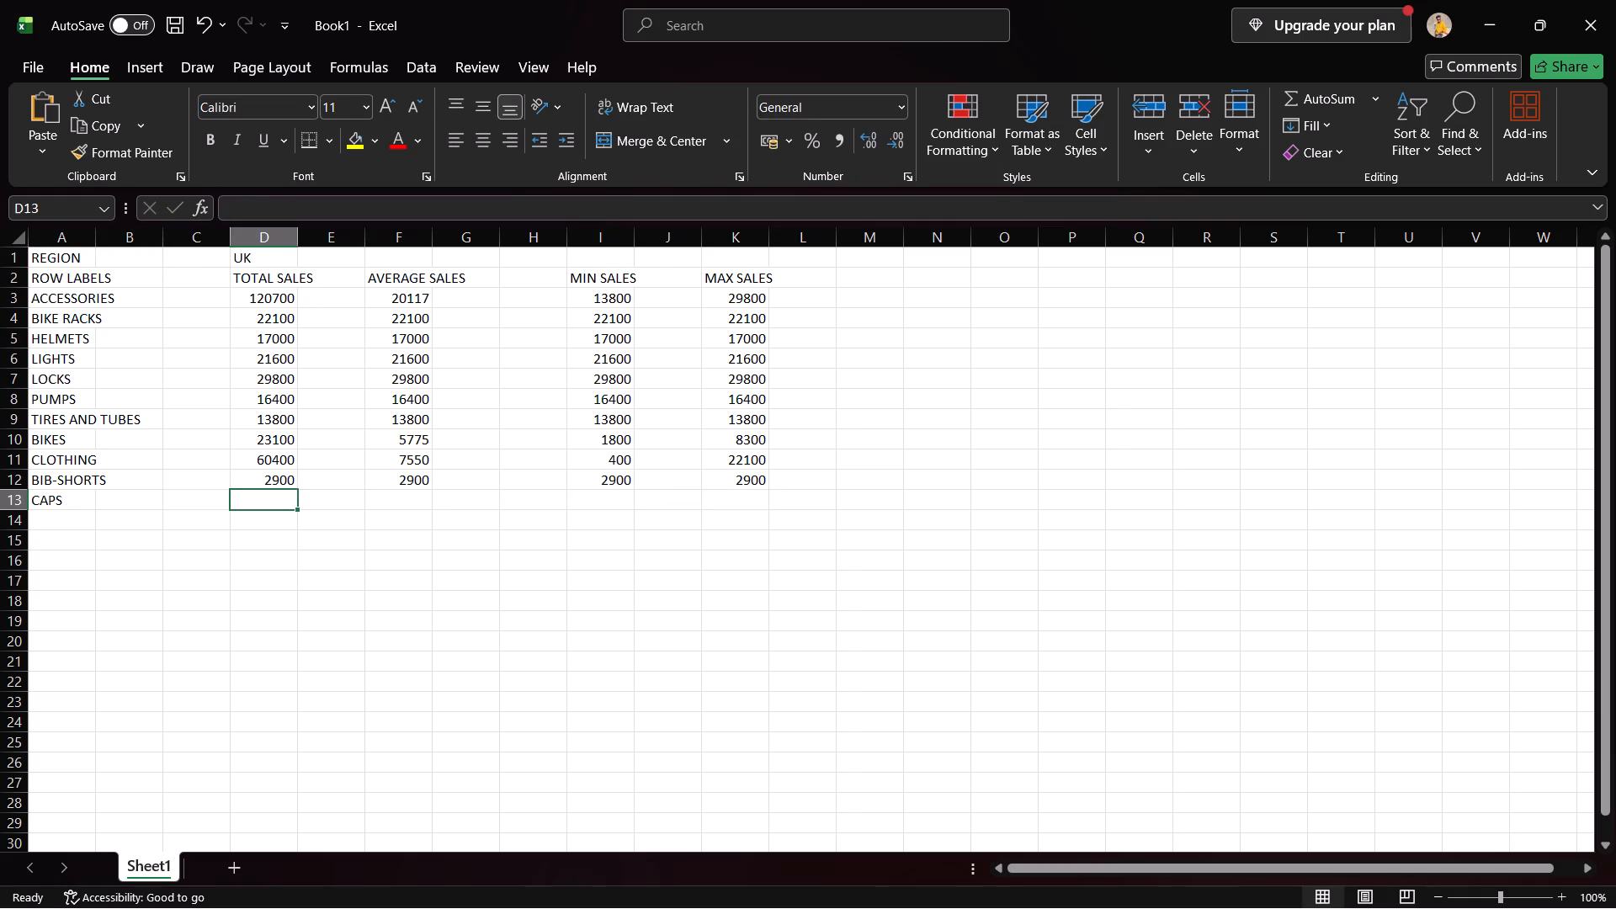
pyautogui.write('400')
pyautogui.press('Right')
pyautogui.press('Right')
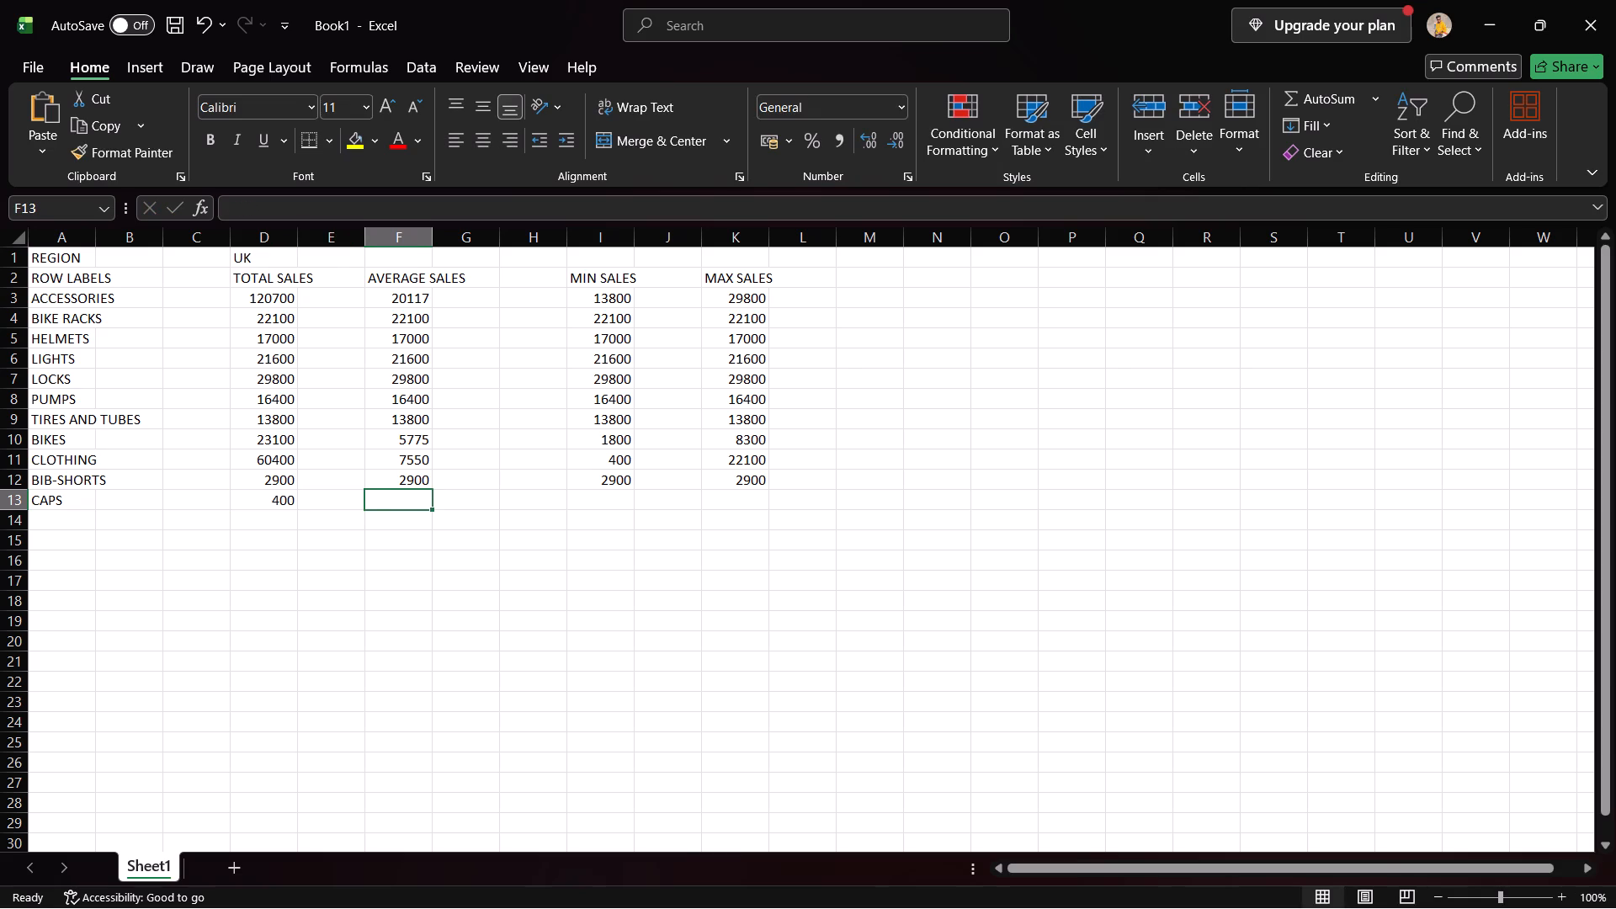
pyautogui.write('400')
pyautogui.press('Right')
# Enter 400 as the caps minimum sales in cell I13 and 400 as maximum sales in cell K13.
pyautogui.press('Right')
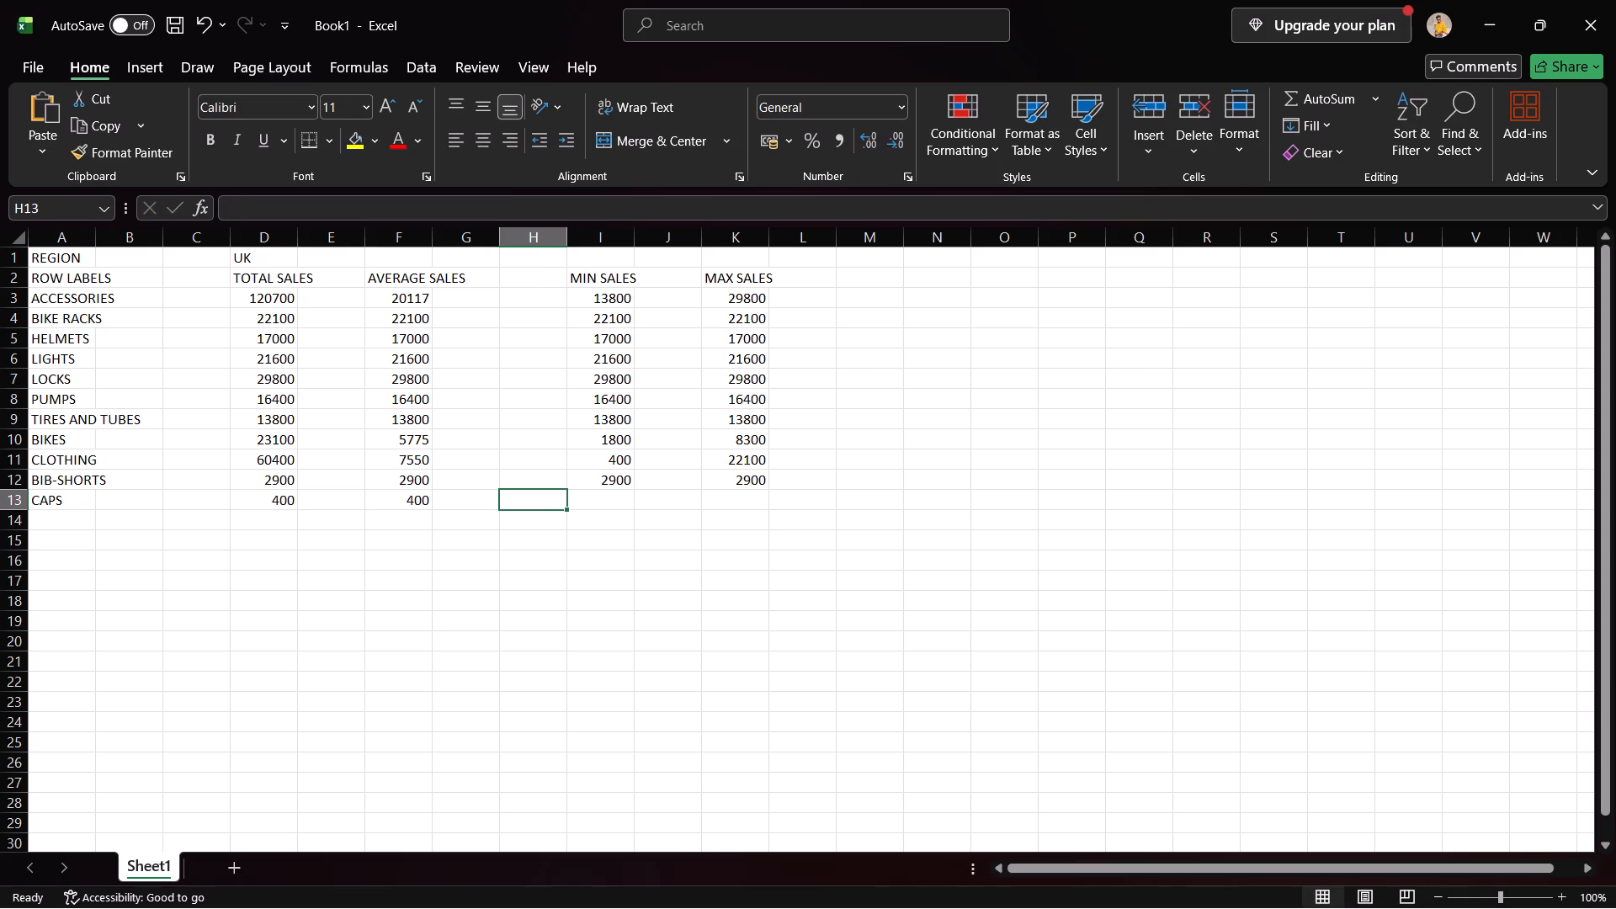
pyautogui.press('Right')
pyautogui.write('400')
pyautogui.press('Right')
pyautogui.press('Right')
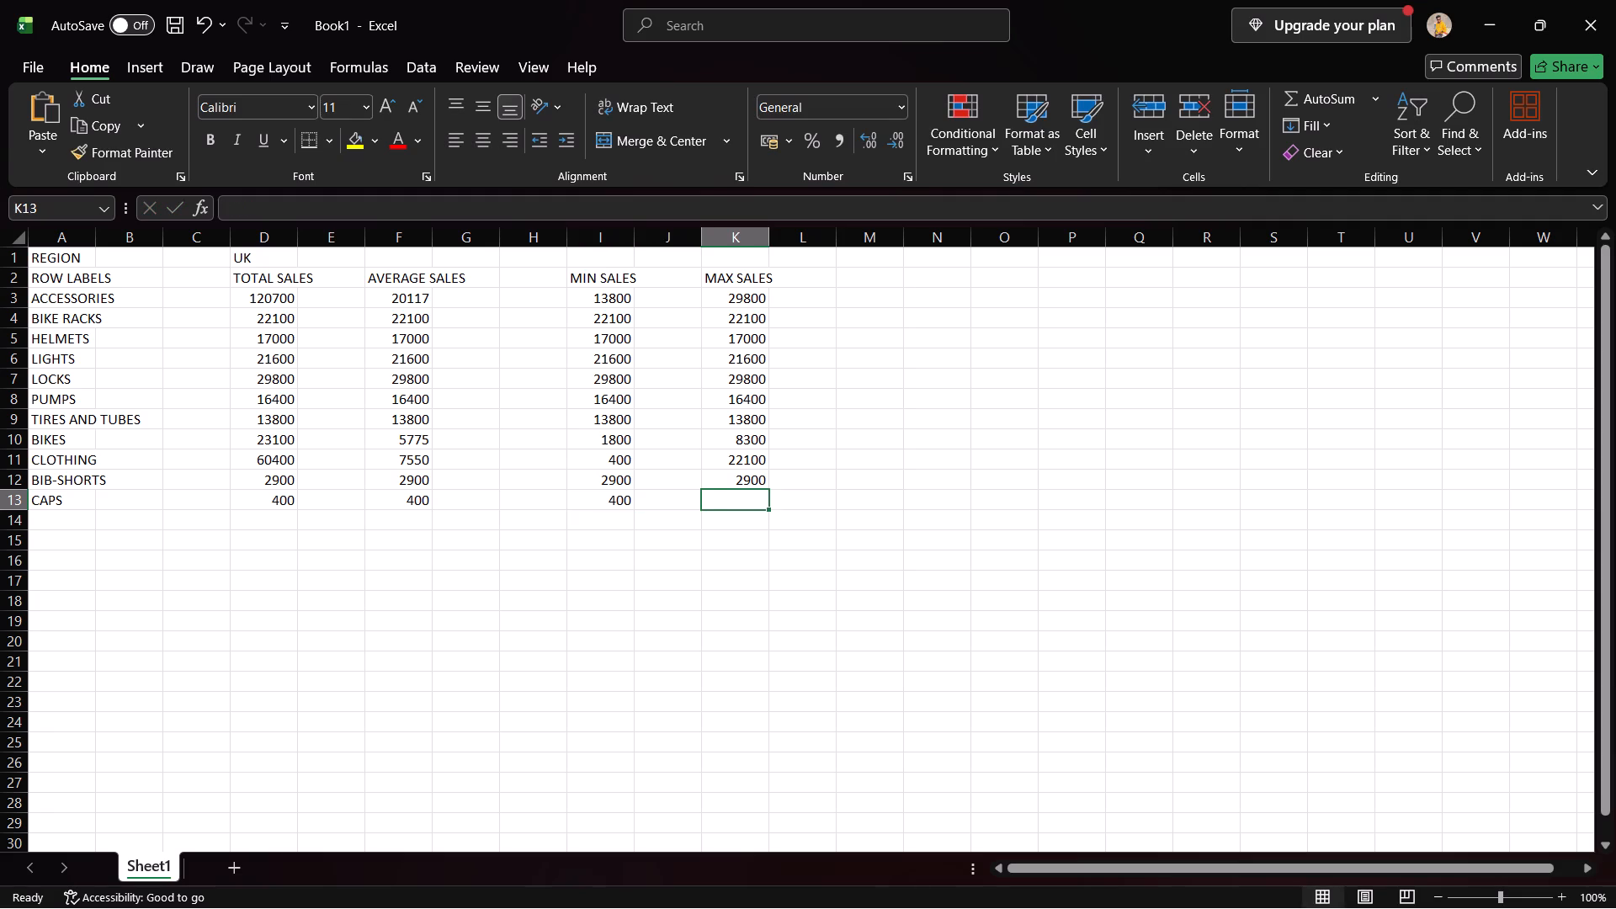
pyautogui.write('400')
pyautogui.press('Return')
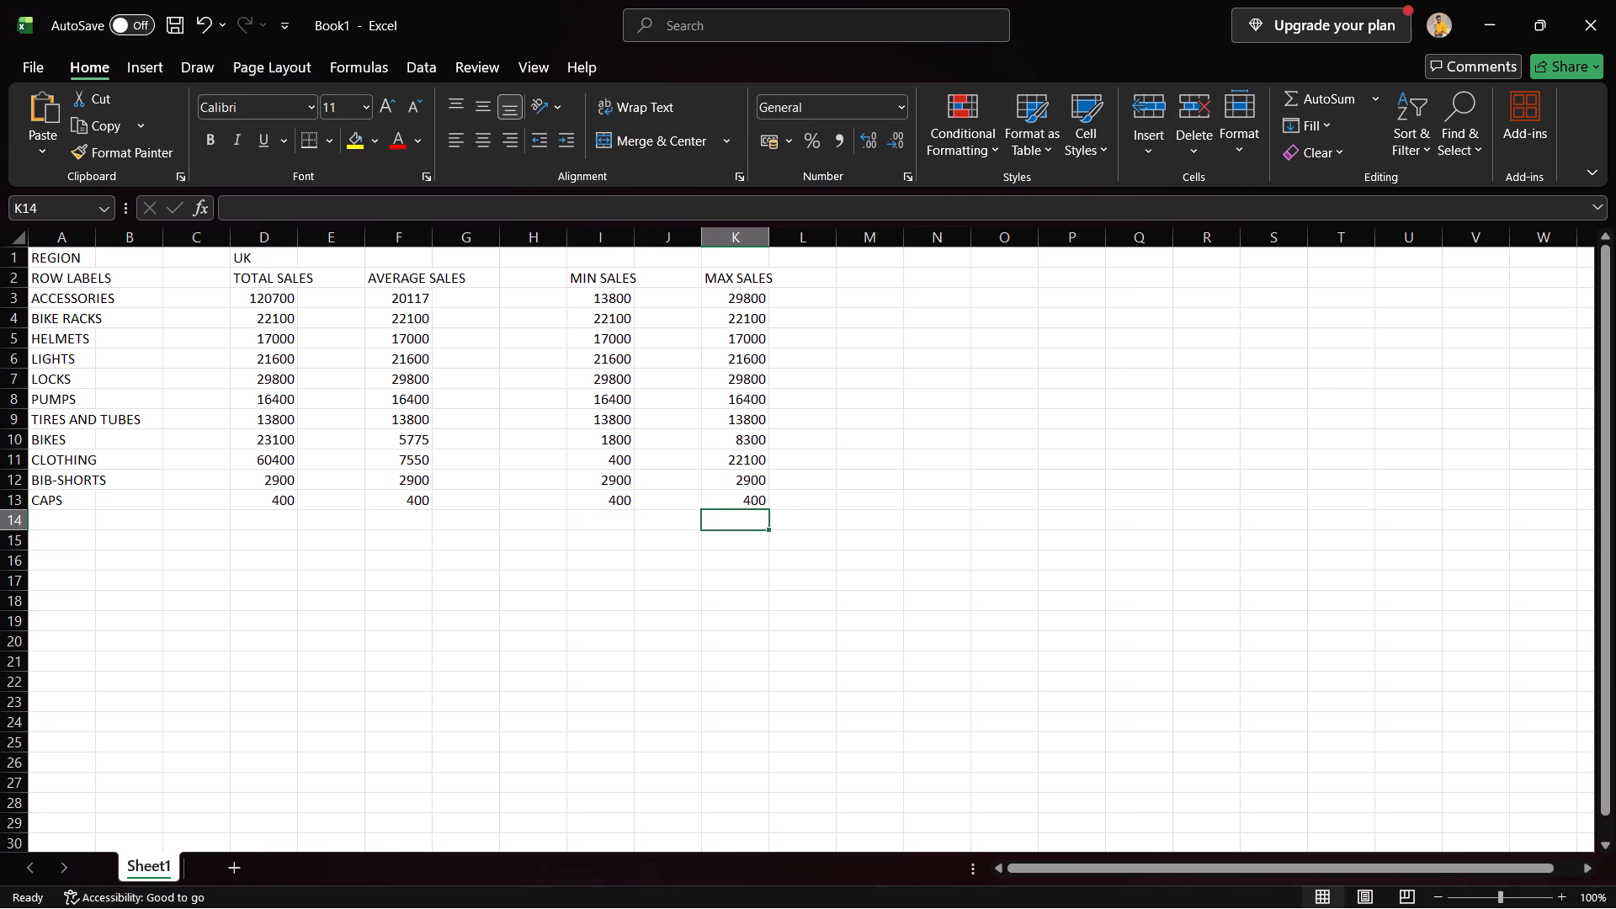
# Add the GLOVES label in cell A14 with 15600 as its total sales in D14 and 15600 as average sales in F14.
pyautogui.press('Left')
pyautogui.press('Left')
pyautogui.press('Left')
pyautogui.press('Left')
pyautogui.press('Left')
pyautogui.press('Left')
pyautogui.press('Left')
pyautogui.press('Left')
pyautogui.press('Left')
pyautogui.press('Left')
pyautogui.press('Left')
pyautogui.press('Left')
pyautogui.press('Left')
pyautogui.press('Left')
pyautogui.press('Left')
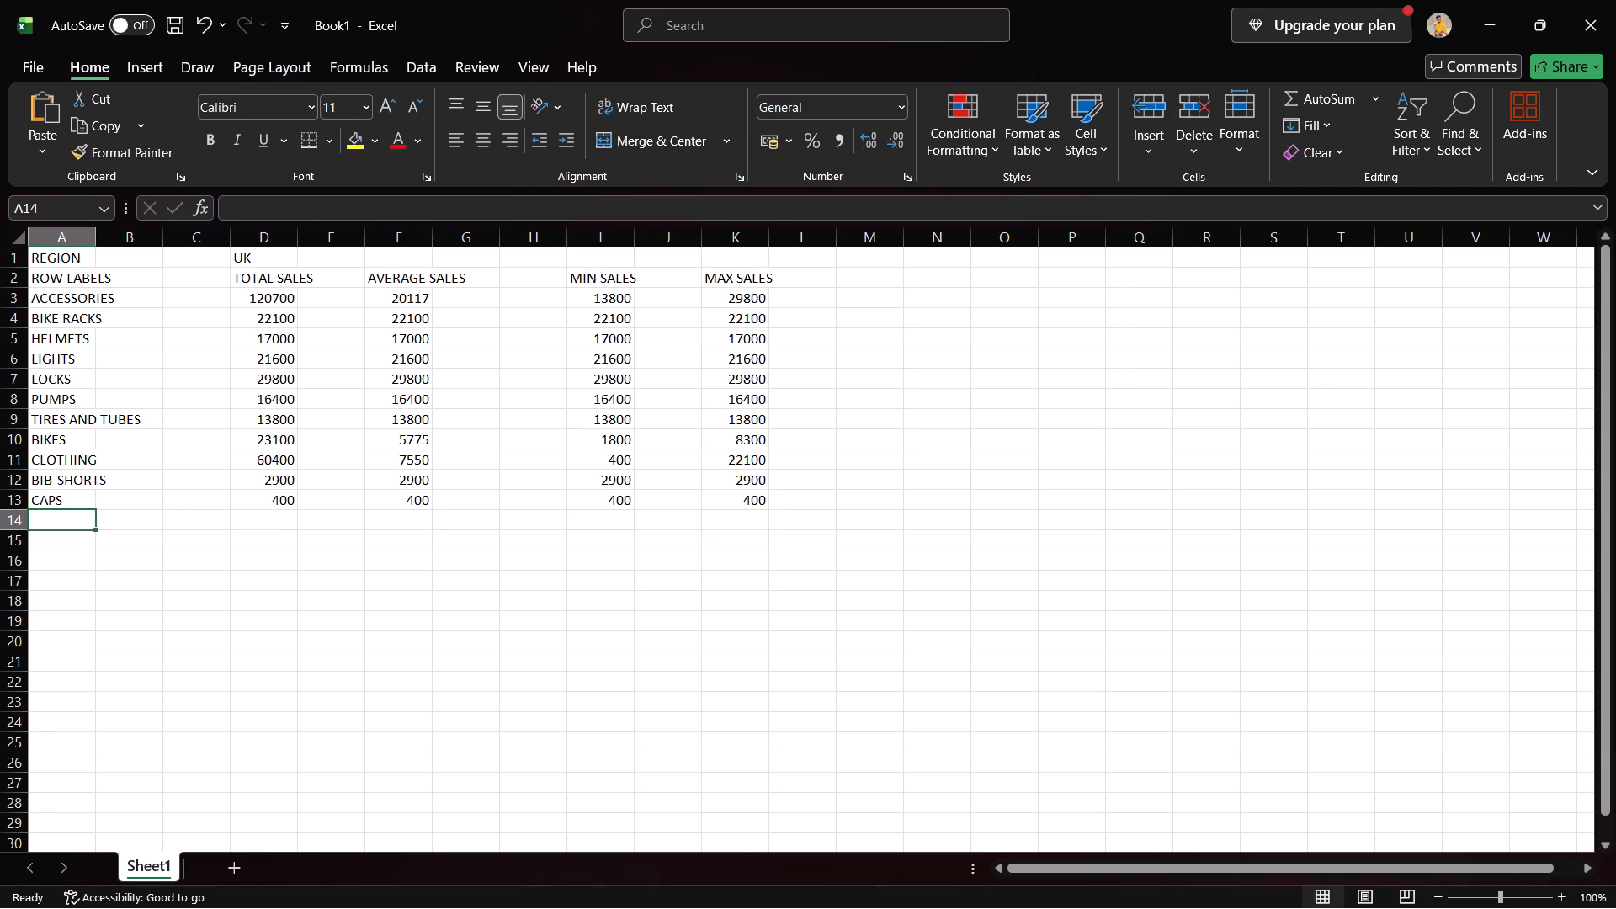
pyautogui.write('GLOVES')
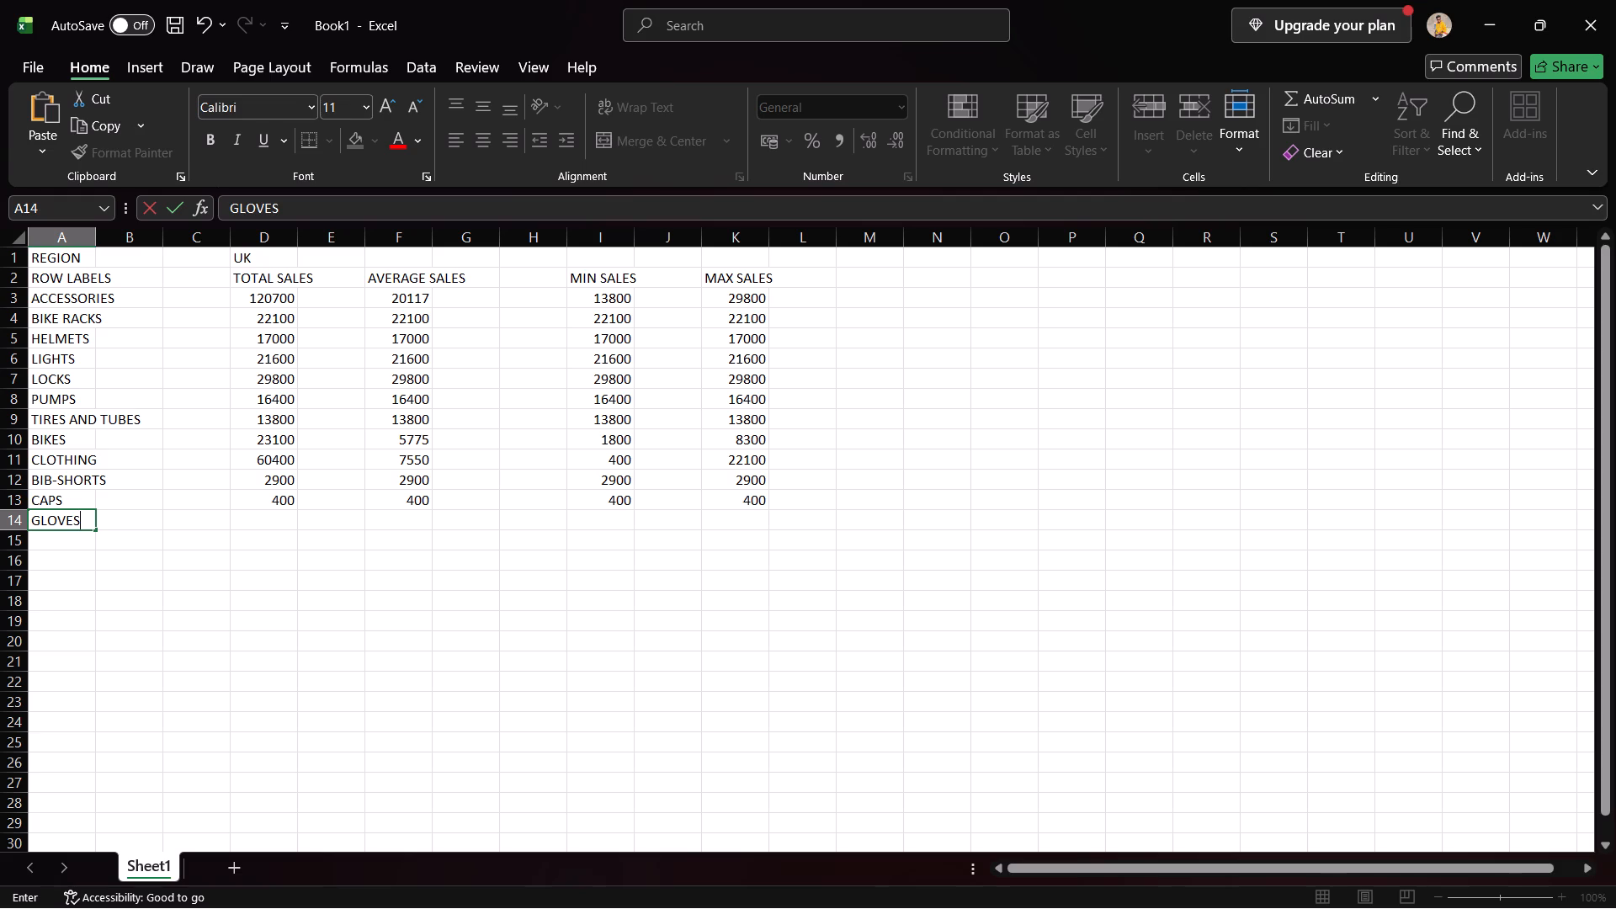
pyautogui.press('Right')
pyautogui.press('Right')
pyautogui.press('Right')
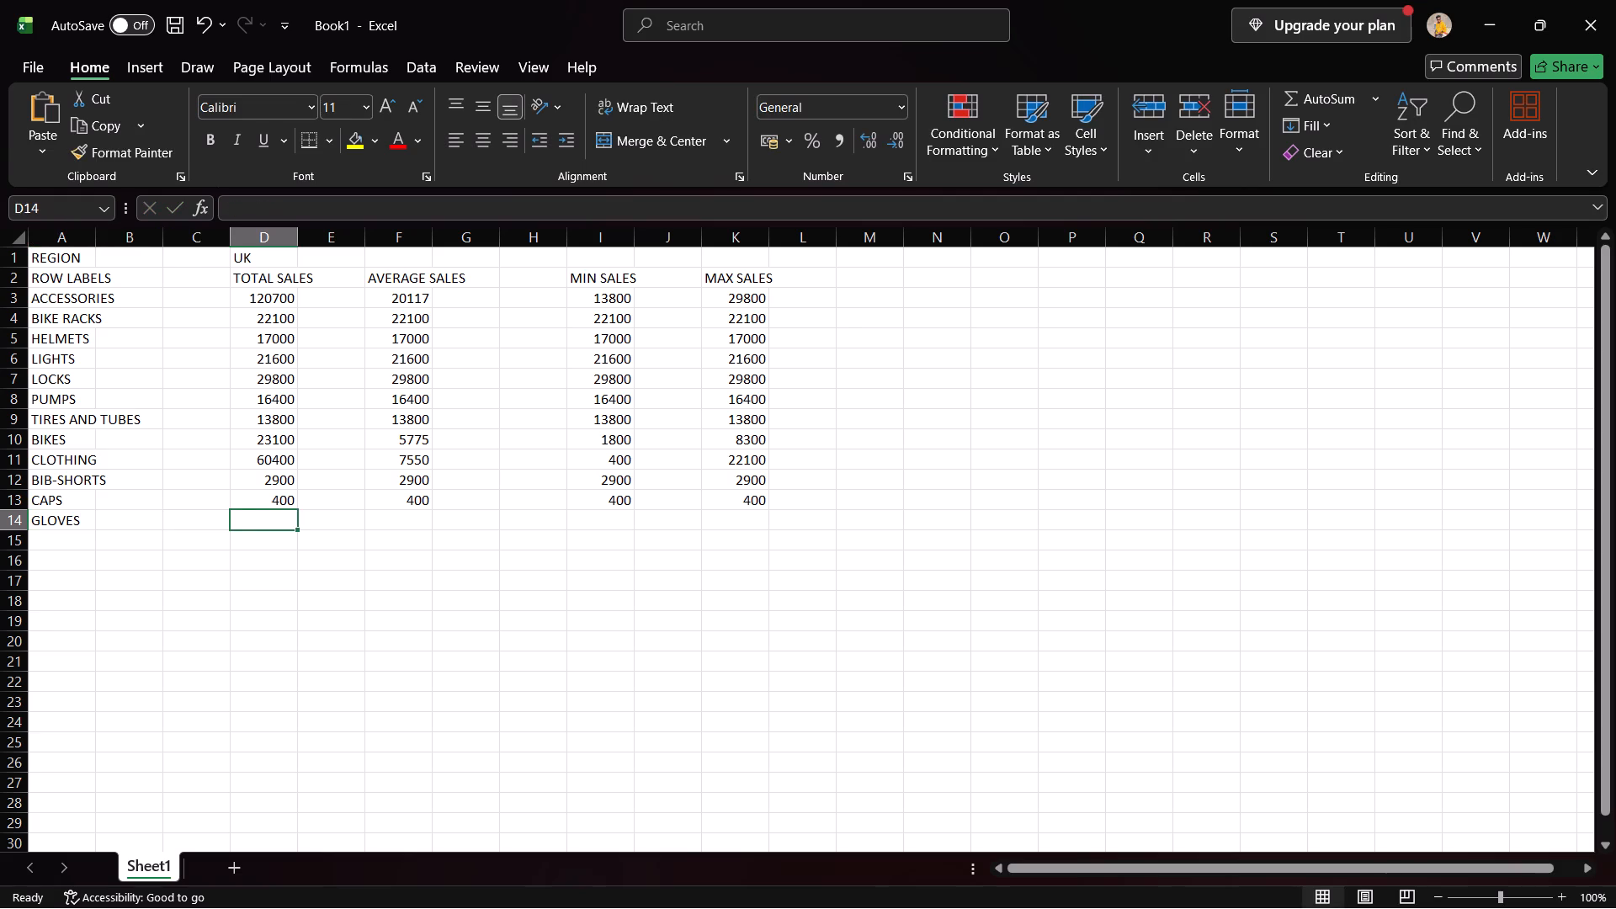
pyautogui.write('15600')
pyautogui.press('Right')
pyautogui.press('Right')
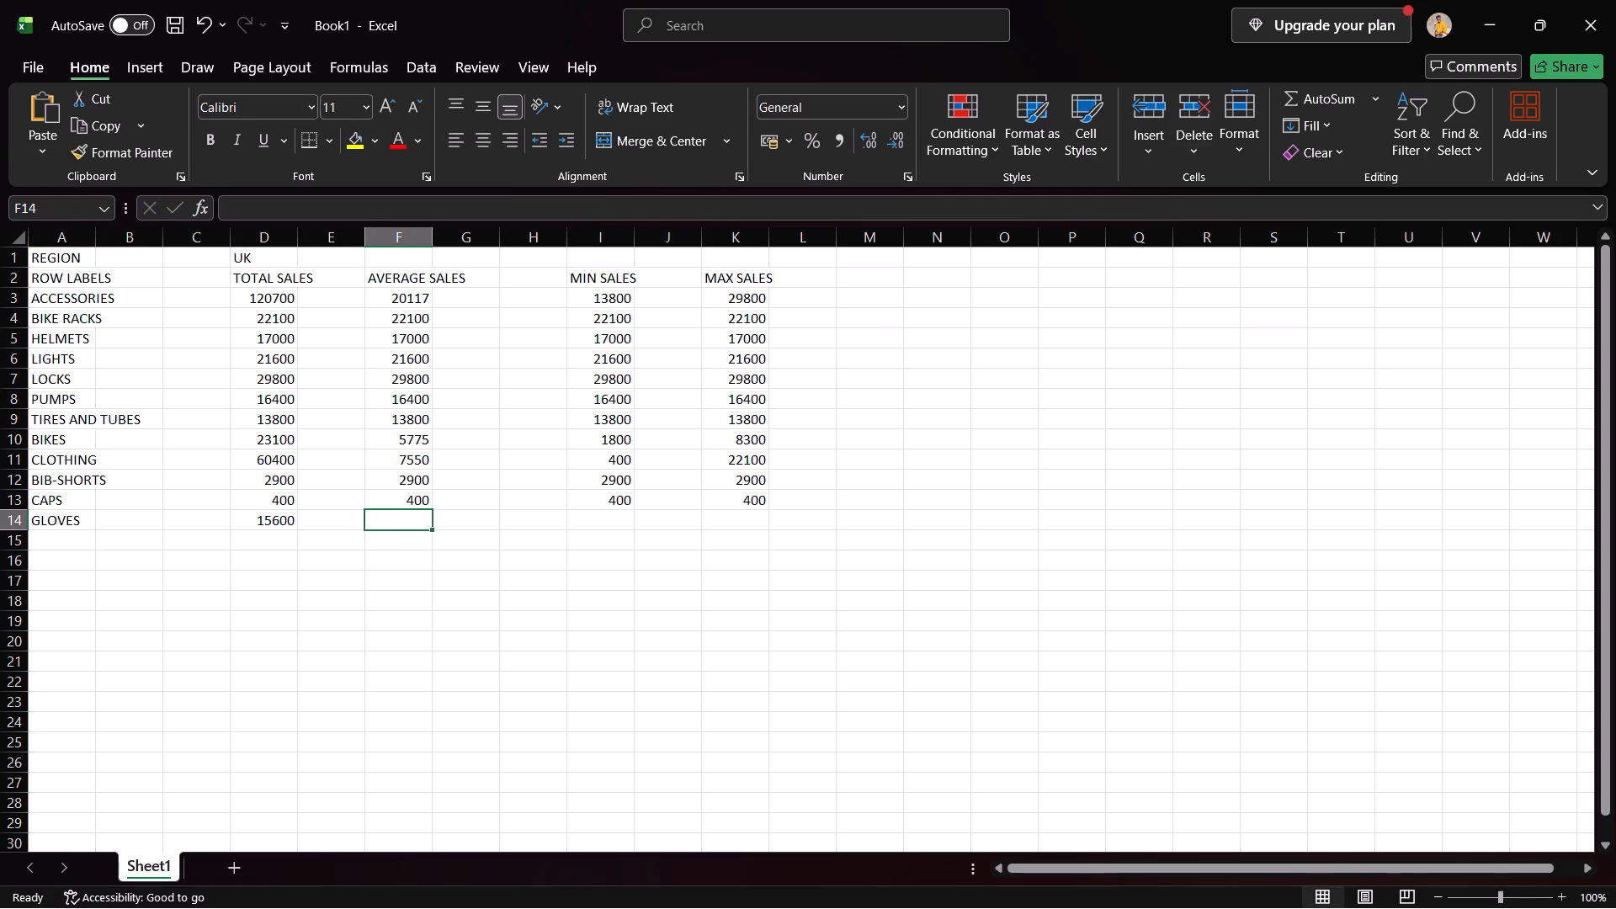
pyautogui.write('15600')
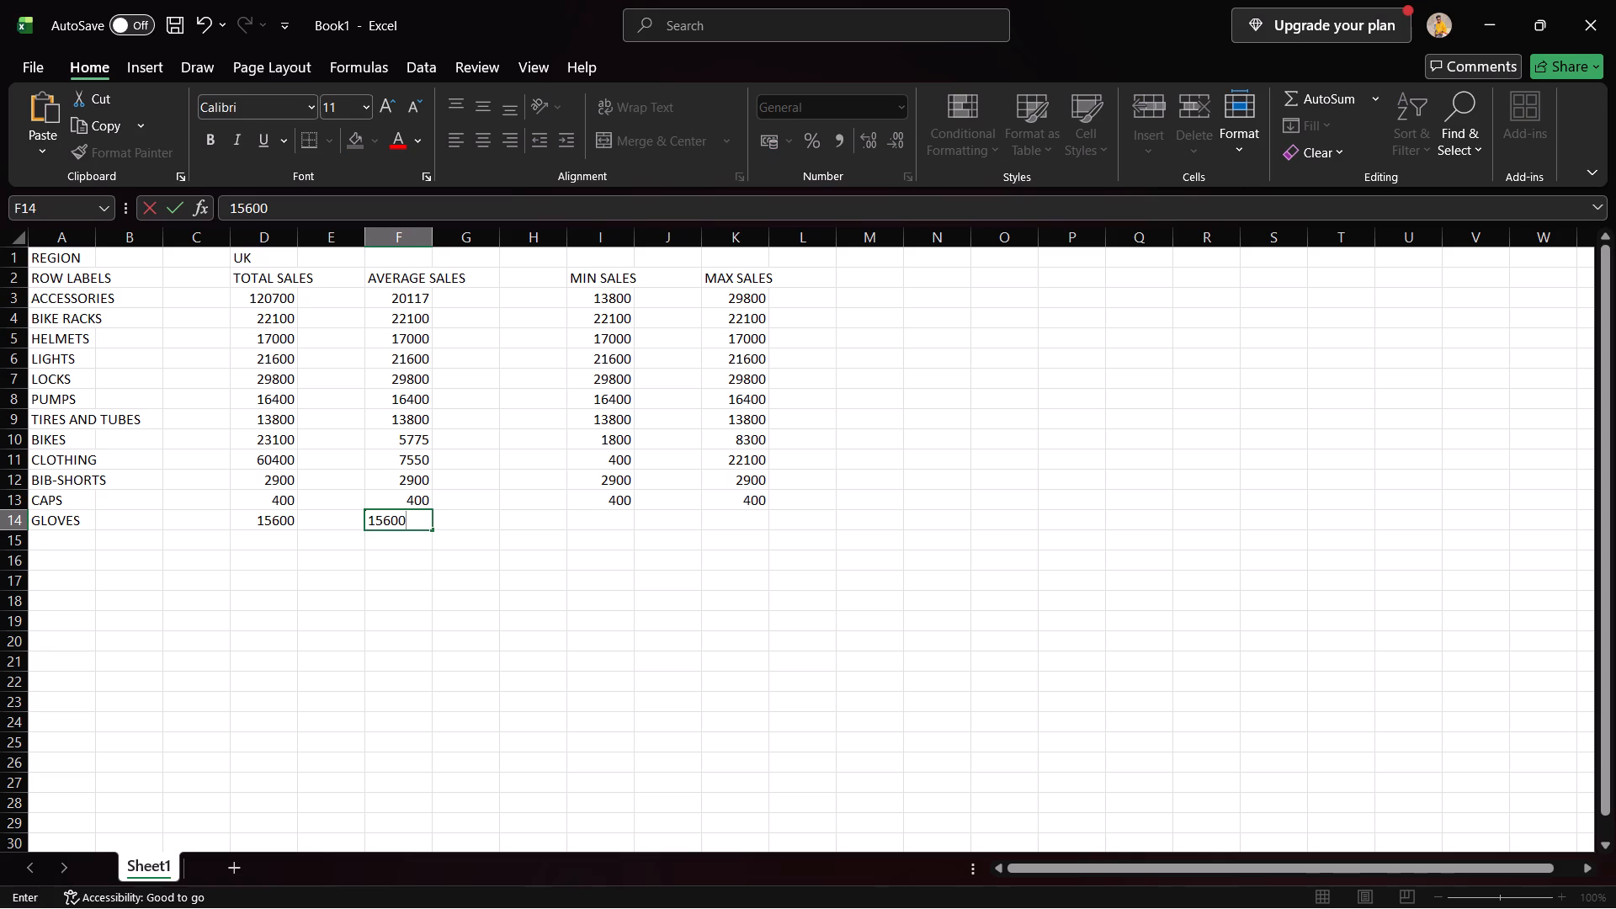
pyautogui.press('Right')
# Enter 15600 as the gloves minimum sales in cell I14 and 15600 as maximum sales in cell K14.
pyautogui.press('Right')
pyautogui.press('Right')
pyautogui.write('15600')
pyautogui.press('Right')
pyautogui.press('Right')
pyautogui.write('15600')
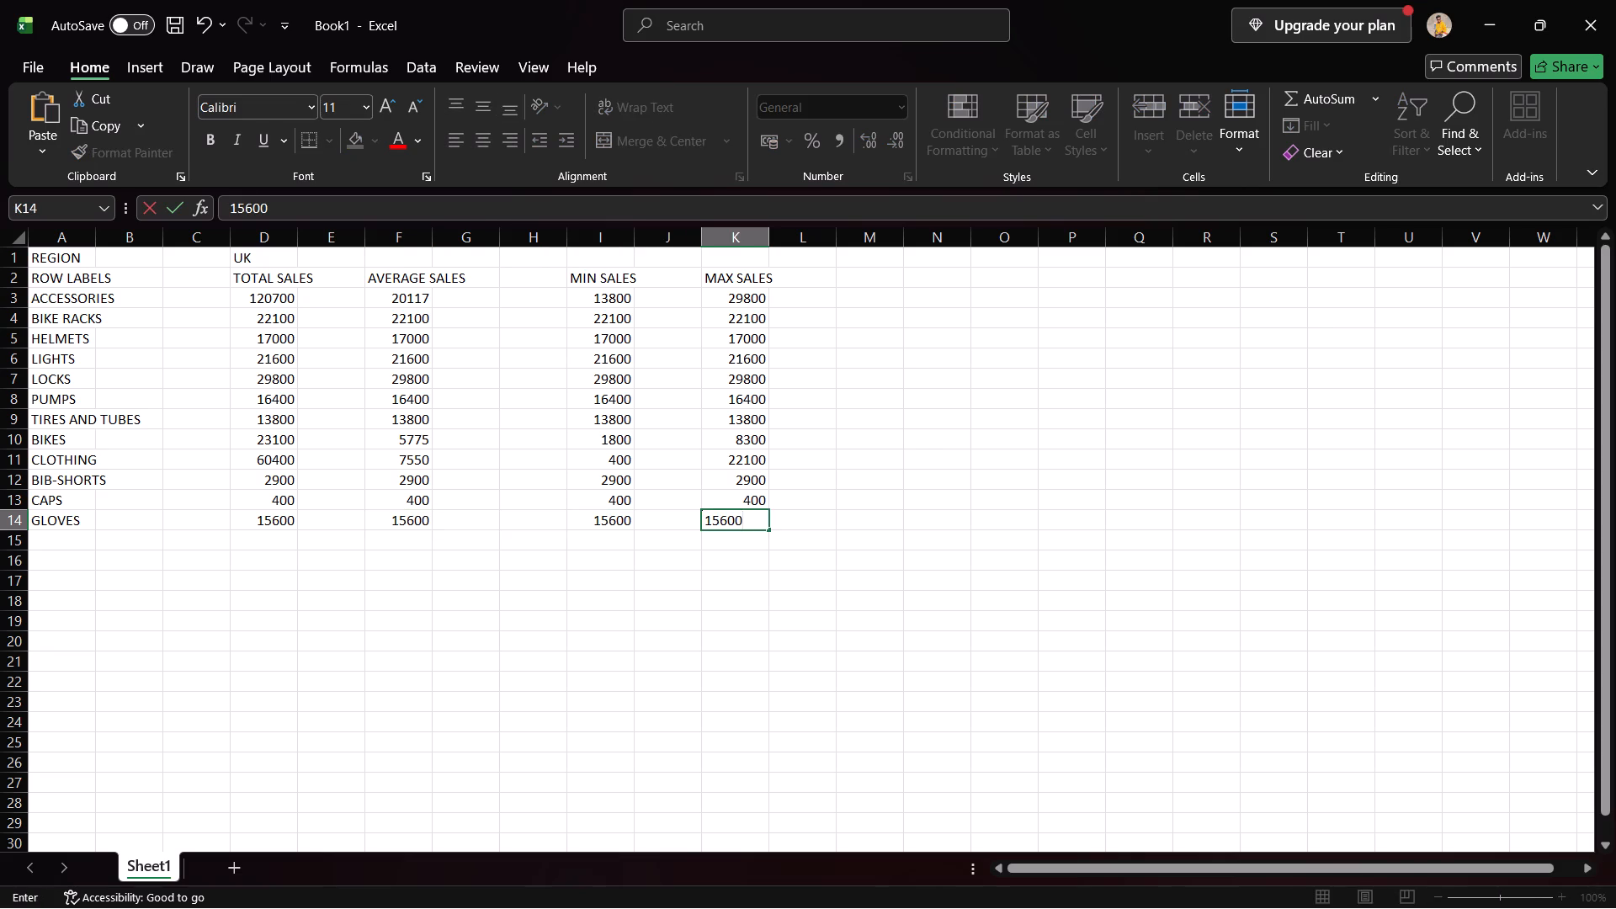
pyautogui.press('Down')
# Add the JERSEYS label in cell A15 with 3800 as its total sales in D15 and 3800 as average sales in F15.
pyautogui.press('Left')
pyautogui.press('Left')
pyautogui.press('Left')
pyautogui.press('Left')
pyautogui.press('Left')
pyautogui.press('Left')
pyautogui.press('Left')
pyautogui.press('Left')
pyautogui.press('Left')
pyautogui.press('Left')
pyautogui.press('Left')
pyautogui.press('Left')
pyautogui.press('Left')
pyautogui.press('Left')
pyautogui.press('Left')
pyautogui.press('Left')
pyautogui.press('Left')
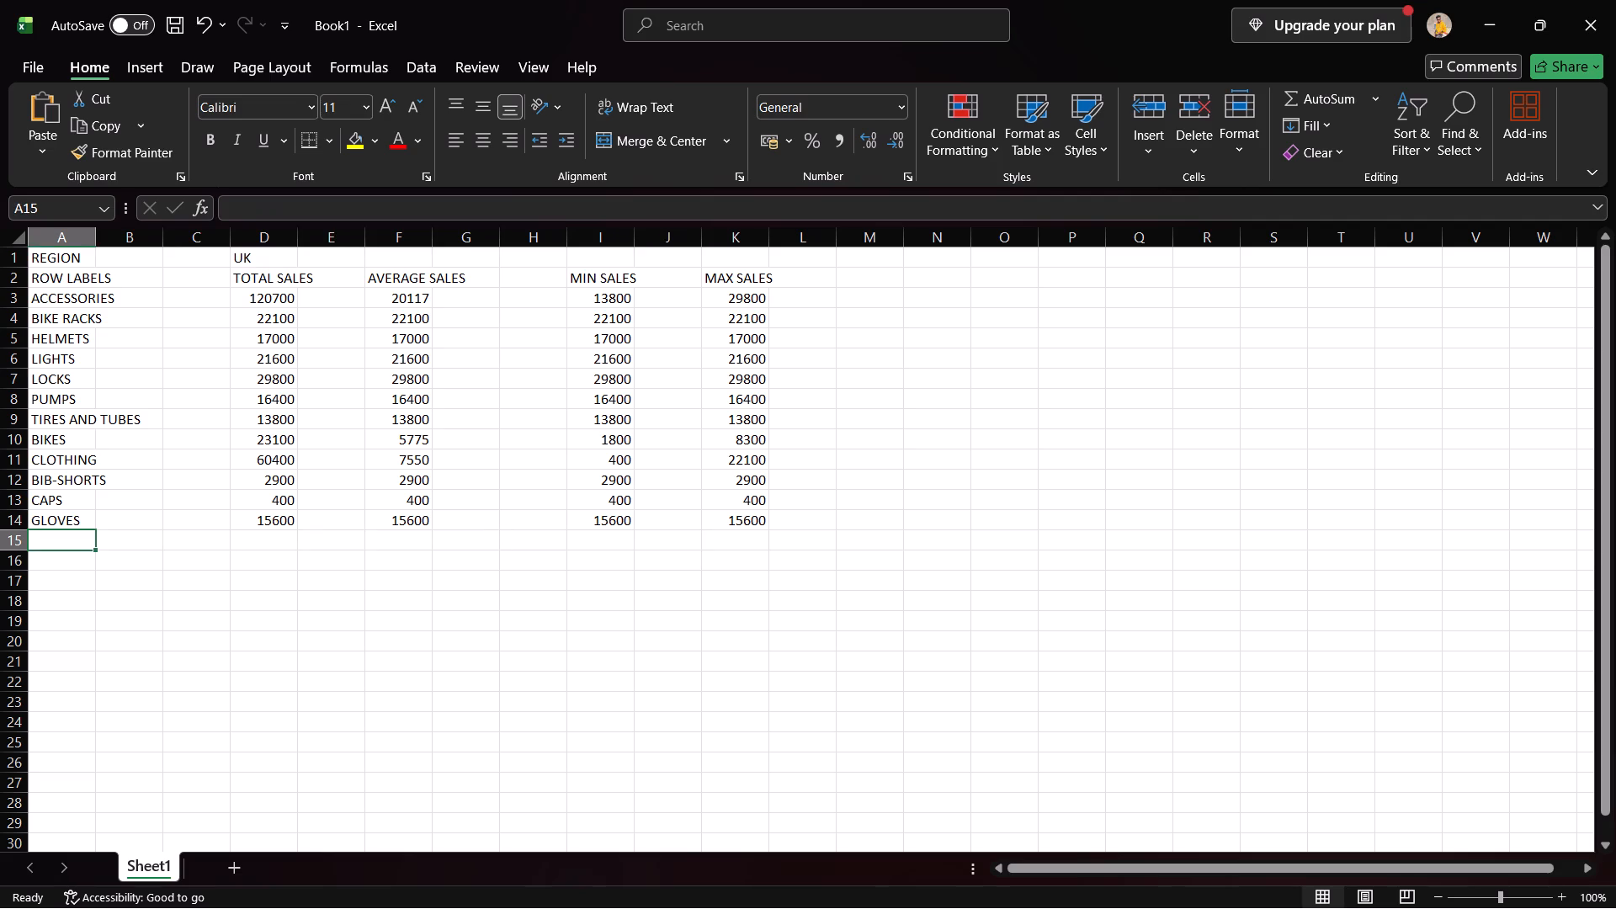
pyautogui.write('JER')
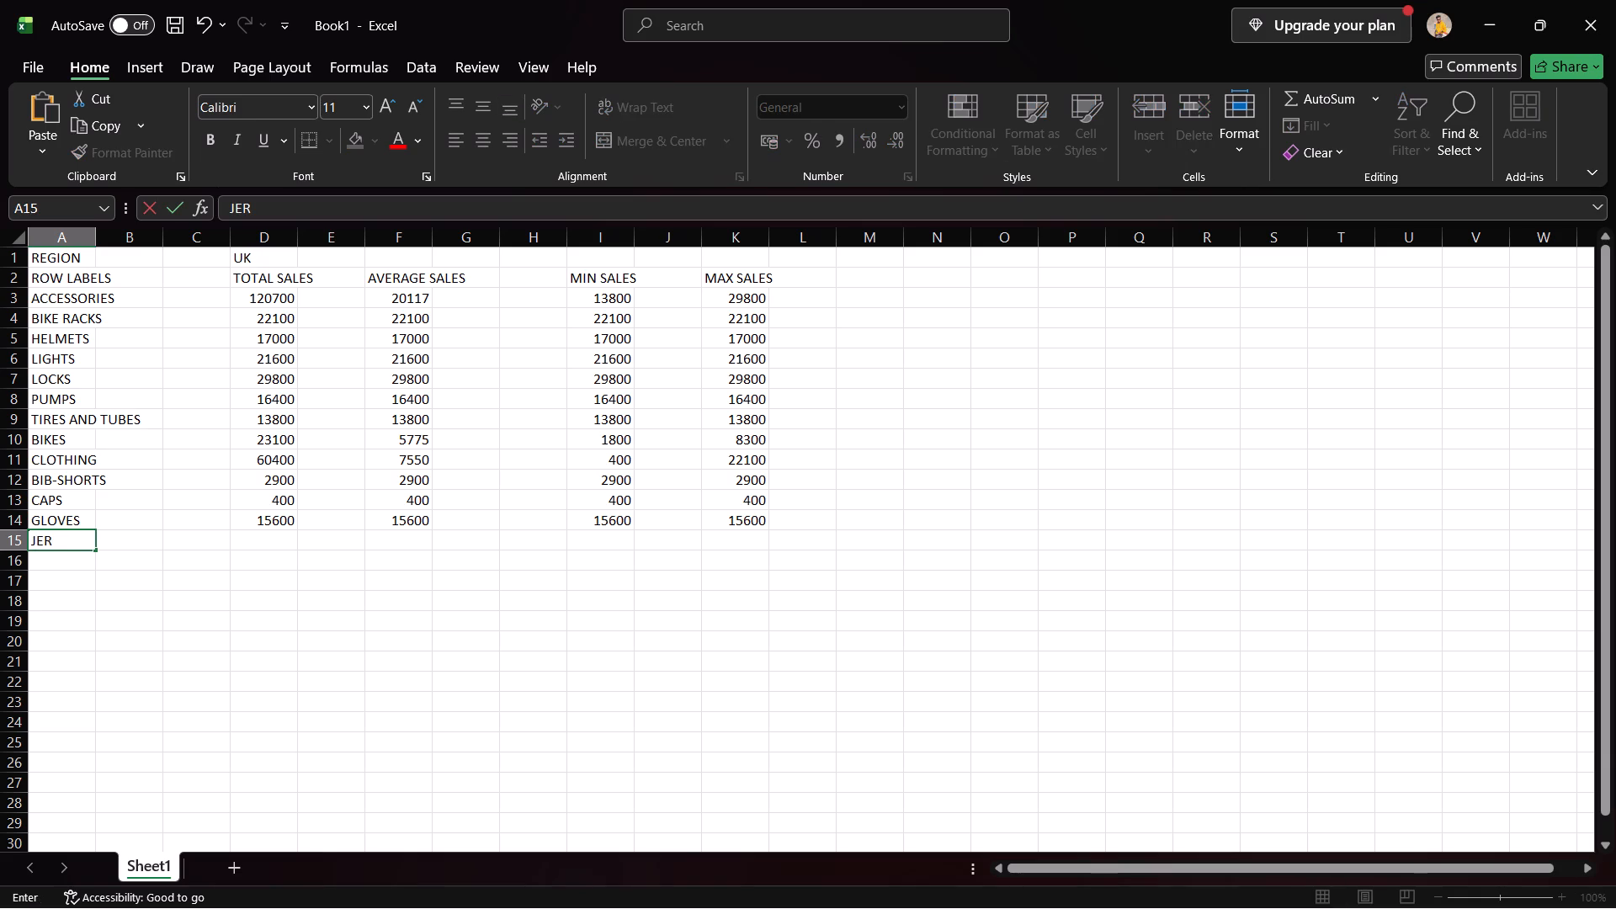
pyautogui.write('SEY')
pyautogui.press('s')
pyautogui.press('Right')
pyautogui.press('Right')
pyautogui.press('Right')
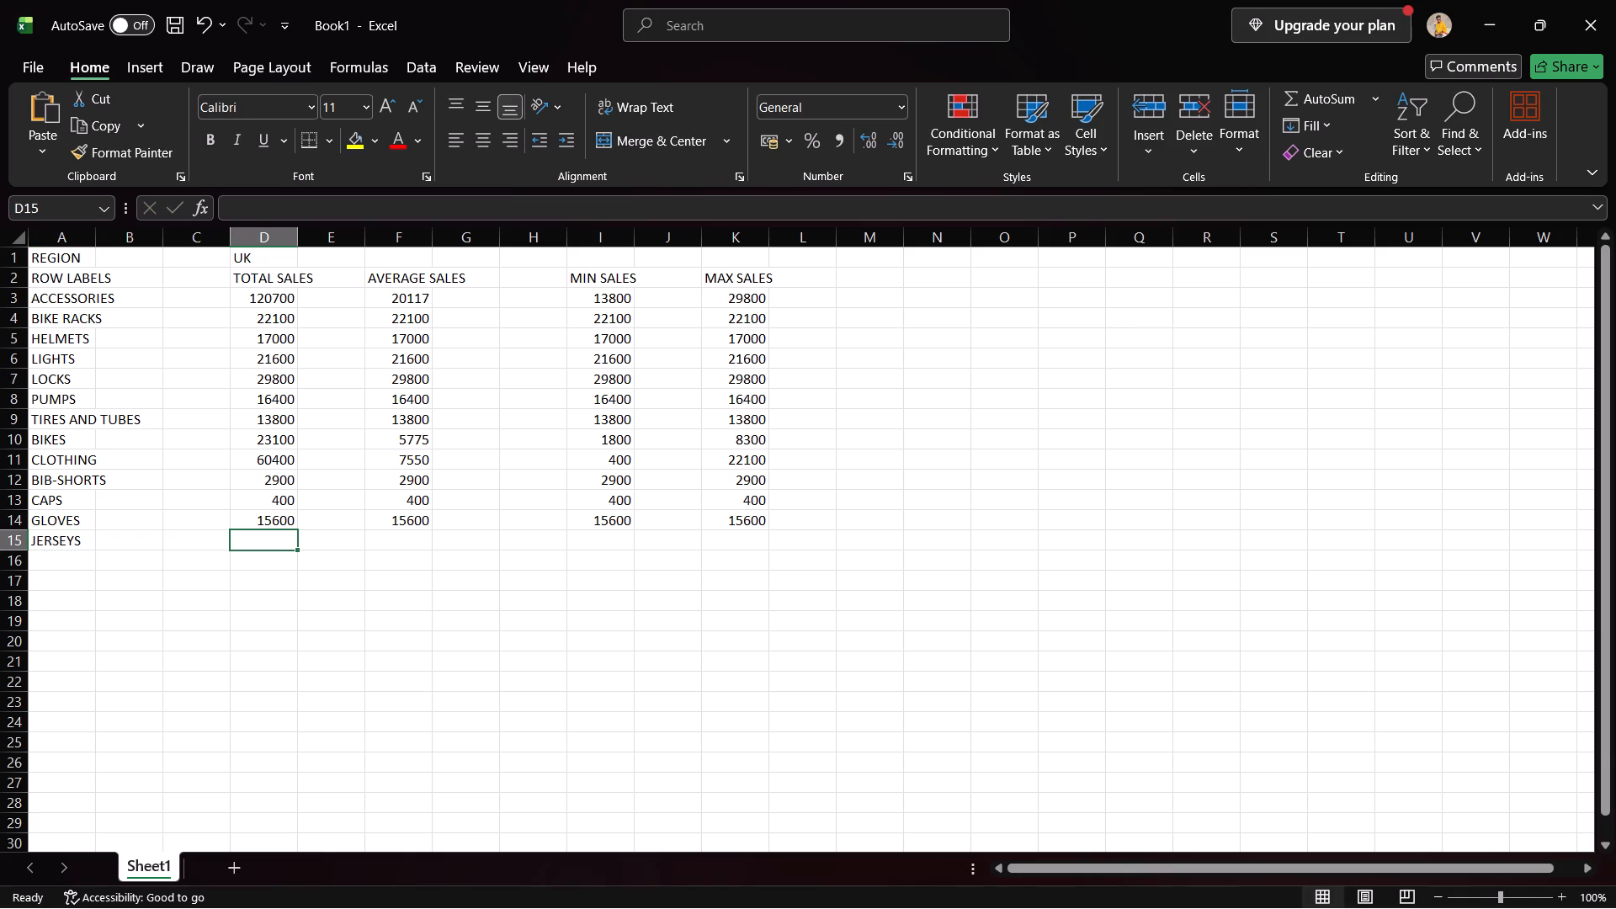
pyautogui.write('3800')
pyautogui.press('Right')
pyautogui.press('Right')
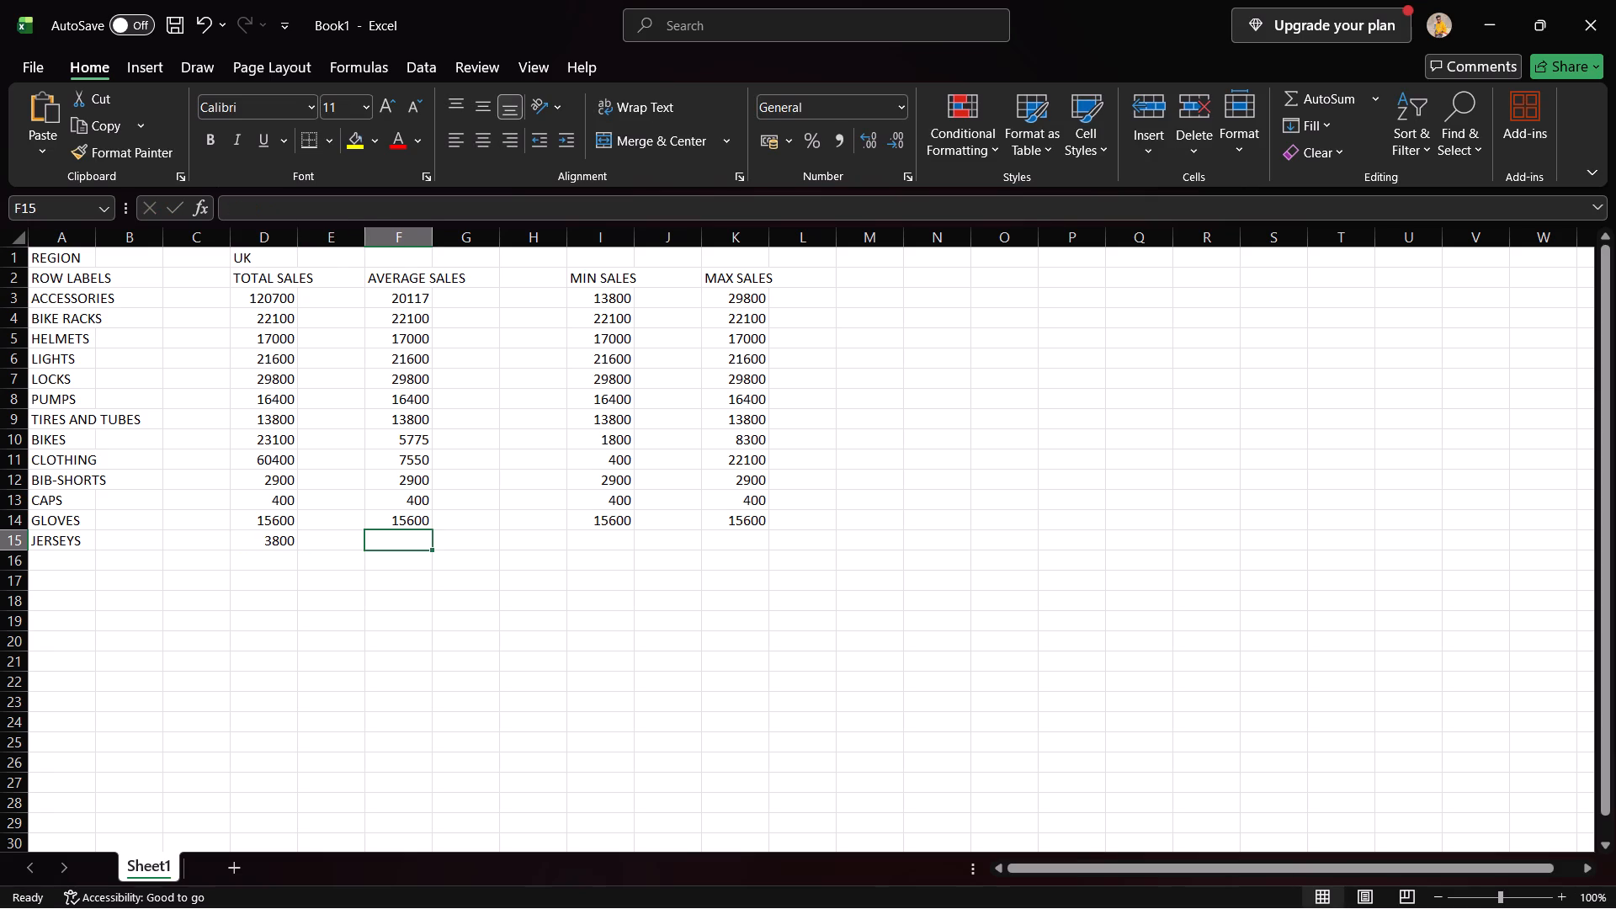
pyautogui.write('3800')
pyautogui.press('Right')
# Enter 3800 as the jerseys minimum sales in cell I15 and 3800 as maximum sales in cell K15.
pyautogui.press('Right')
pyautogui.press('Right')
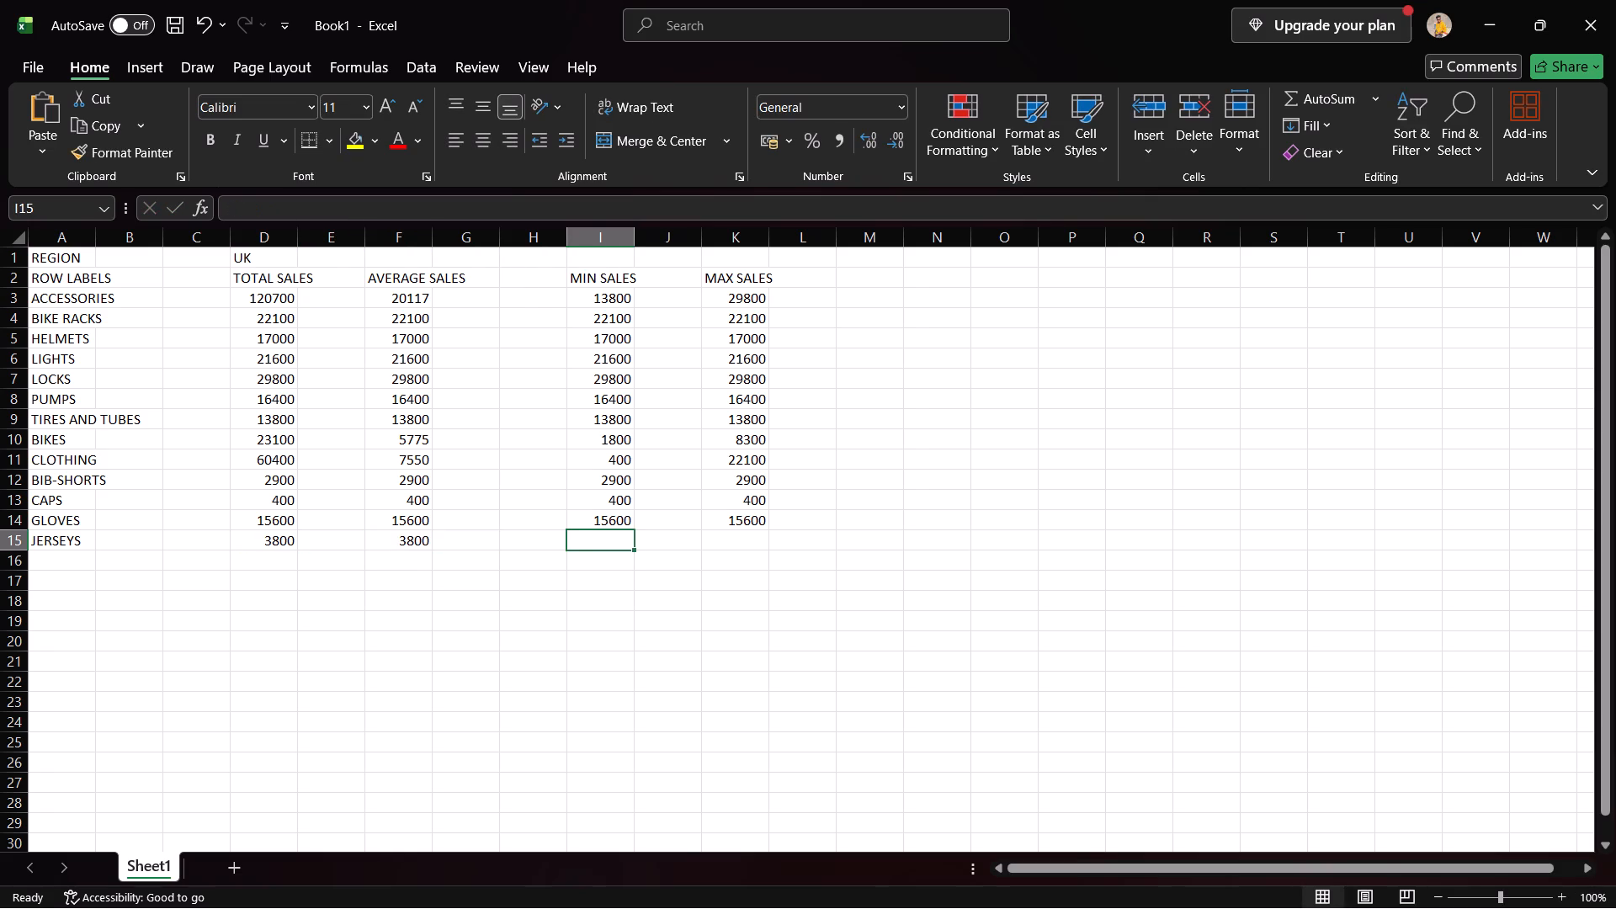
pyautogui.write('3800')
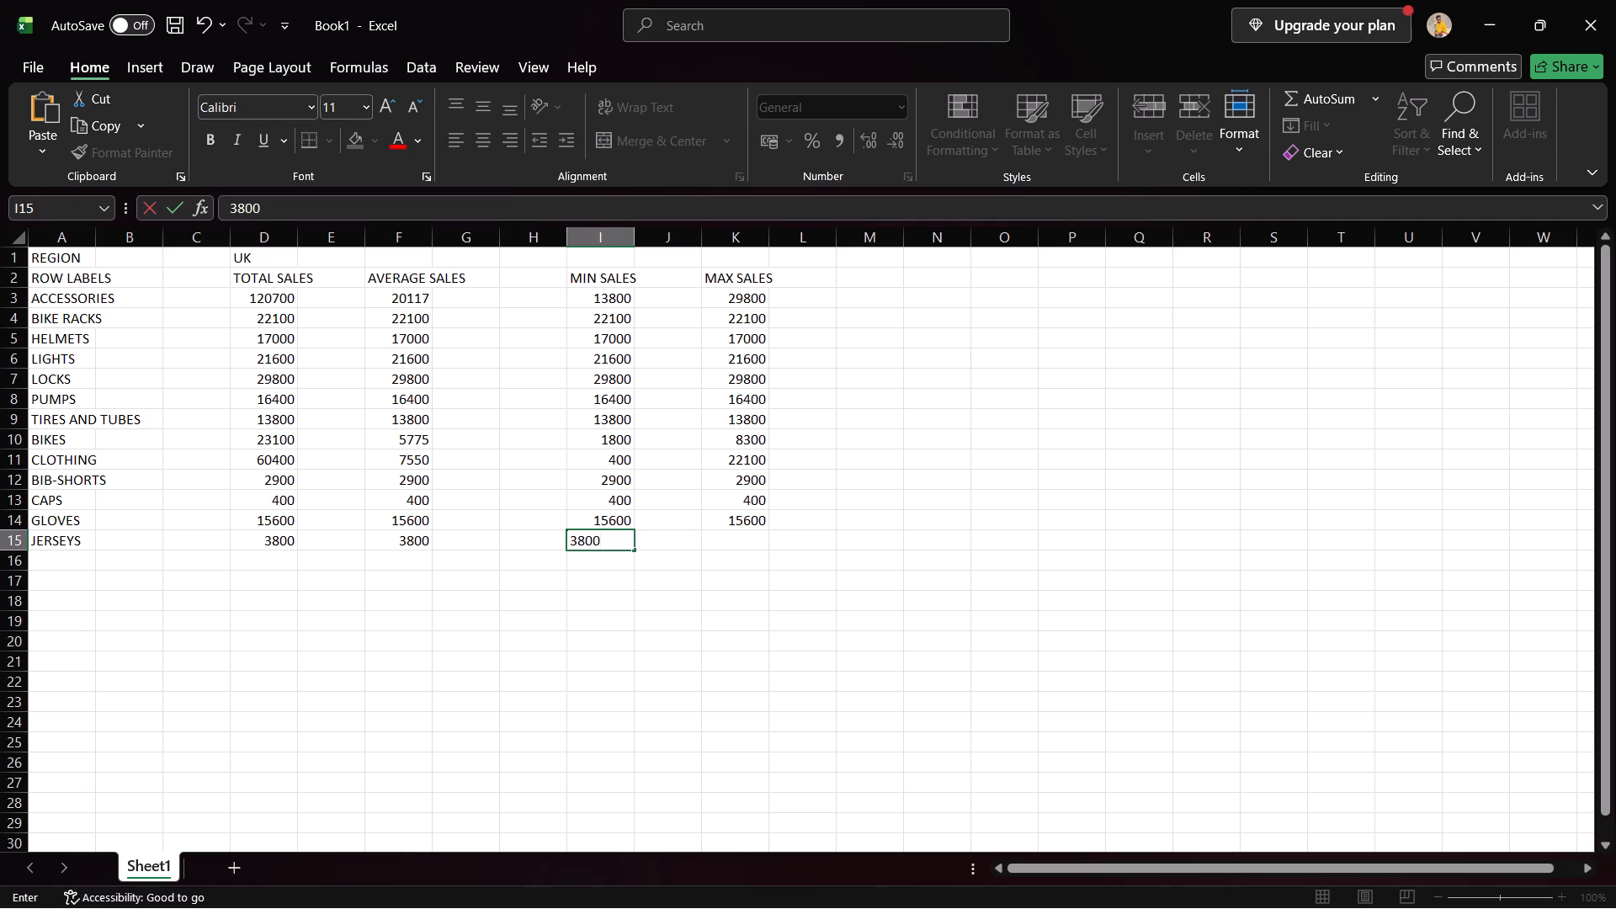
pyautogui.press('Right')
pyautogui.press('Right')
pyautogui.write('3800')
pyautogui.press('Down')
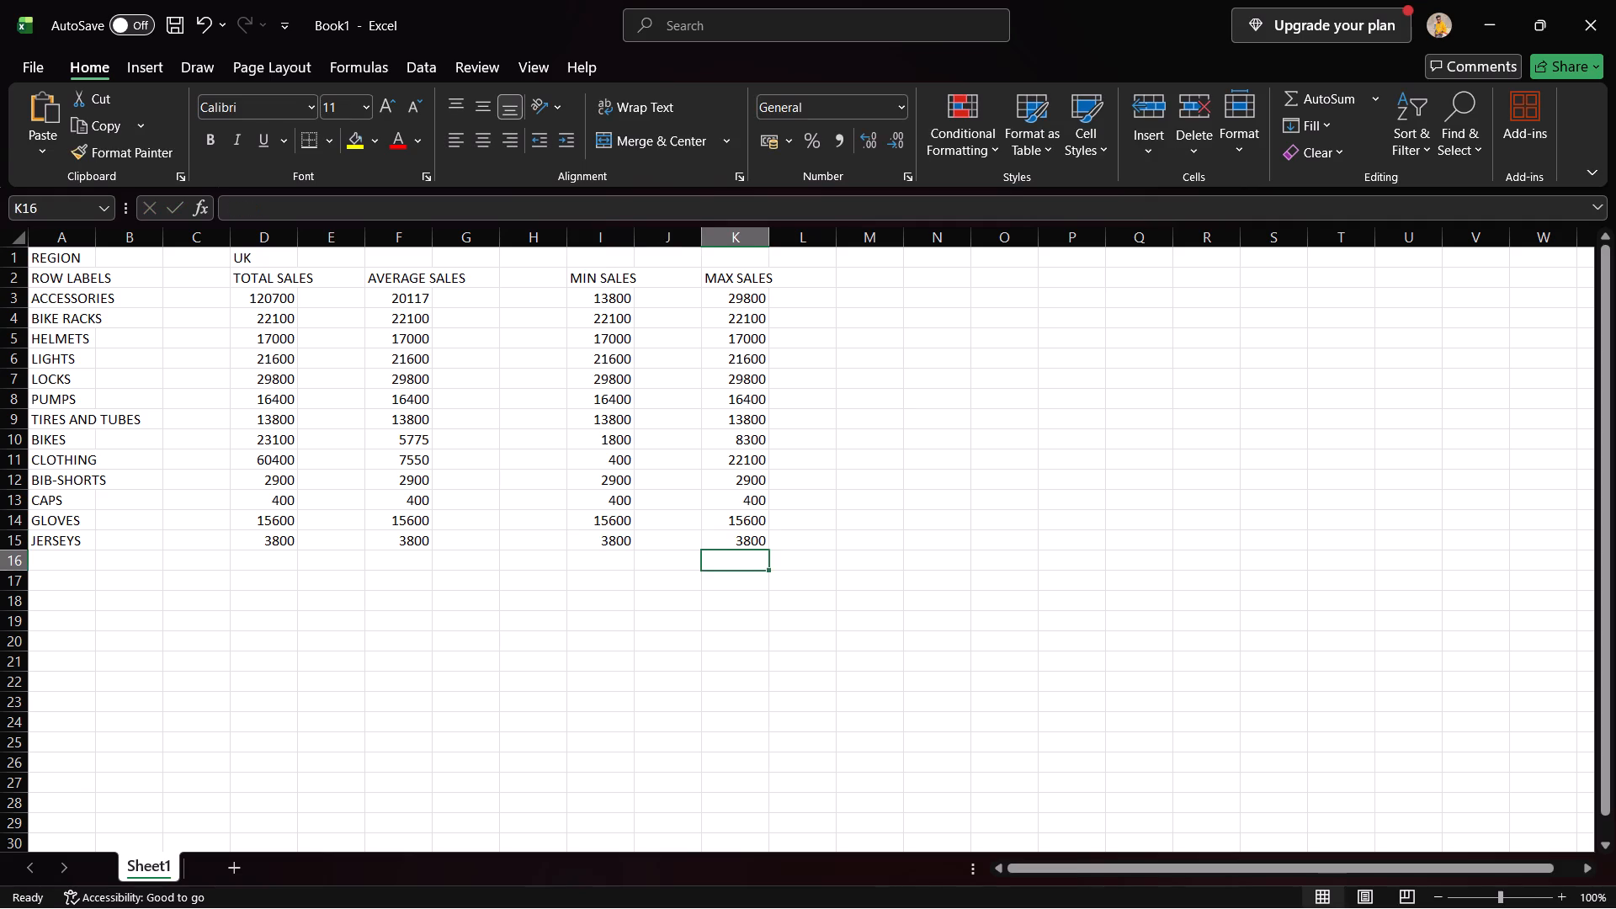
# Add the SHORTS label in cell A16 with 12000 as its total sales in D16 and 12000 as average sales in F16.
pyautogui.press('Left')
pyautogui.press('Left')
pyautogui.press('Left')
pyautogui.press('Left')
pyautogui.press('Left')
pyautogui.press('Left')
pyautogui.press('Left')
pyautogui.press('Left')
pyautogui.press('Left')
pyautogui.press('Left')
pyautogui.press('Left')
pyautogui.press('Left')
pyautogui.press('Left')
pyautogui.press('Left')
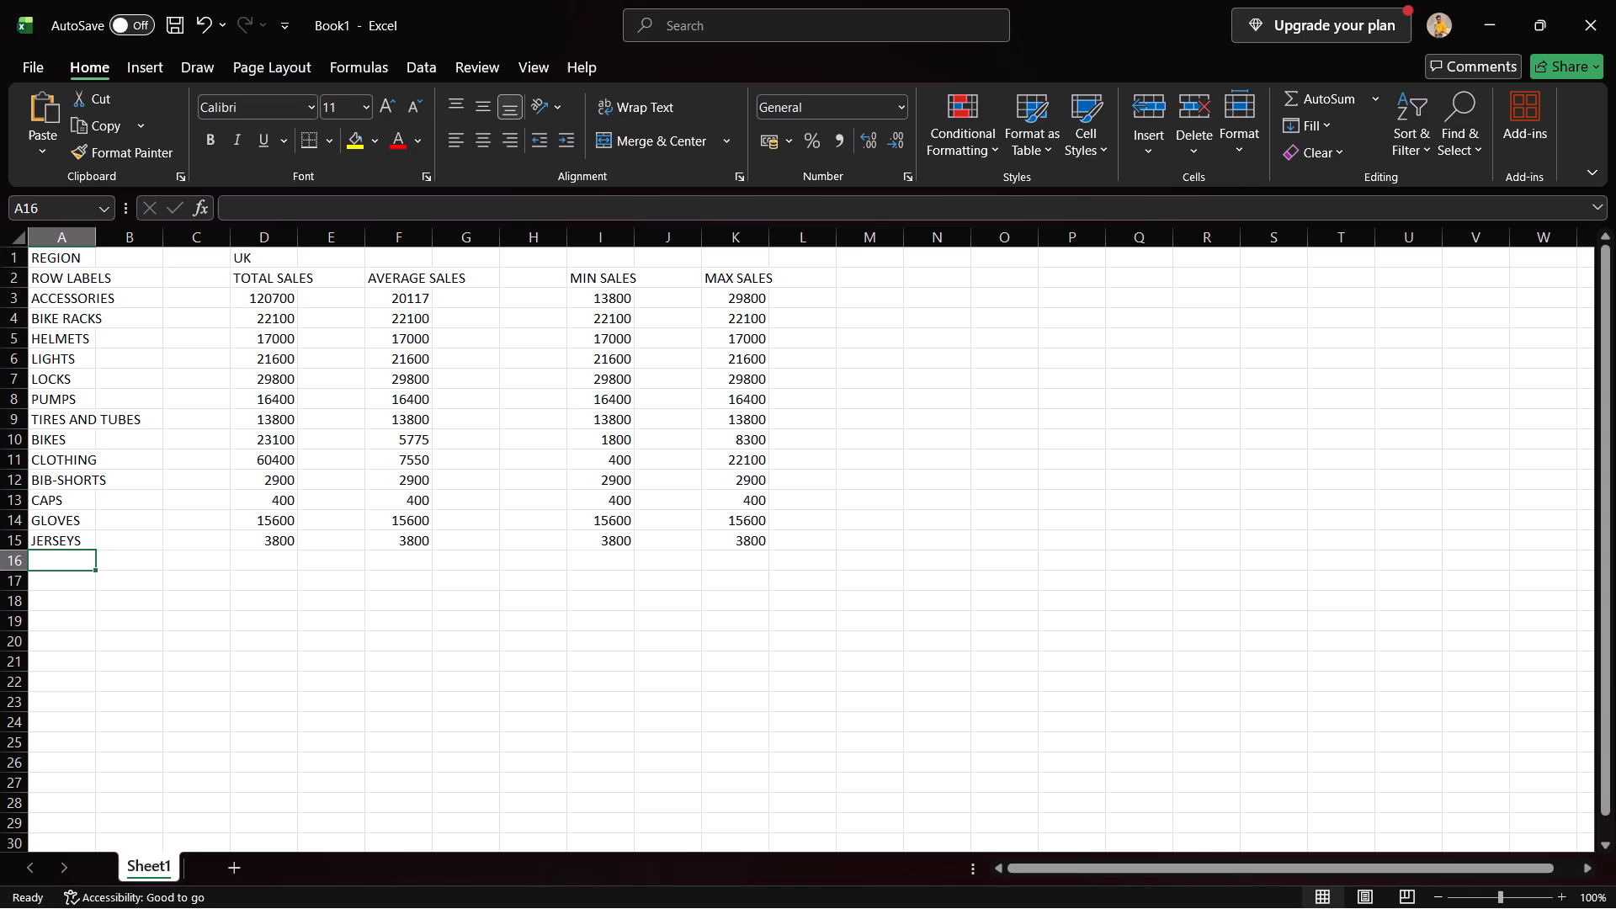
pyautogui.write('SHORTS')
pyautogui.press('Right')
pyautogui.press('Right')
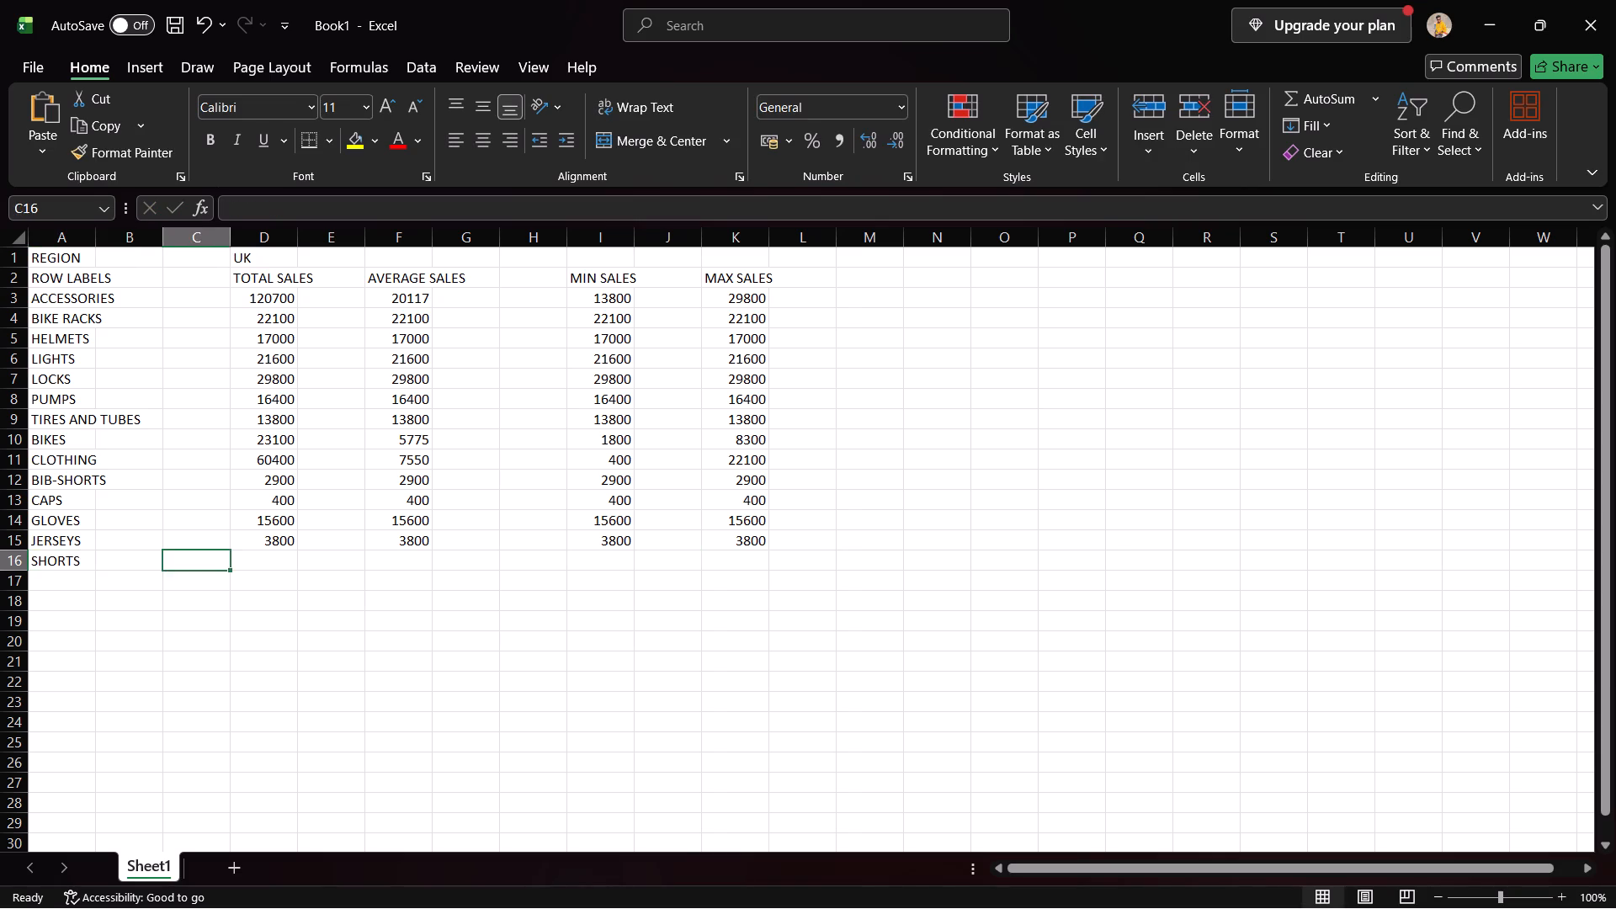
pyautogui.press('Right')
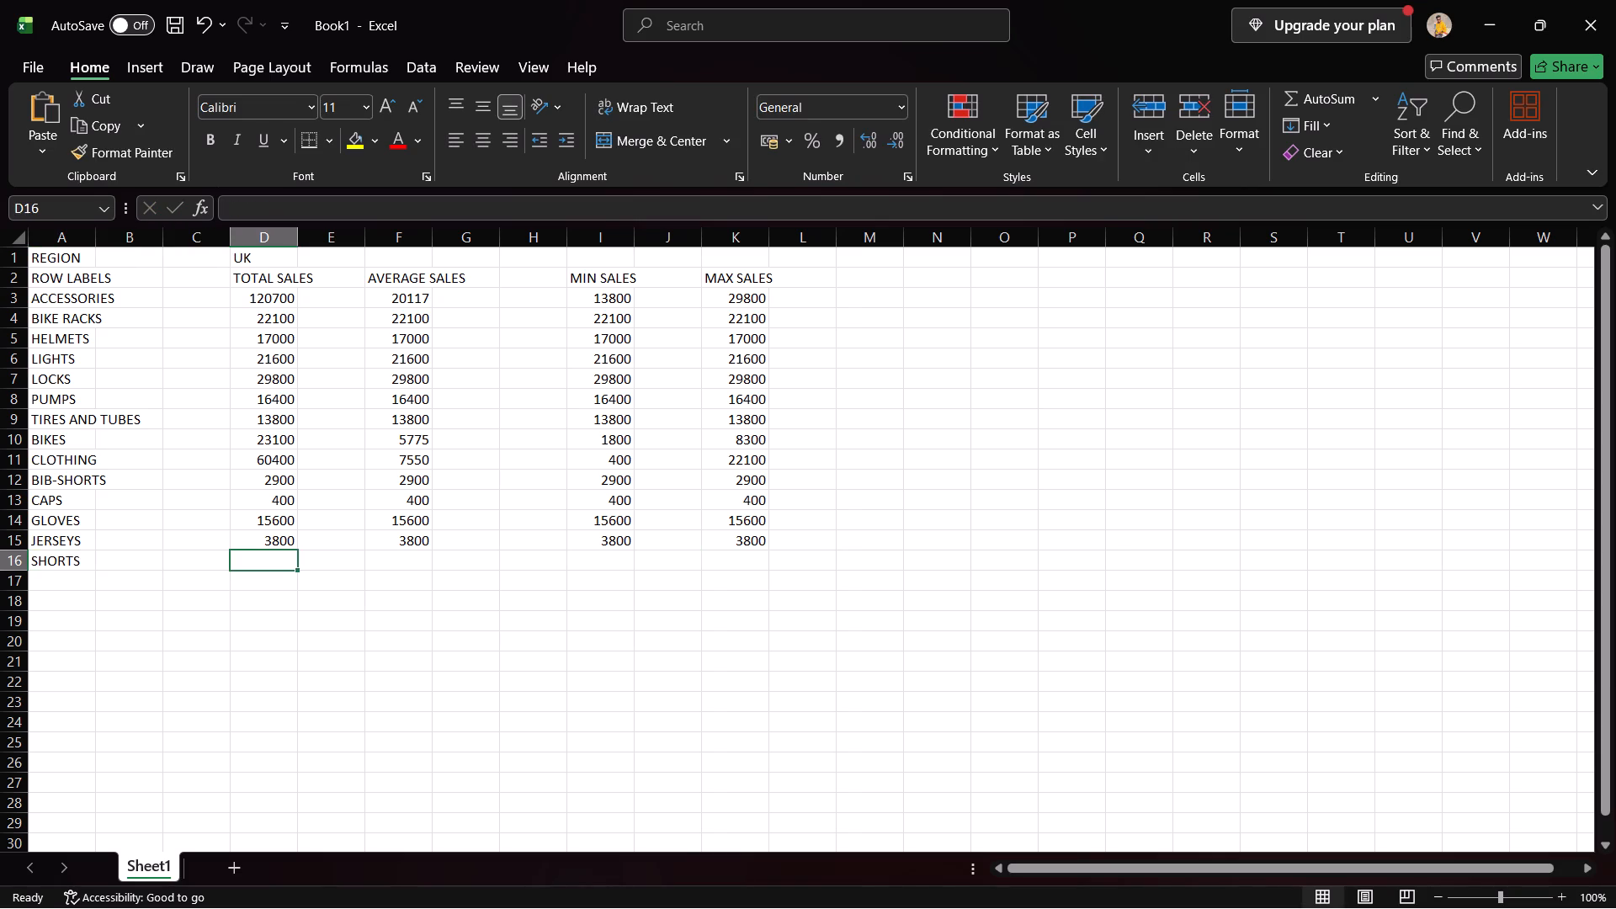
pyautogui.write('12')
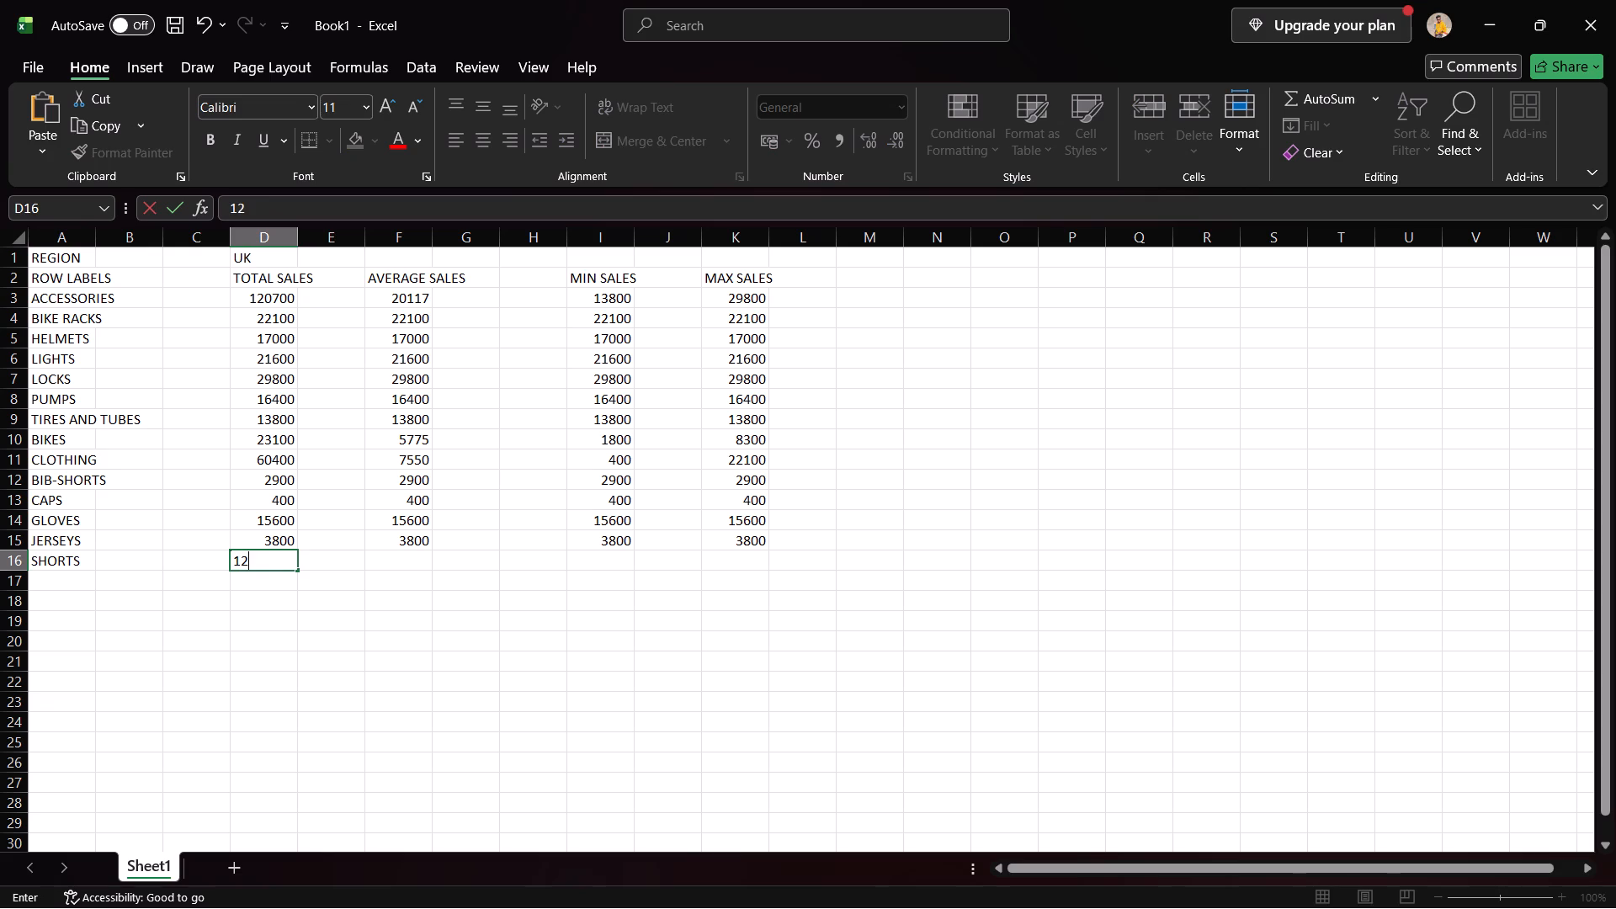
pyautogui.write('000')
pyautogui.press('Right')
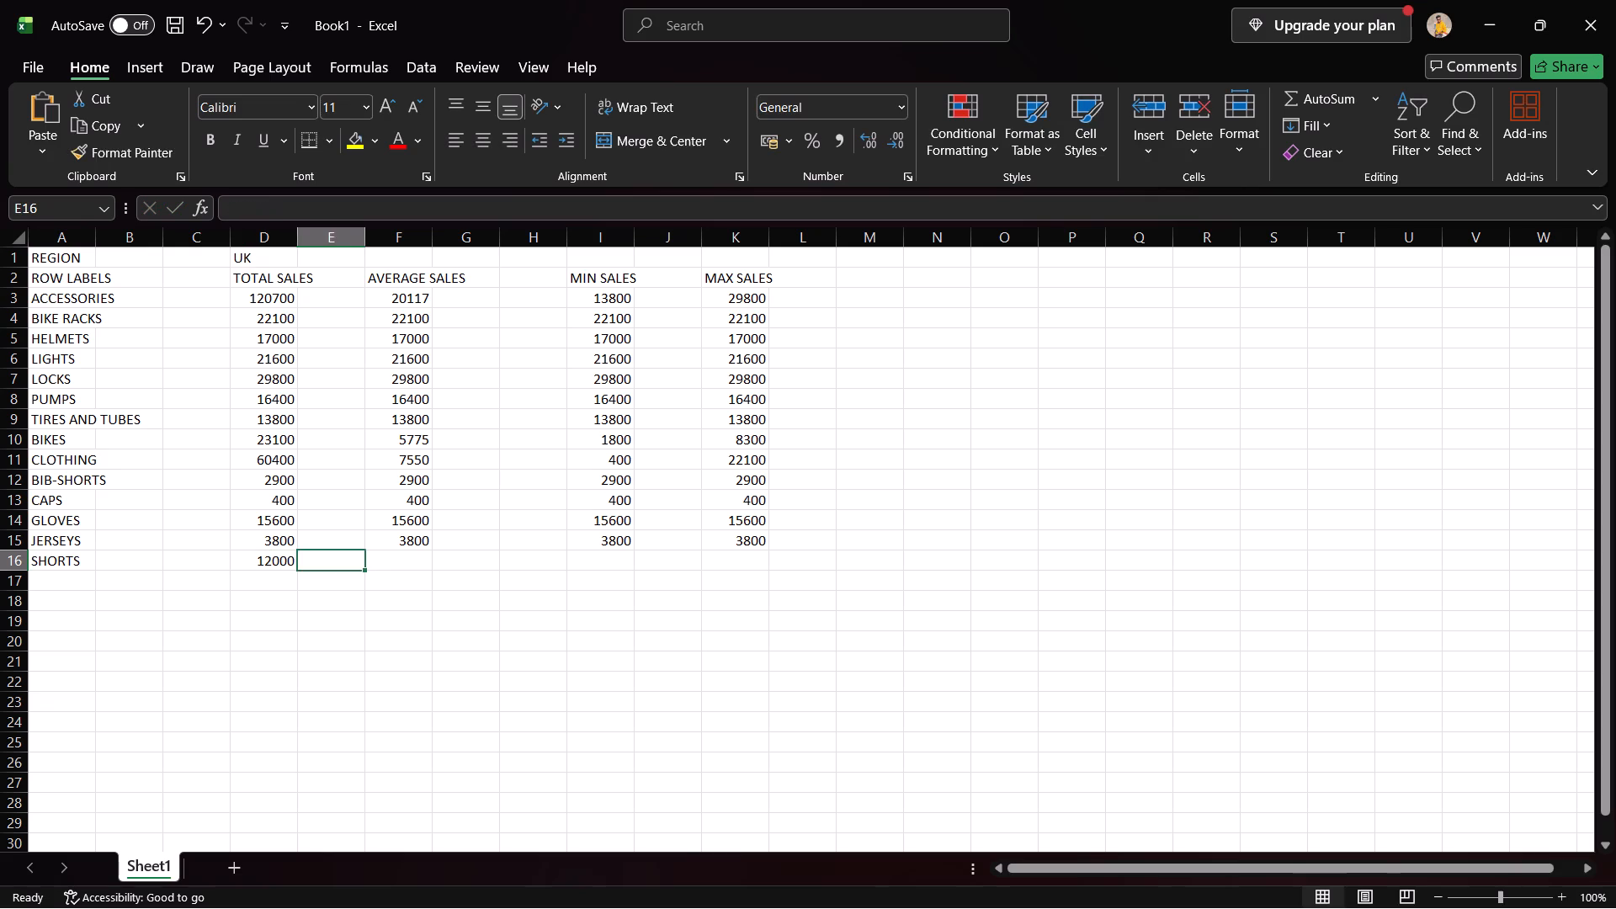
pyautogui.press('Right')
pyautogui.write('12000')
pyautogui.press('Right')
pyautogui.press('Right')
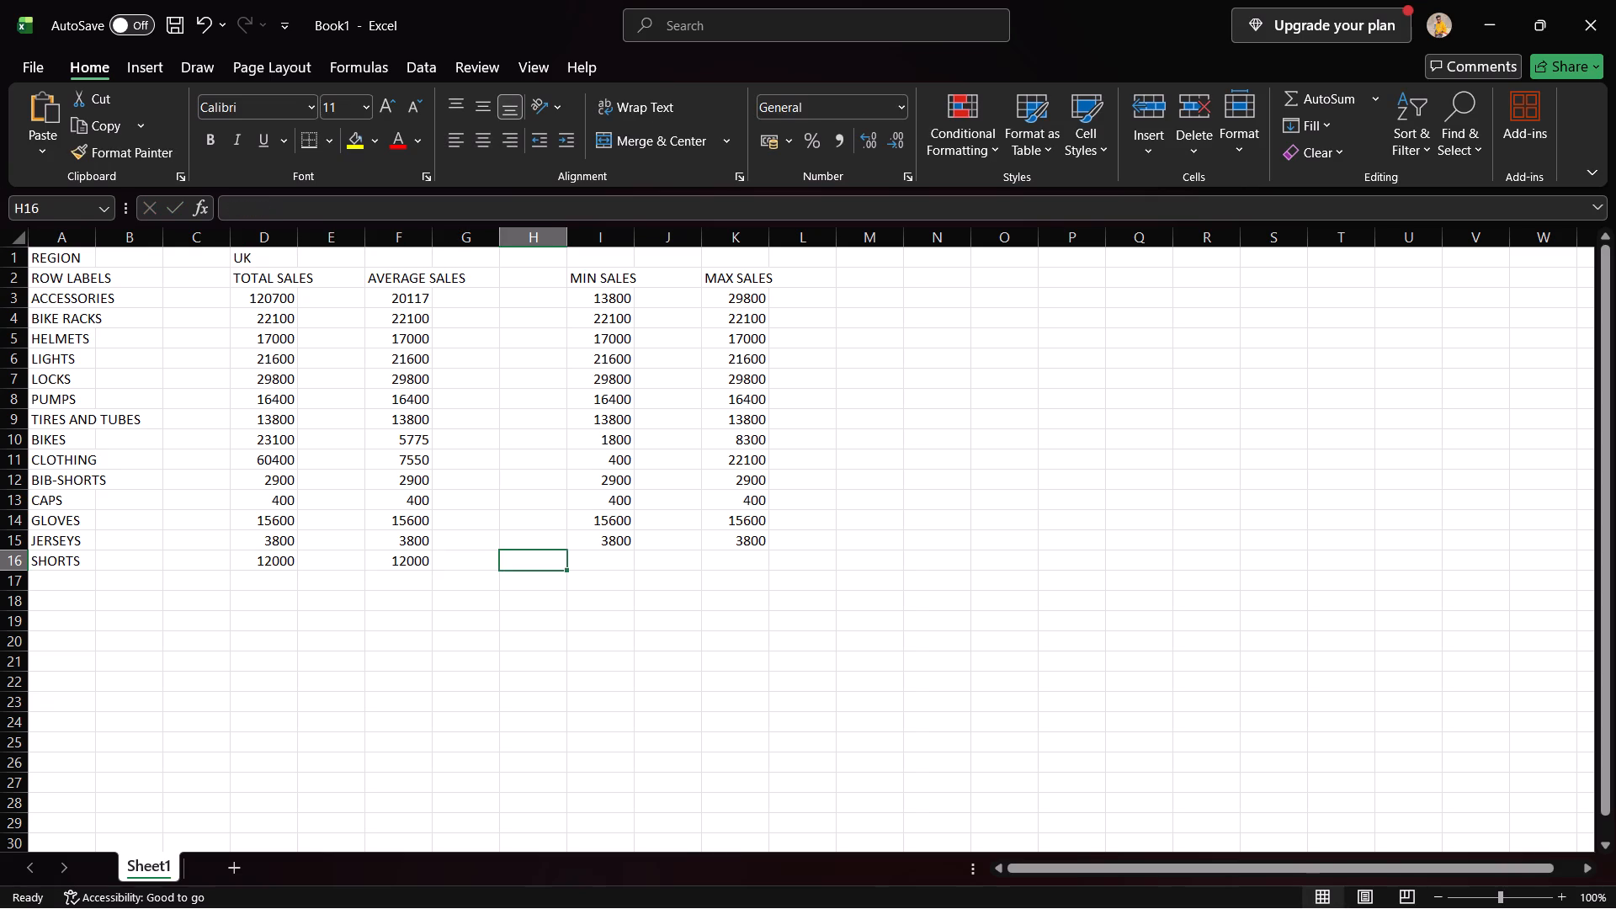
# Enter 12000 as the shorts minimum sales in cell I16 and 12000 as maximum sales in cell K16.
pyautogui.press('Right')
pyautogui.write('12000')
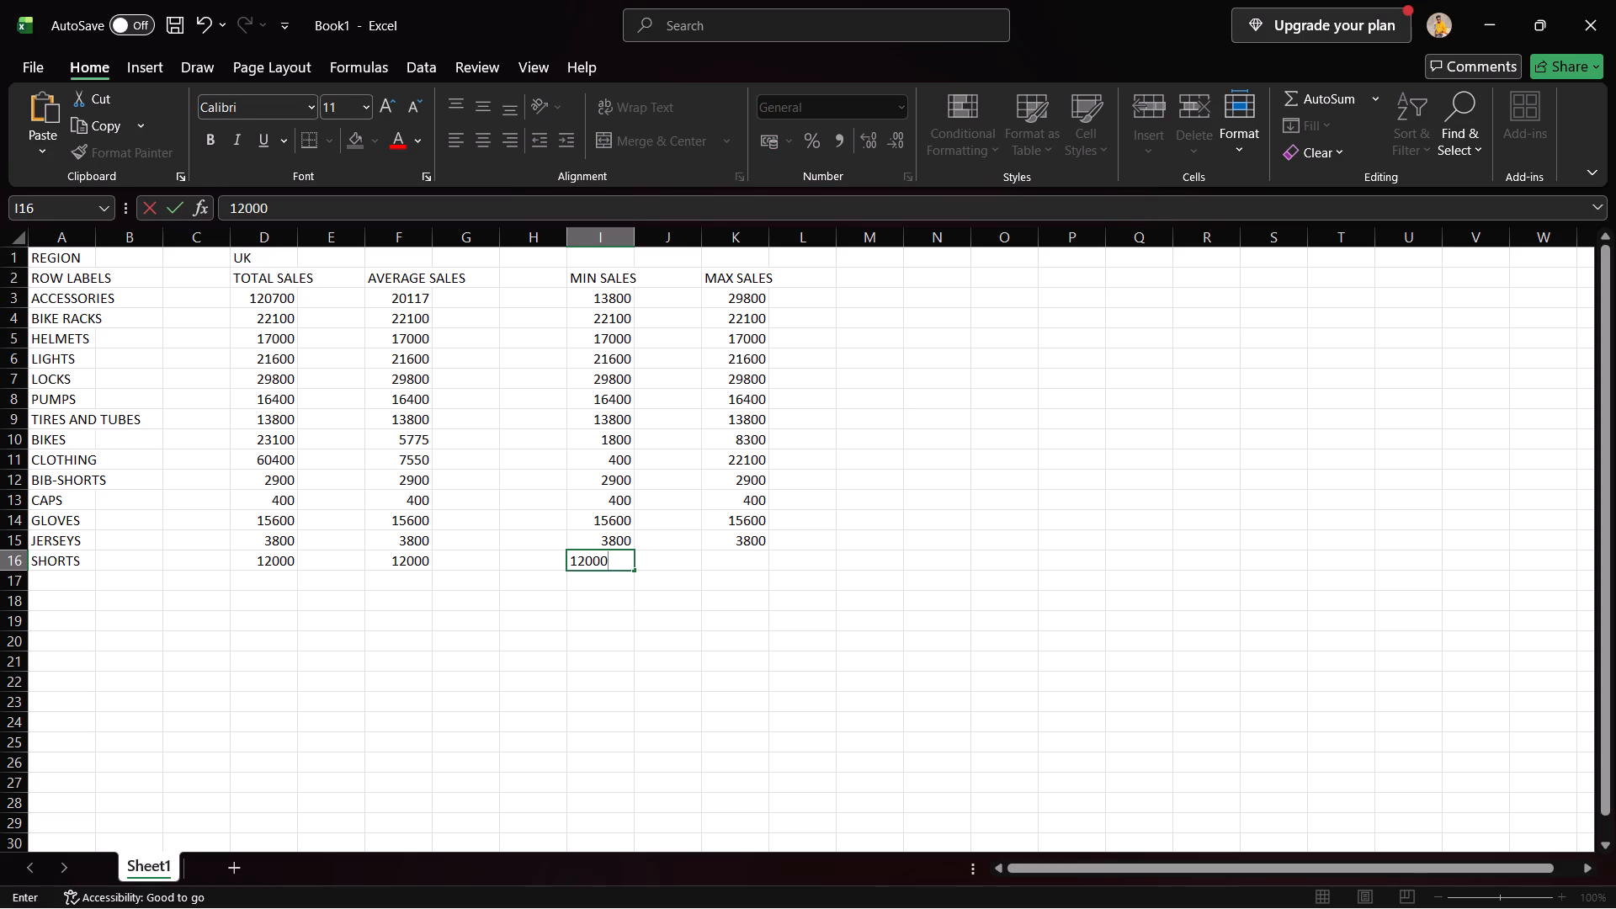
pyautogui.press('Right')
pyautogui.press('Right')
pyautogui.write('12000')
pyautogui.press('Return')
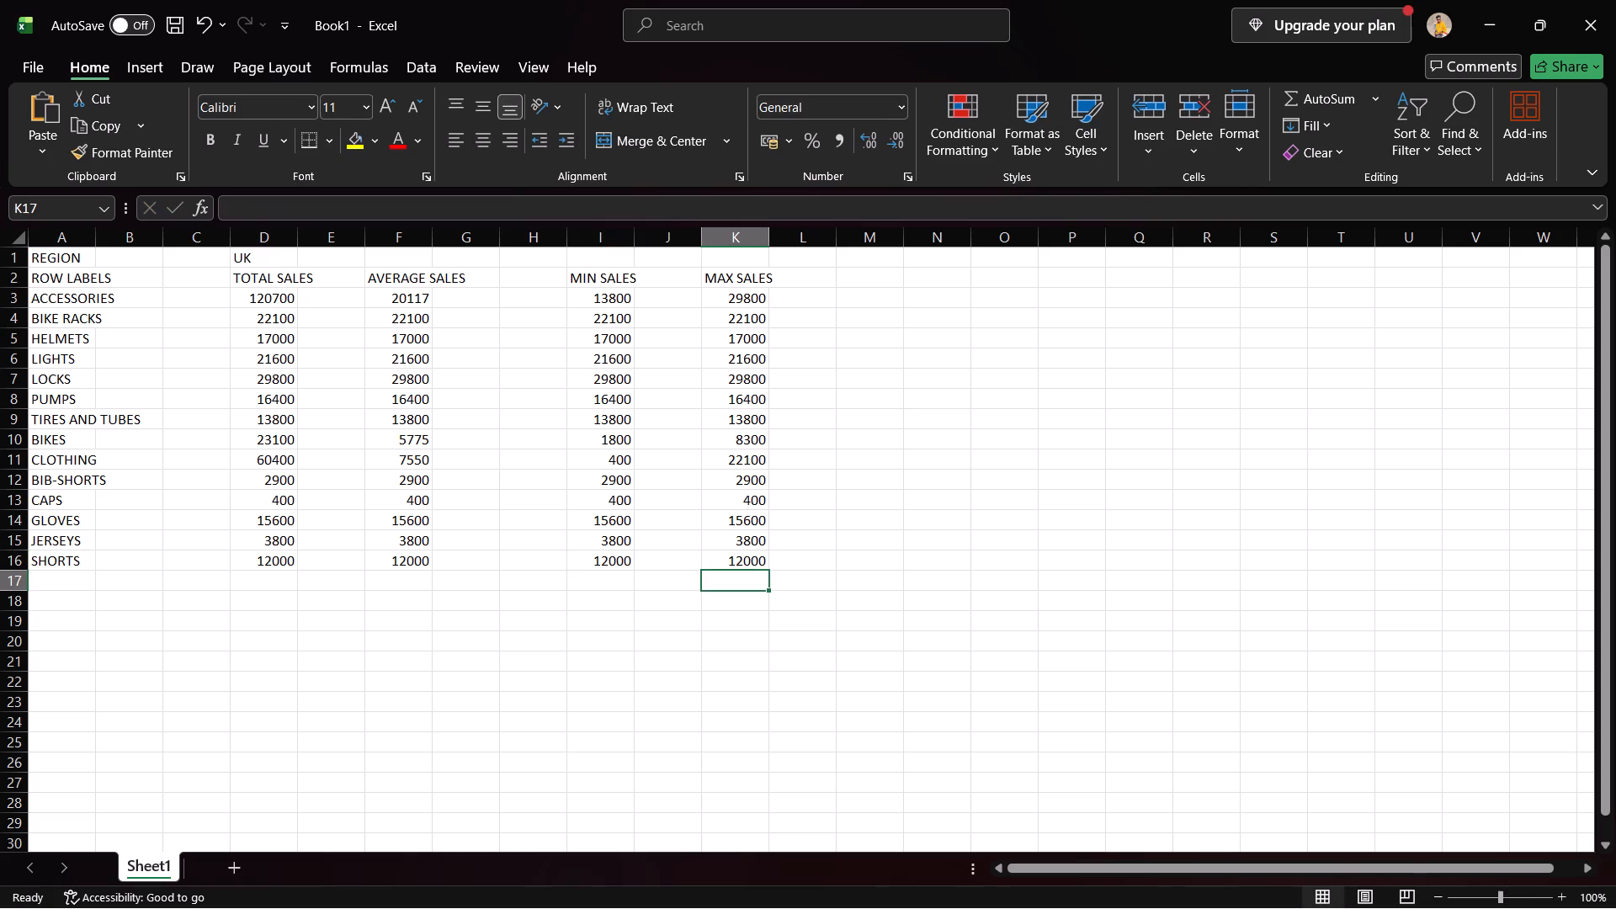
# Add the SOCKS label in cell A17 with 2300 as its total sales in D17 and 2300 as average sales in F17.
pyautogui.press('Left')
pyautogui.press('Left')
pyautogui.press('Left')
pyautogui.press('Left')
pyautogui.press('Left')
pyautogui.press('Left')
pyautogui.press('Left')
pyautogui.press('Left')
pyautogui.press('Left')
pyautogui.press('Left')
pyautogui.press('Left')
pyautogui.press('Left')
pyautogui.press('Left')
pyautogui.press('Left')
pyautogui.press('Left')
pyautogui.press('Left')
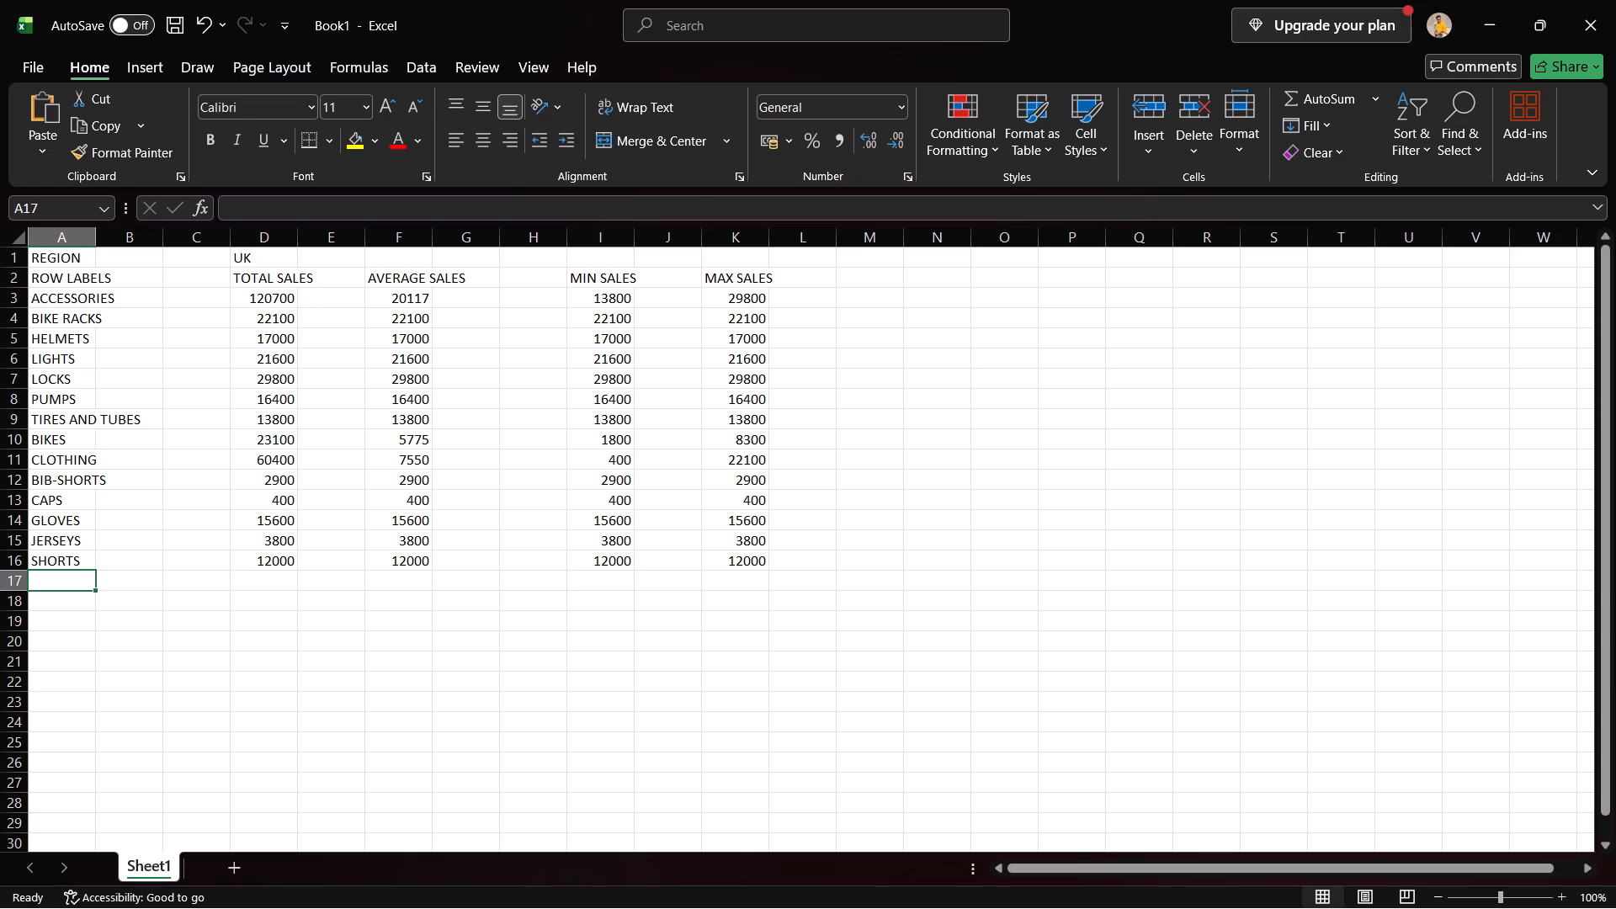
pyautogui.write('SO')
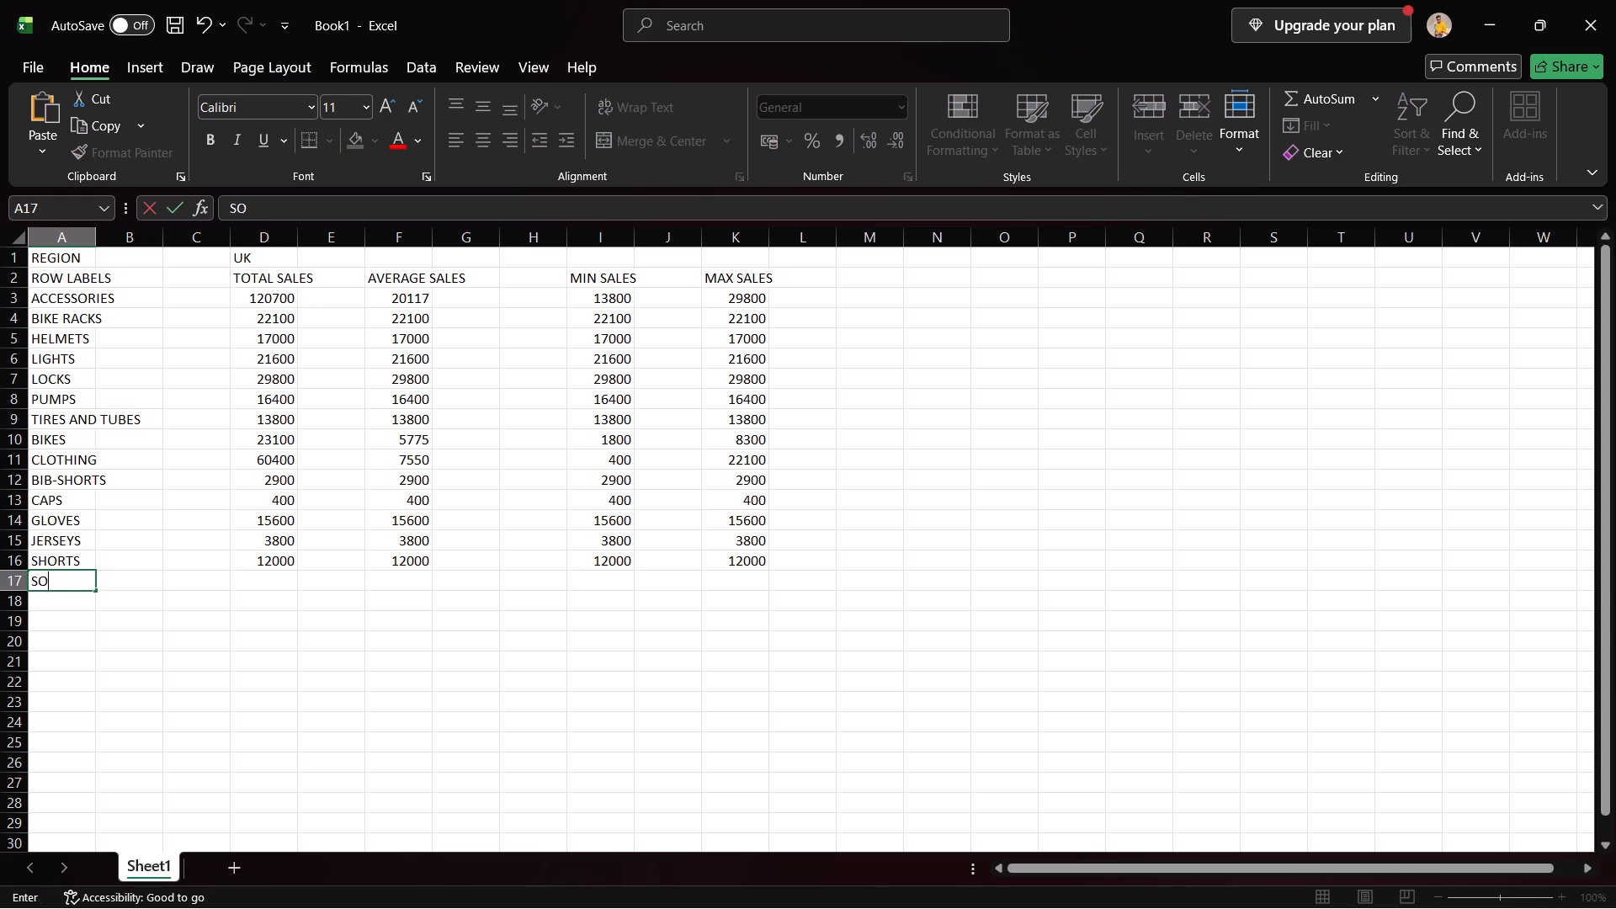
pyautogui.write('CL')
pyautogui.press('BackSpace')
pyautogui.write('KS')
pyautogui.press('Right')
pyautogui.press('Right')
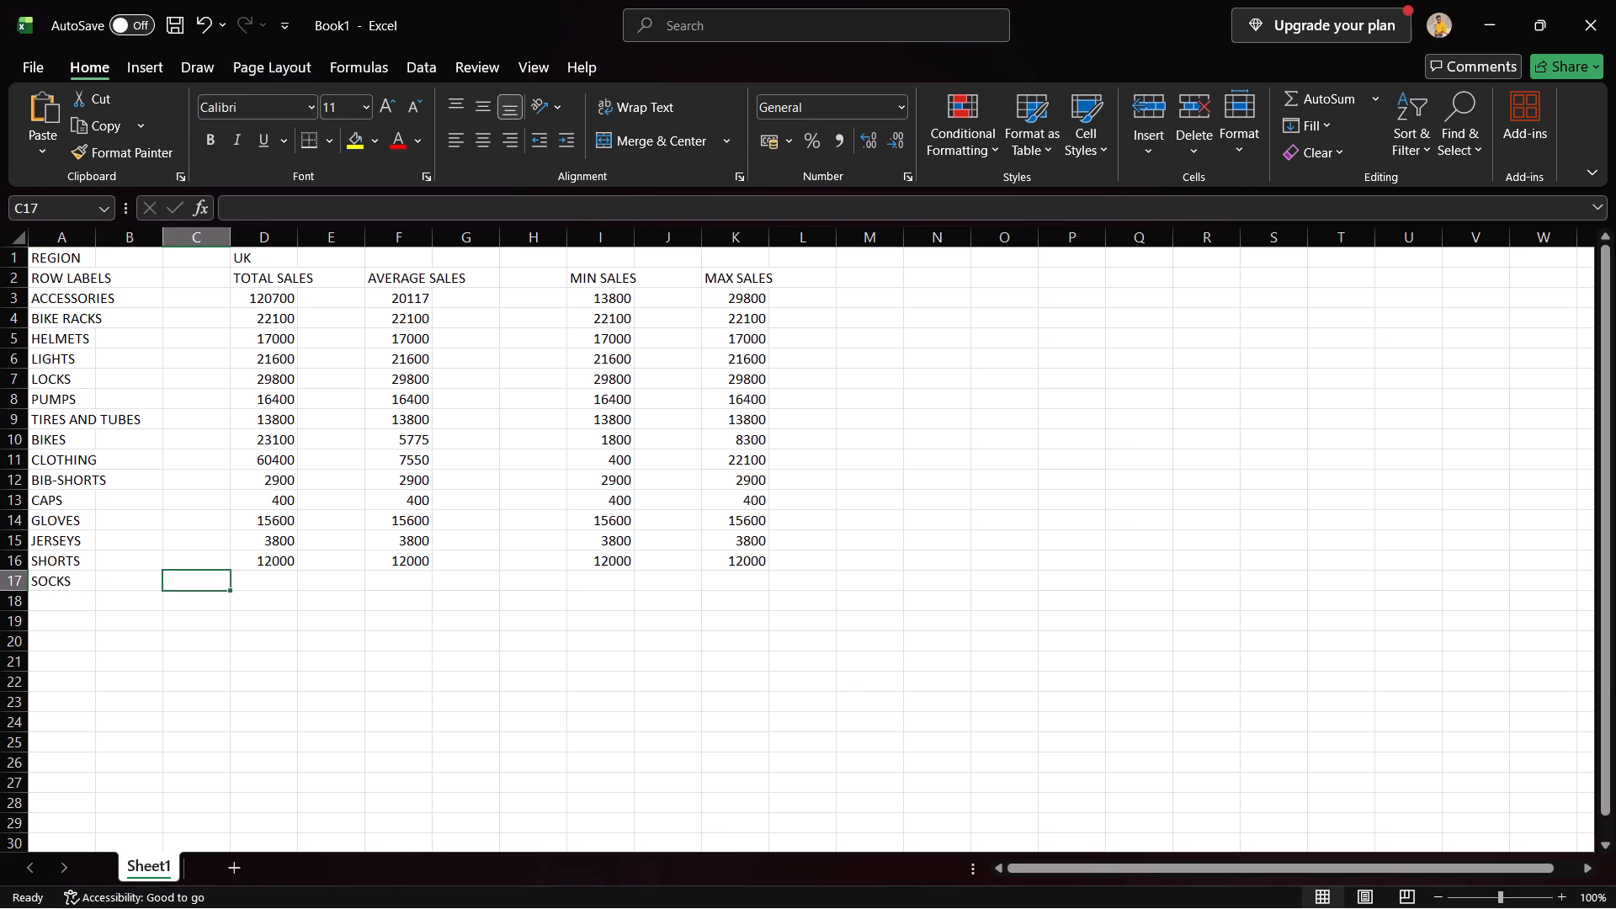
pyautogui.press('Right')
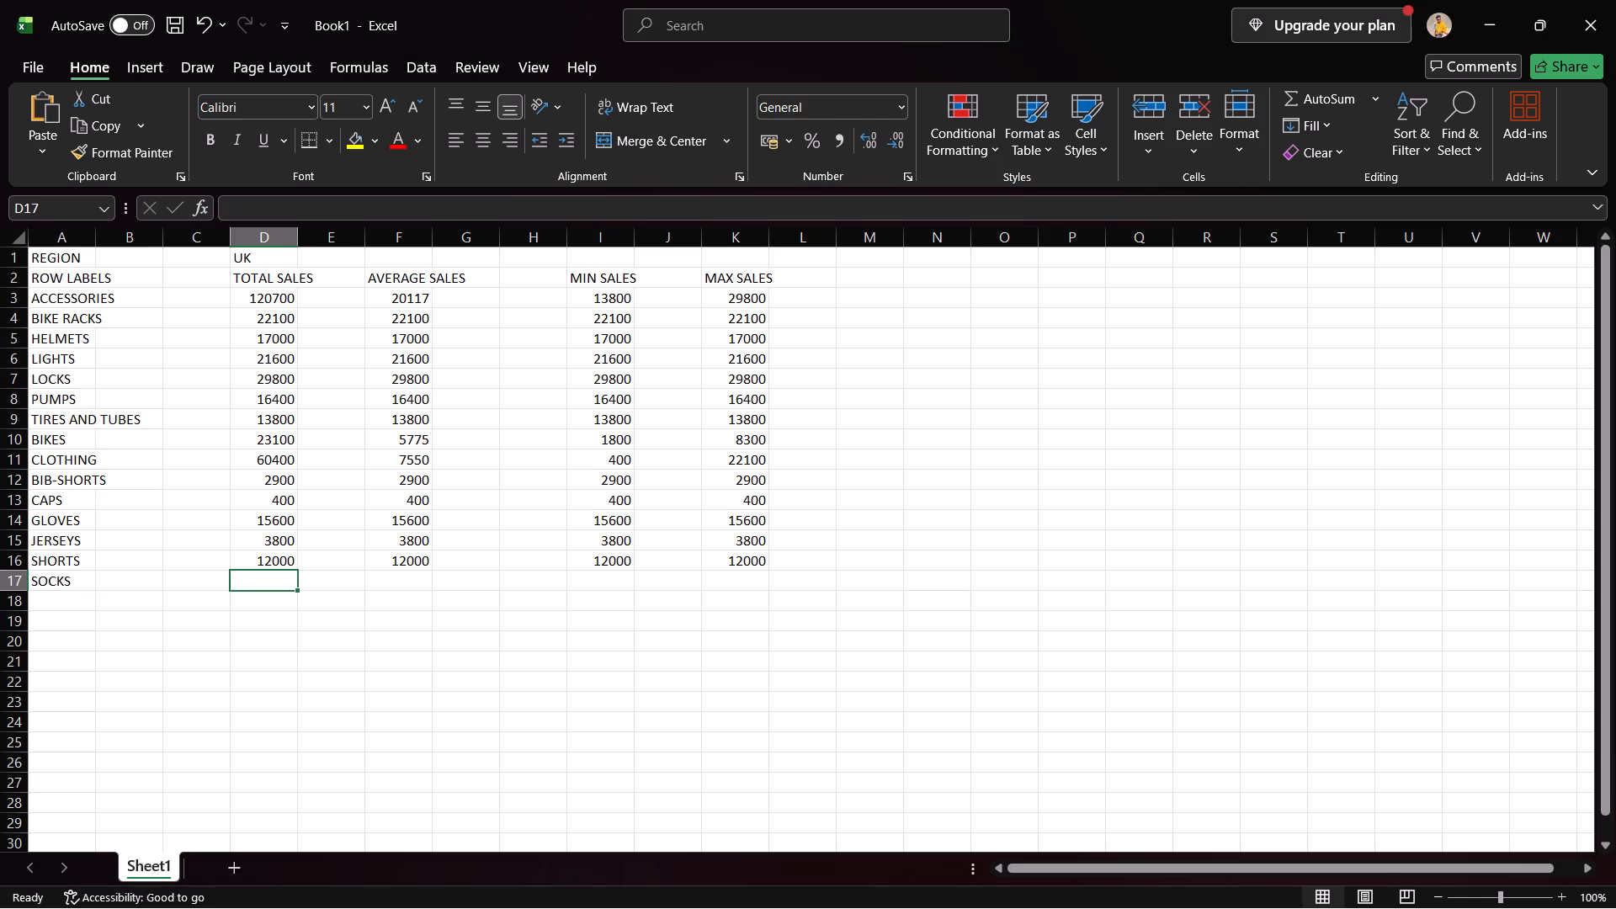
pyautogui.write('23')
pyautogui.write('00')
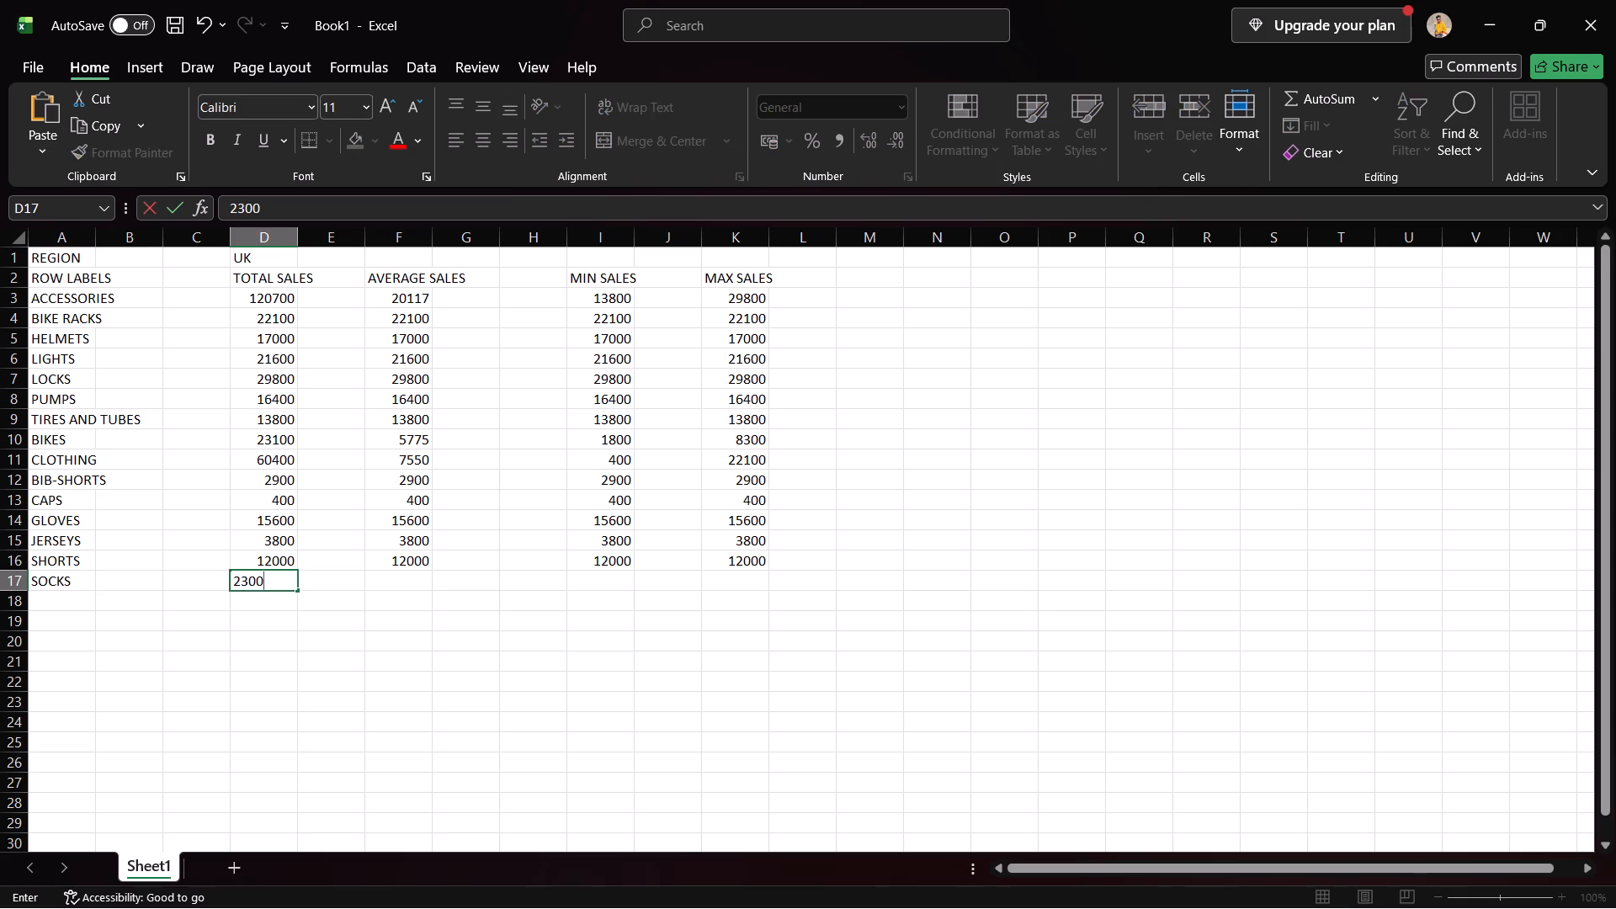
pyautogui.press('Right')
pyautogui.press('Right')
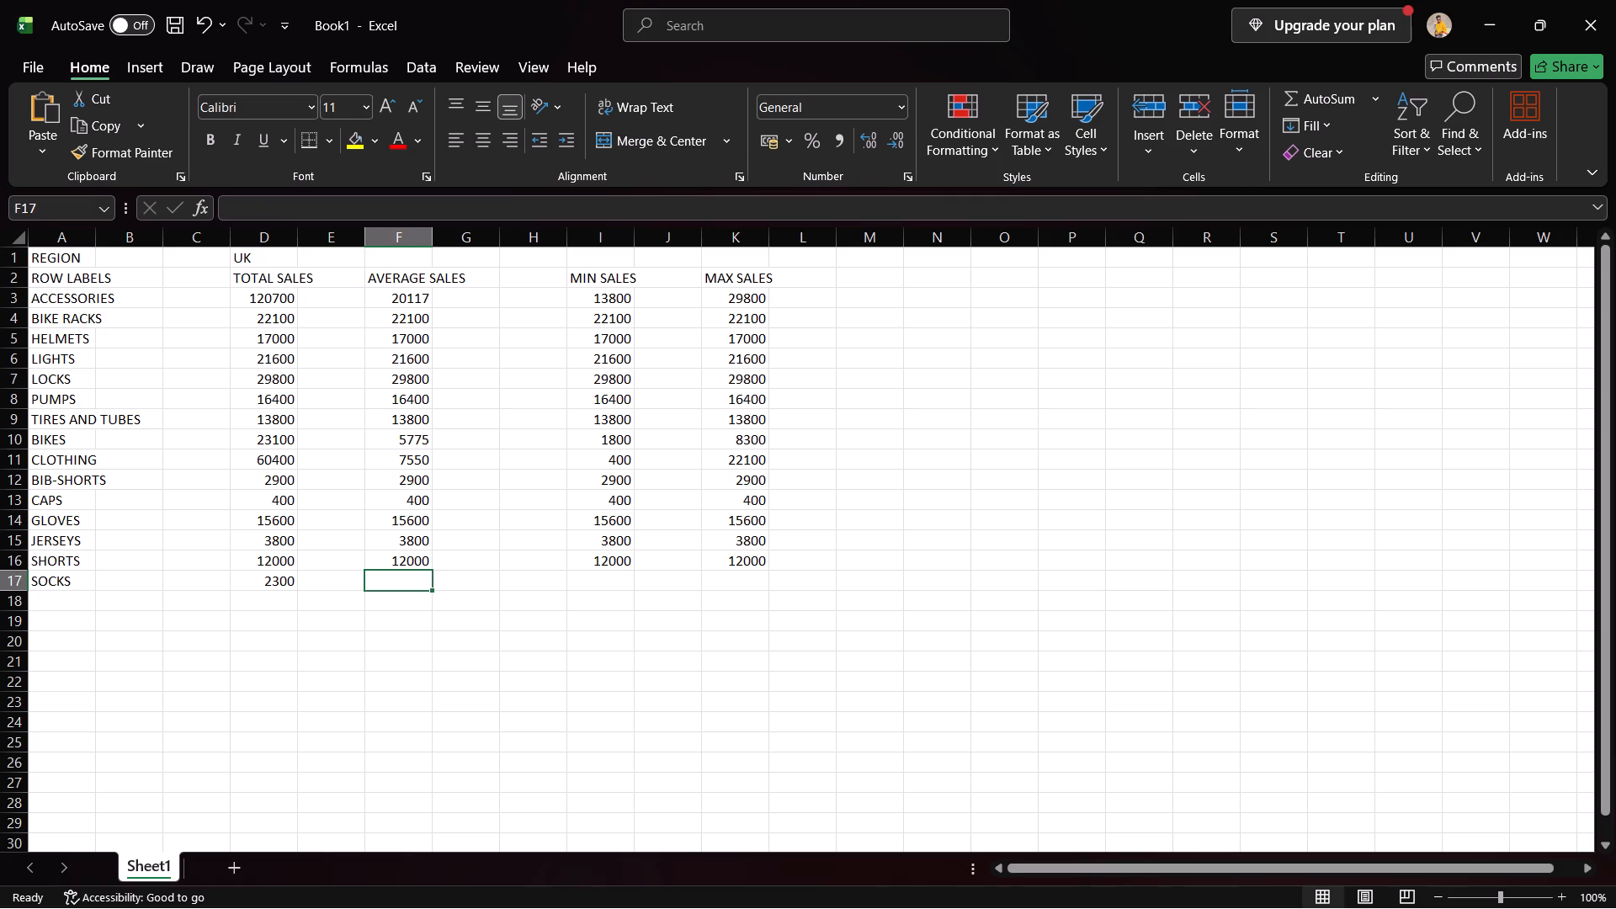
pyautogui.write('2300')
# Enter 2300 as the socks minimum sales in cell I17 and 2300 as maximum sales in cell K17.
pyautogui.press('Right')
pyautogui.press('Right')
pyautogui.press('Right')
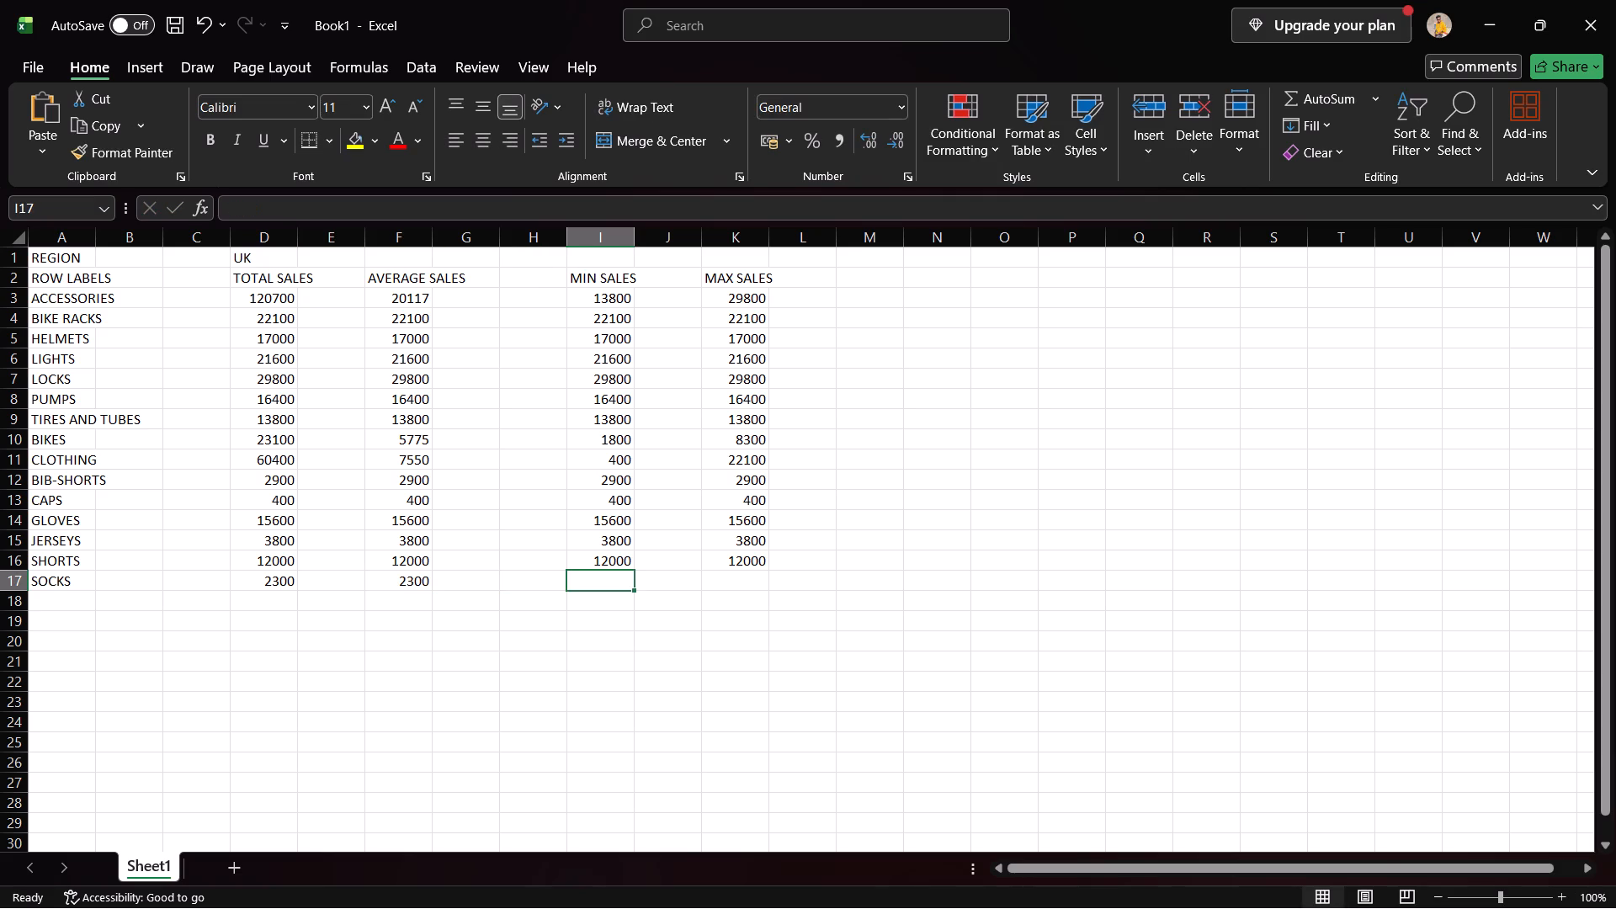
pyautogui.write('2300')
pyautogui.press('Right')
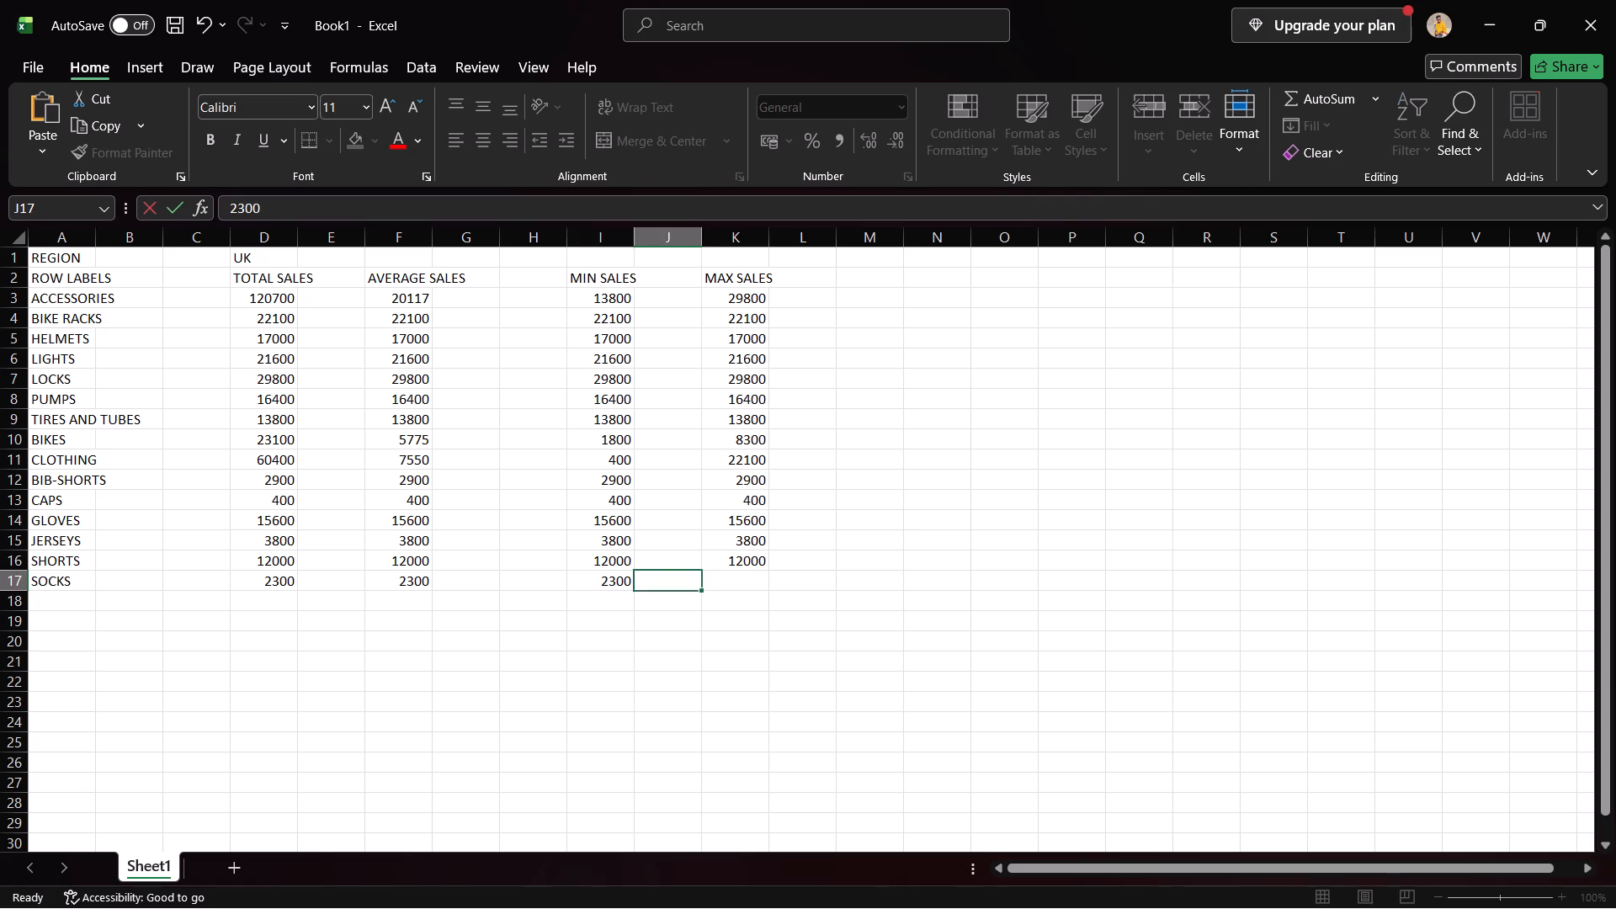
pyautogui.press('Right')
pyautogui.write('2300')
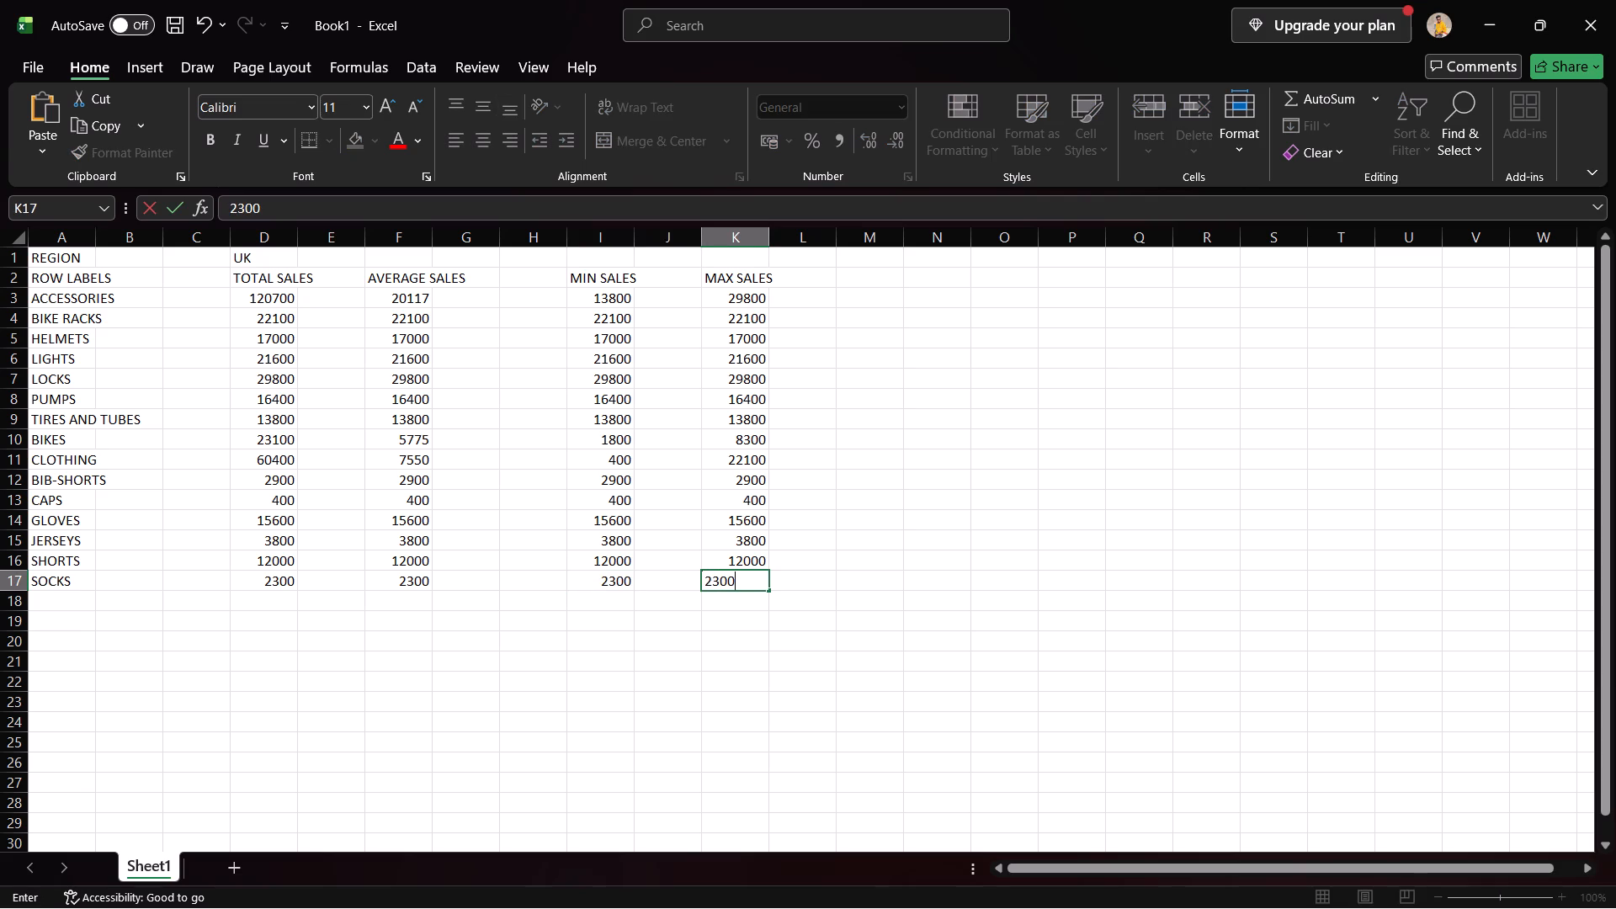
pyautogui.press('Return')
# Add the TIGHTS label in cell A18 with 22100 as its total sales in D18 and 22100 as average sales in F18.
pyautogui.press('Left')
pyautogui.press('Left')
pyautogui.press('Left')
pyautogui.press('Left')
pyautogui.press('Left')
pyautogui.press('Left')
pyautogui.press('Left')
pyautogui.press('Left')
pyautogui.press('Left')
pyautogui.press('Left')
pyautogui.press('Left')
pyautogui.press('Left')
pyautogui.press('Left')
pyautogui.press('Left')
pyautogui.press('Left')
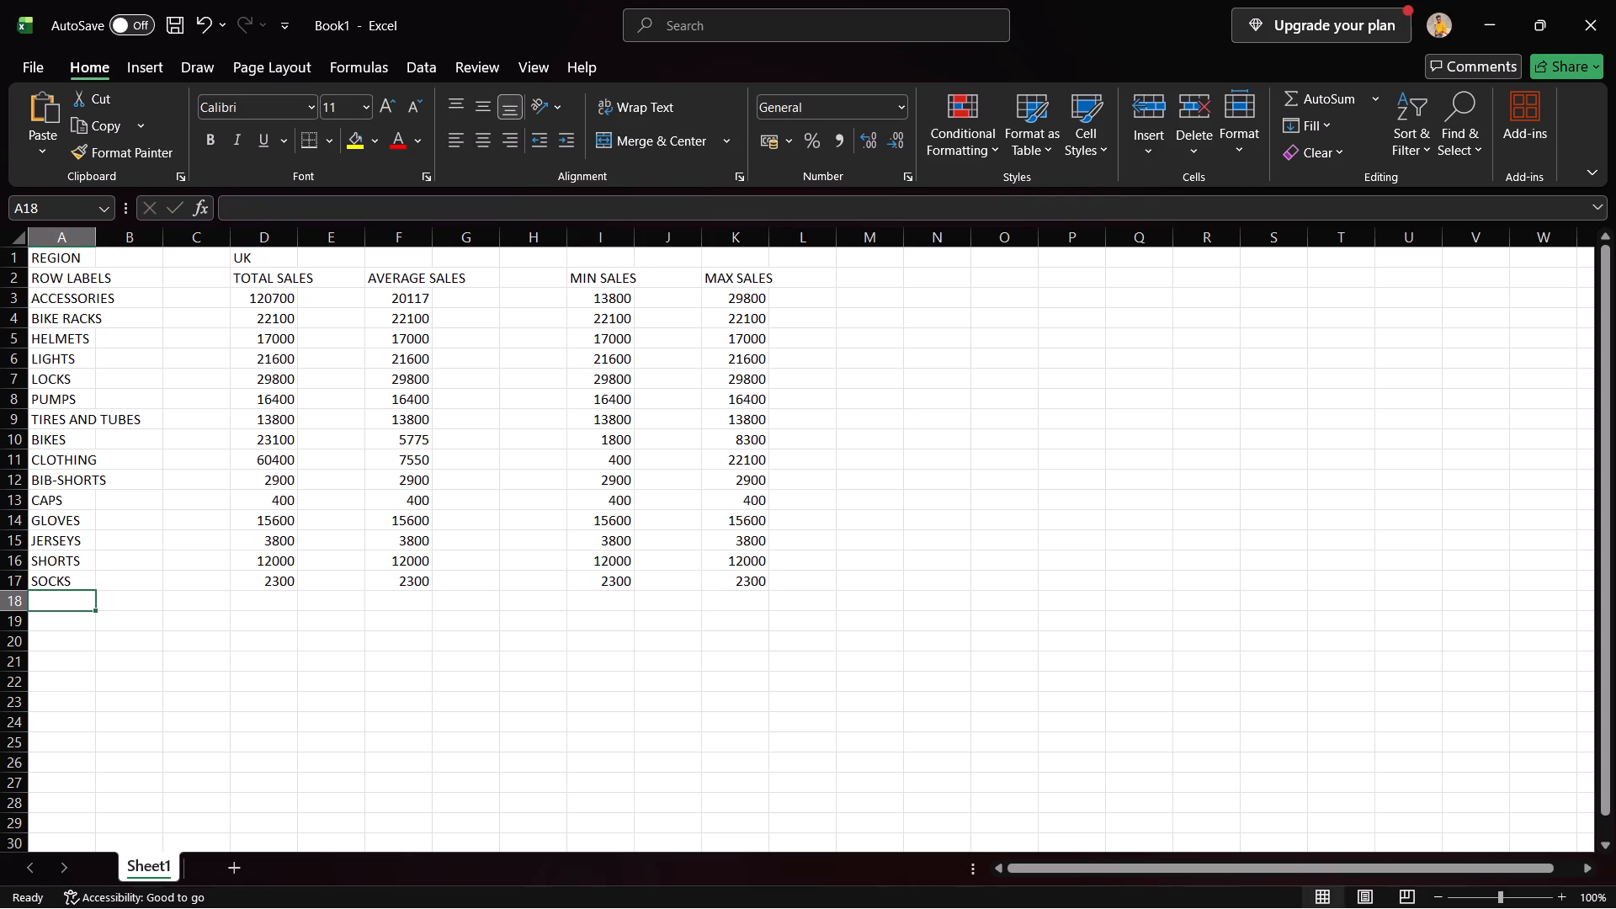
pyautogui.write('TI')
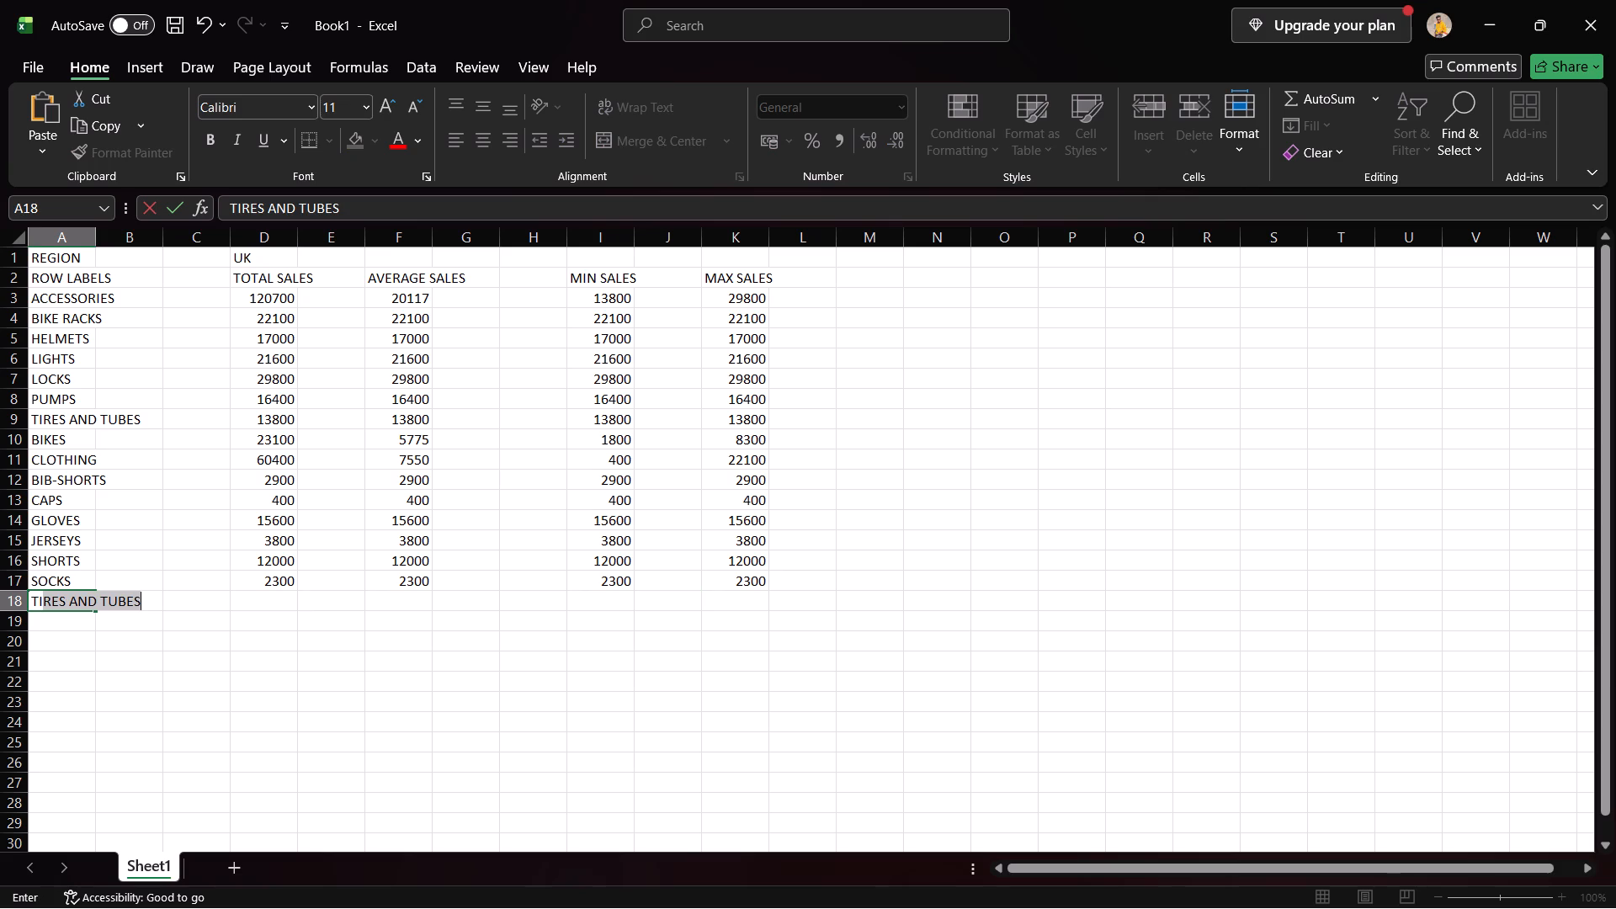
pyautogui.write('GHT')
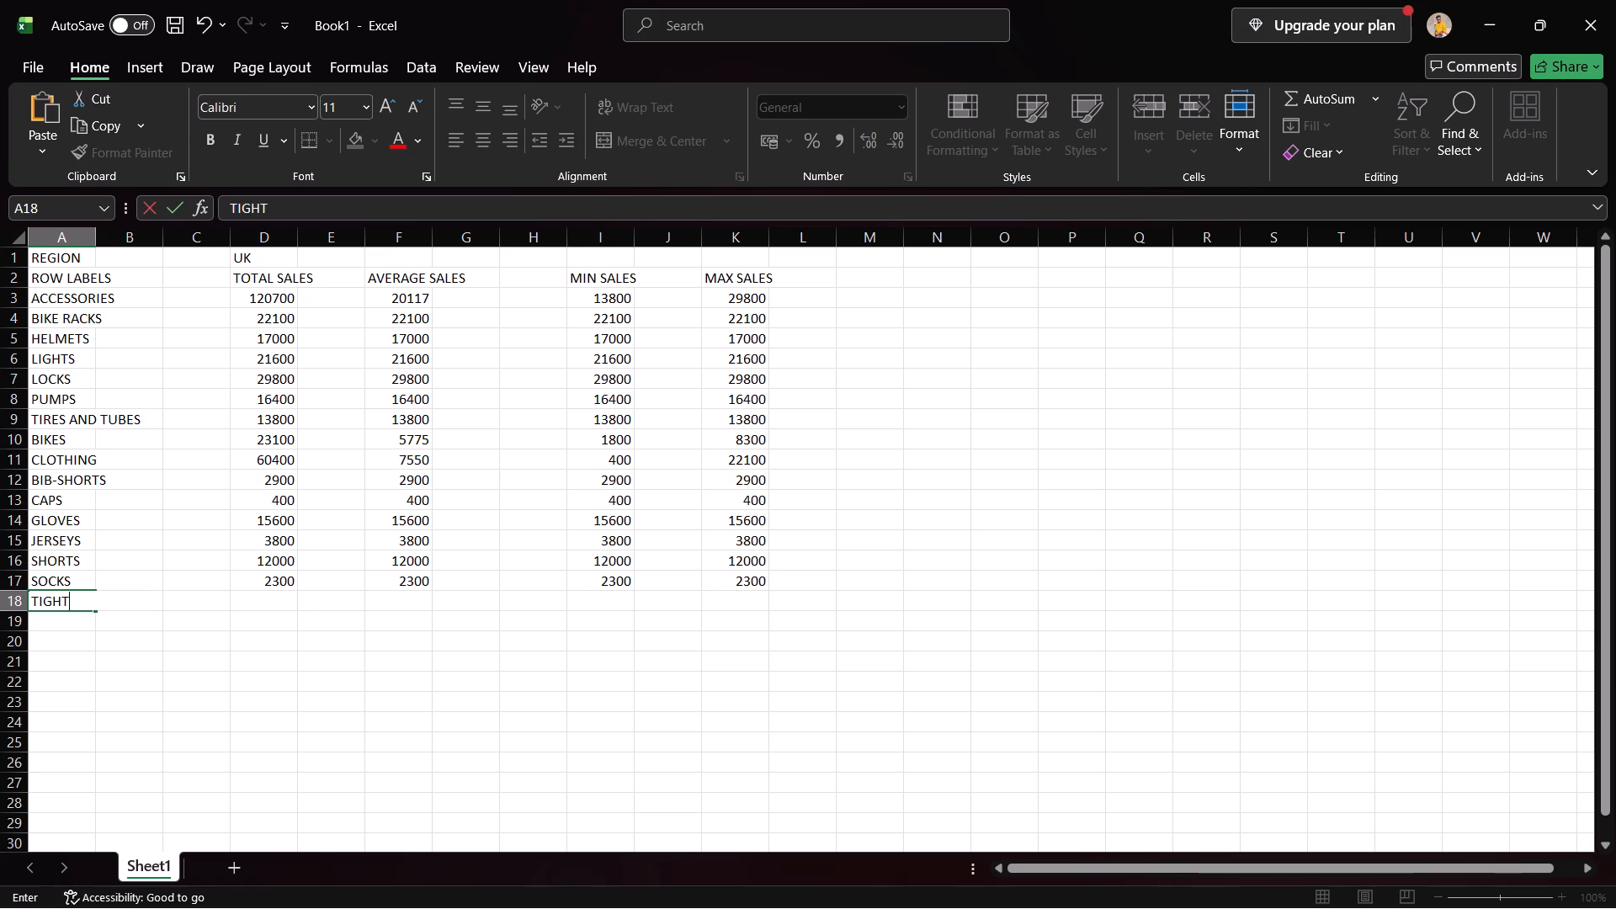
pyautogui.press('s')
pyautogui.press('Right')
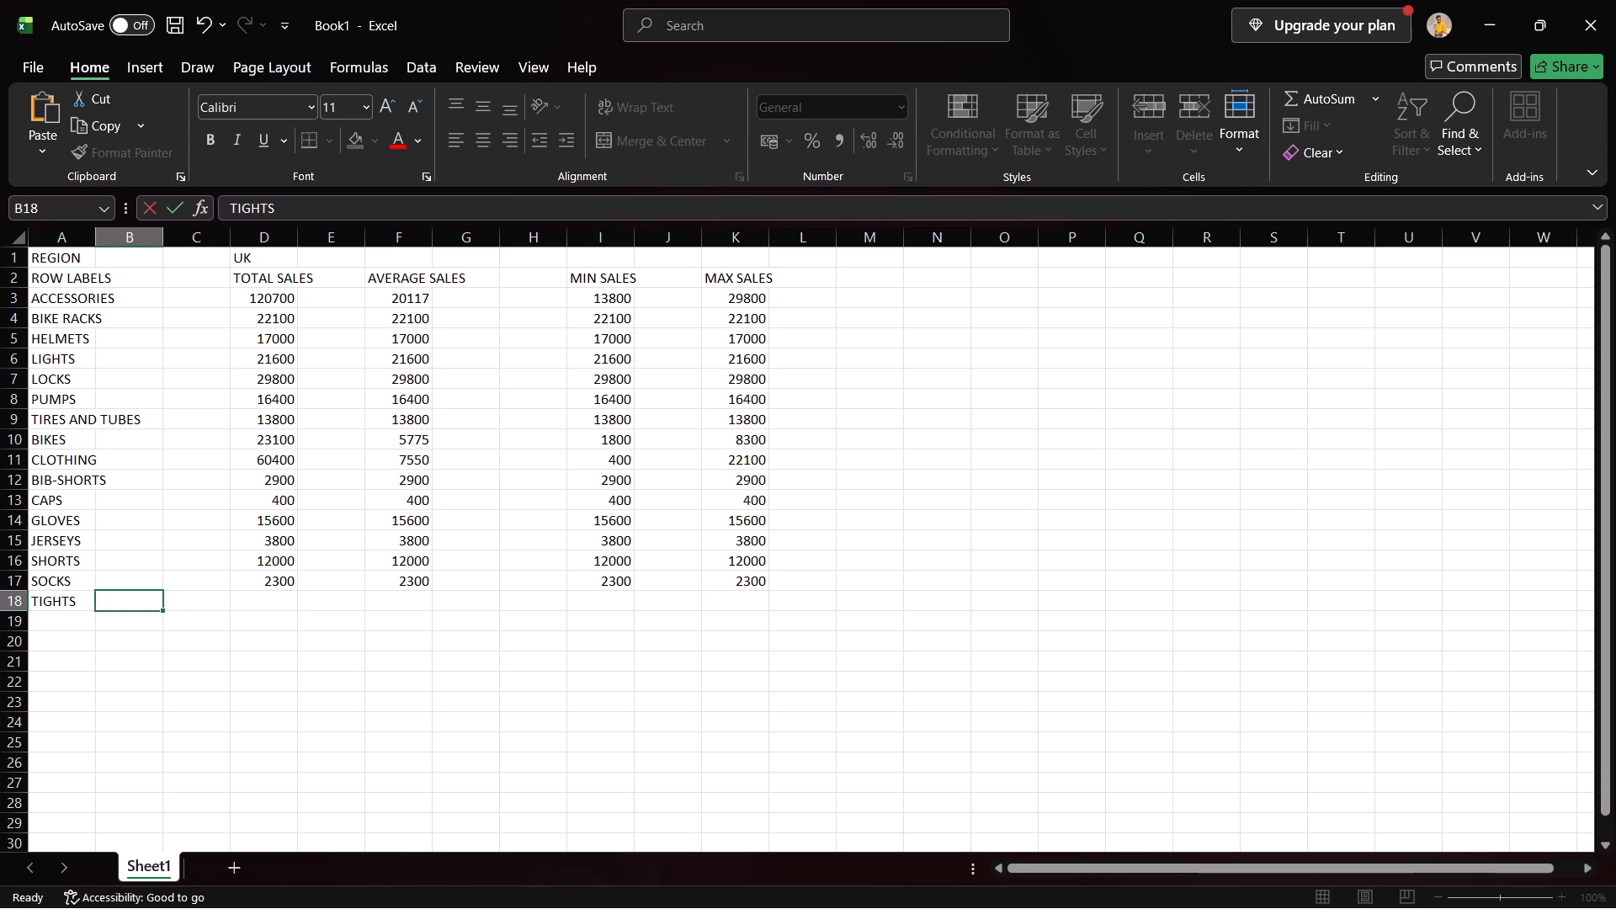
pyautogui.press('Right')
pyautogui.press('Right')
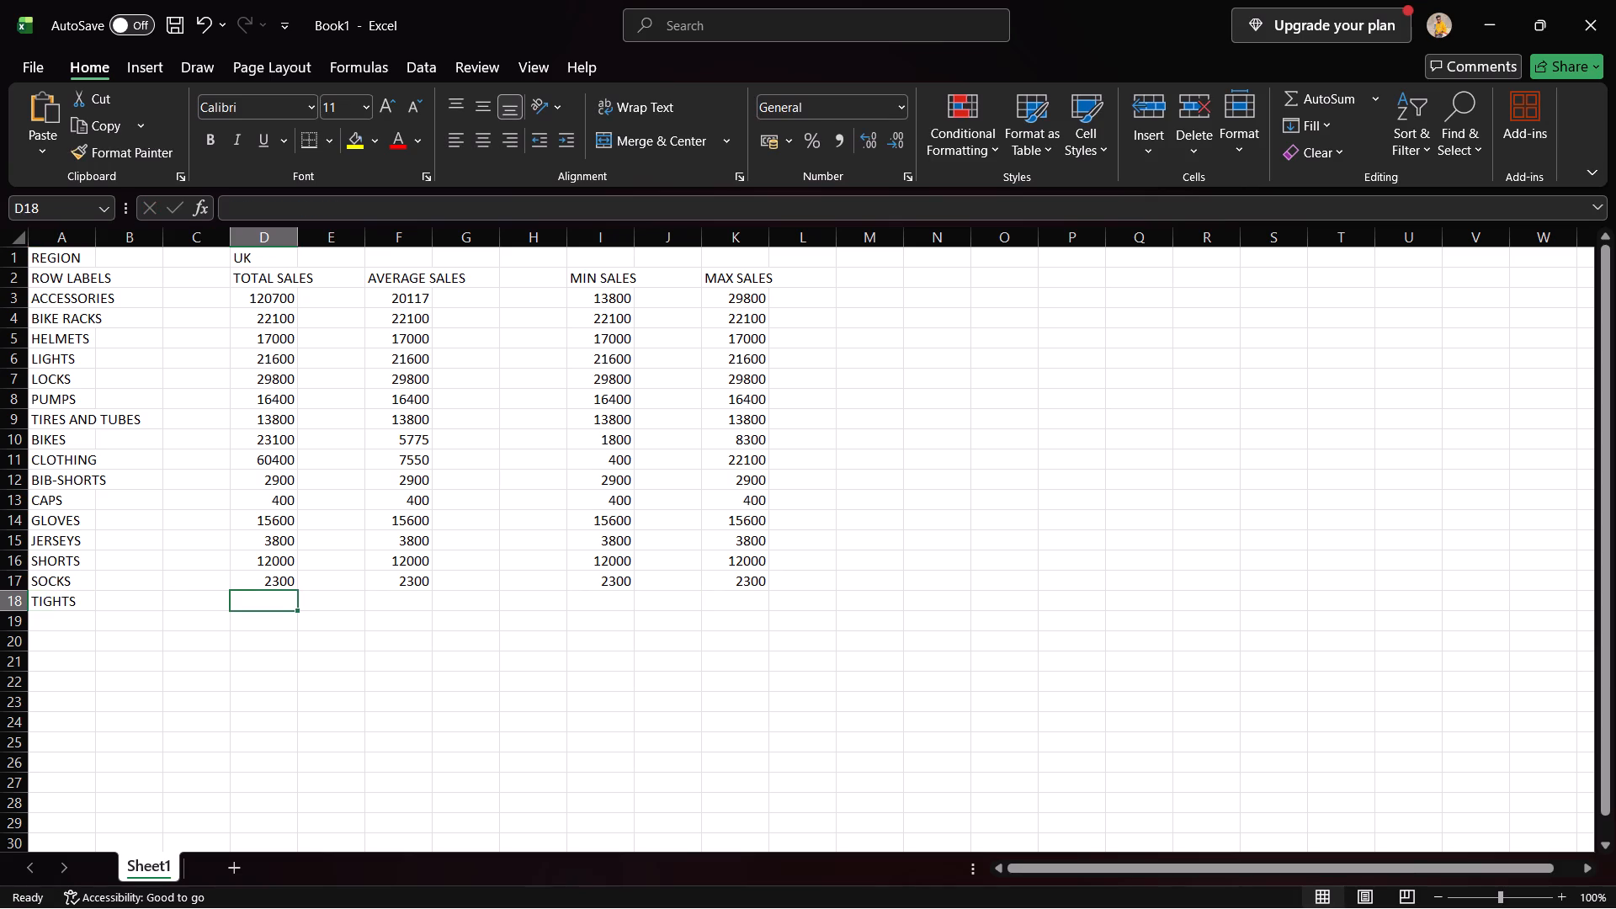
pyautogui.write('22100')
pyautogui.press('Right')
pyautogui.press('Right')
pyautogui.write('22100')
# Enter 22100 as the tights minimum sales in cell I18 and 22100 as maximum sales in cell K18.
pyautogui.press('Right')
pyautogui.press('Right')
pyautogui.press('Right')
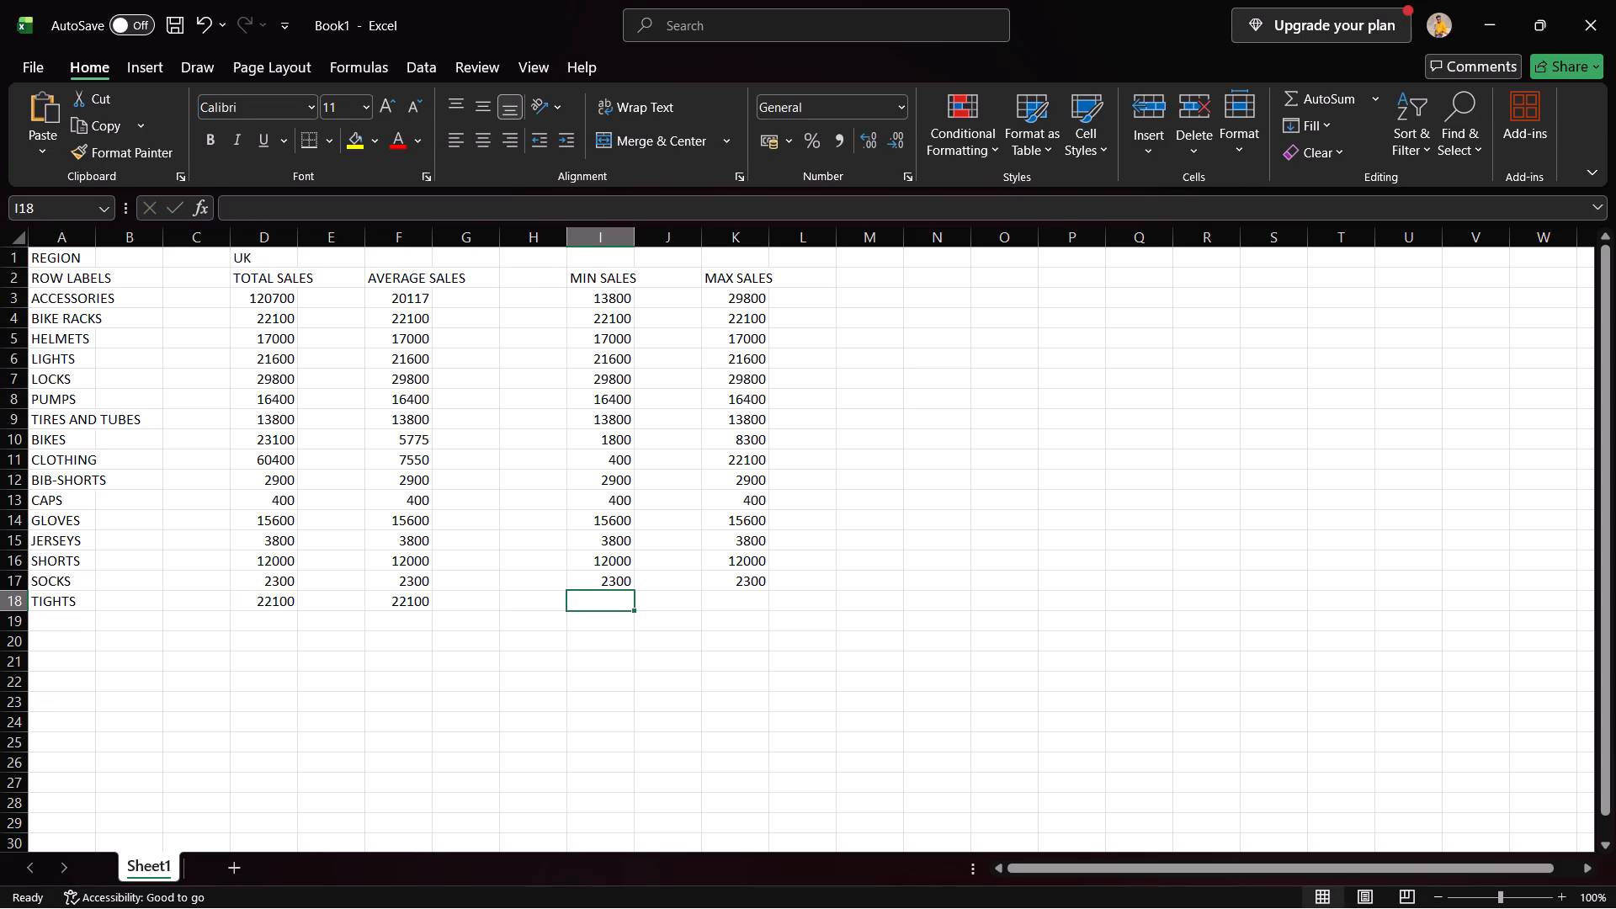
pyautogui.write('22100')
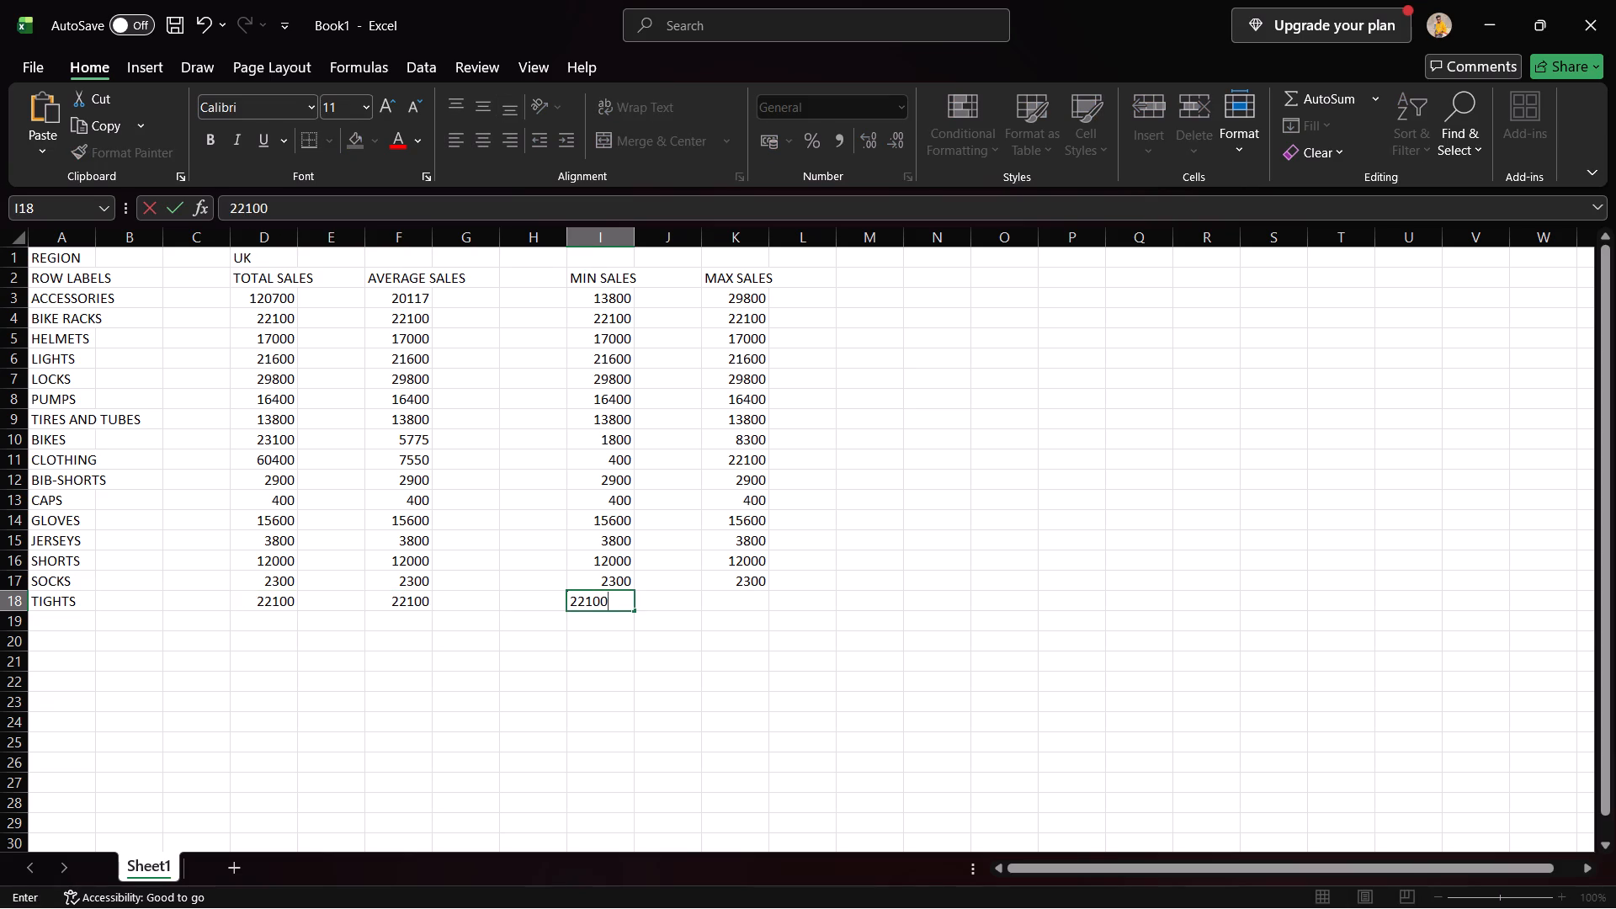
pyautogui.press('Right')
pyautogui.press('Right')
pyautogui.write('22100')
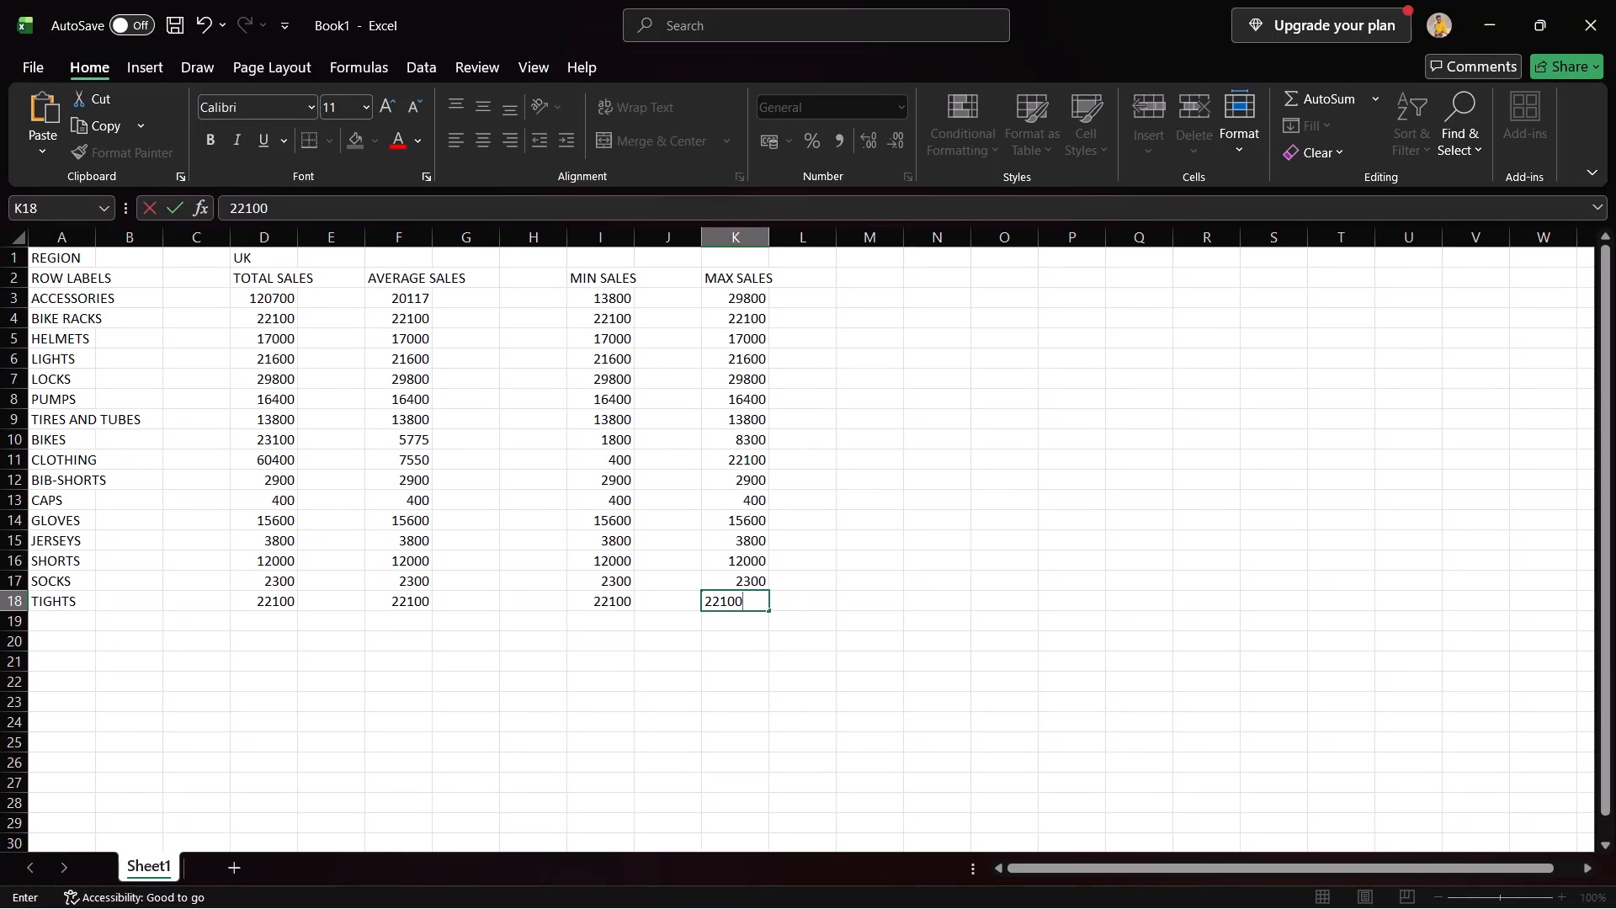
pyautogui.press('Down')
# Add the VEST label in cell A19 with 1300 as its total sales in D19 and 1300 as average sales in F19.
pyautogui.press('Left')
pyautogui.press('Left')
pyautogui.press('Left')
pyautogui.press('Left')
pyautogui.press('Left')
pyautogui.press('Left')
pyautogui.press('Left')
pyautogui.press('Left')
pyautogui.press('Left')
pyautogui.press('Left')
pyautogui.press('Left')
pyautogui.press('Left')
pyautogui.press('Left')
pyautogui.press('Left')
pyautogui.press('Left')
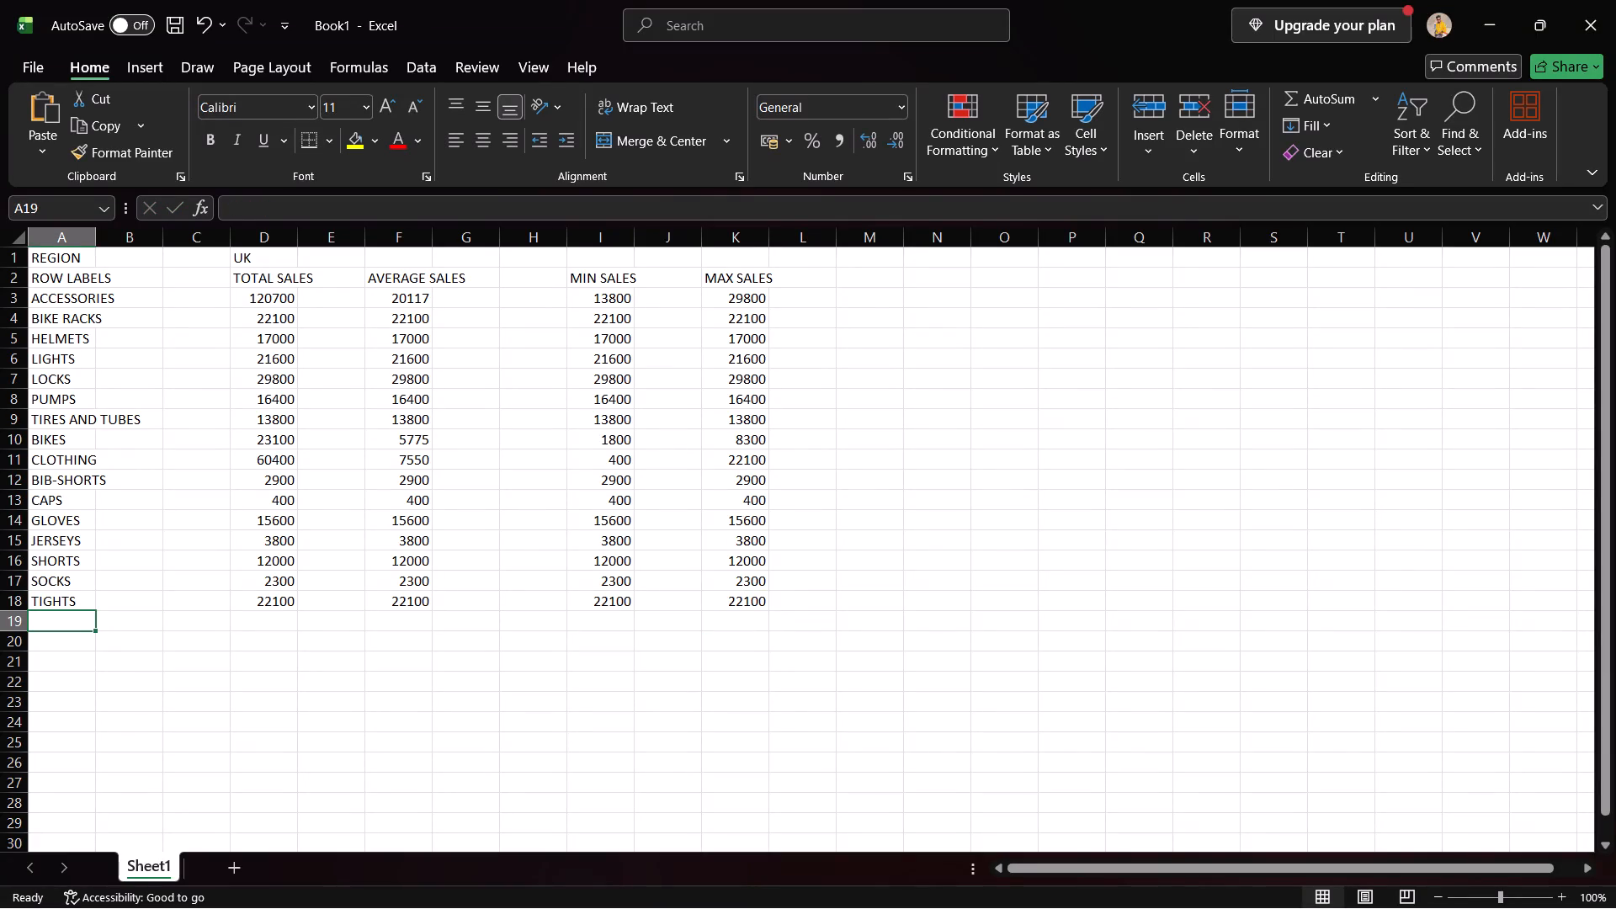
pyautogui.write('VEST')
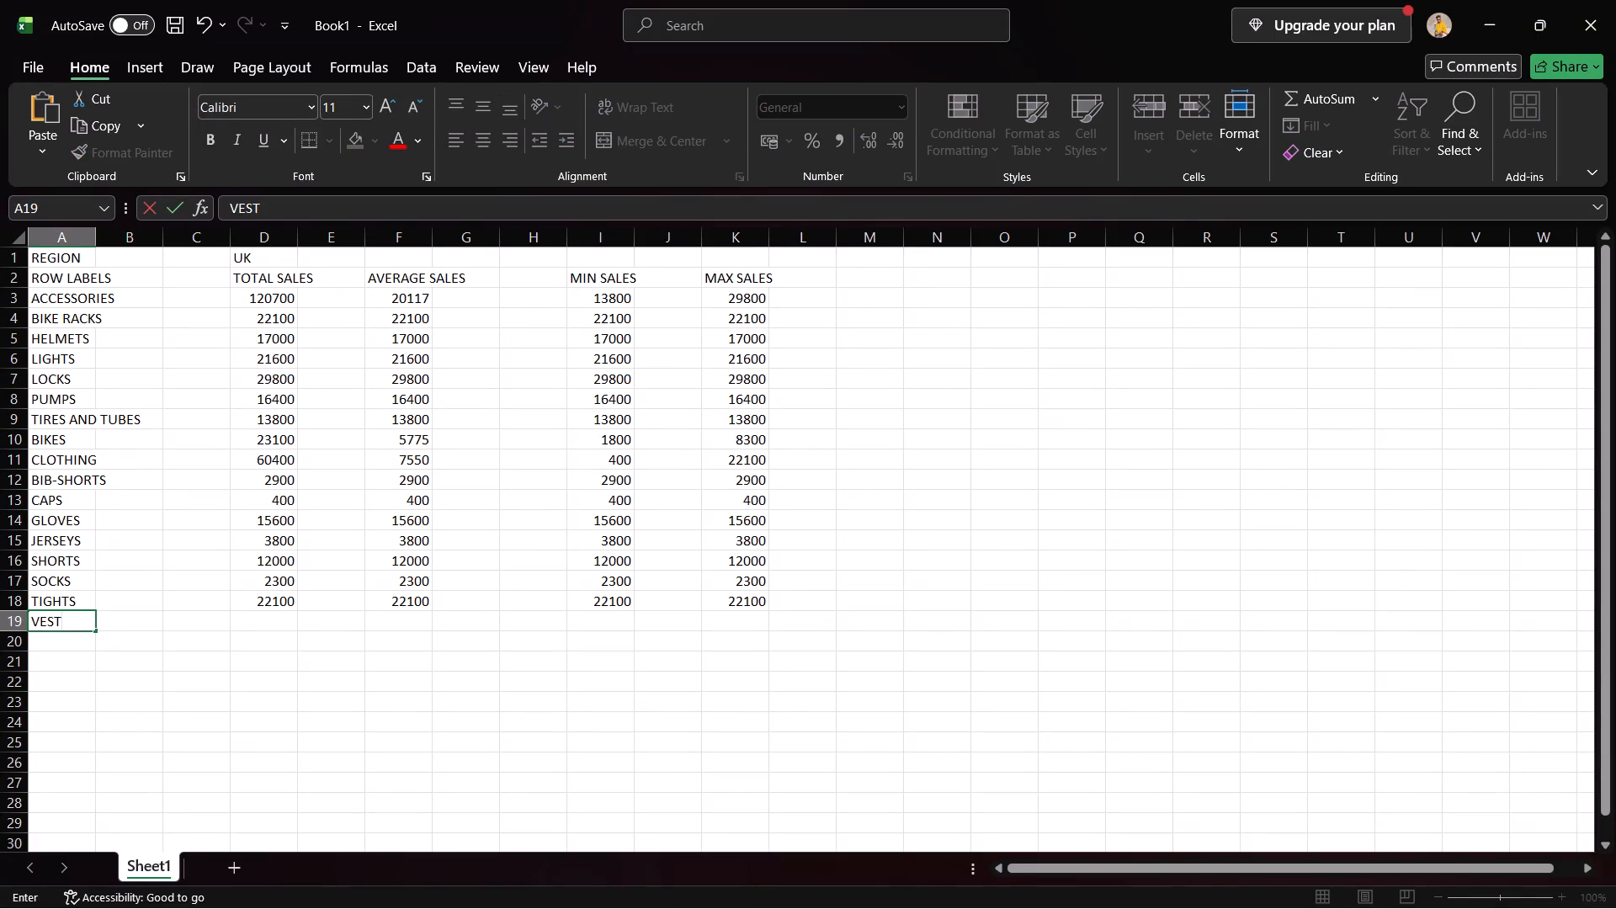
pyautogui.press('Right')
pyautogui.press('Right')
pyautogui.press('Right')
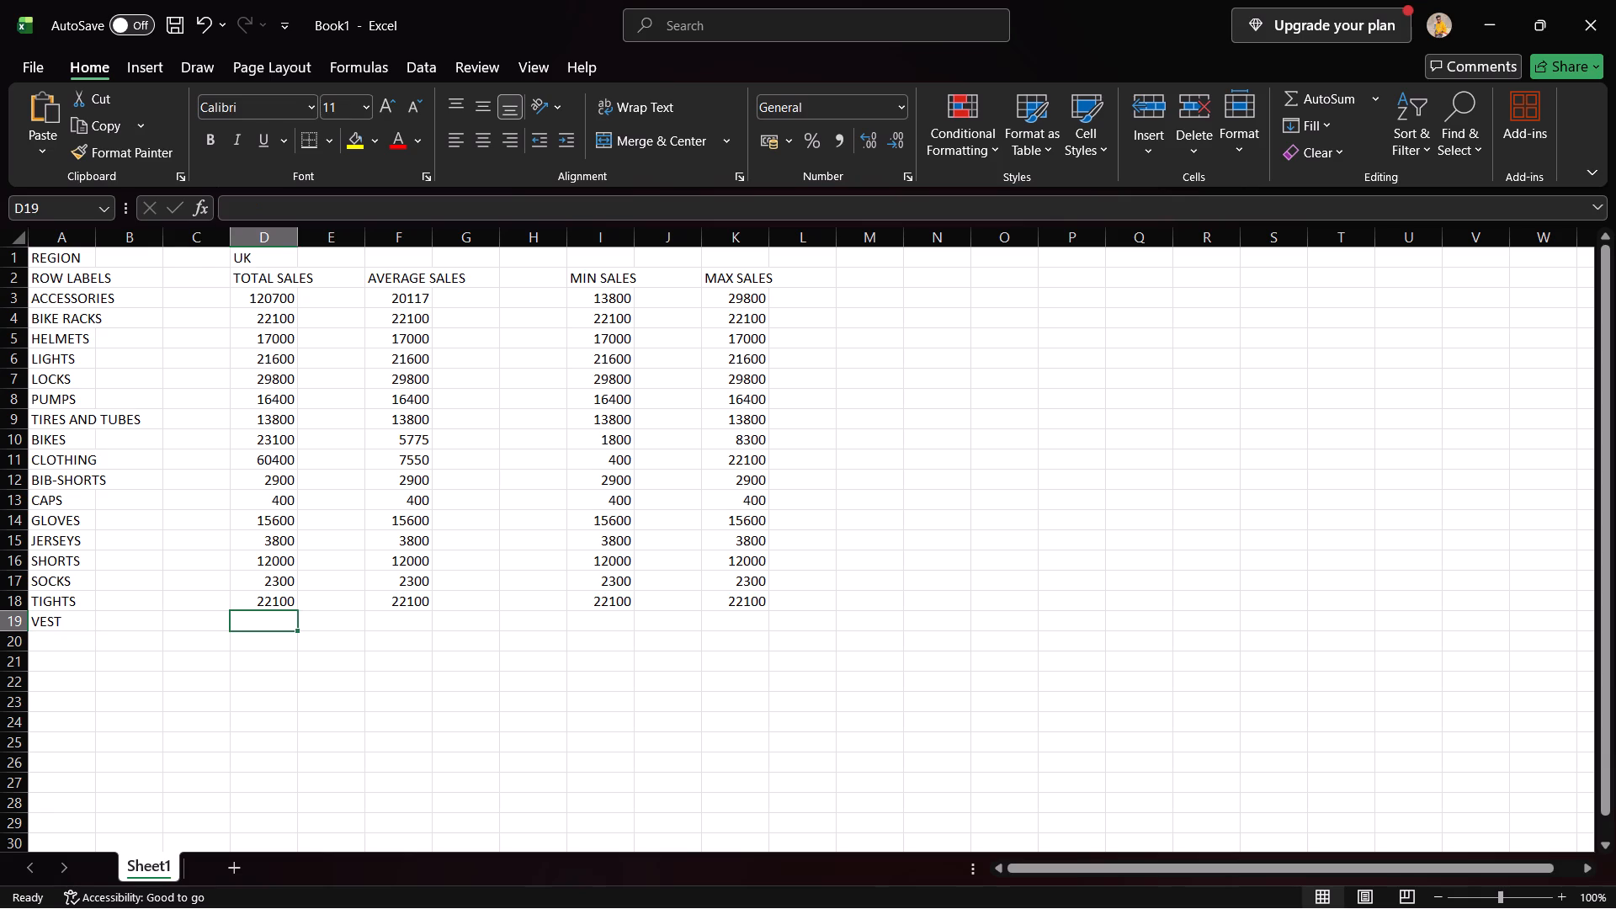
pyautogui.write('1300')
pyautogui.press('Right')
pyautogui.press('Right')
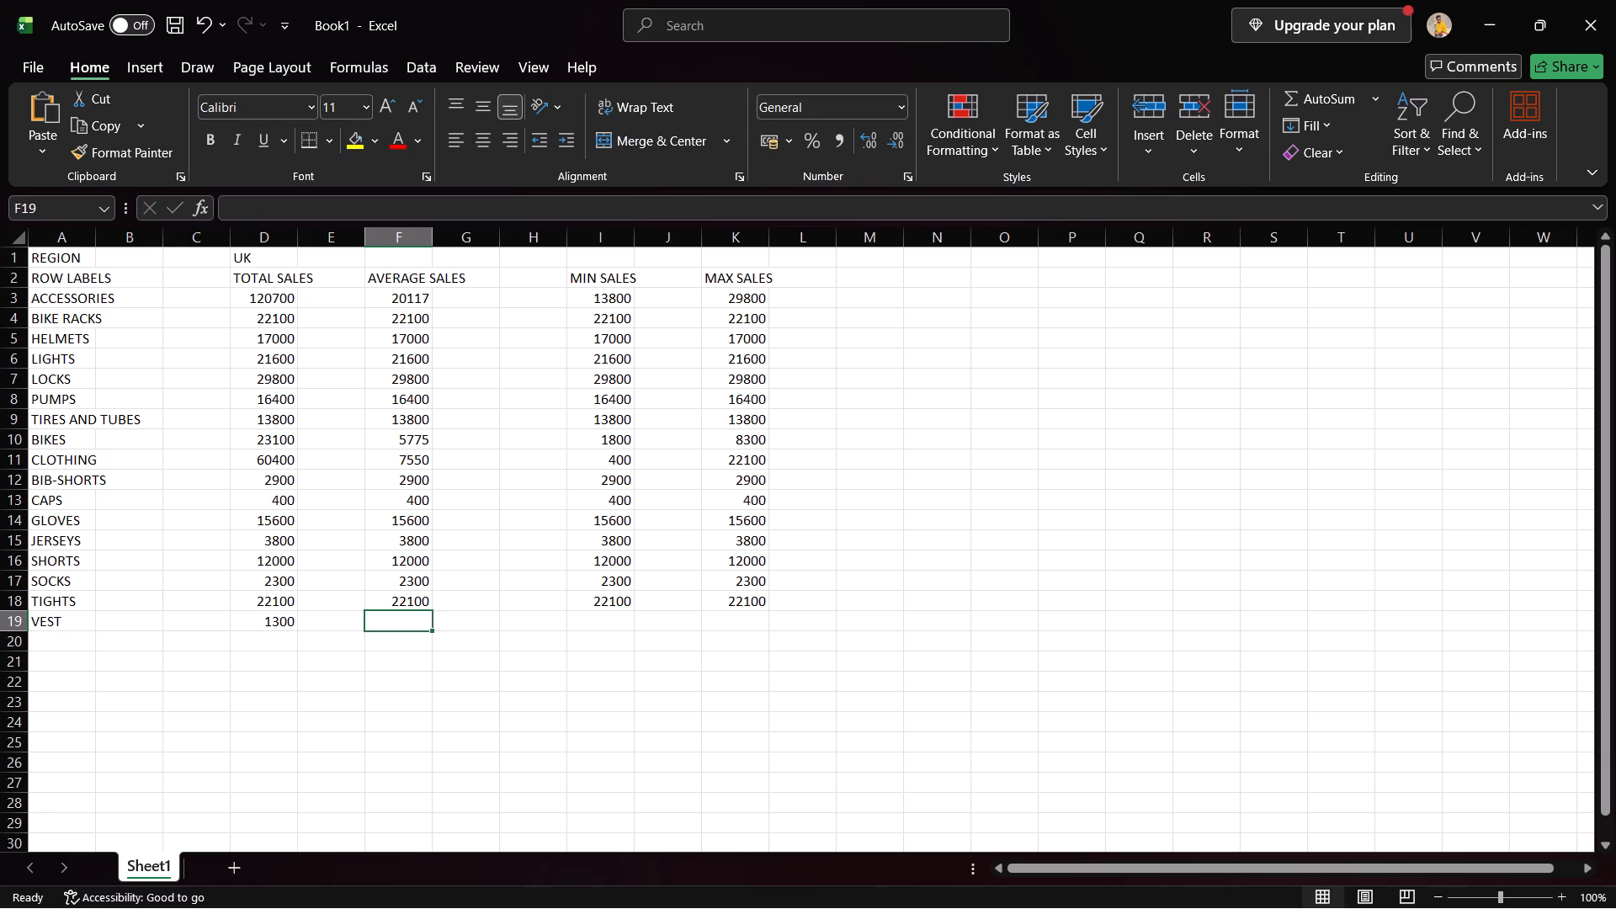
pyautogui.write('1300')
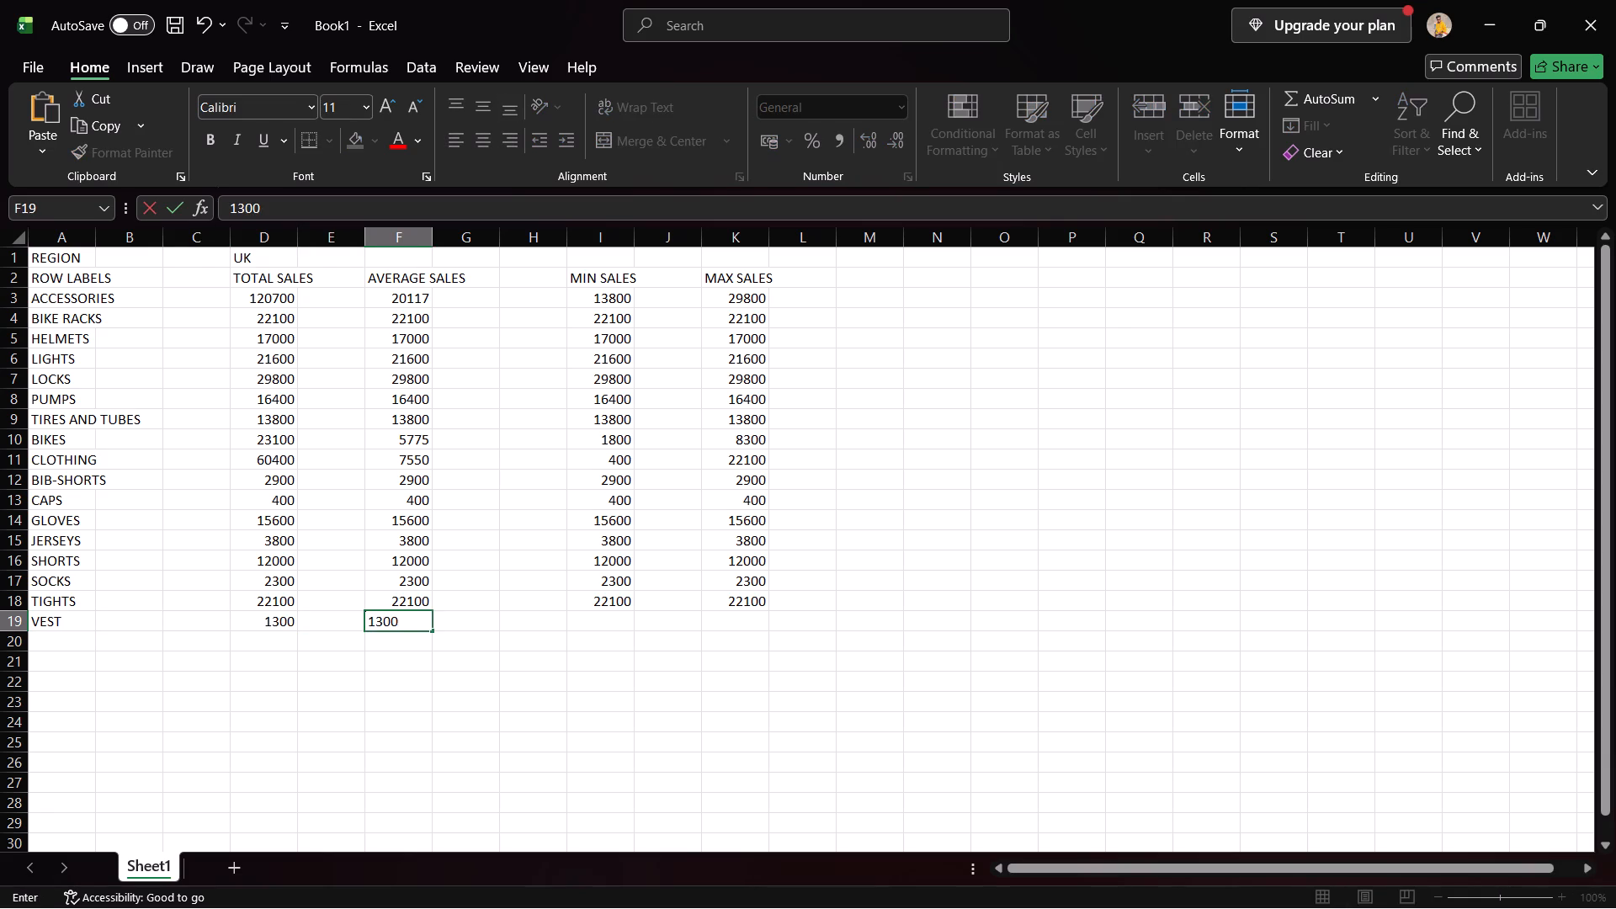
# Enter 1300 as the vest minimum sales in cell I19 and 1300 as maximum sales in cell K19.
pyautogui.press('Right')
pyautogui.press('Right')
pyautogui.press('Right')
pyautogui.write('1300')
pyautogui.press('Right')
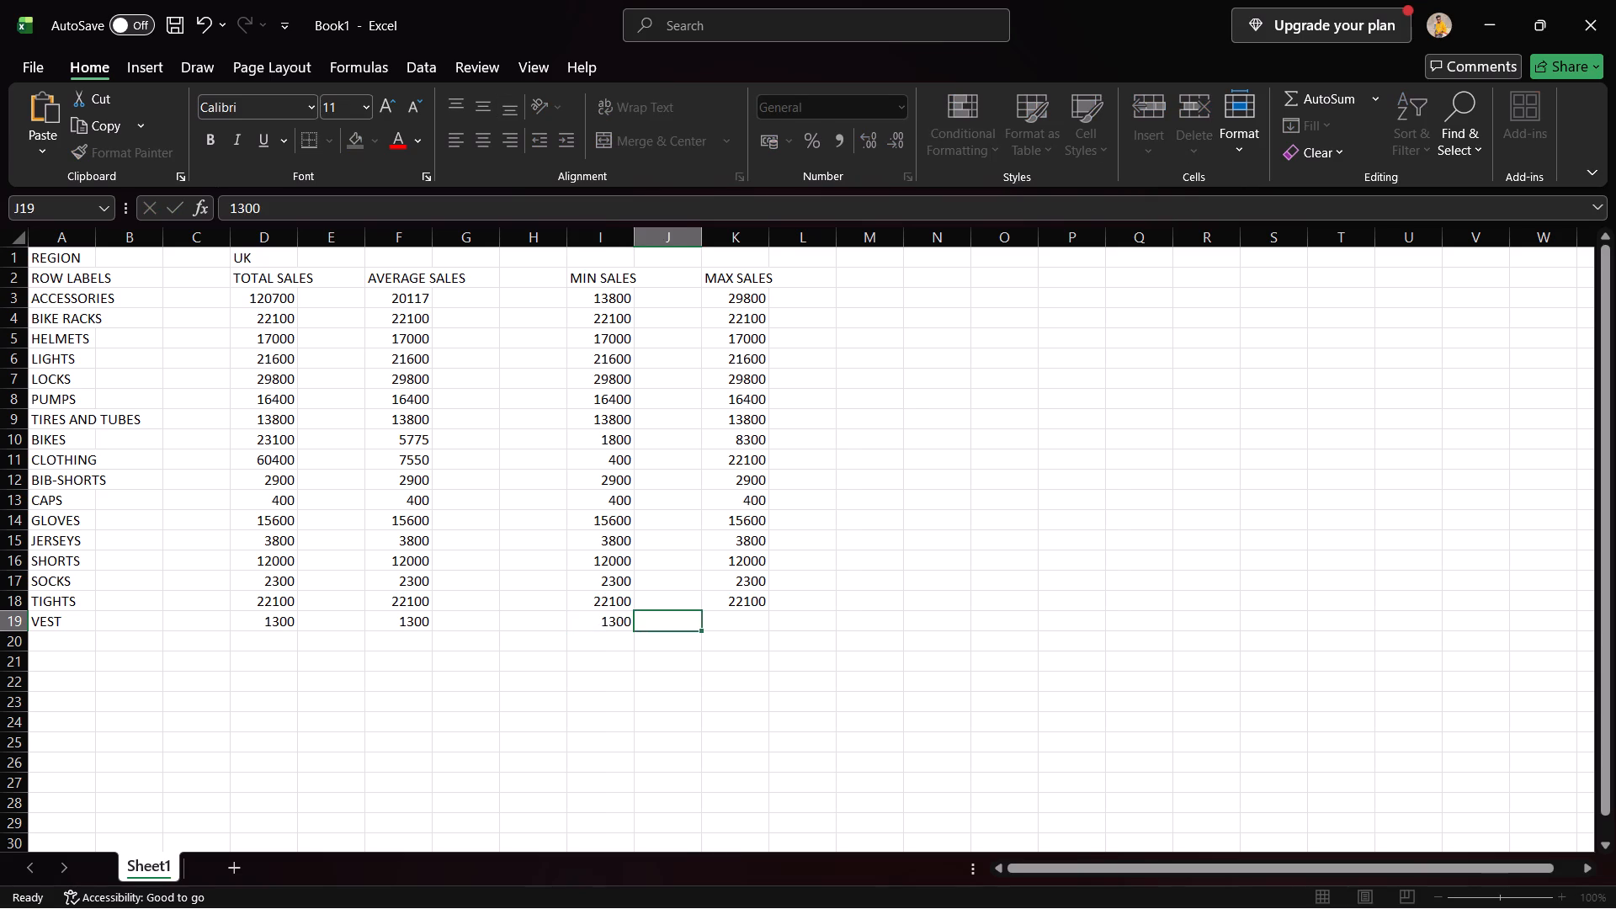
pyautogui.press('Right')
pyautogui.write('1300')
pyautogui.press('Return')
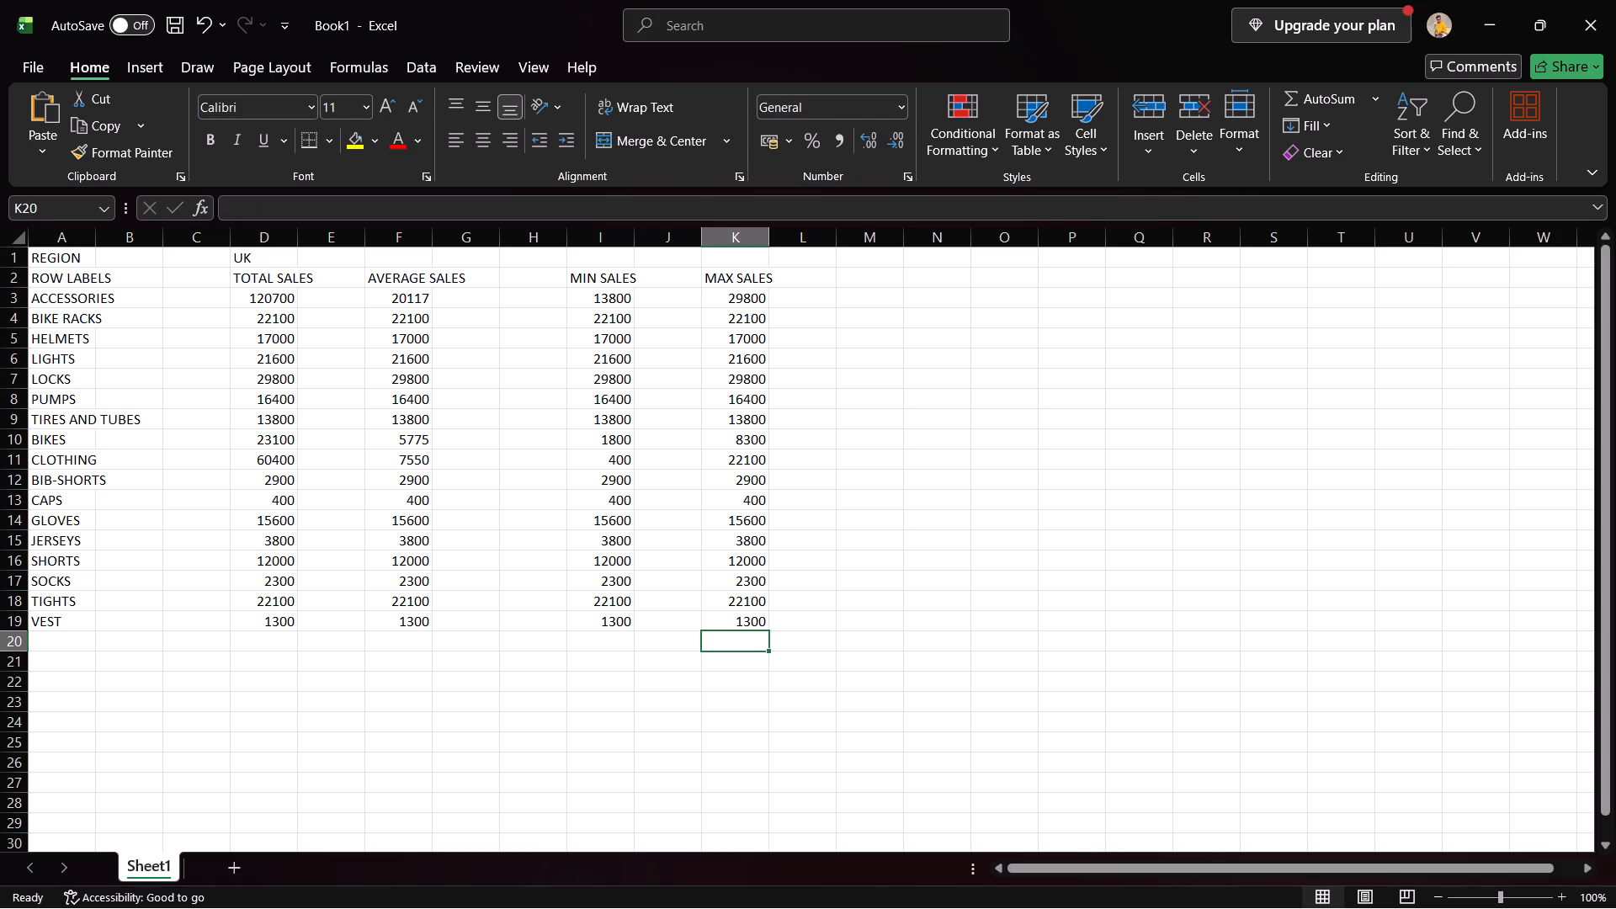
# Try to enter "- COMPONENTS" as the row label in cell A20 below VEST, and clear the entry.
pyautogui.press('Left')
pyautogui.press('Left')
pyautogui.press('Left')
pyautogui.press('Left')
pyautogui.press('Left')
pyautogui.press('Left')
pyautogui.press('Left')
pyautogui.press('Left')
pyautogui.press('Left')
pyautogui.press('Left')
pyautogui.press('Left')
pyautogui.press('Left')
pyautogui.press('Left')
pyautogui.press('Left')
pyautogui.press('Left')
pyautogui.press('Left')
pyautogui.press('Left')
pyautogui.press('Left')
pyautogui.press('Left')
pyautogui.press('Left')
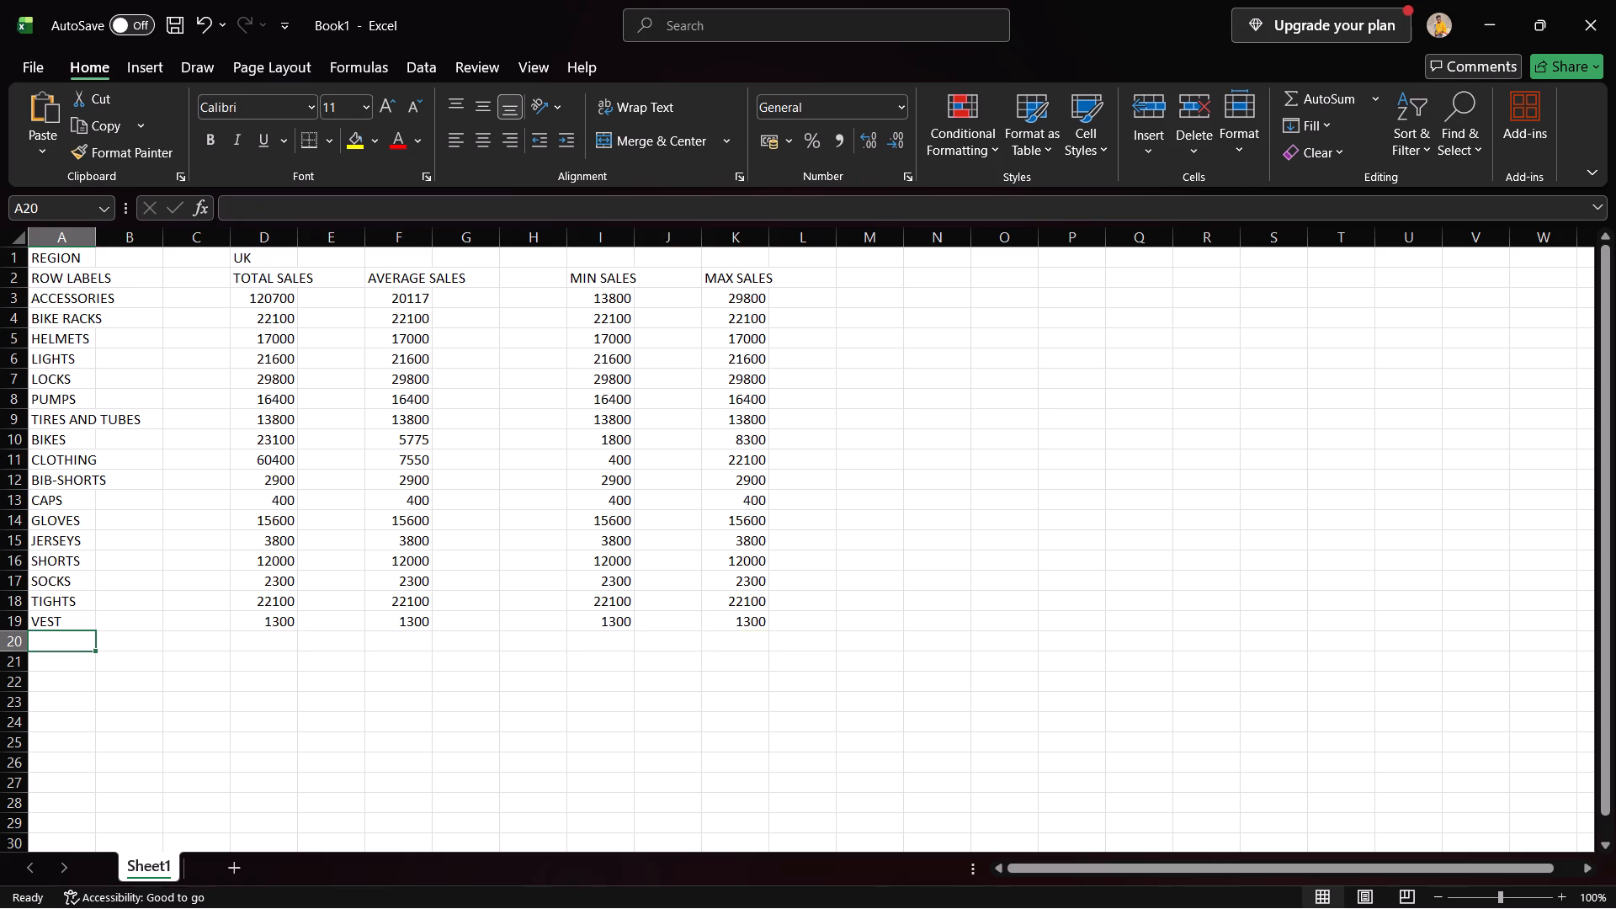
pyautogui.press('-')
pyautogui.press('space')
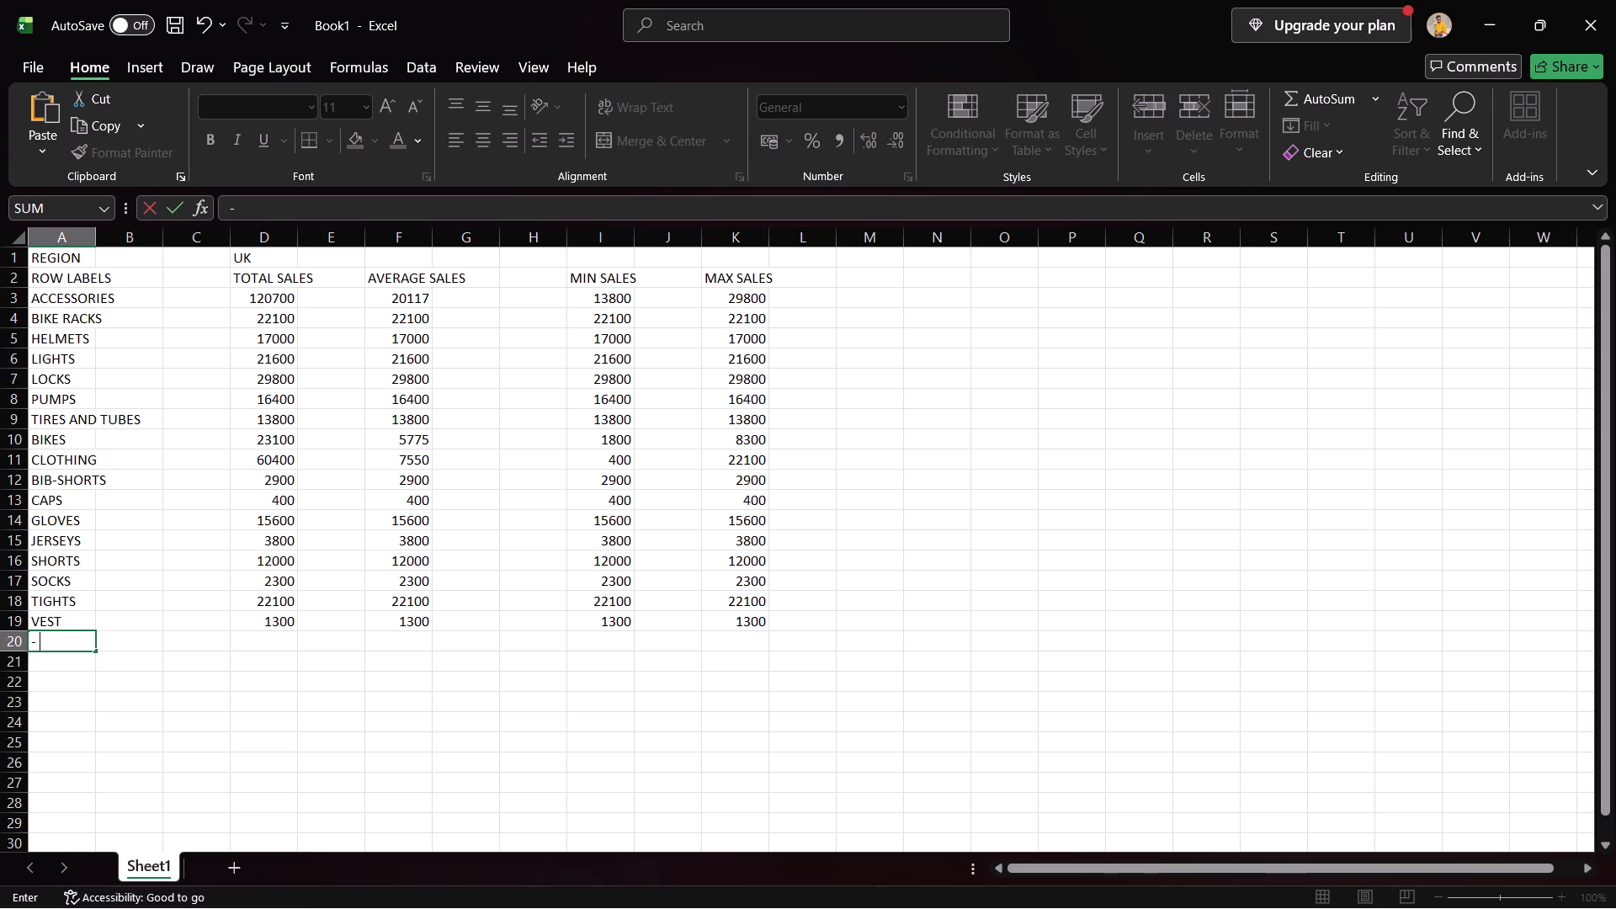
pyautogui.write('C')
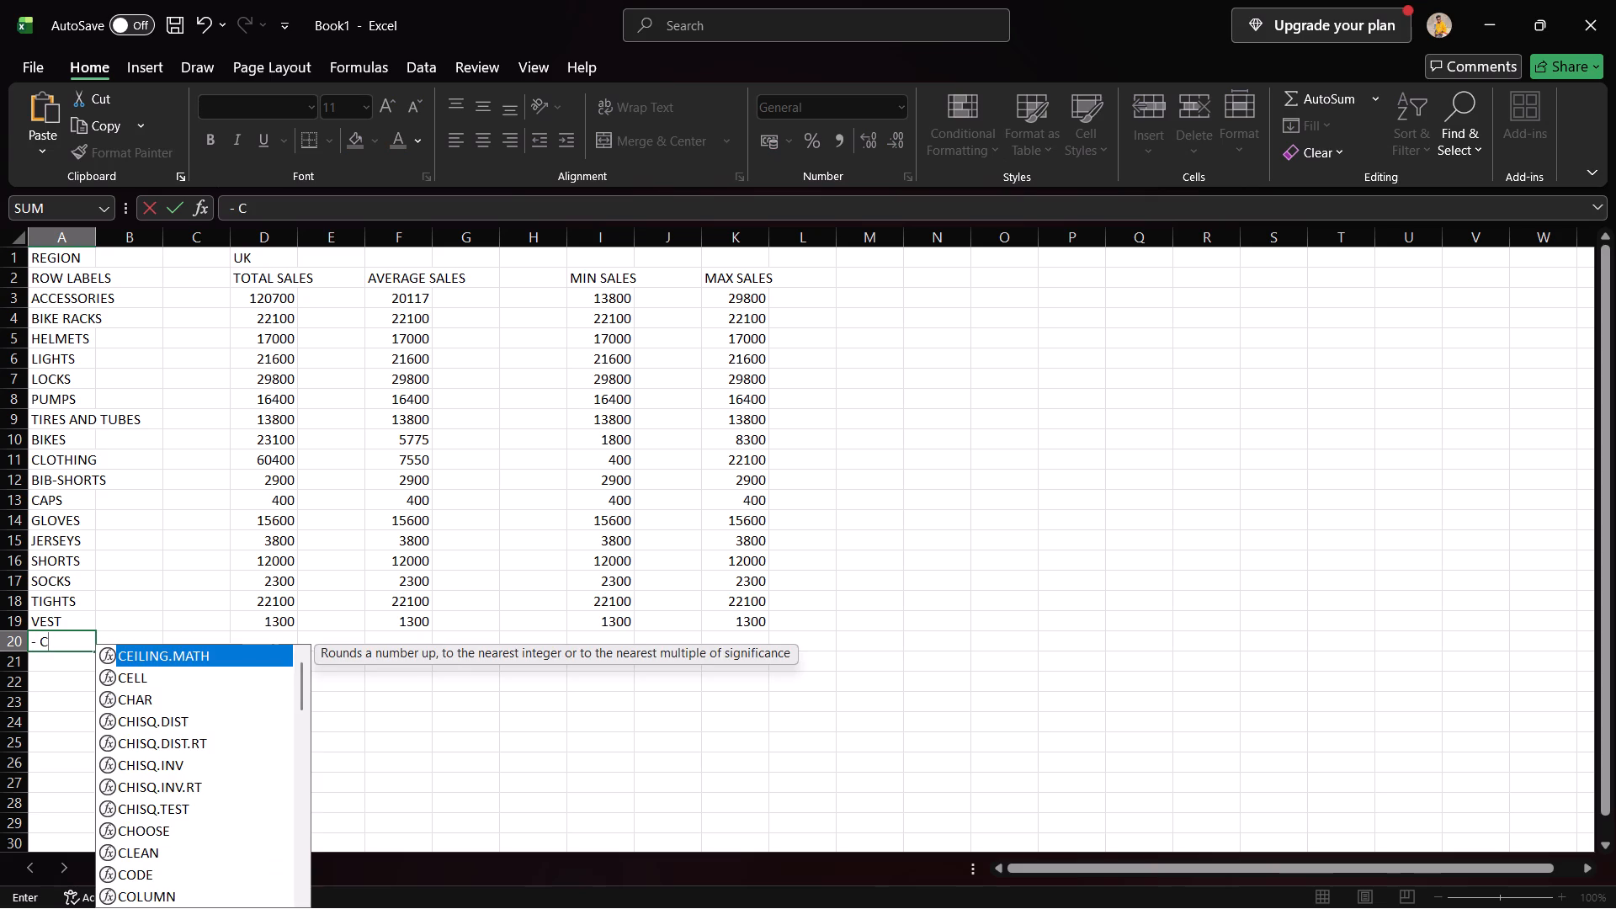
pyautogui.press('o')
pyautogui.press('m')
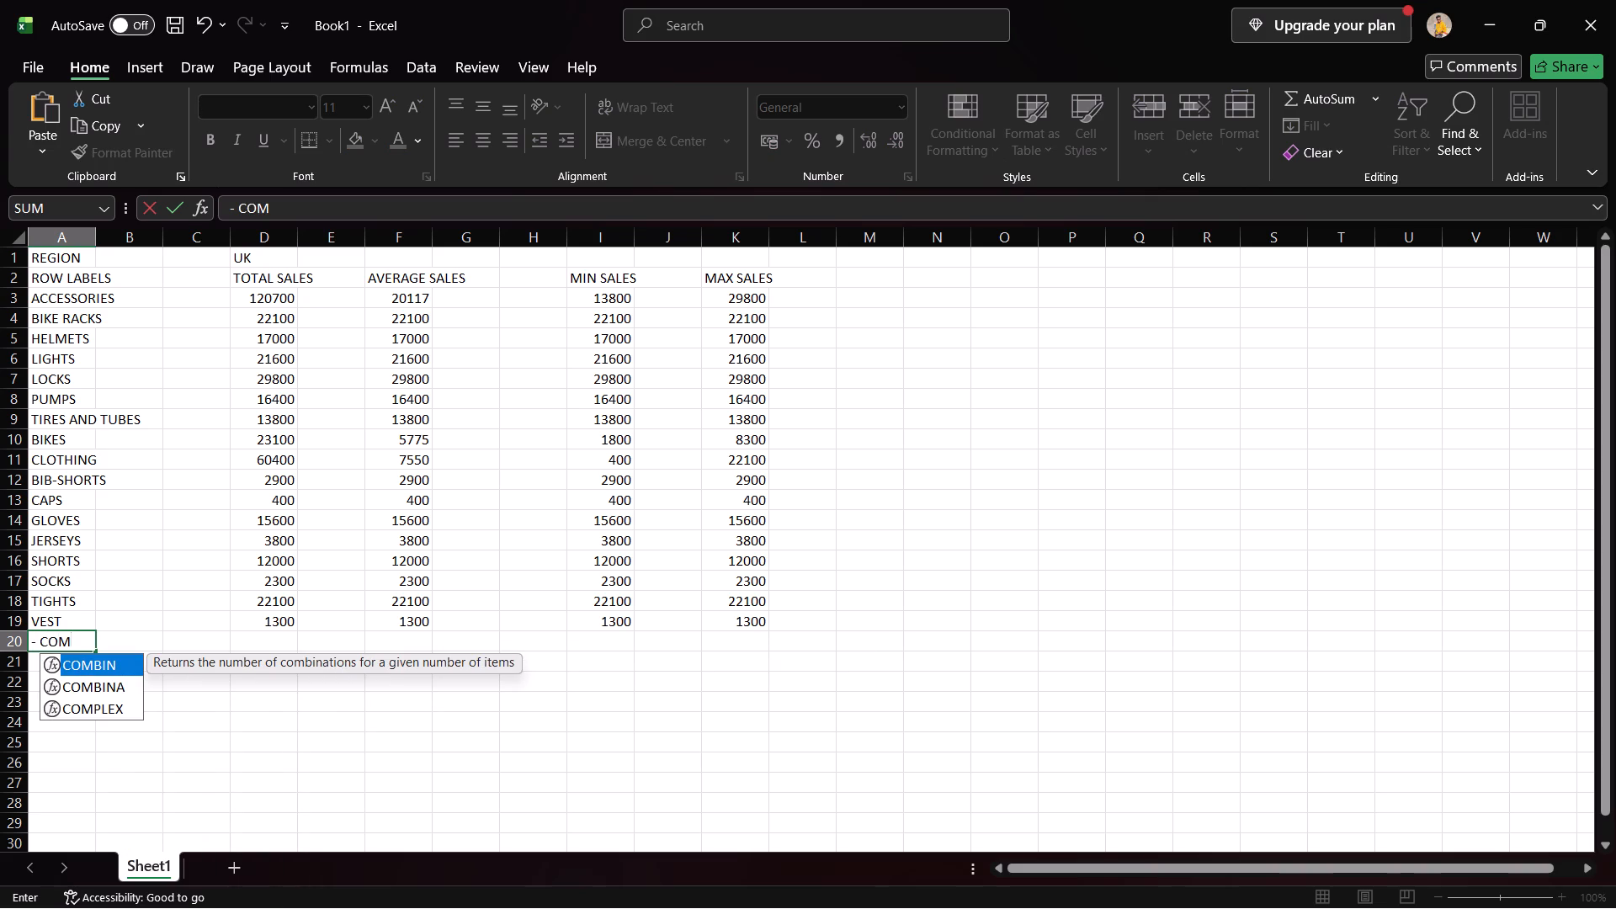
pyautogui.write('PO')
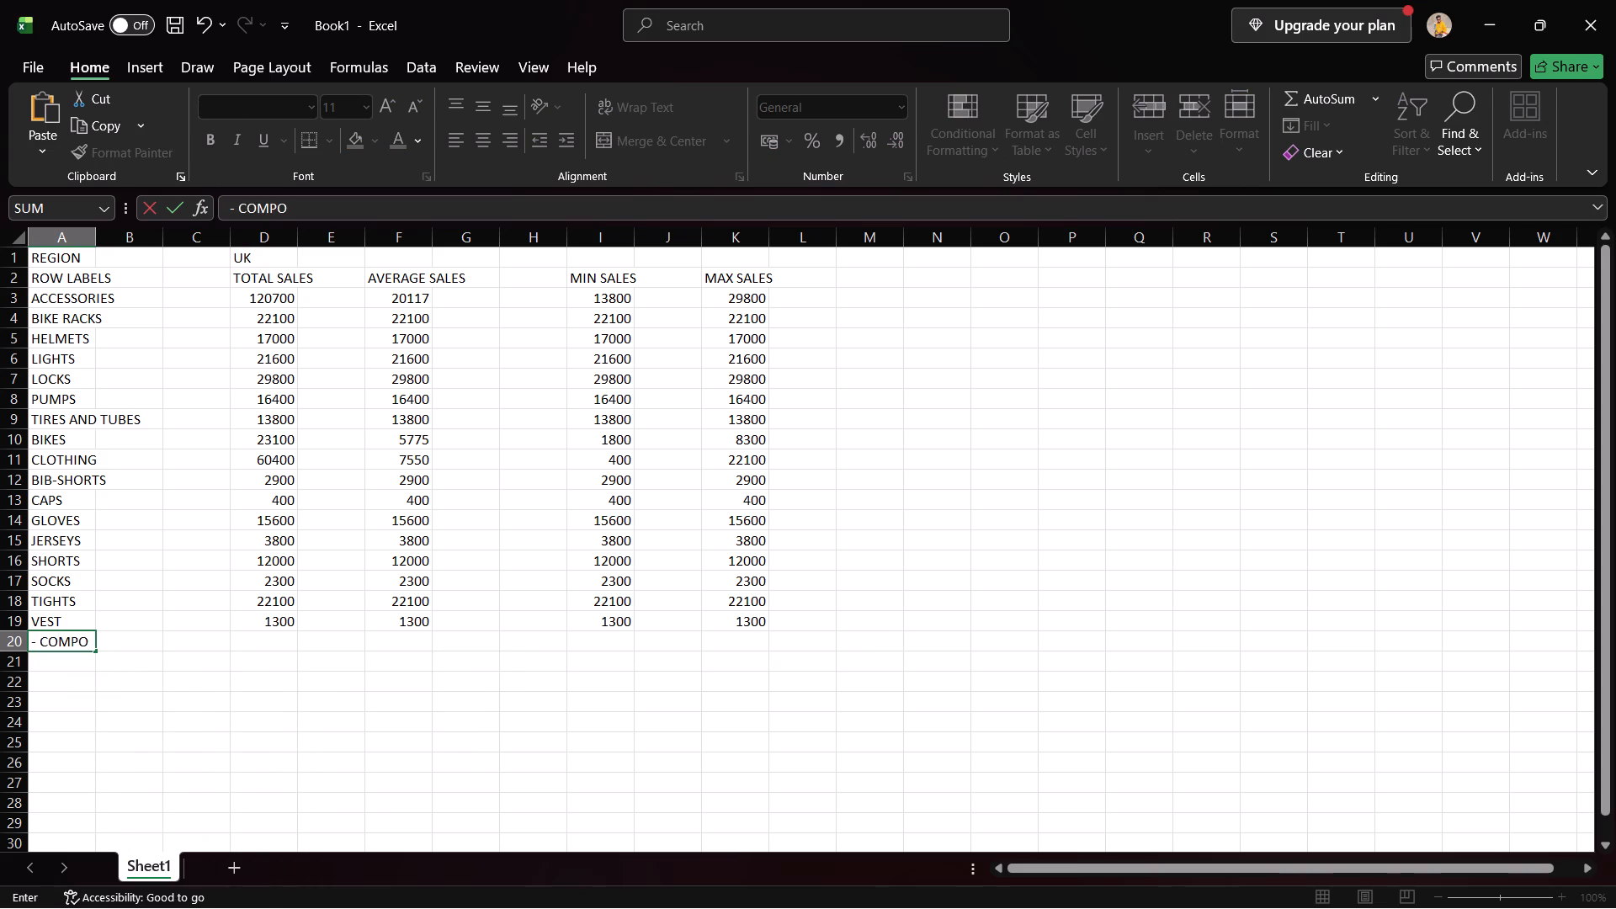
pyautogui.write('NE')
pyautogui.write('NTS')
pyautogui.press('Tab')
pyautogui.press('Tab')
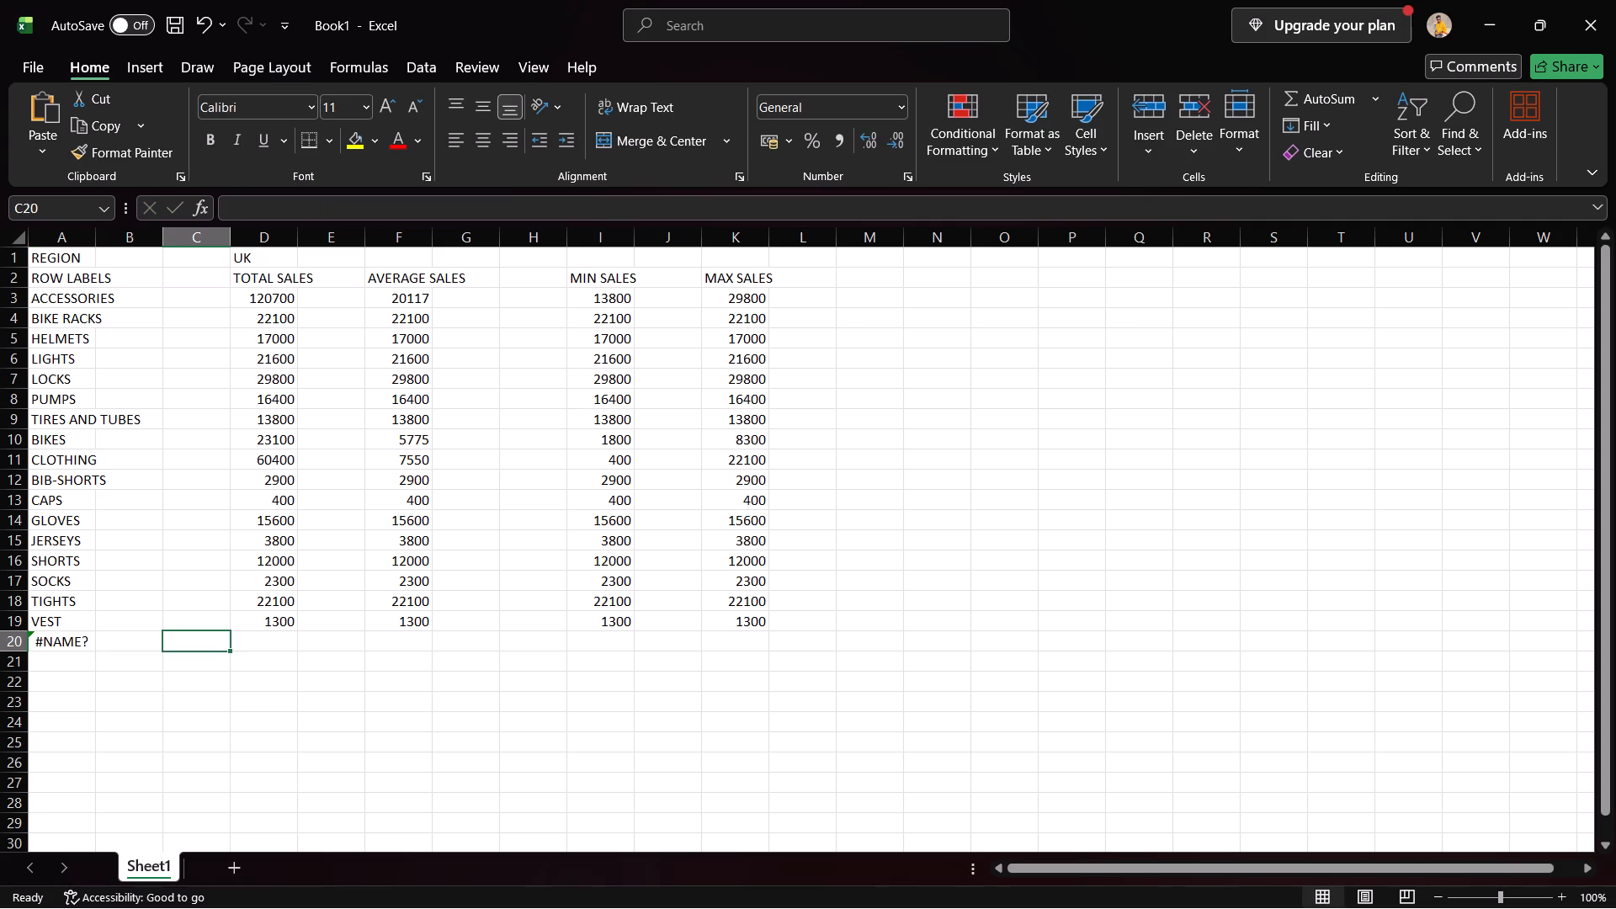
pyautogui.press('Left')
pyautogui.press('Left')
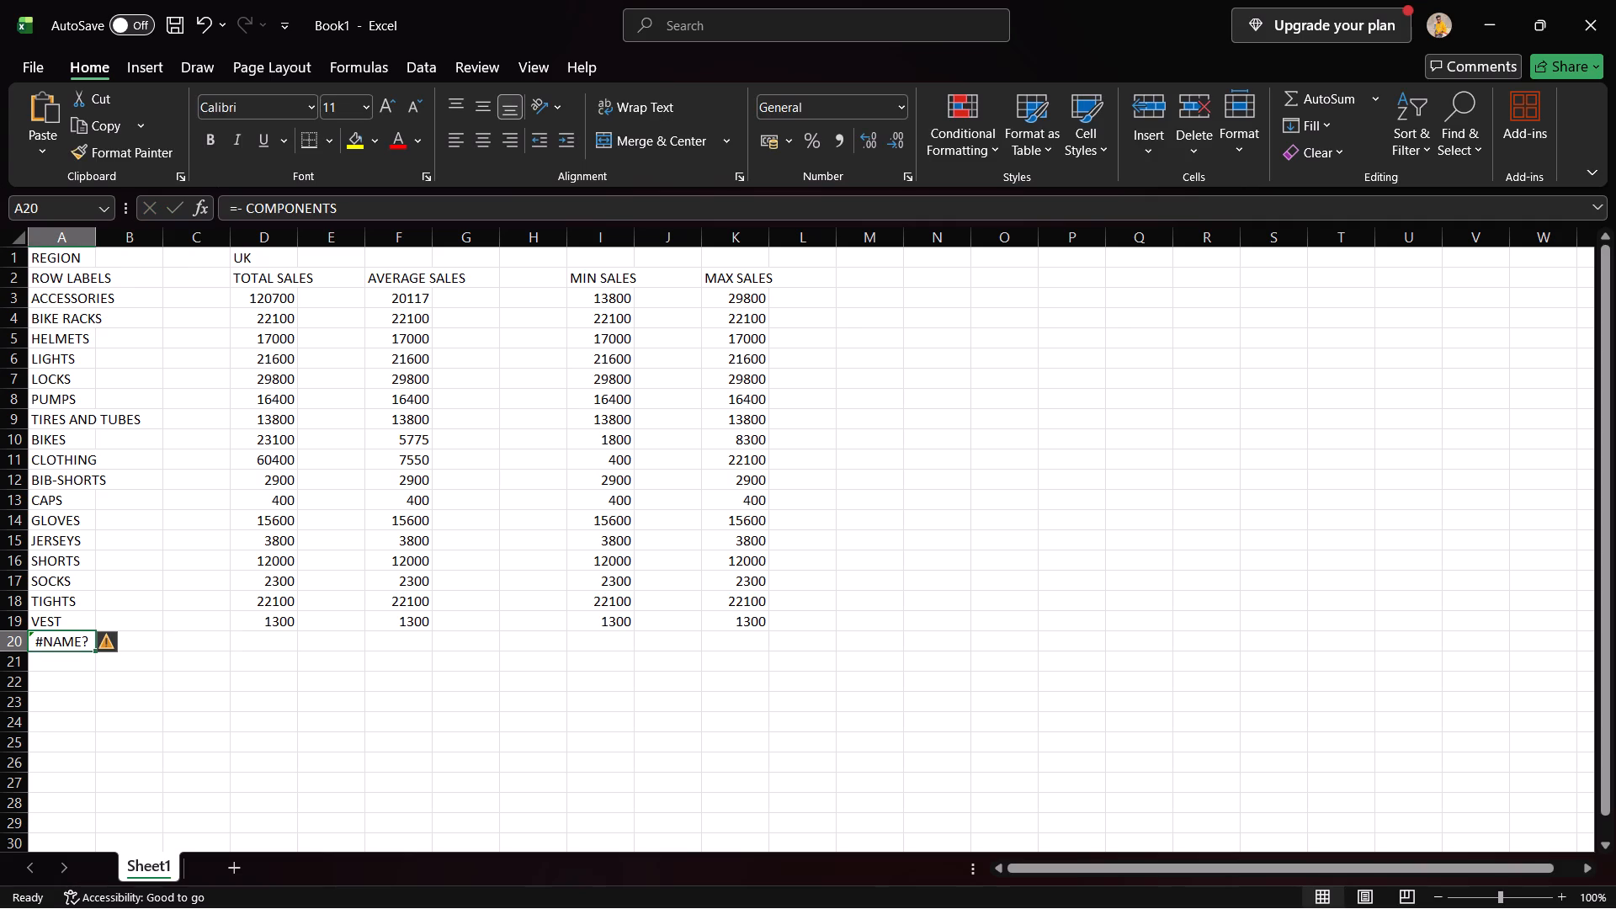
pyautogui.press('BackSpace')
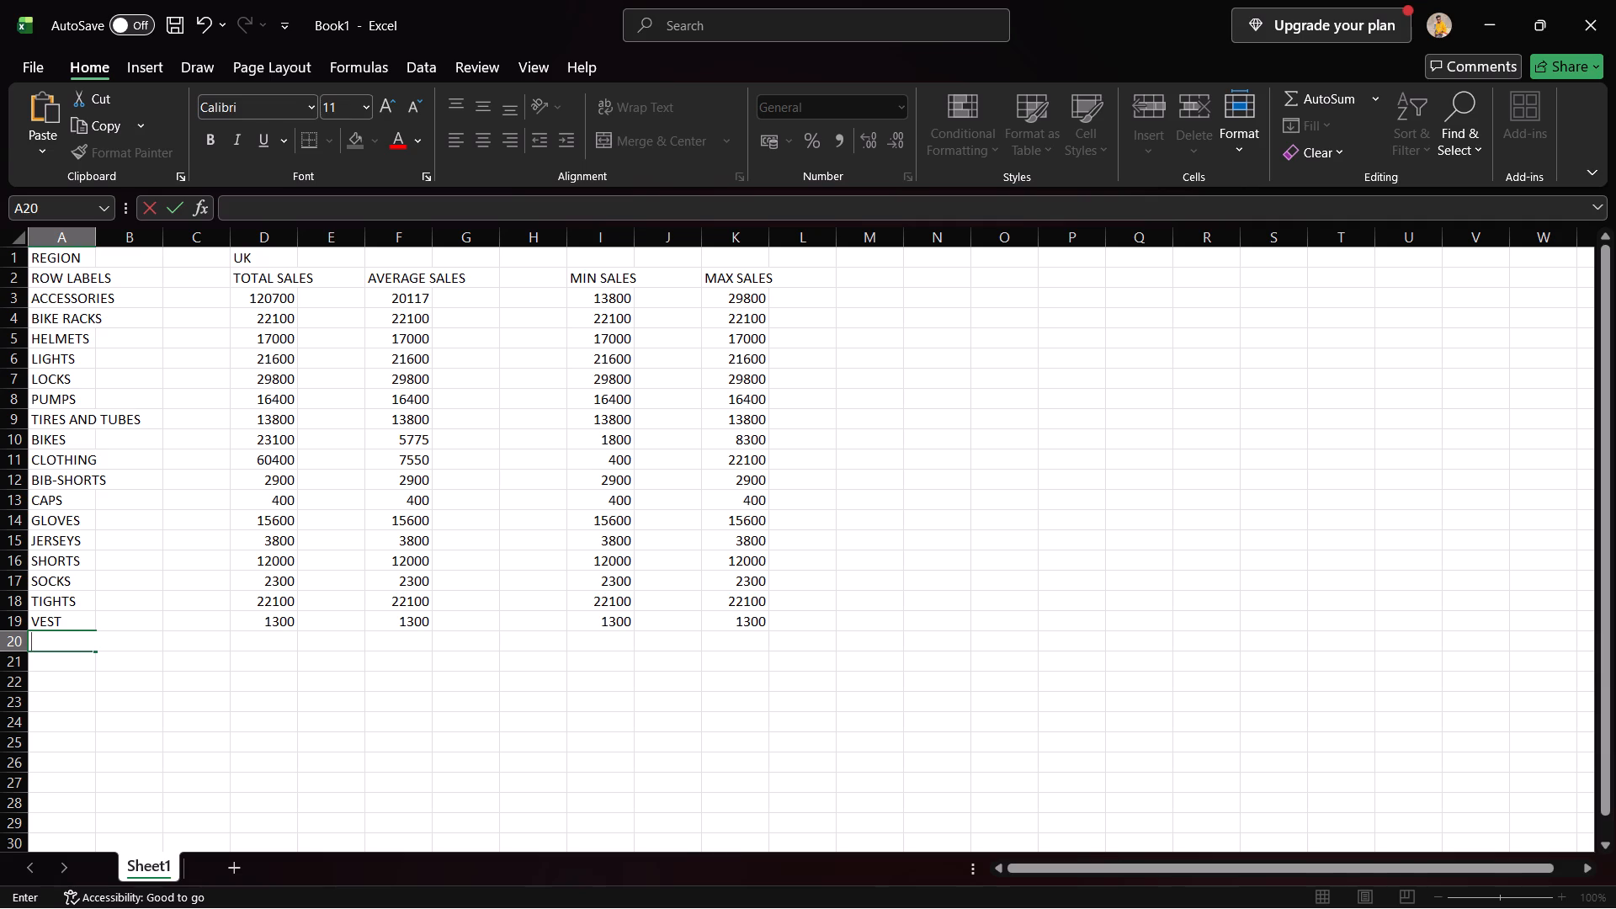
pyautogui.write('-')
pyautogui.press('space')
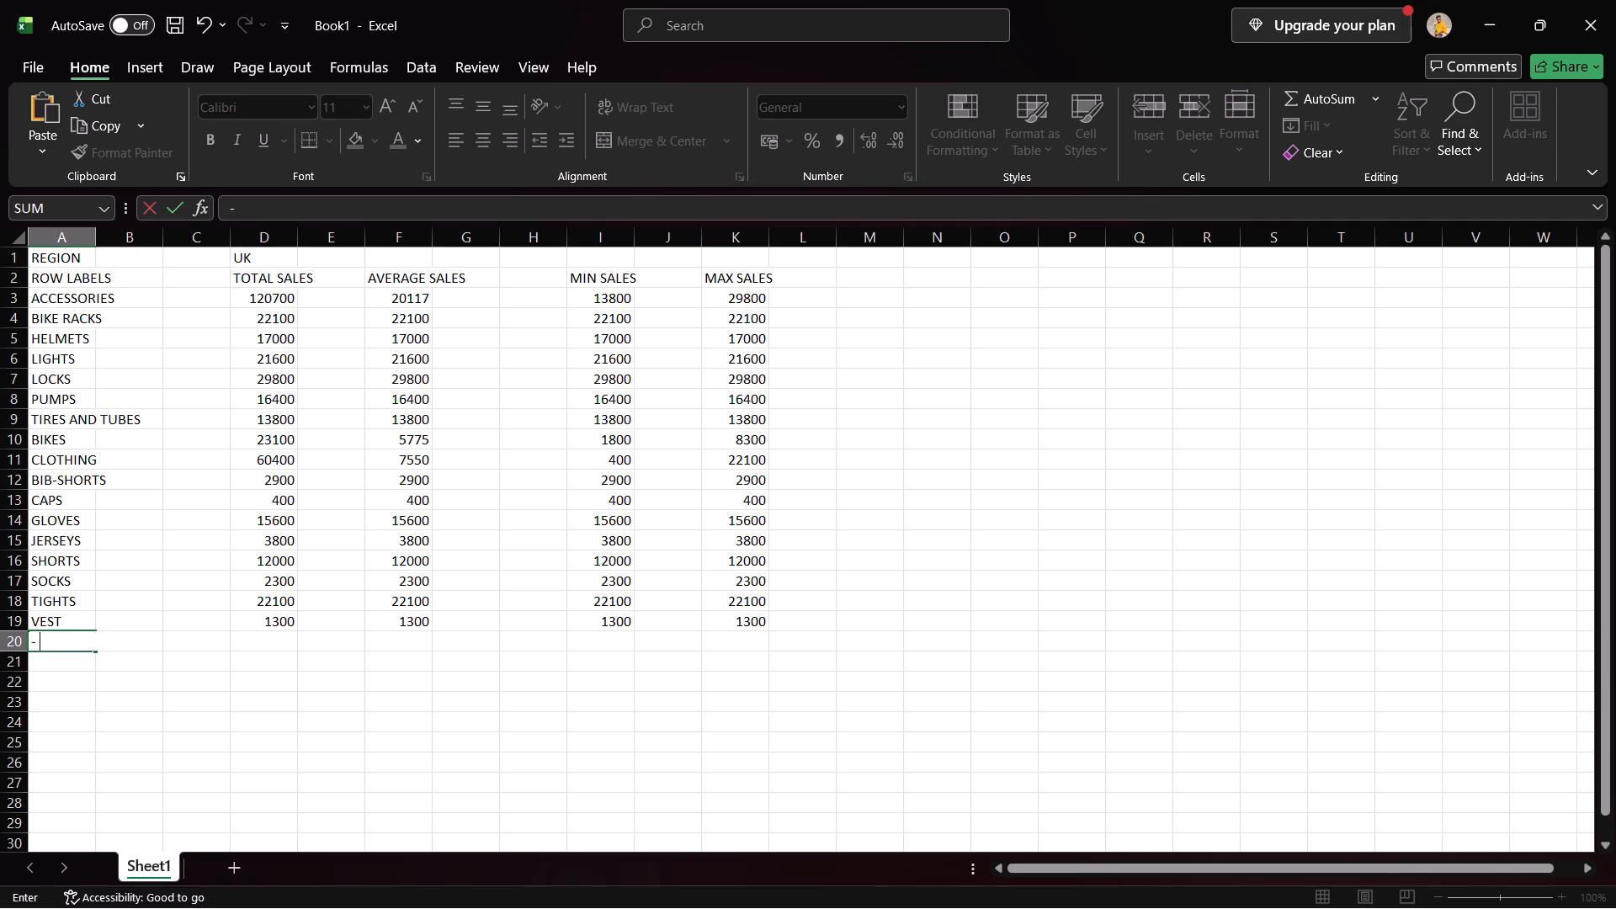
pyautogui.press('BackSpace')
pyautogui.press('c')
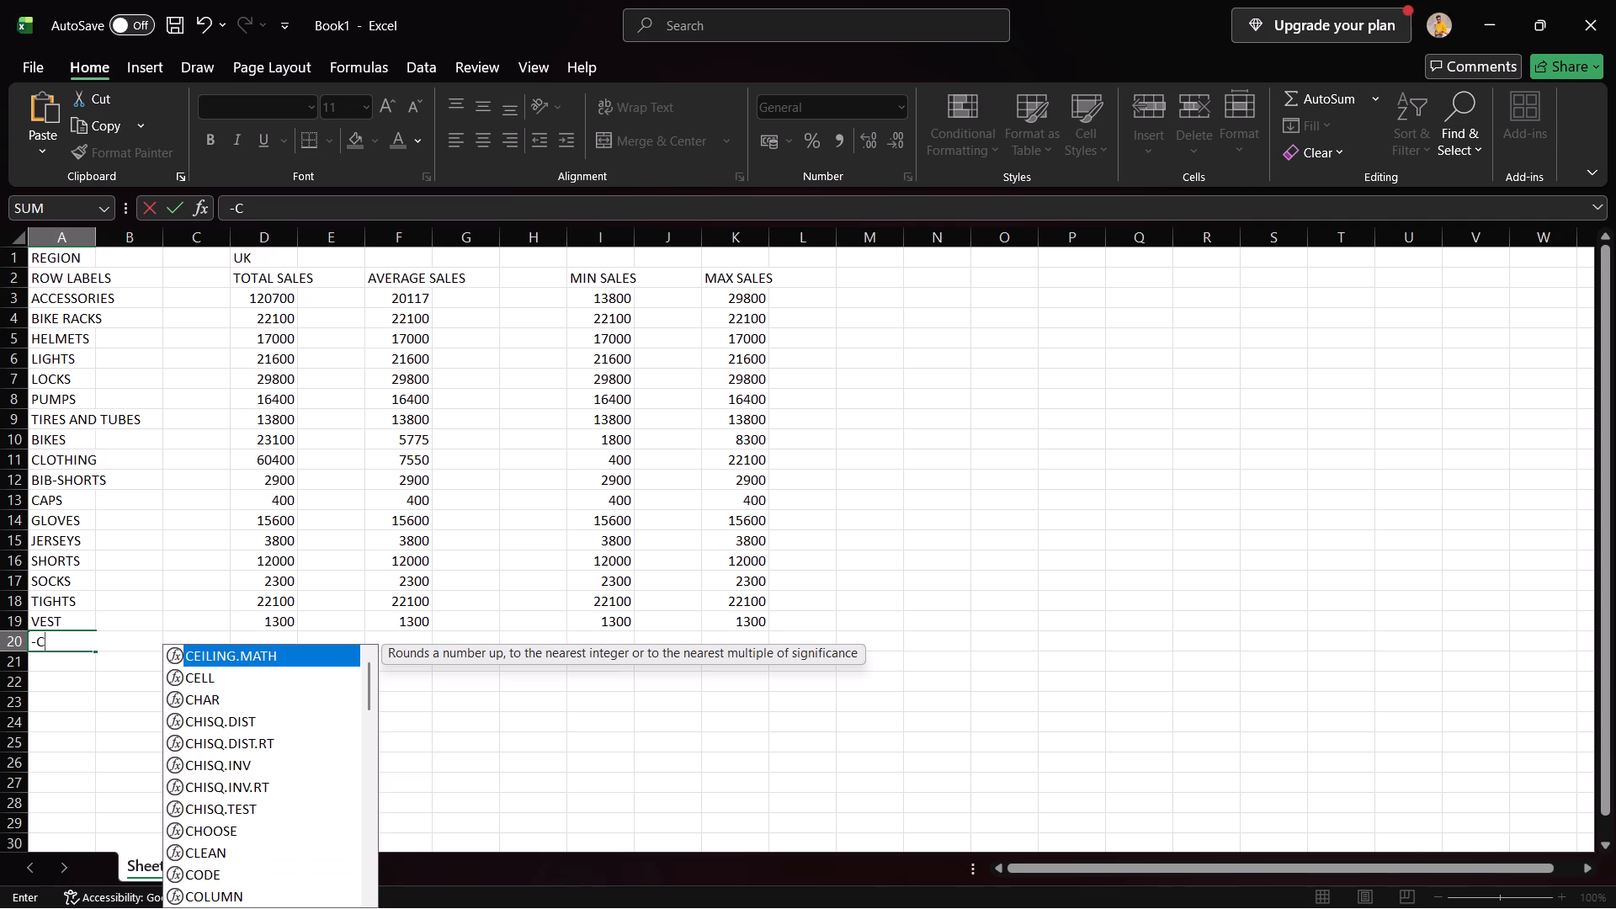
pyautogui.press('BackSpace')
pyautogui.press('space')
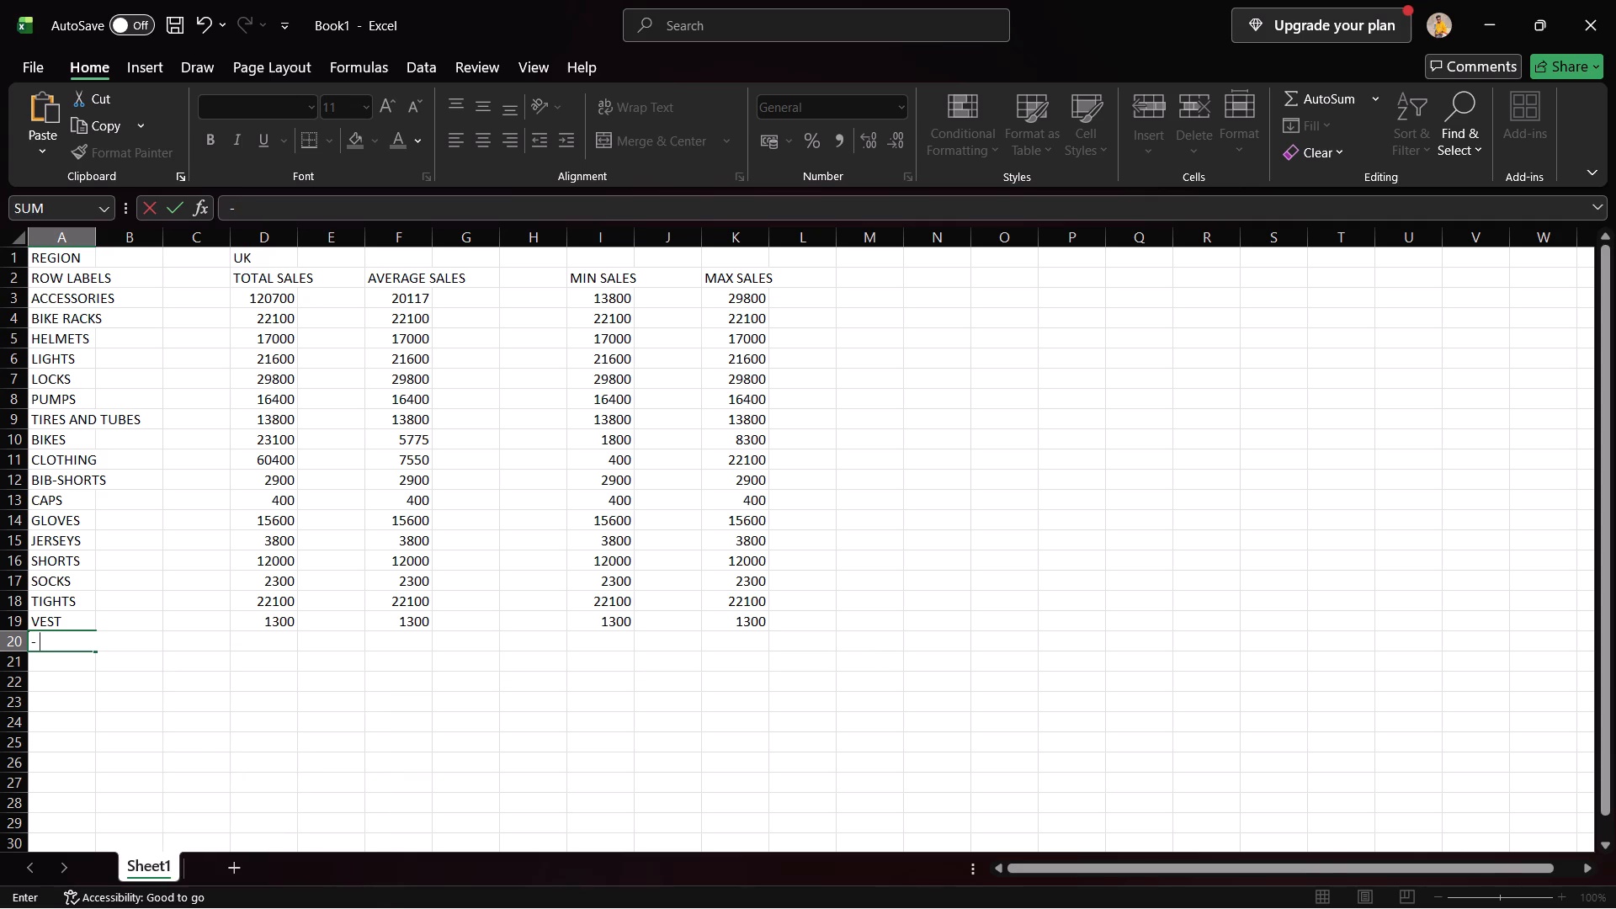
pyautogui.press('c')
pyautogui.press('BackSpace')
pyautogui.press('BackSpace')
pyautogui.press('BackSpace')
# Add the COMPONENTS label in cell A20 with 45100 as its total sales in D20 and 6443 as average sales in F20.
pyautogui.write('COMP')
pyautogui.write('ONENTS')
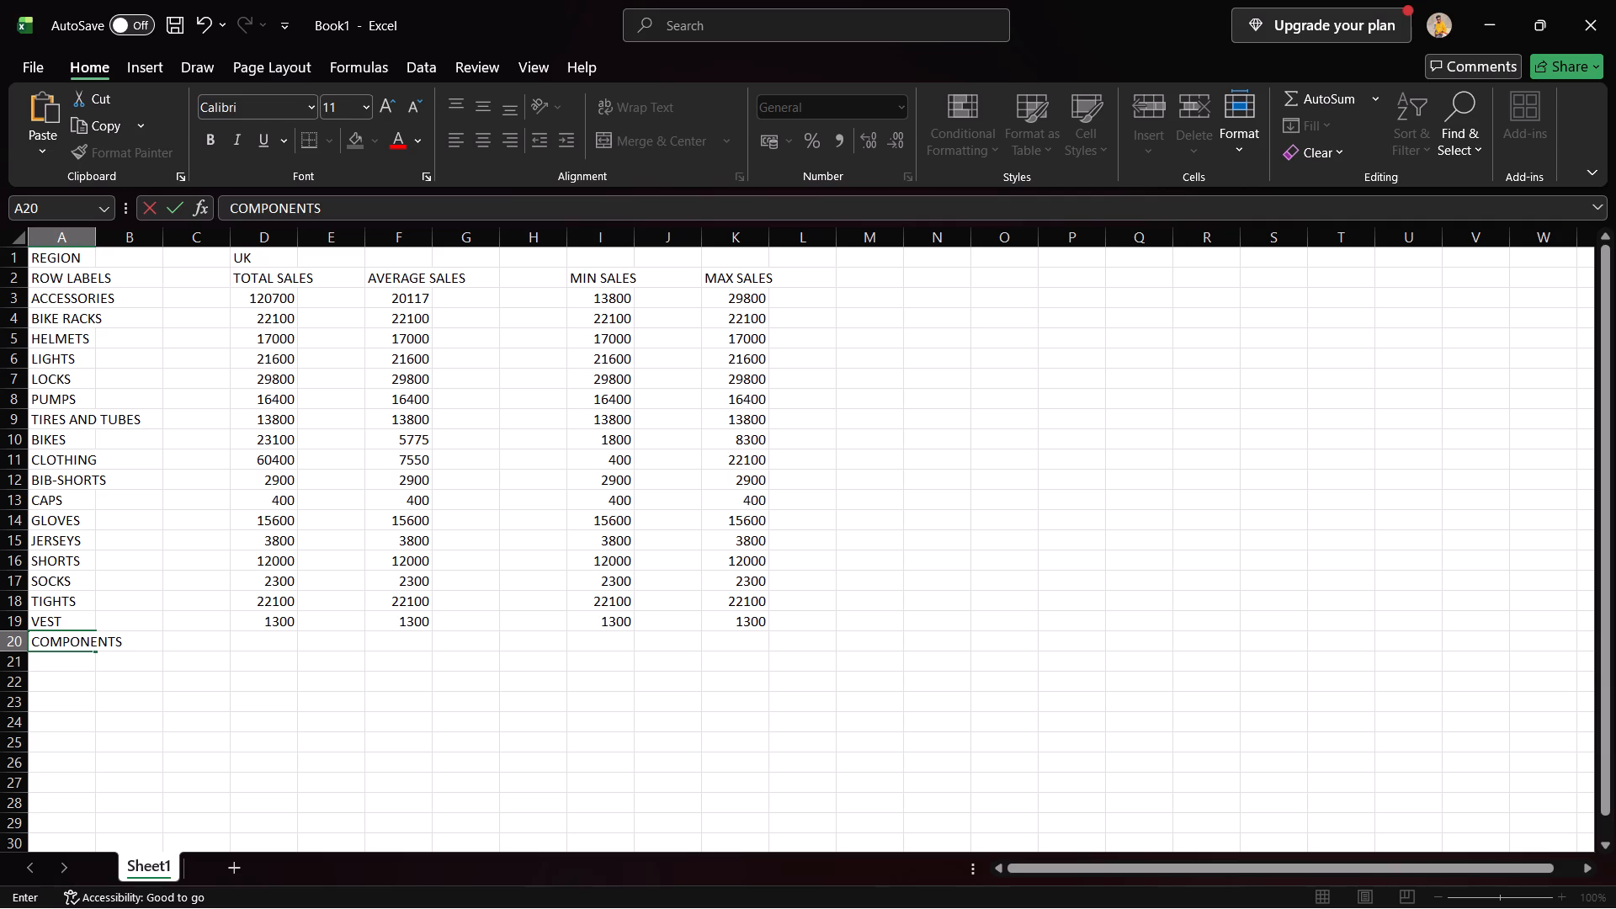
pyautogui.press('Tab')
pyautogui.press('Tab')
pyautogui.press('Tab')
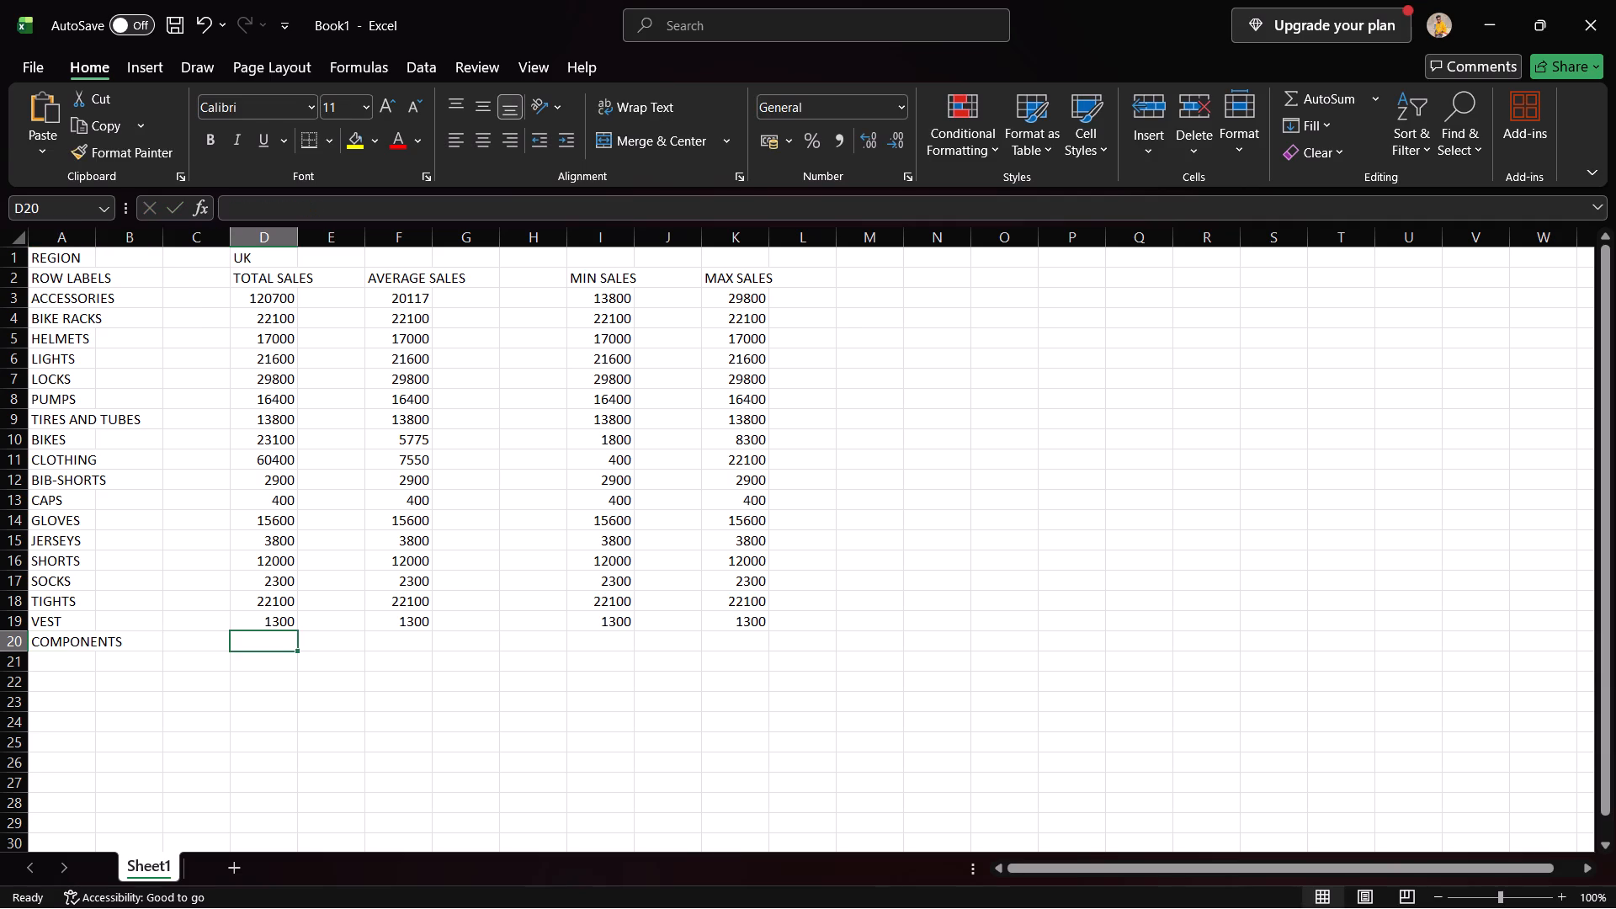
pyautogui.write('45')
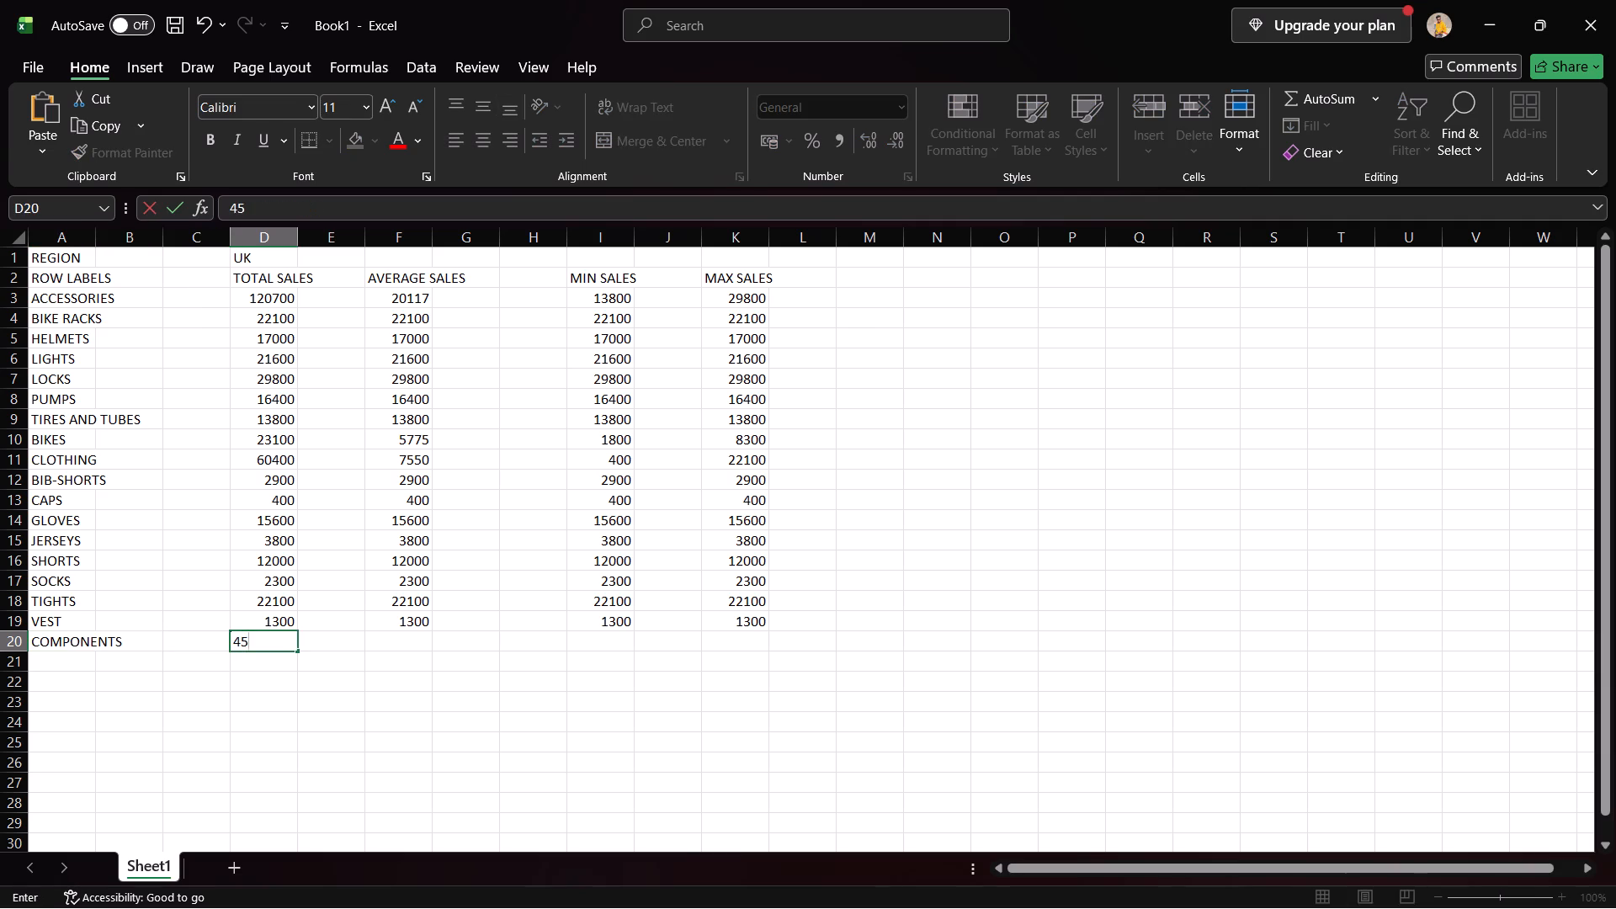
pyautogui.write('100')
pyautogui.press('Right')
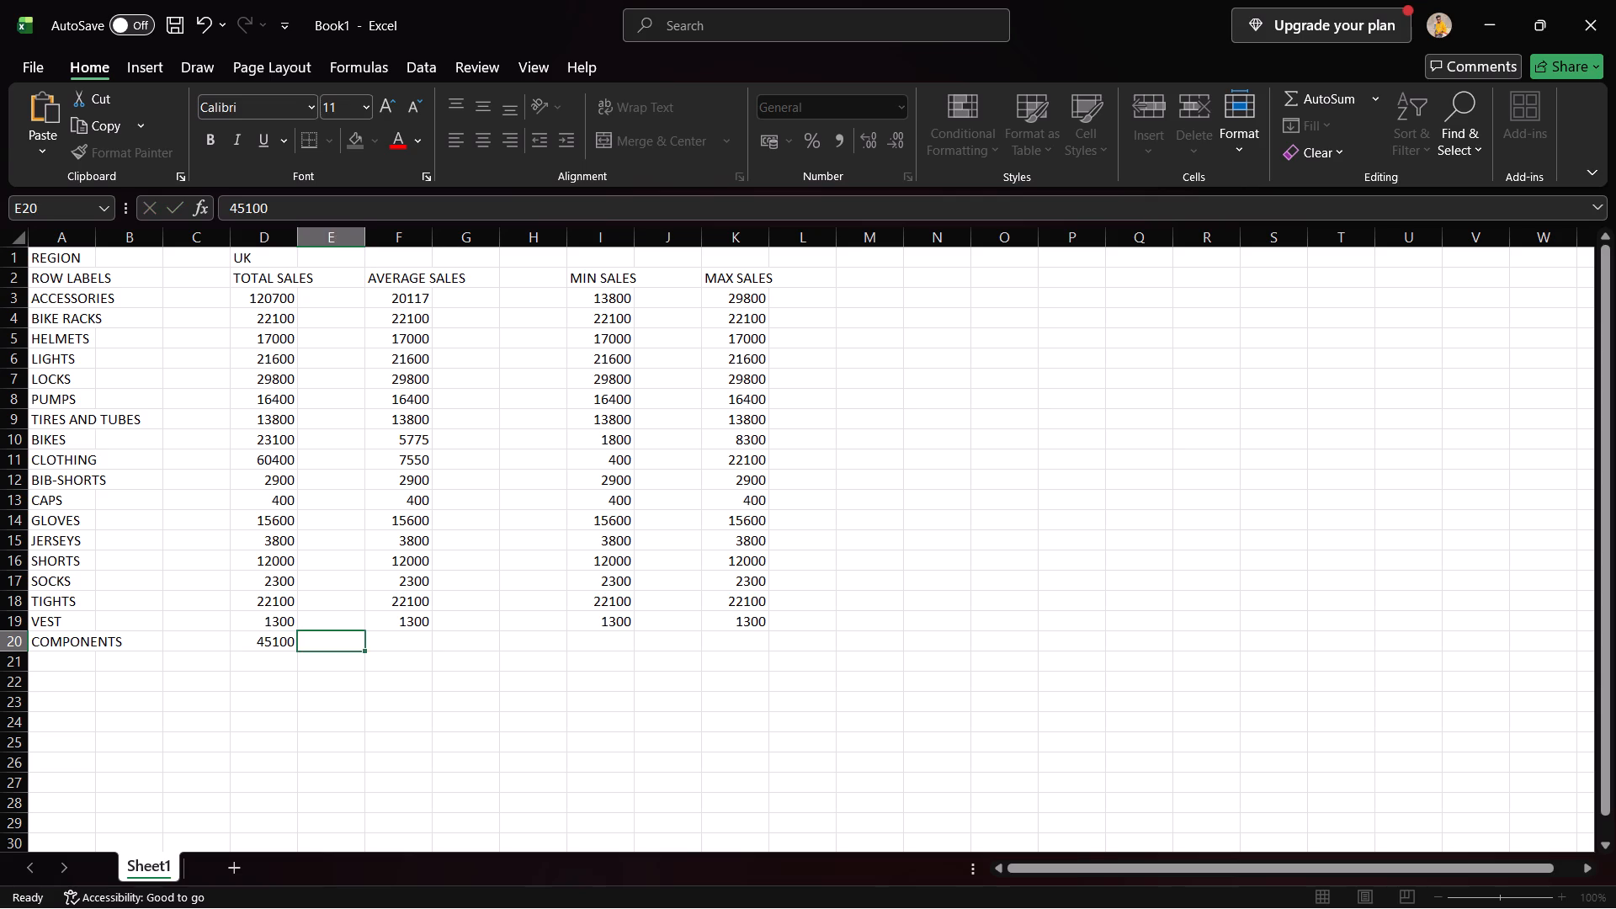
pyautogui.press('Right')
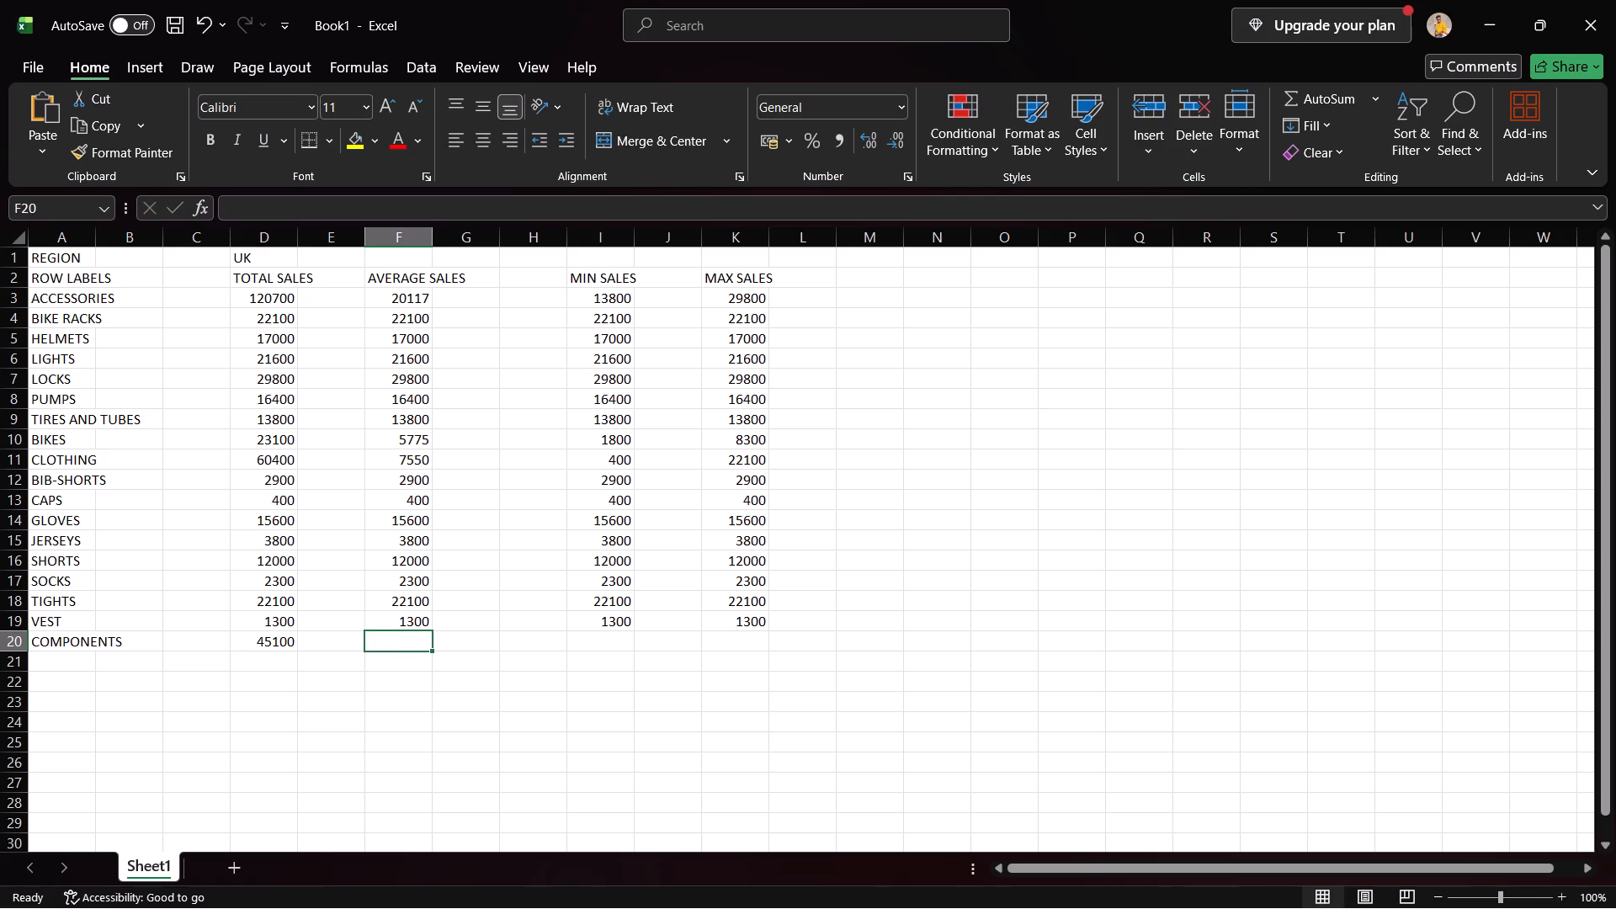
pyautogui.press('6')
pyautogui.write('443')
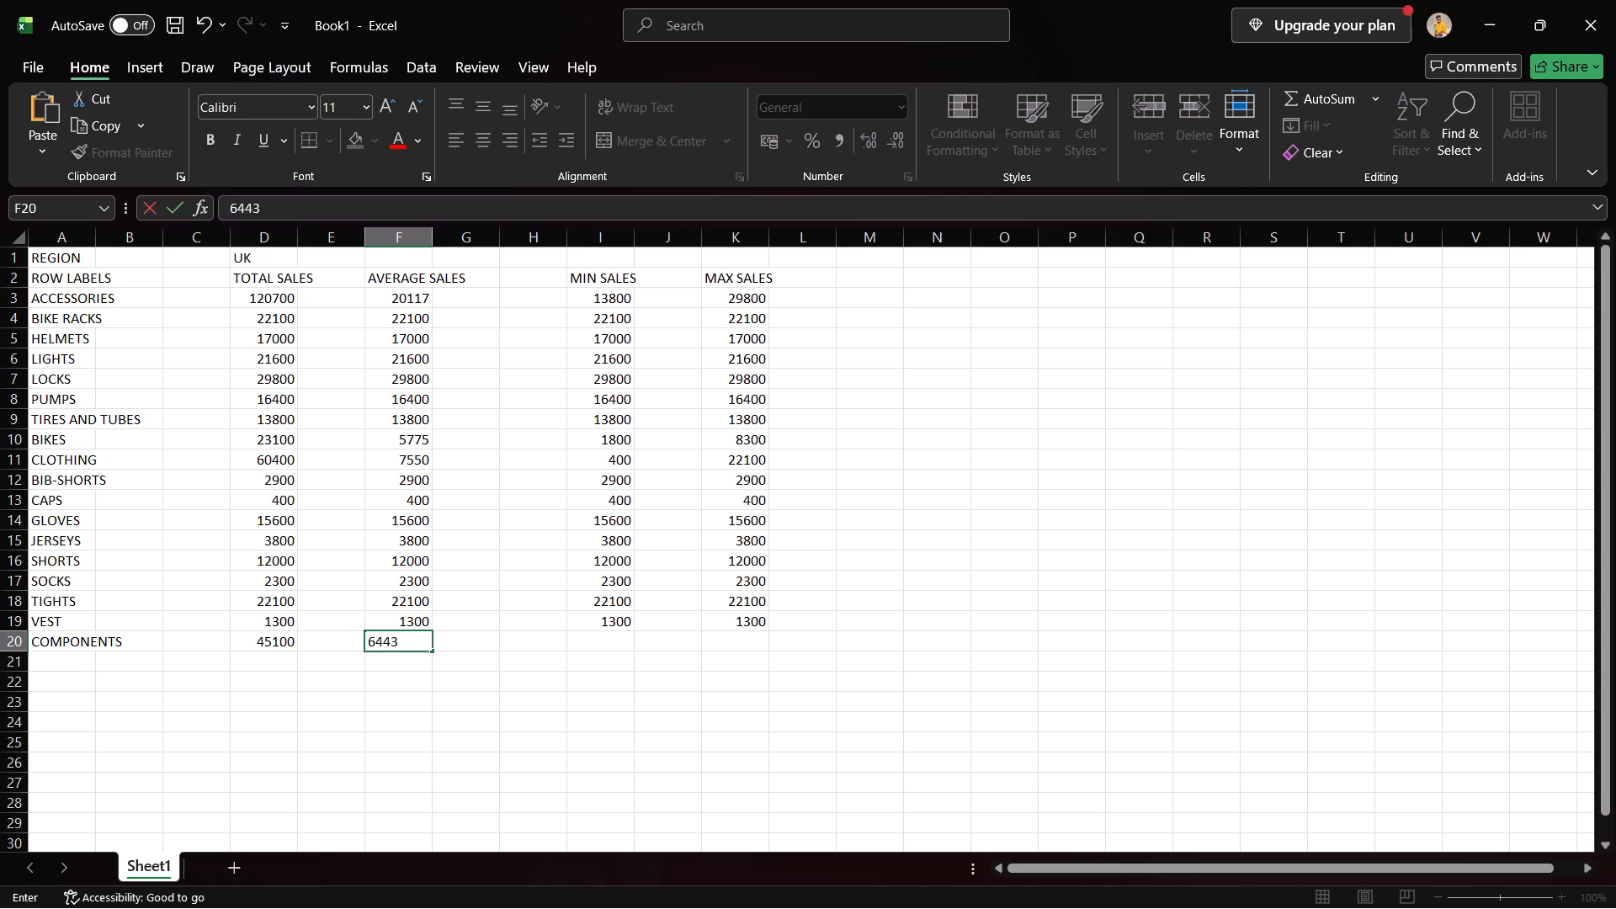
# Enter 1000 as the components minimum sales in cell I20 and 16700 as maximum sales in cell K20.
pyautogui.press('Right')
pyautogui.press('Right')
pyautogui.press('Right')
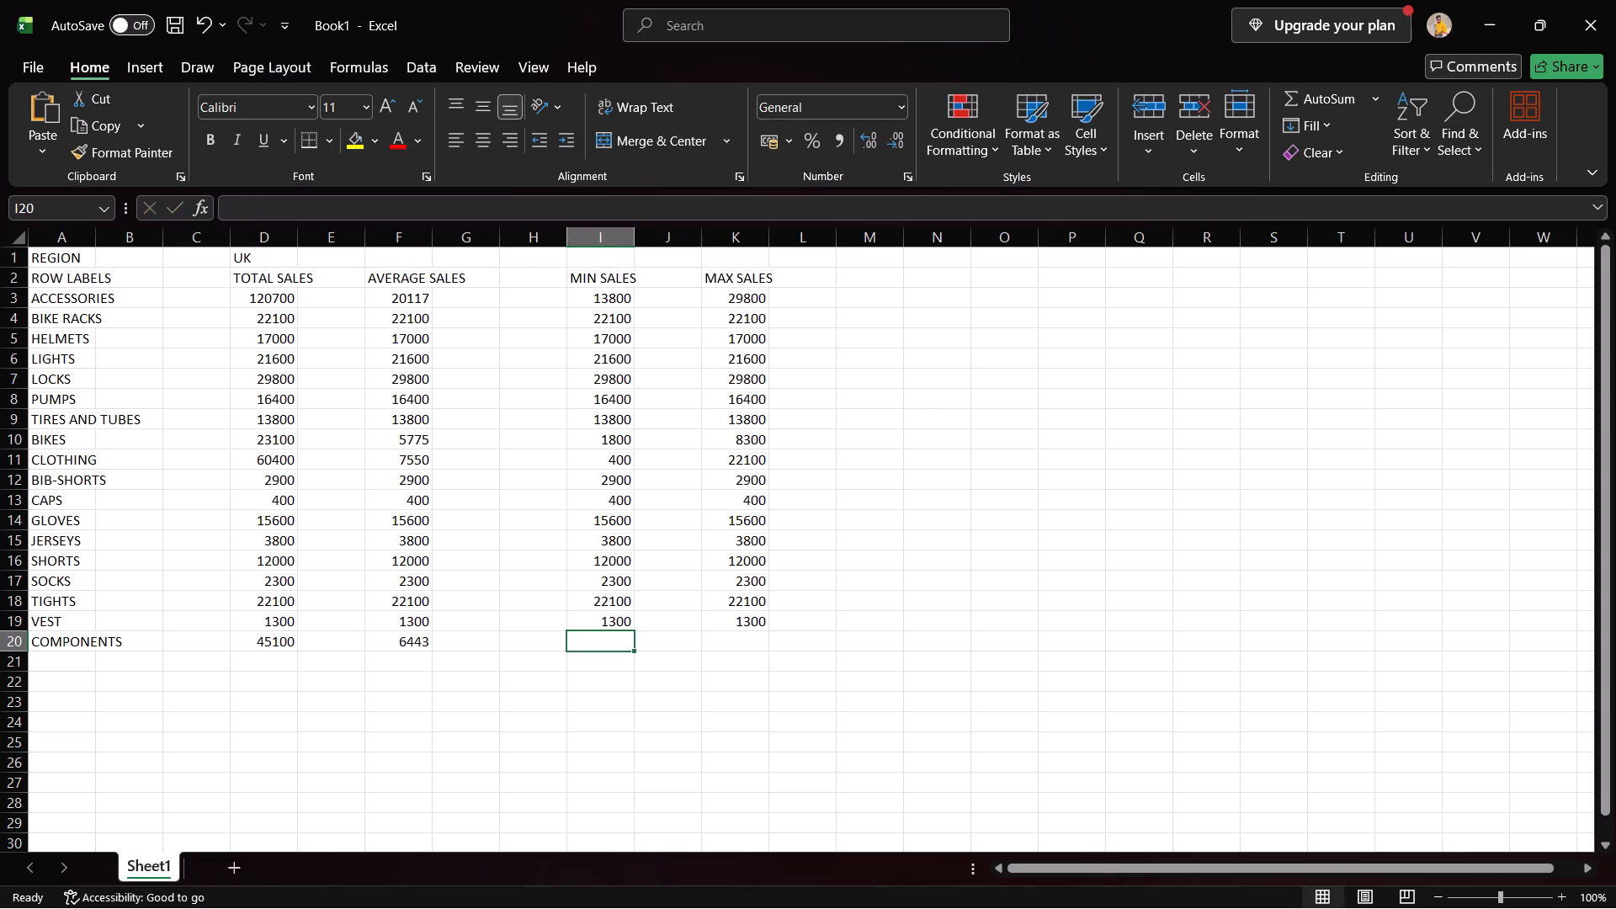
pyautogui.write('1000')
pyautogui.press('Right')
pyautogui.press('Right')
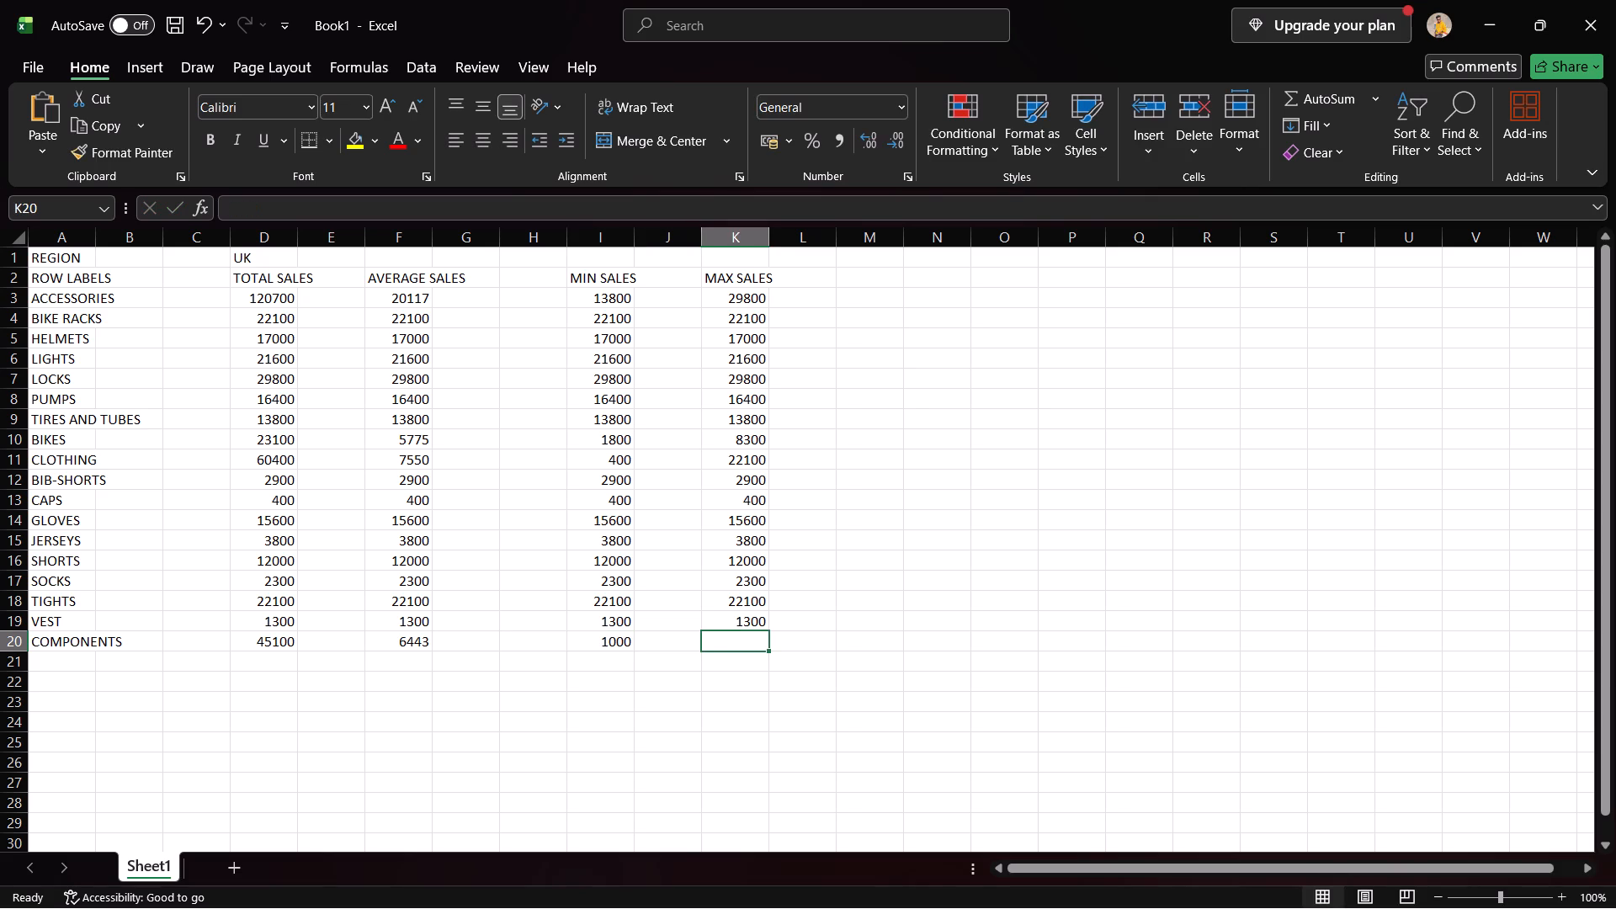
pyautogui.press('1')
pyautogui.write('67')
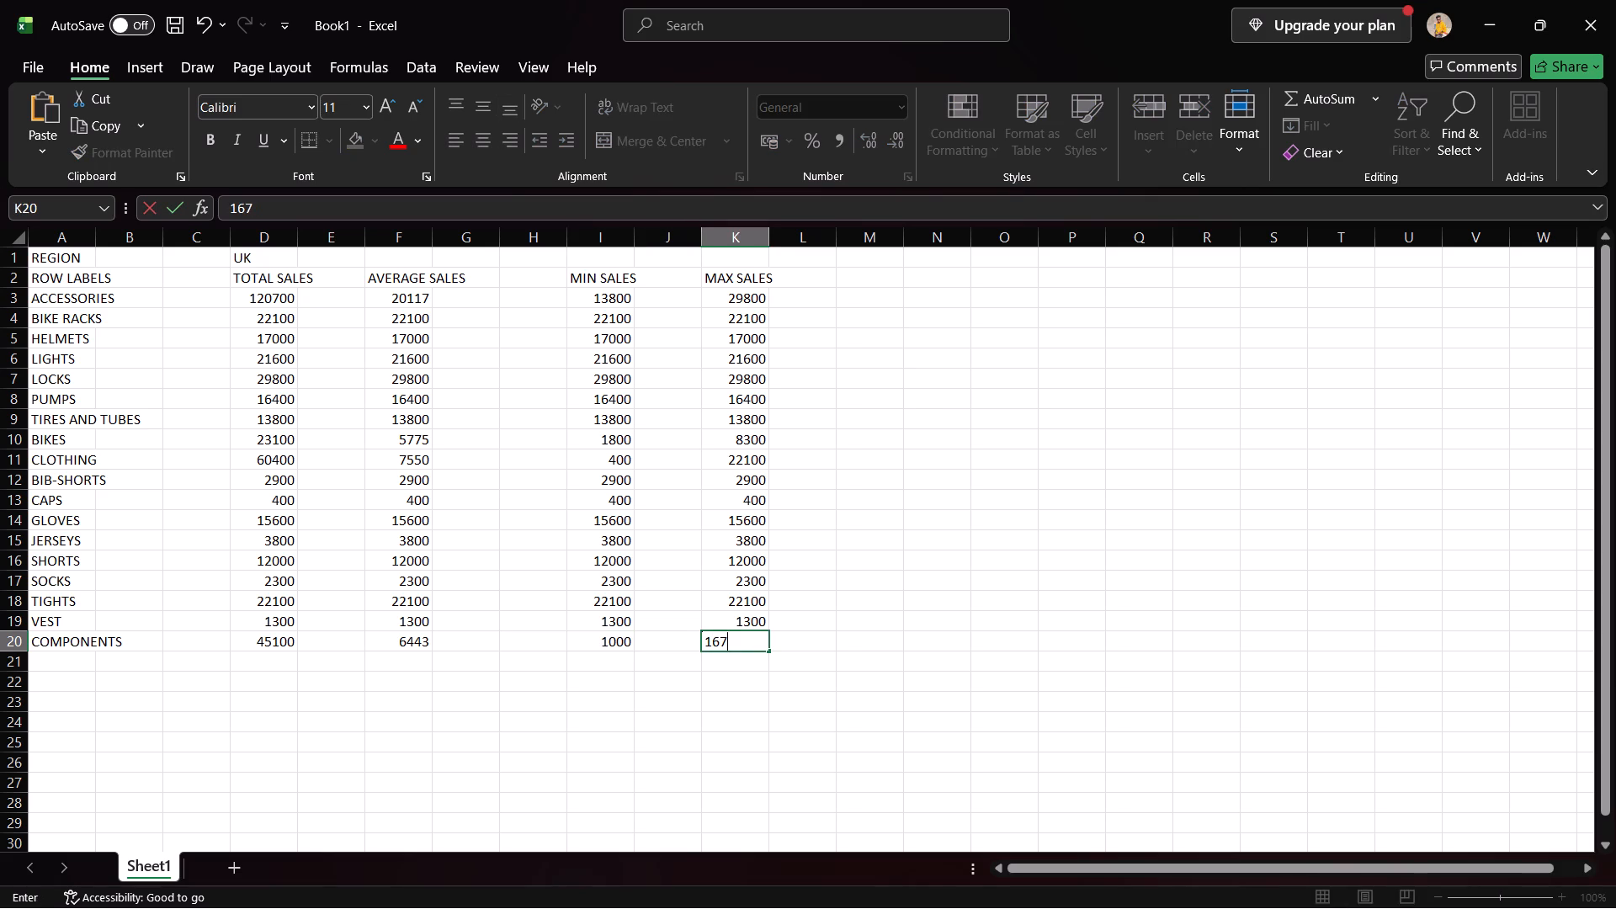
pyautogui.write('00')
pyautogui.press('Return')
# Add the BOTTOM BRACKETS label in cell A21 with 1000 as its total sales in D21 and 1000 as average sales in F21.
pyautogui.press('Left')
pyautogui.press('Left')
pyautogui.press('Left')
pyautogui.press('Left')
pyautogui.press('Left')
pyautogui.press('Left')
pyautogui.press('Left')
pyautogui.press('Left')
pyautogui.press('Left')
pyautogui.press('Left')
pyautogui.press('Left')
pyautogui.press('Left')
pyautogui.press('Left')
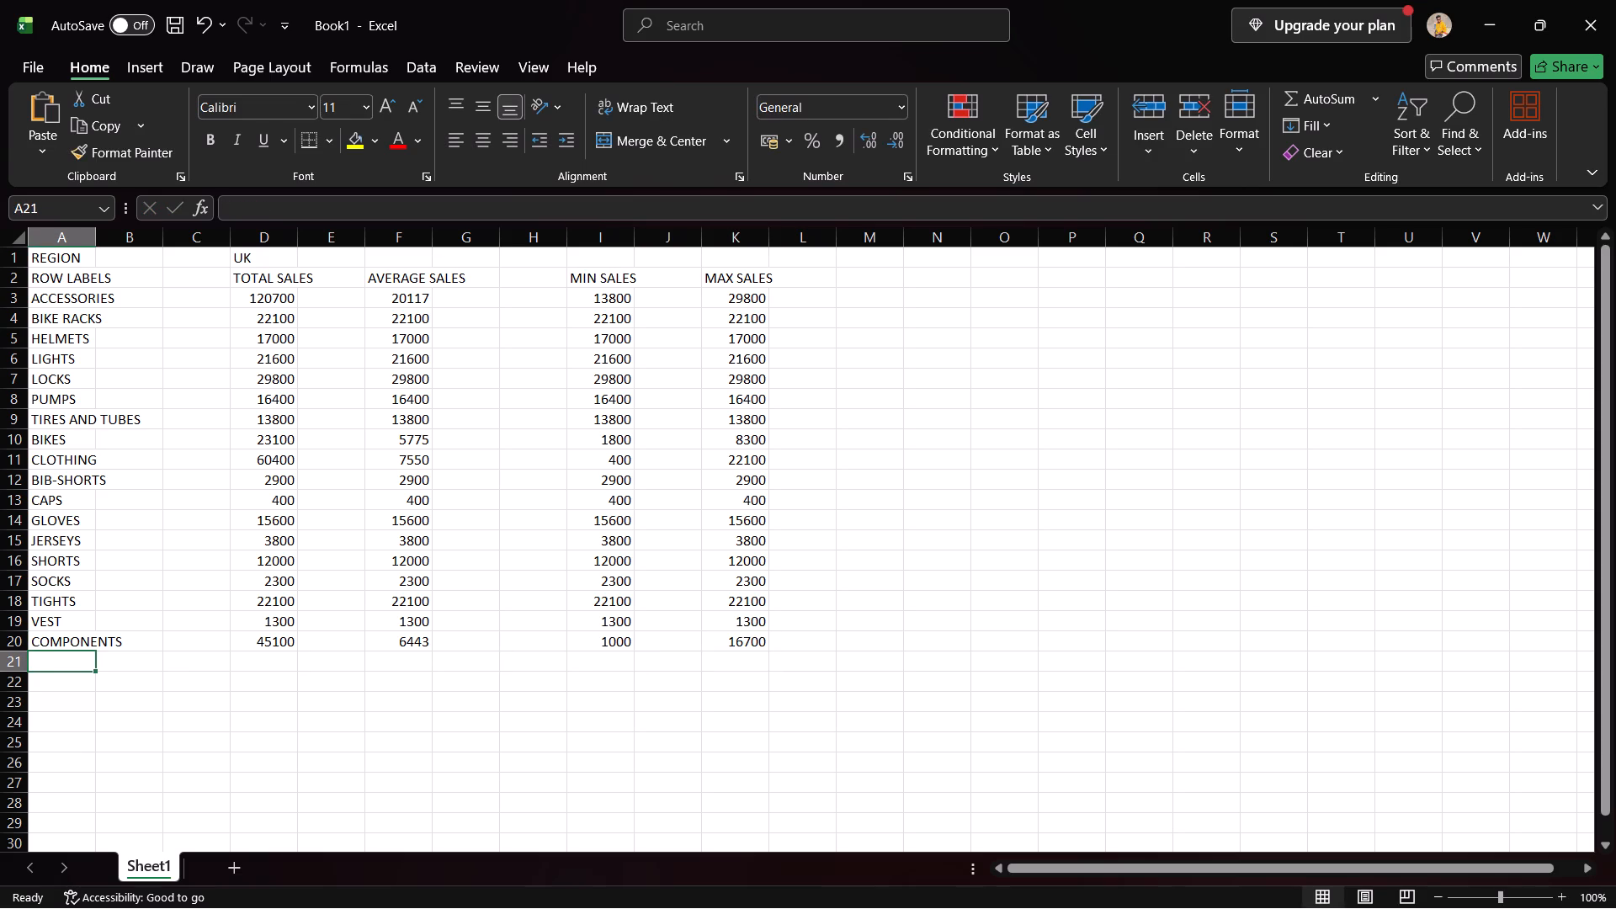
pyautogui.write('BOTTOM N')
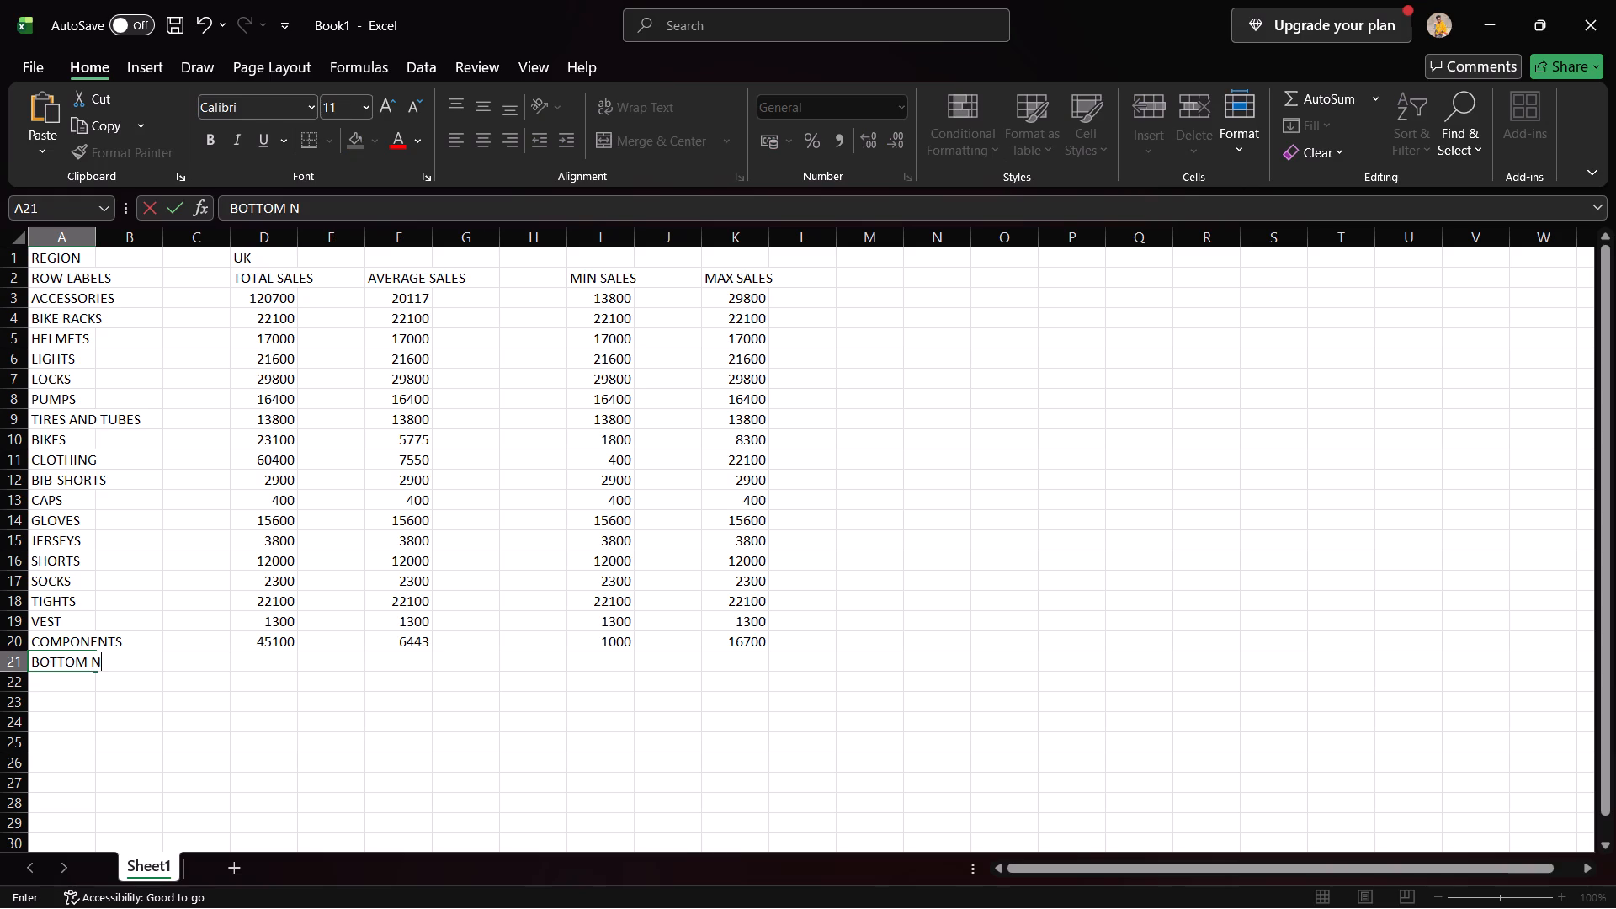
pyautogui.press('BackSpace')
pyautogui.write('BRA')
pyautogui.write('CKETS')
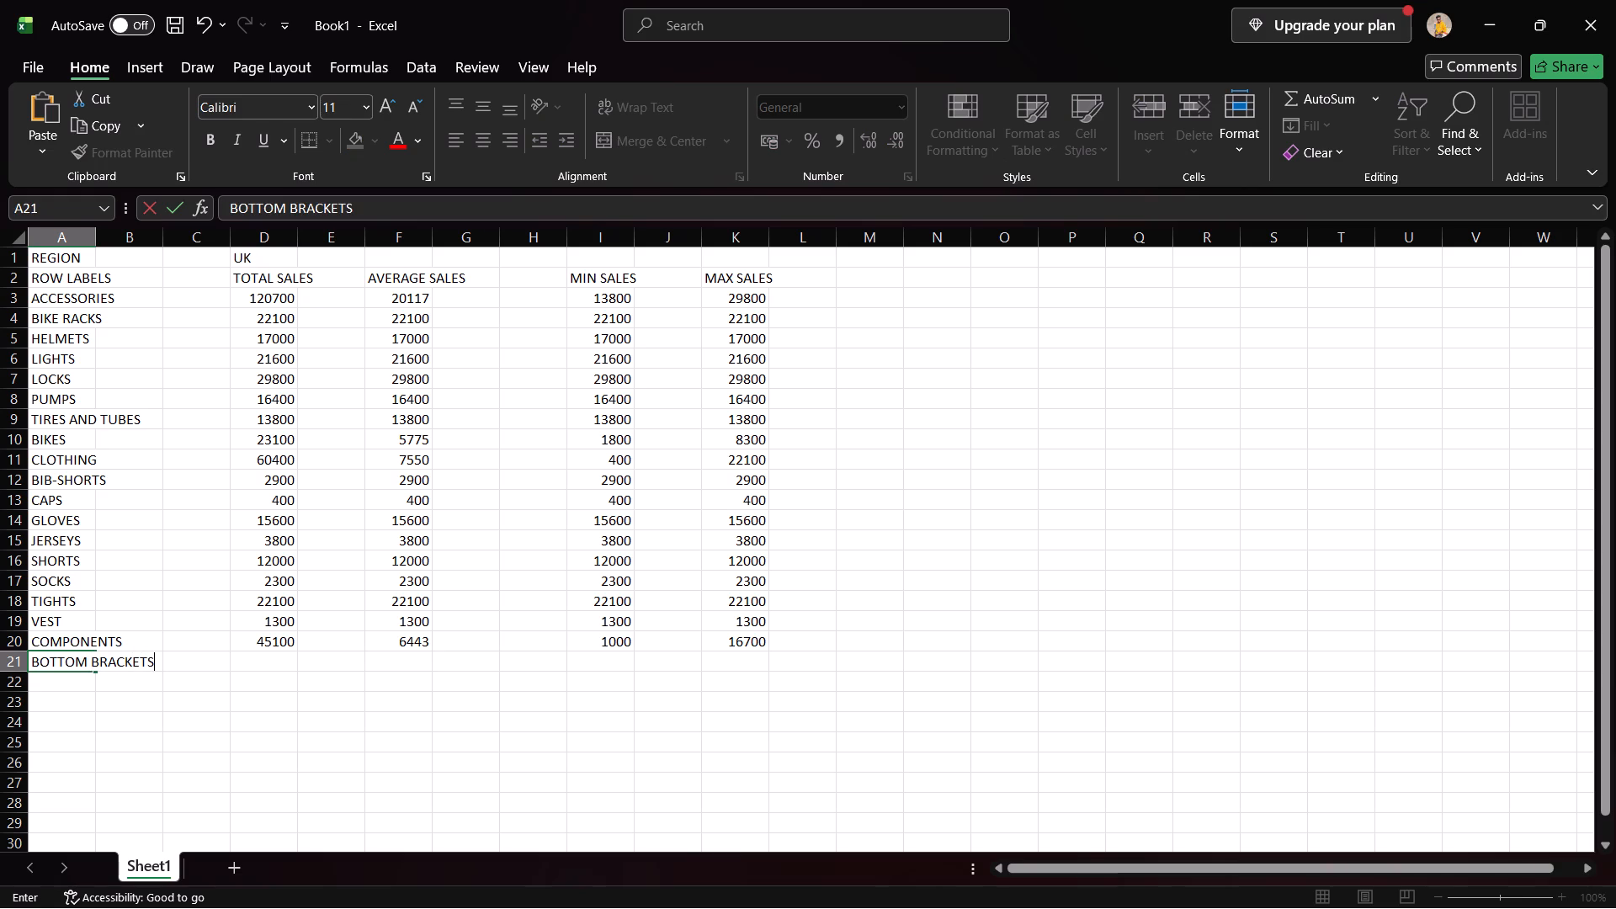
pyautogui.press('Tab')
pyautogui.press('Tab')
pyautogui.press('Tab')
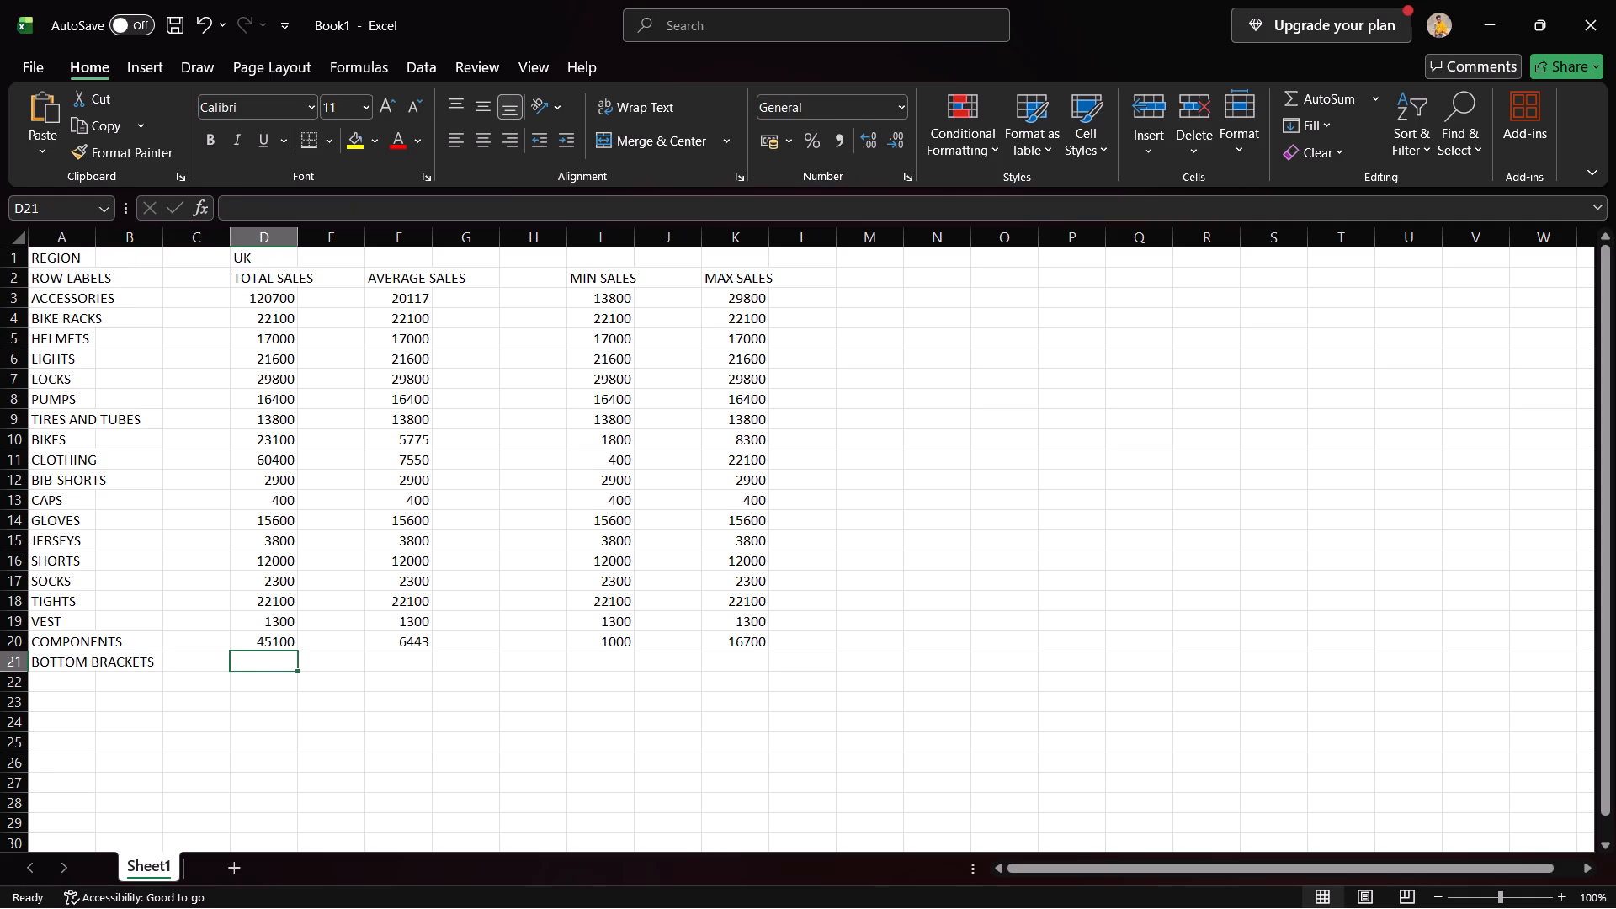
pyautogui.write('1000')
pyautogui.press('Right')
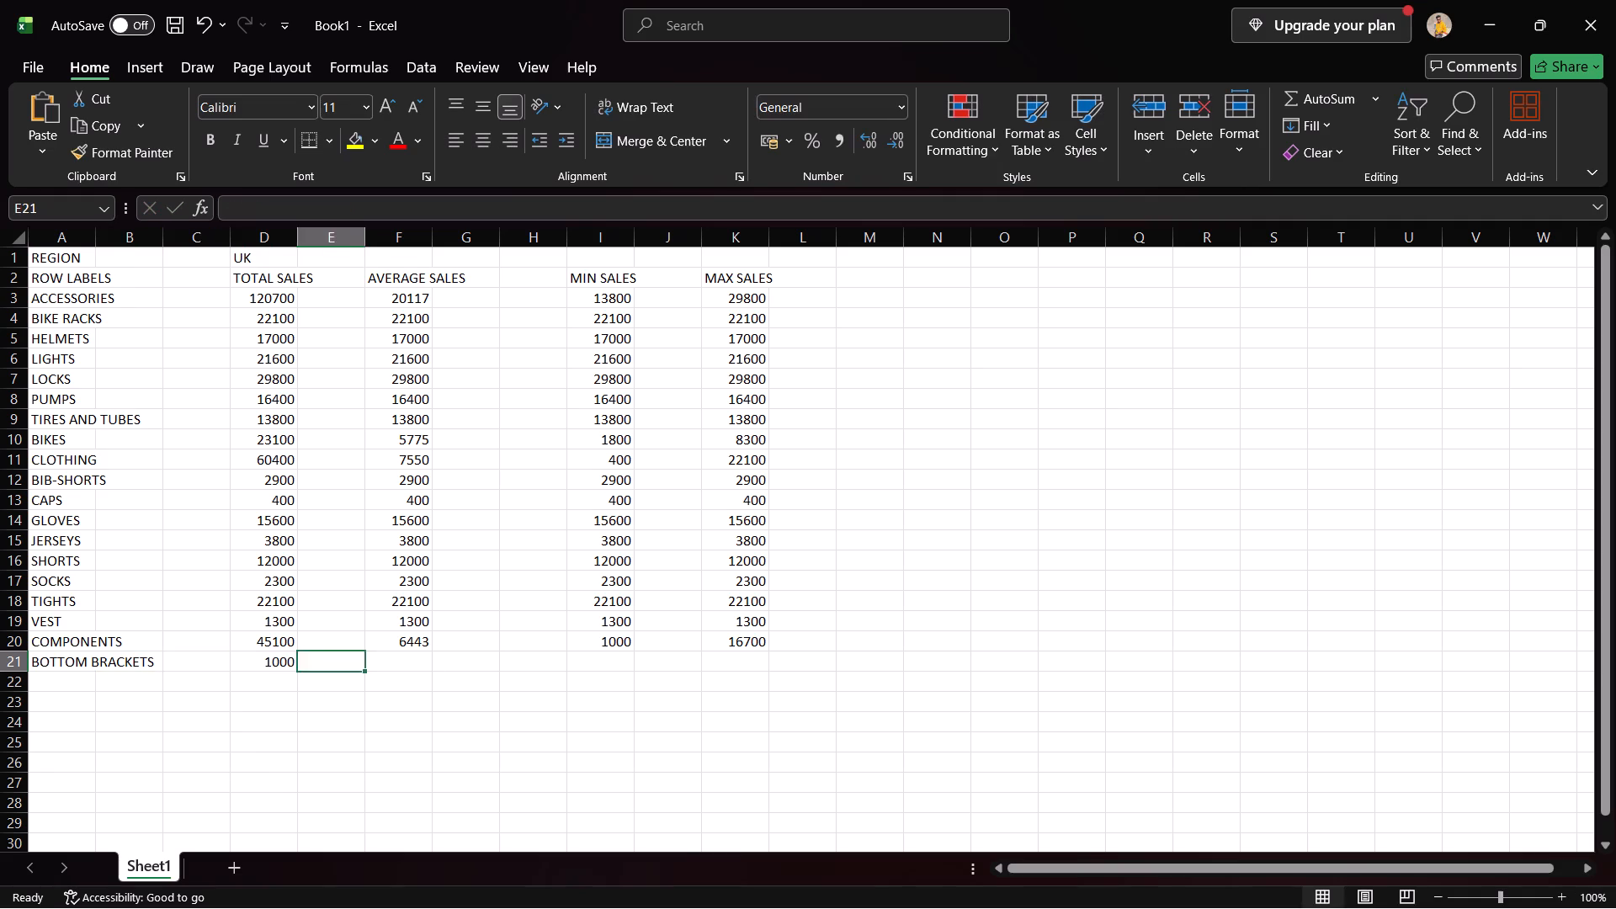
pyautogui.press('Right')
pyautogui.write('1000')
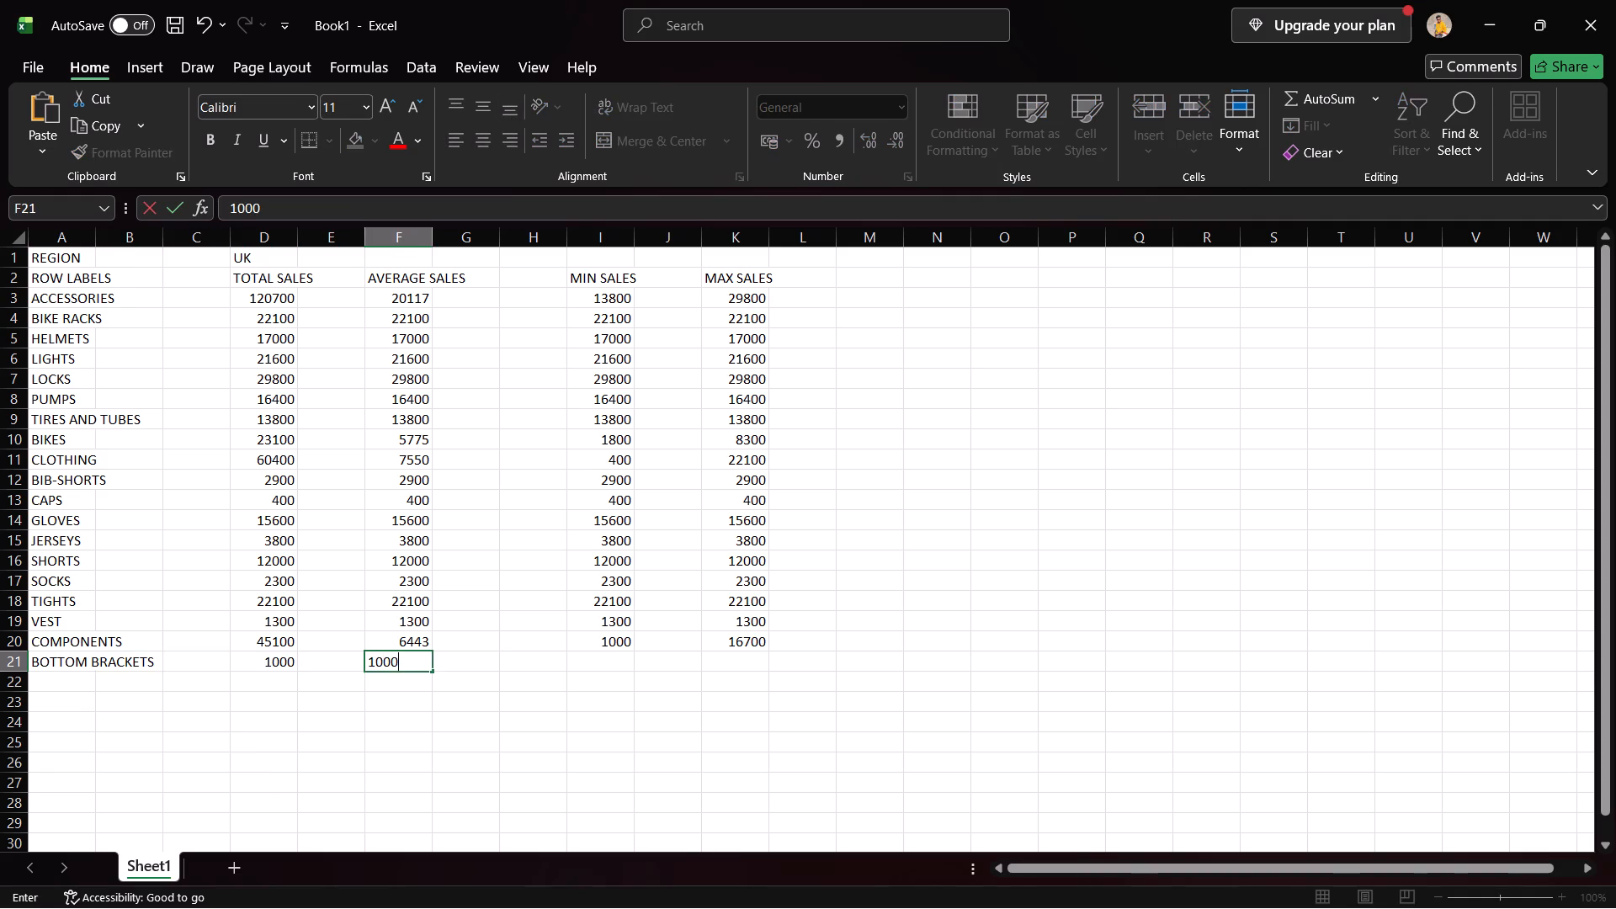
# Enter 1000 as the bottom brackets minimum sales in cell I21 and 1000 as maximum sales in cell K21.
pyautogui.press('Right')
pyautogui.press('Right')
pyautogui.press('Right')
pyautogui.write('1000')
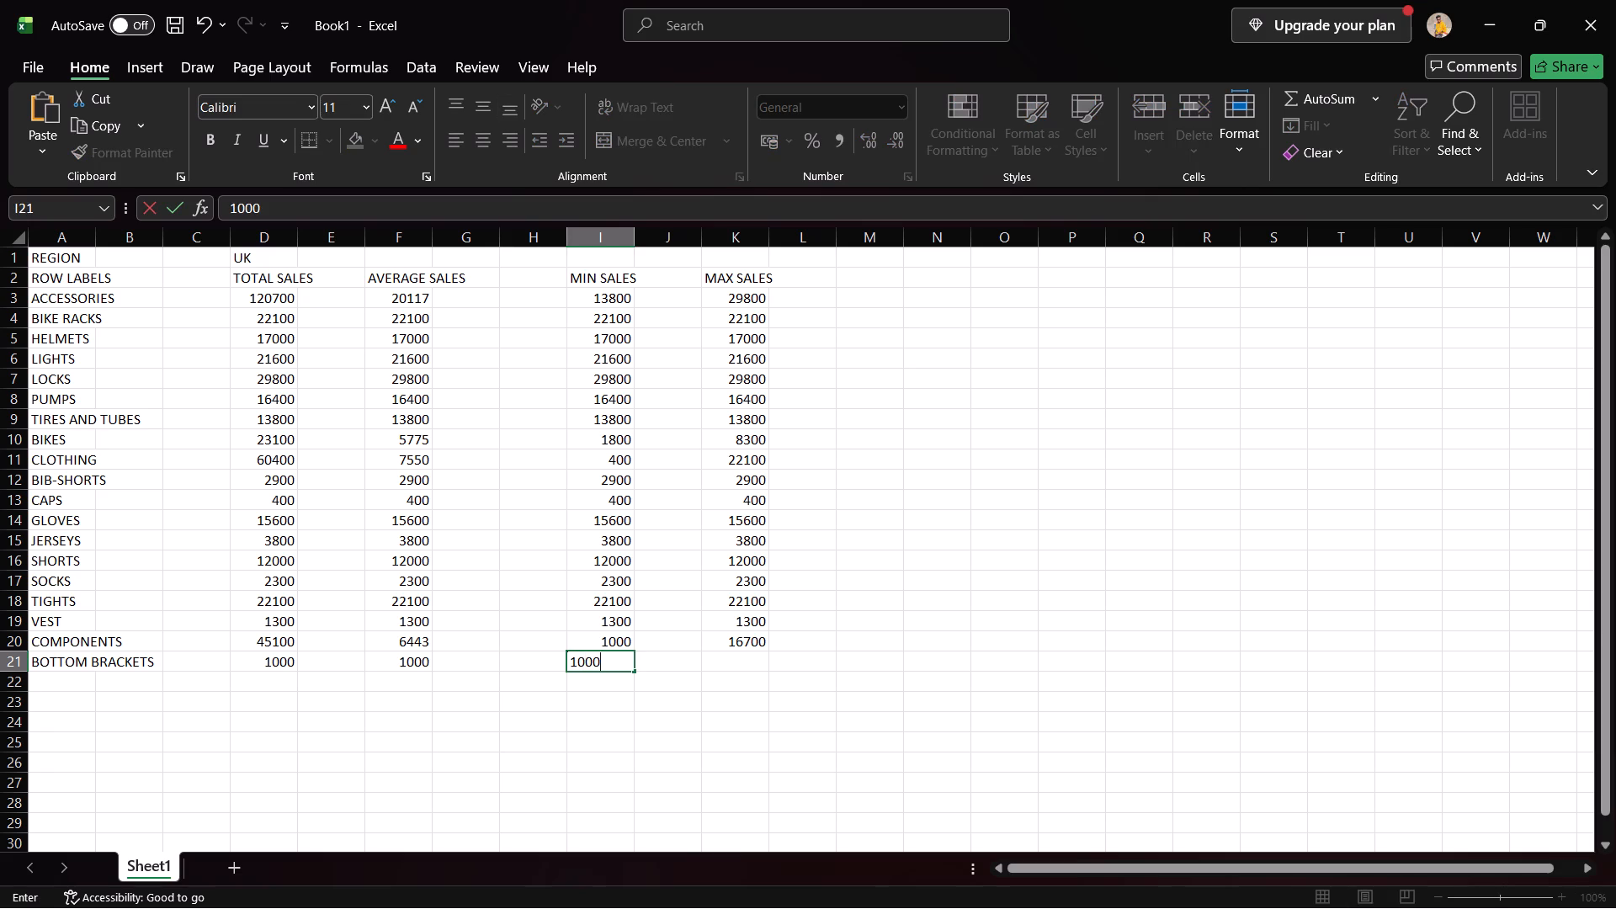
pyautogui.press('Right')
pyautogui.press('Right')
pyautogui.write('1000')
pyautogui.press('Return')
# Add the BRAKES label in cell A22 with 3400 as its total sales in D22 and 3400 as average sales in F22.
pyautogui.press('Left')
pyautogui.press('Left')
pyautogui.press('Left')
pyautogui.press('Left')
pyautogui.press('Left')
pyautogui.press('Left')
pyautogui.press('Left')
pyautogui.press('Left')
pyautogui.press('Left')
pyautogui.press('Left')
pyautogui.press('Left')
pyautogui.press('Left')
pyautogui.press('Left')
pyautogui.press('Left')
pyautogui.press('Left')
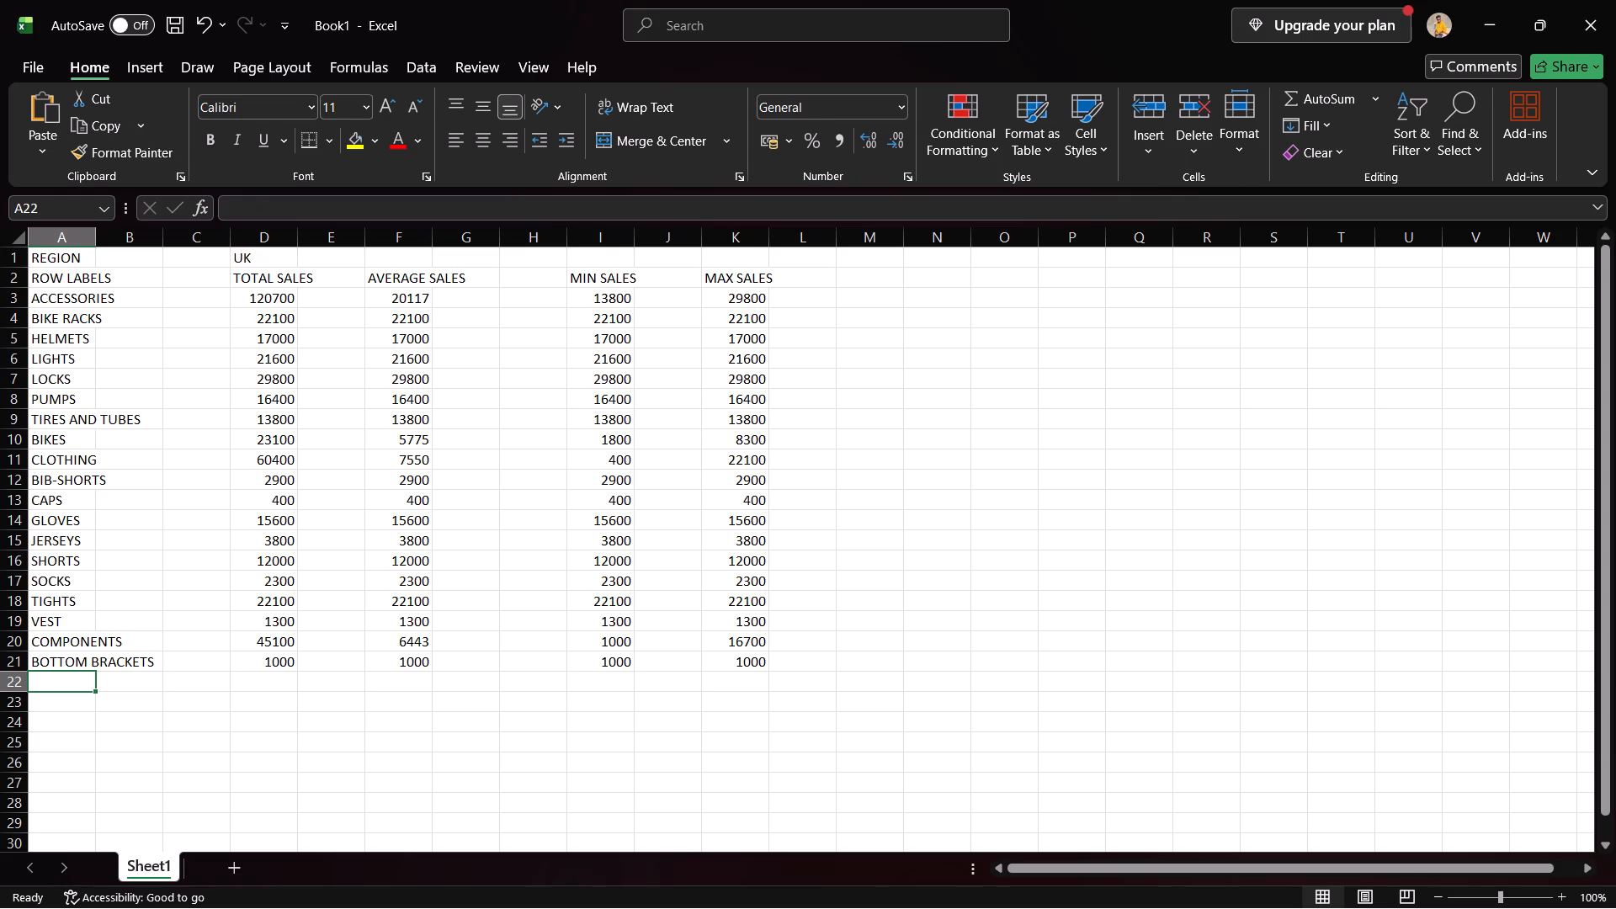
pyautogui.write('BRA')
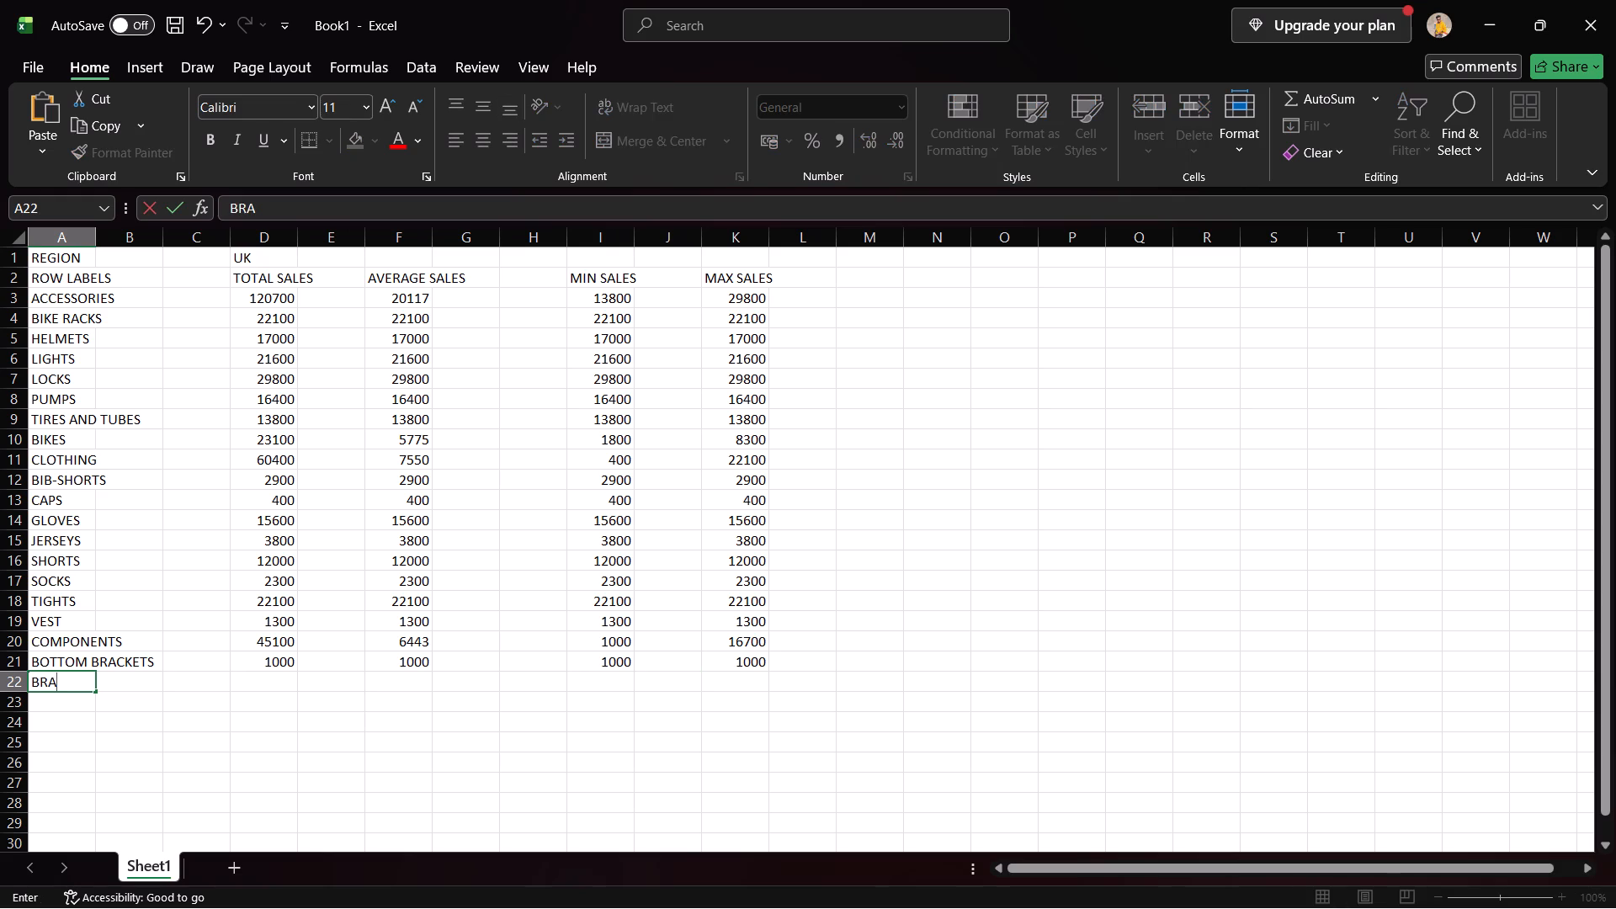
pyautogui.write('KE')
pyautogui.press('s')
pyautogui.press('Right')
pyautogui.press('Right')
pyautogui.press('Right')
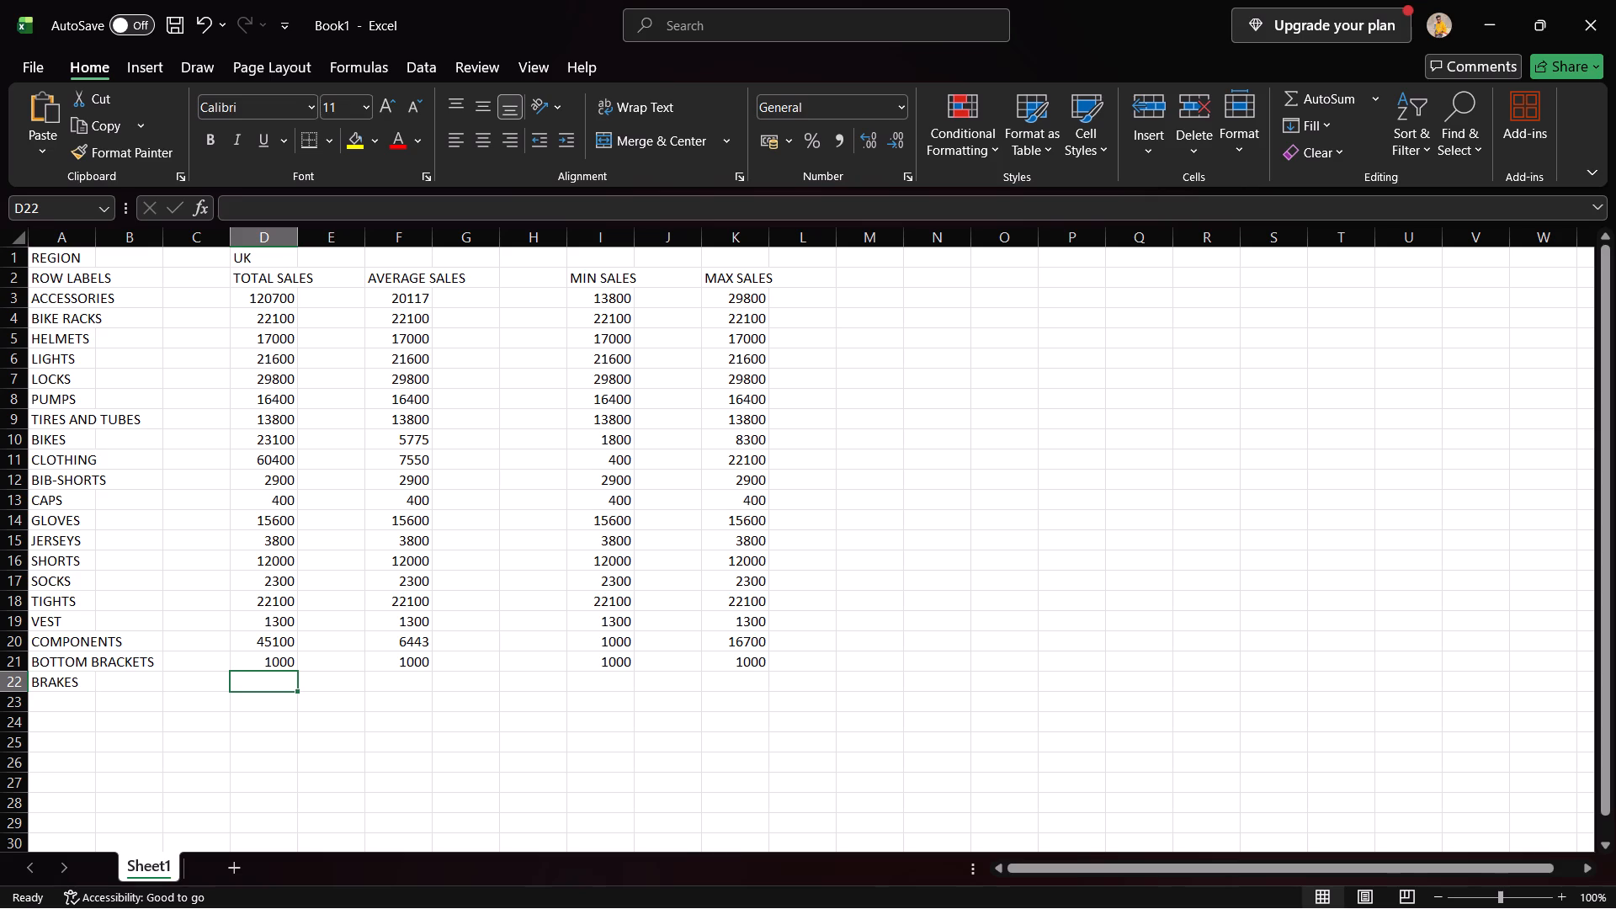
pyautogui.write('3400')
pyautogui.press('Right')
pyautogui.press('Right')
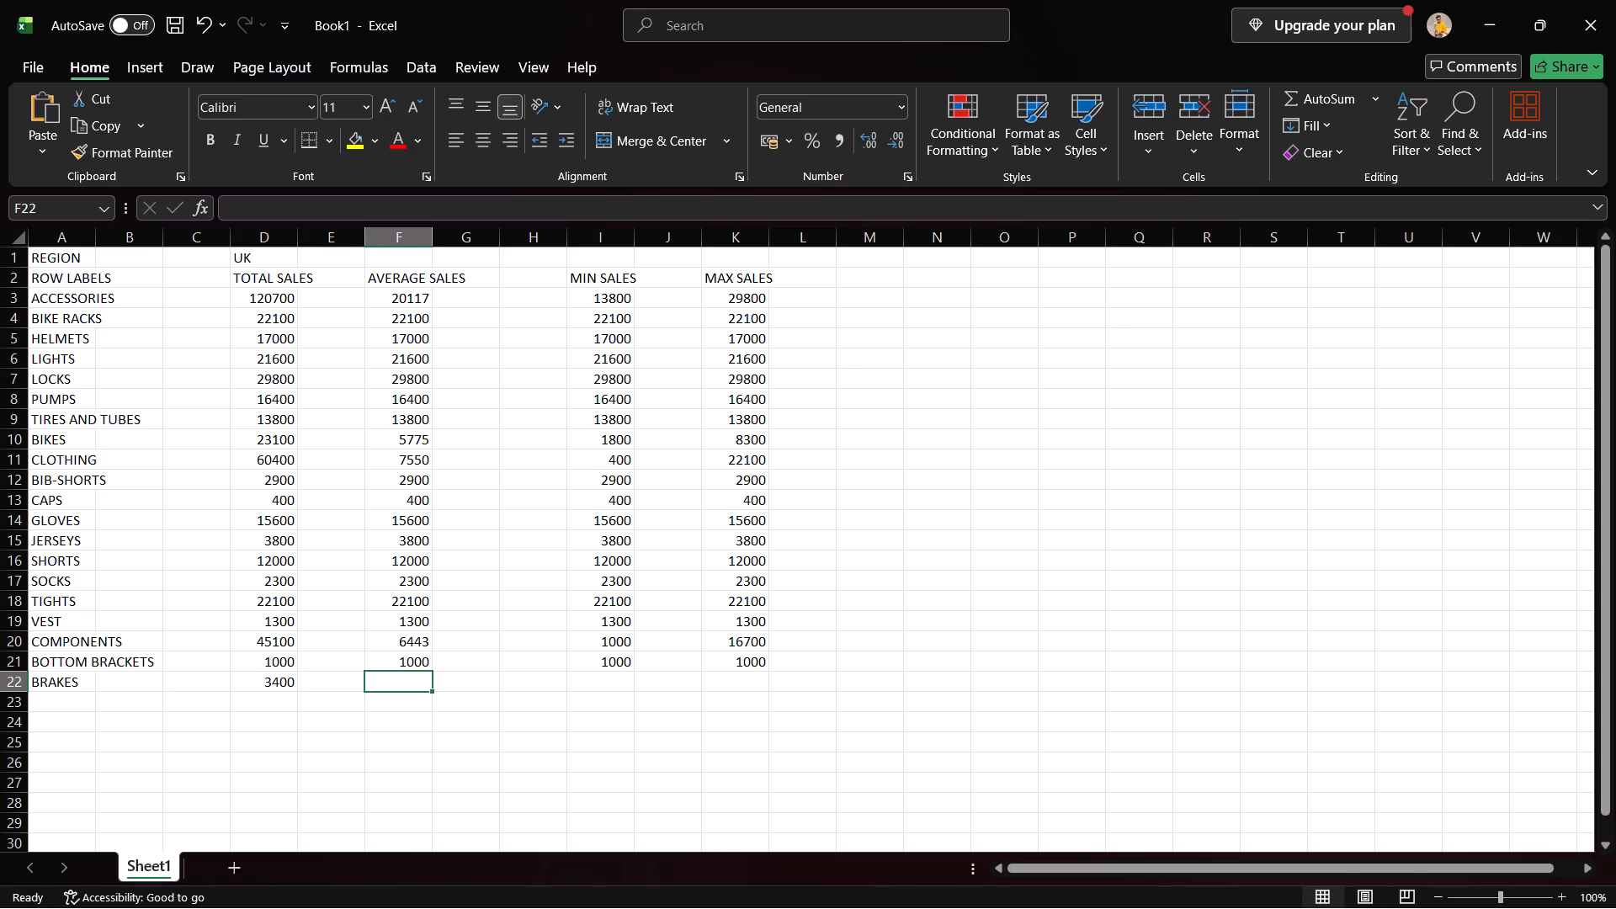
pyautogui.write('3400')
pyautogui.press('Right')
pyautogui.press('Right')
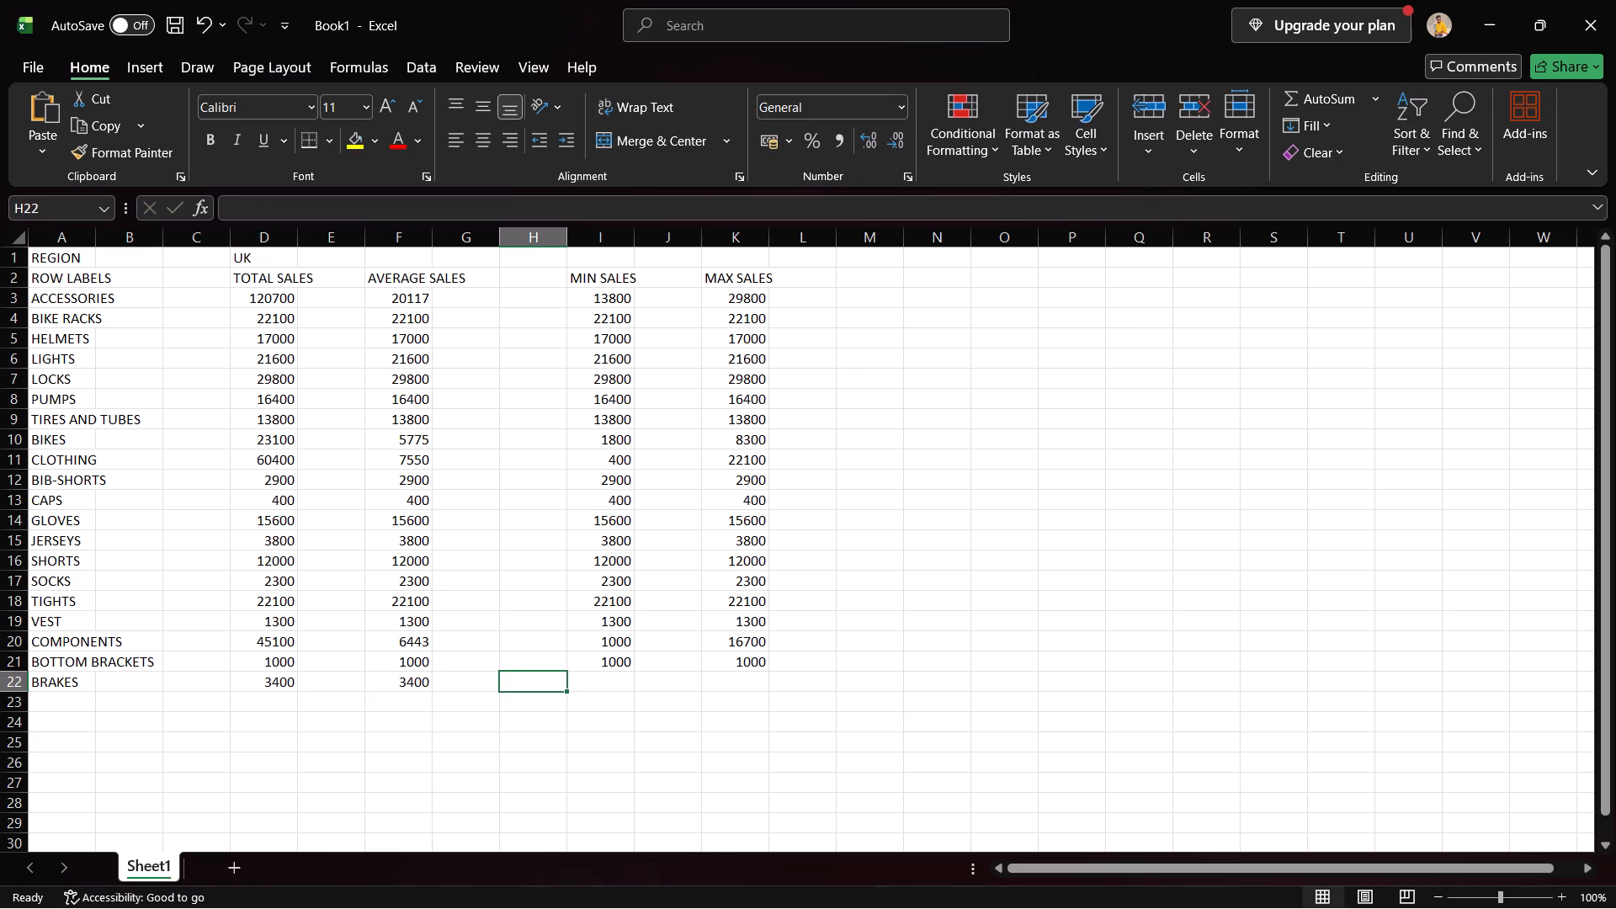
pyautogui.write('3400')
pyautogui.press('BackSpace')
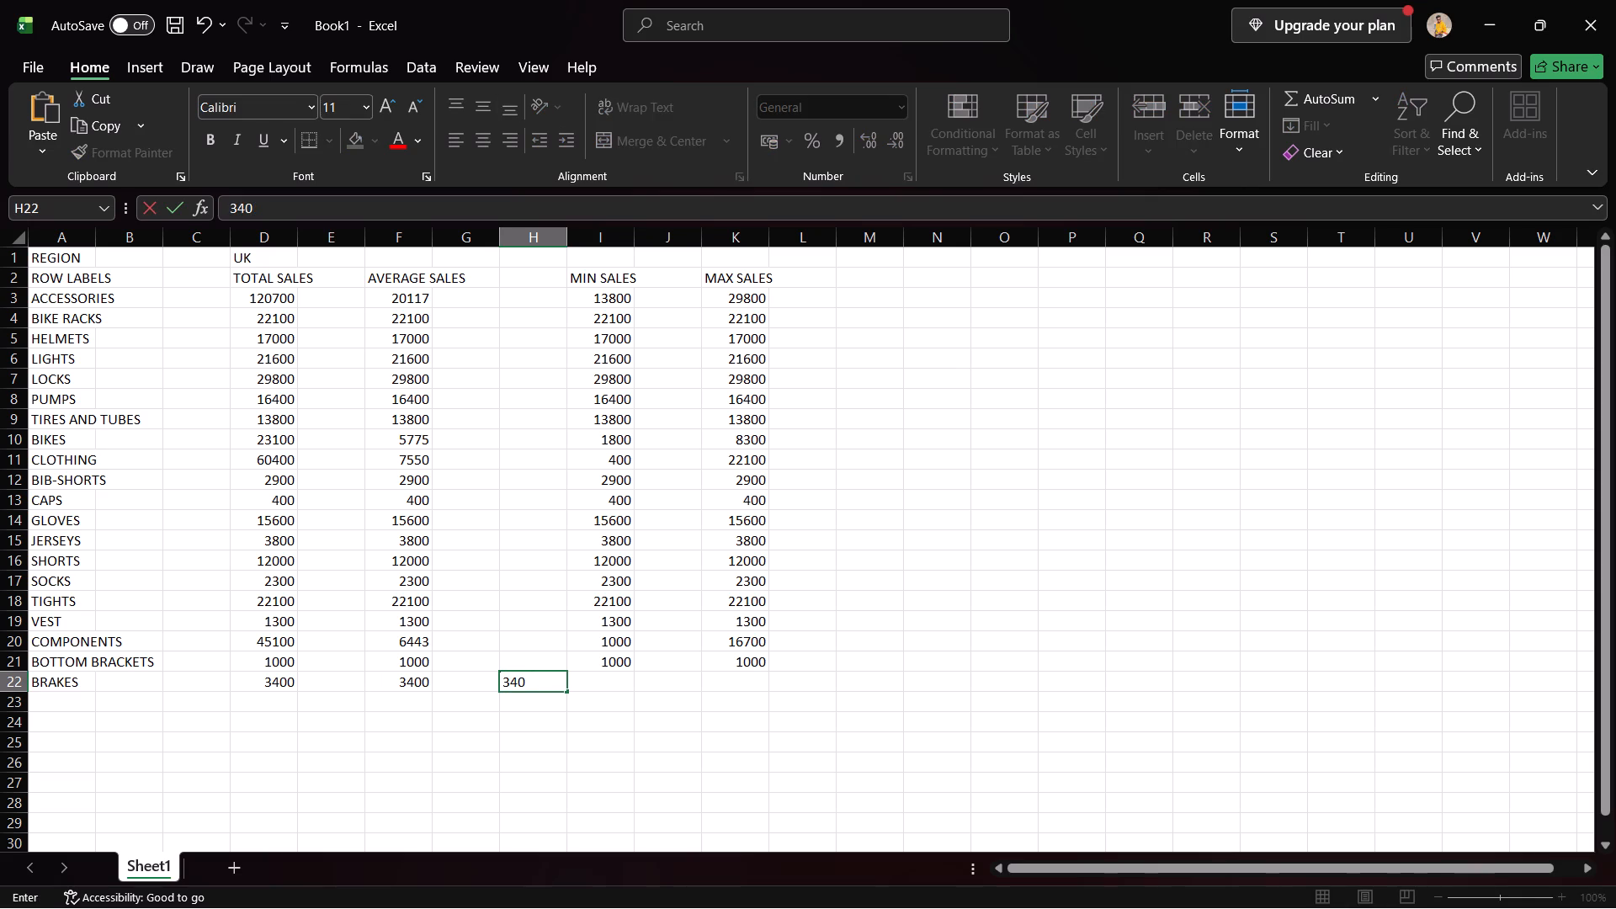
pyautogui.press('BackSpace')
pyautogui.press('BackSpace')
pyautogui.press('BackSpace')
# Enter 3400 as the brakes minimum sales in cell I22 and 3400 as maximum sales in cell K22.
pyautogui.press('Right')
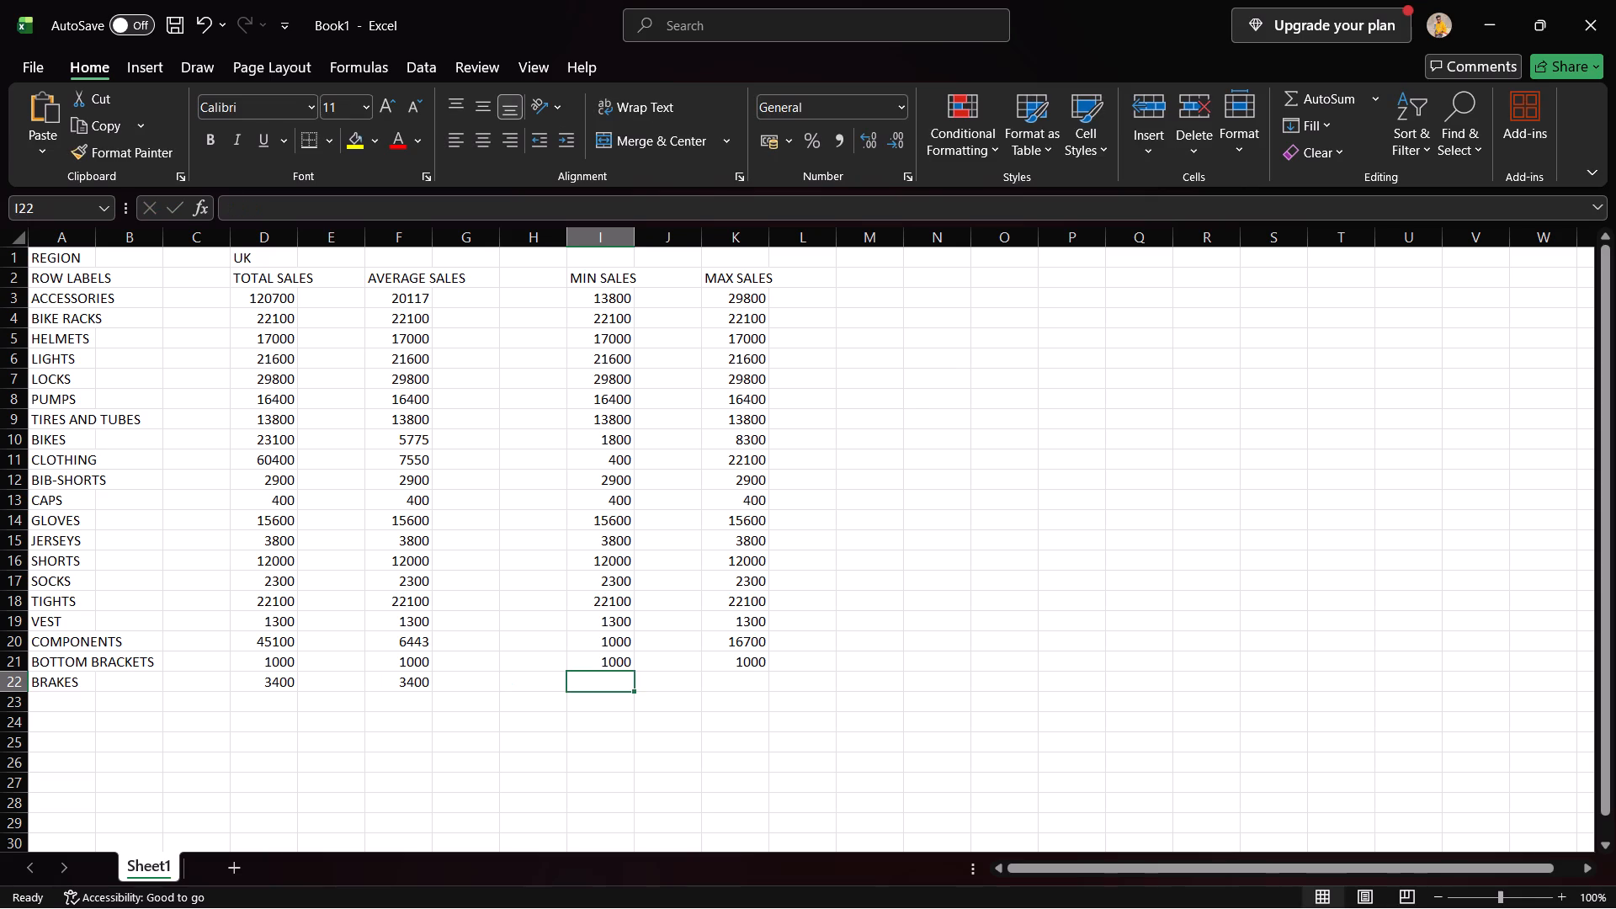
pyautogui.write('3400')
pyautogui.press('Right')
pyautogui.press('Right')
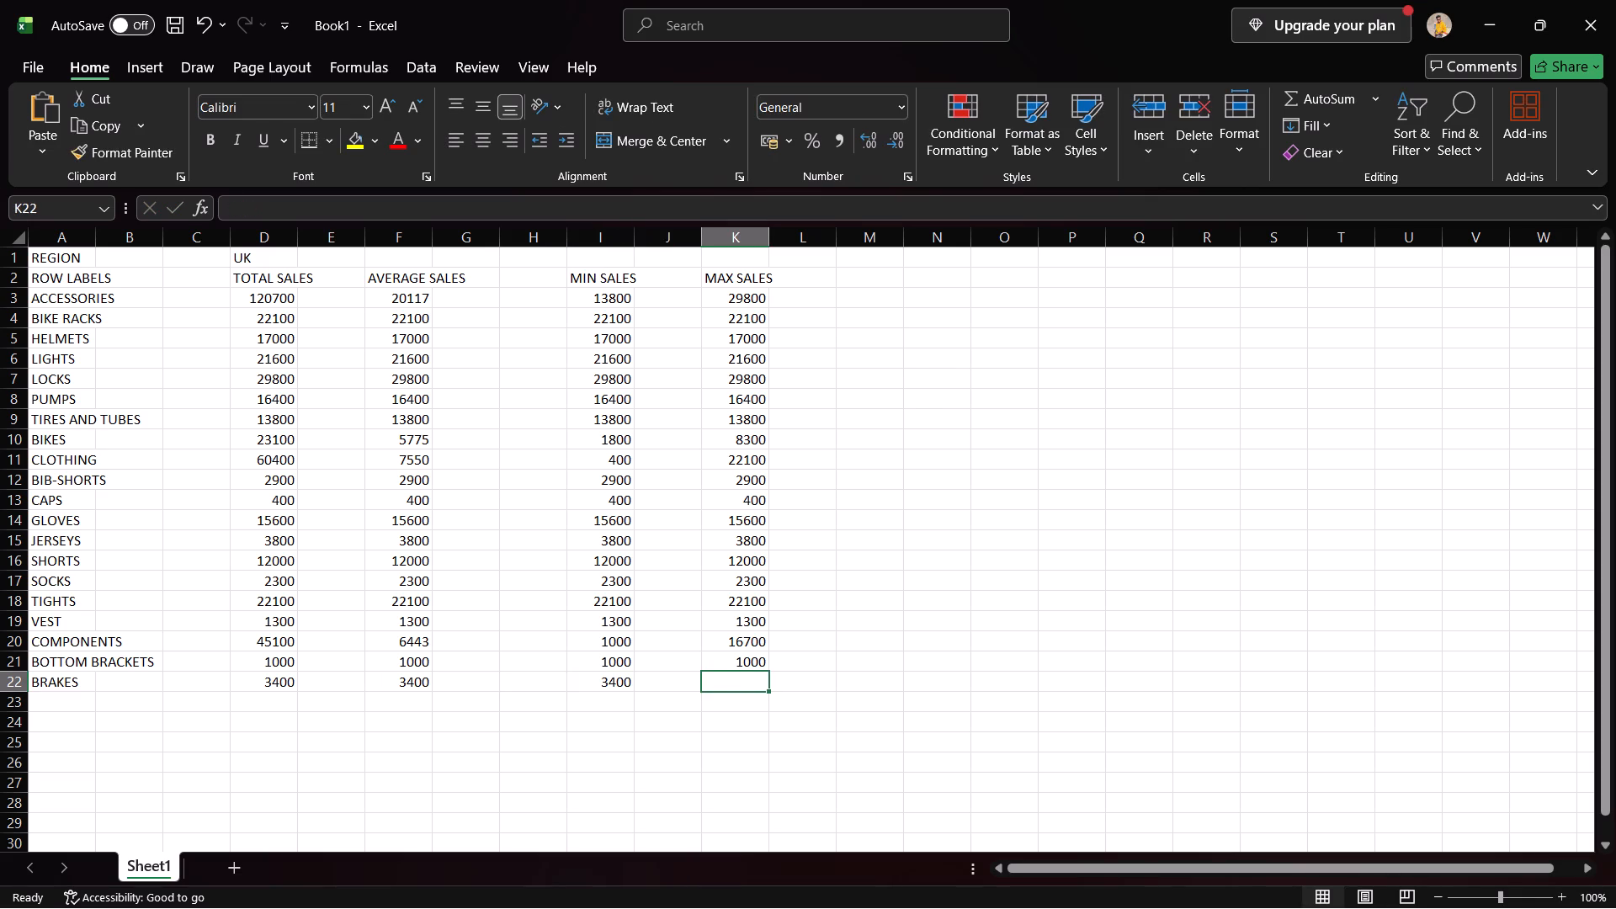
pyautogui.write('3400')
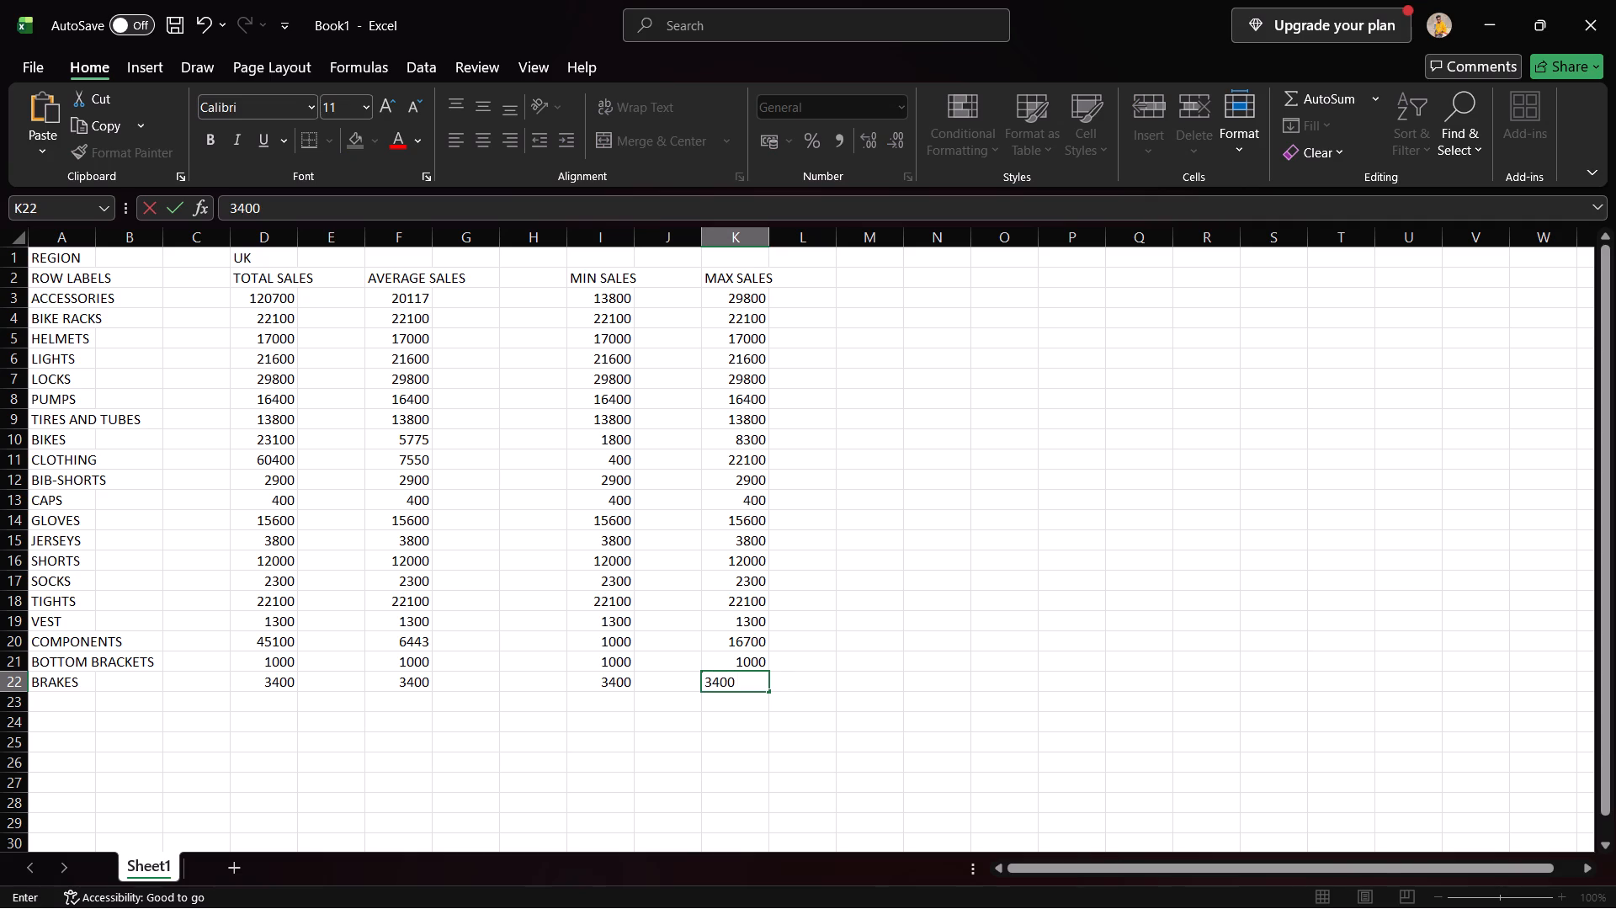
pyautogui.press('Return')
# Add the CHAINS label in cell A23 with 16400 as its total sales in D23 and 16400 as average sales in F23.
pyautogui.press('Left')
pyautogui.press('Left')
pyautogui.press('Left')
pyautogui.press('Left')
pyautogui.press('Left')
pyautogui.press('Left')
pyautogui.press('Left')
pyautogui.press('Left')
pyautogui.press('Left')
pyautogui.press('Left')
pyautogui.press('Left')
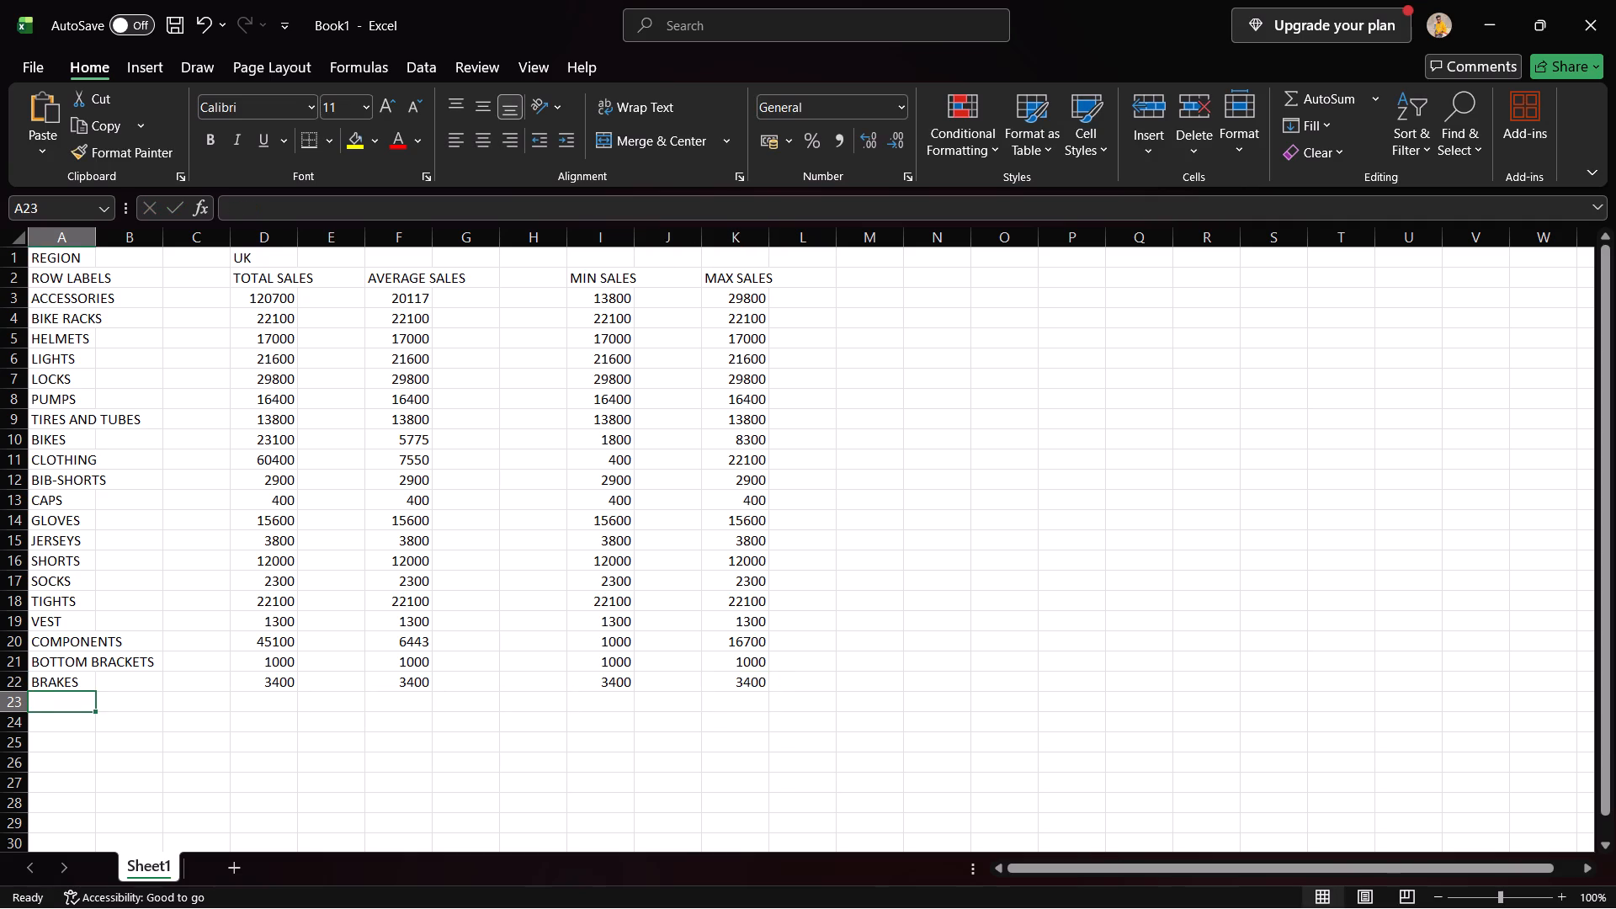
pyautogui.write('CHAINS')
pyautogui.press('Tab')
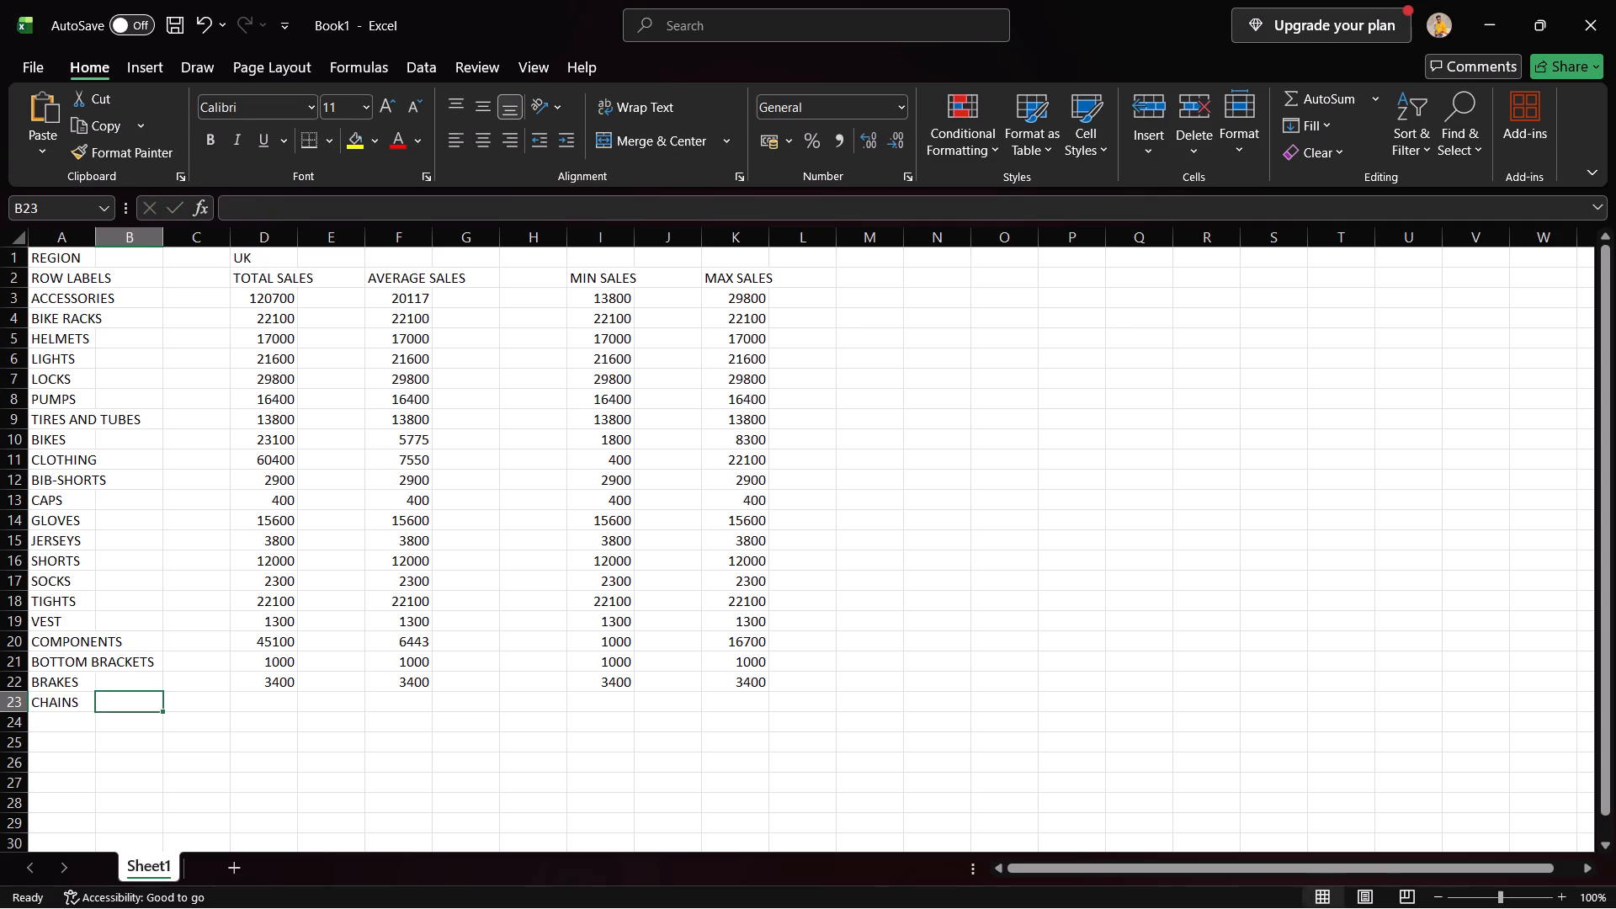
pyautogui.press('Tab')
pyautogui.press('Tab')
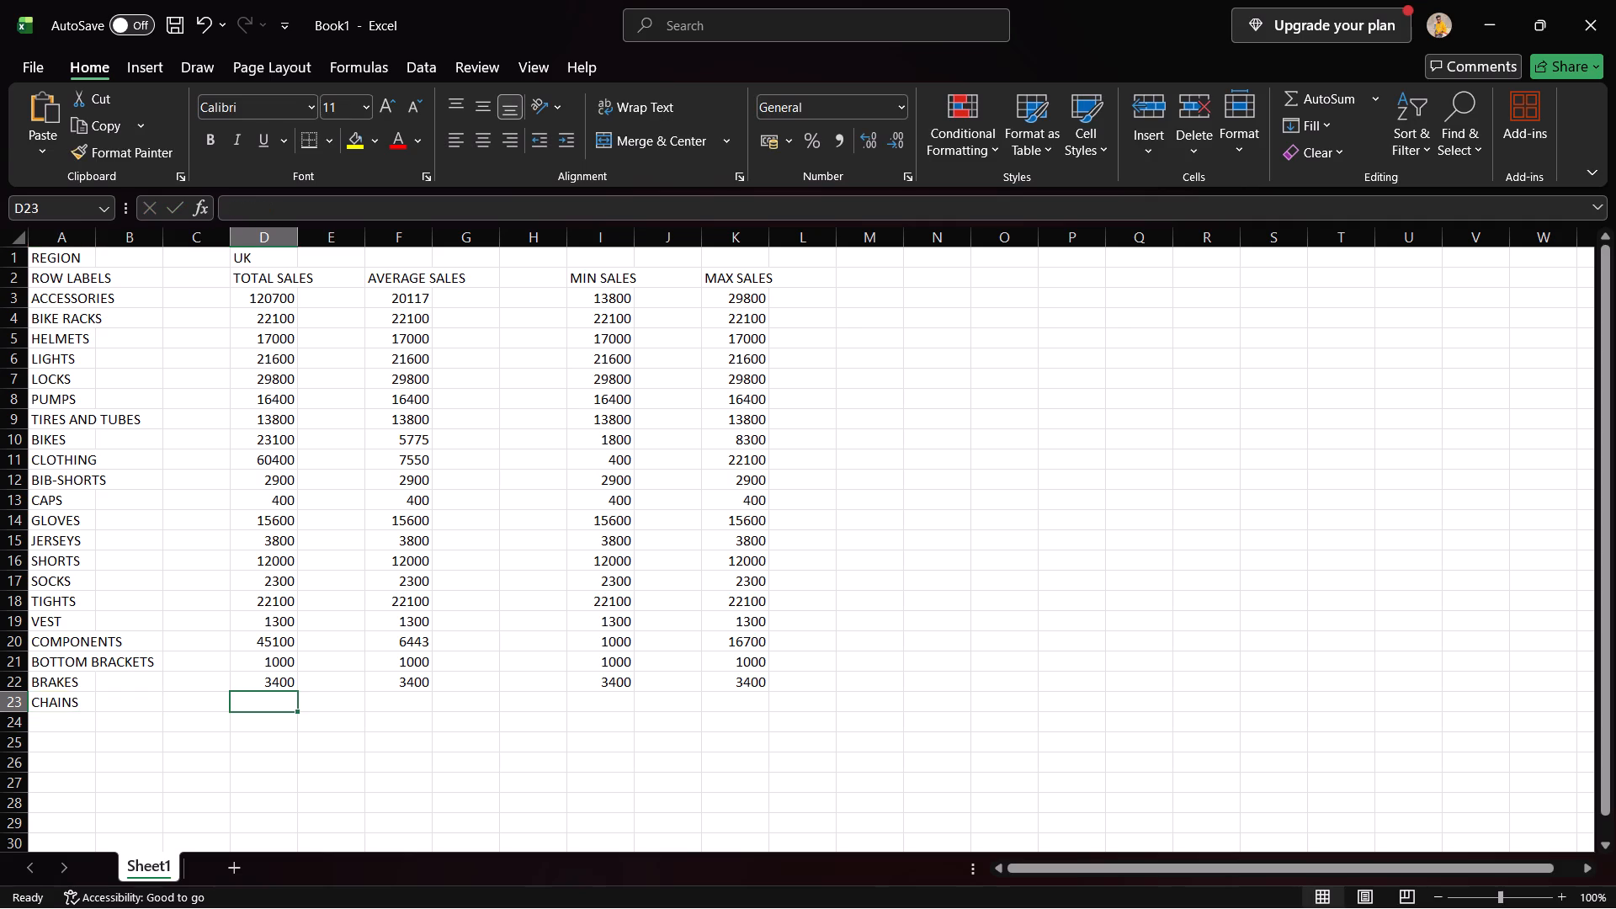
pyautogui.write('16400')
pyautogui.press('Right')
pyautogui.press('Right')
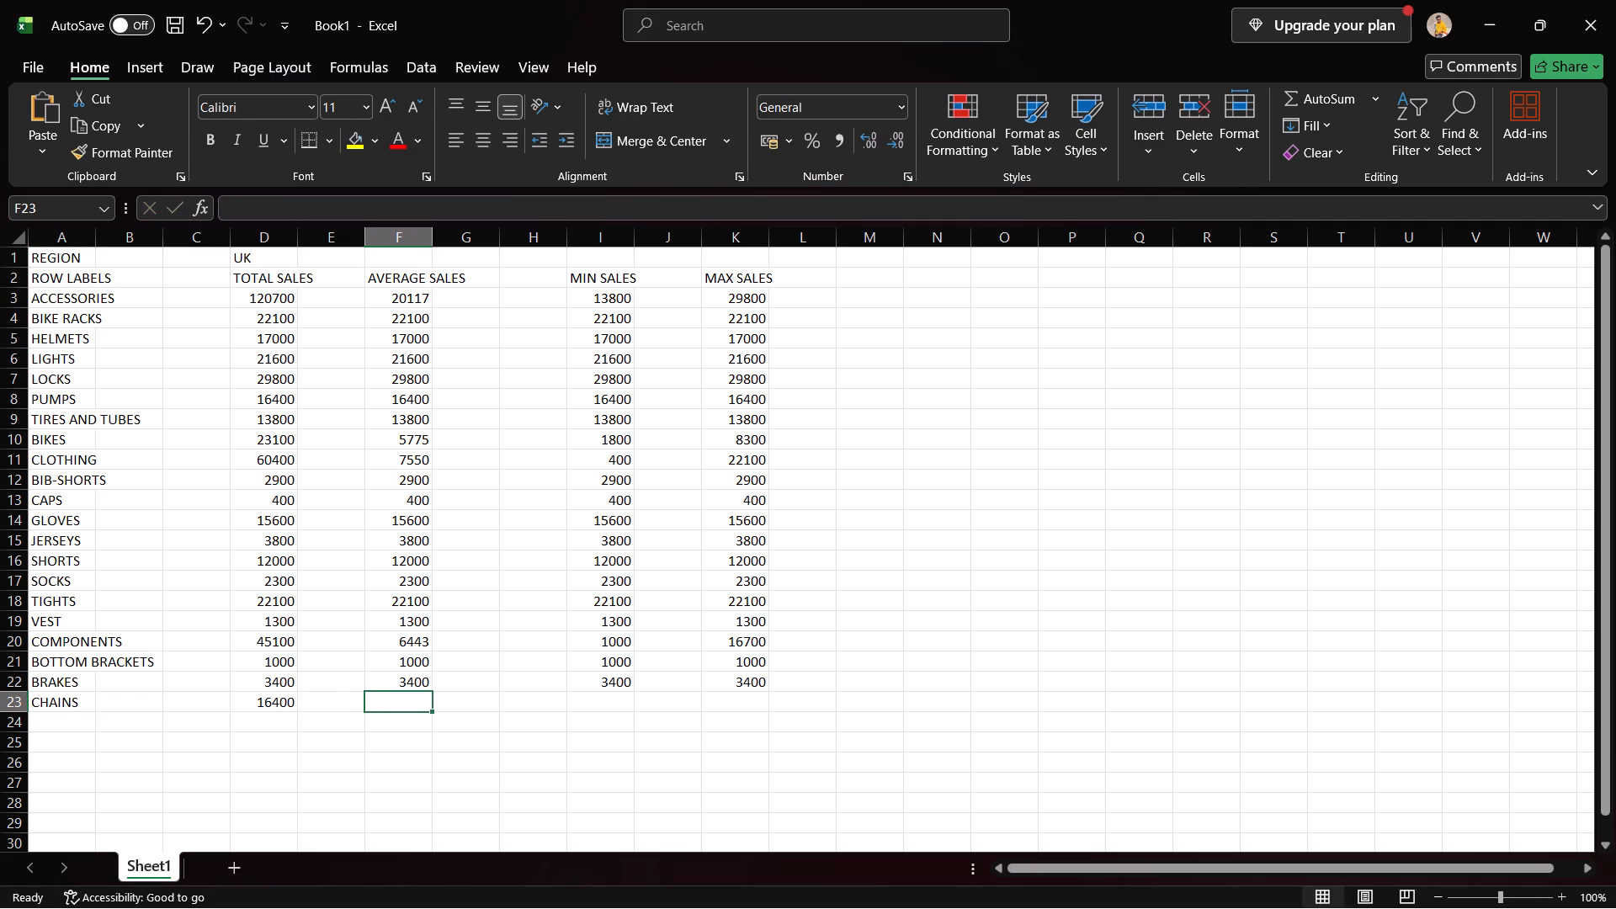
pyautogui.write('14')
pyautogui.press('BackSpace')
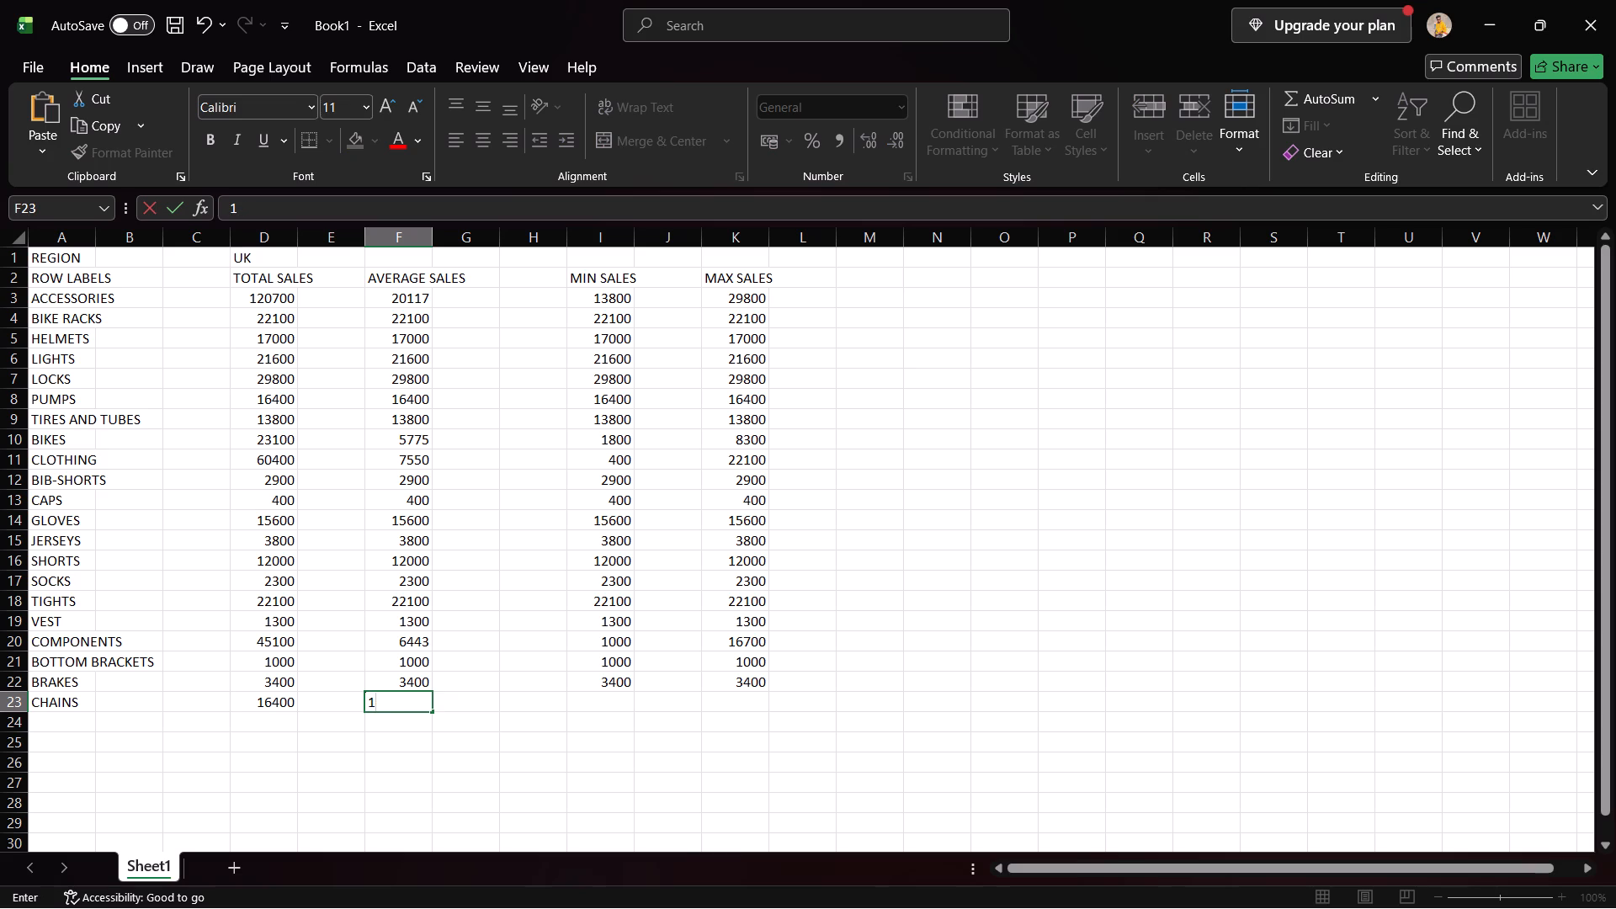
pyautogui.write('6400')
pyautogui.press('Right')
pyautogui.press('Right')
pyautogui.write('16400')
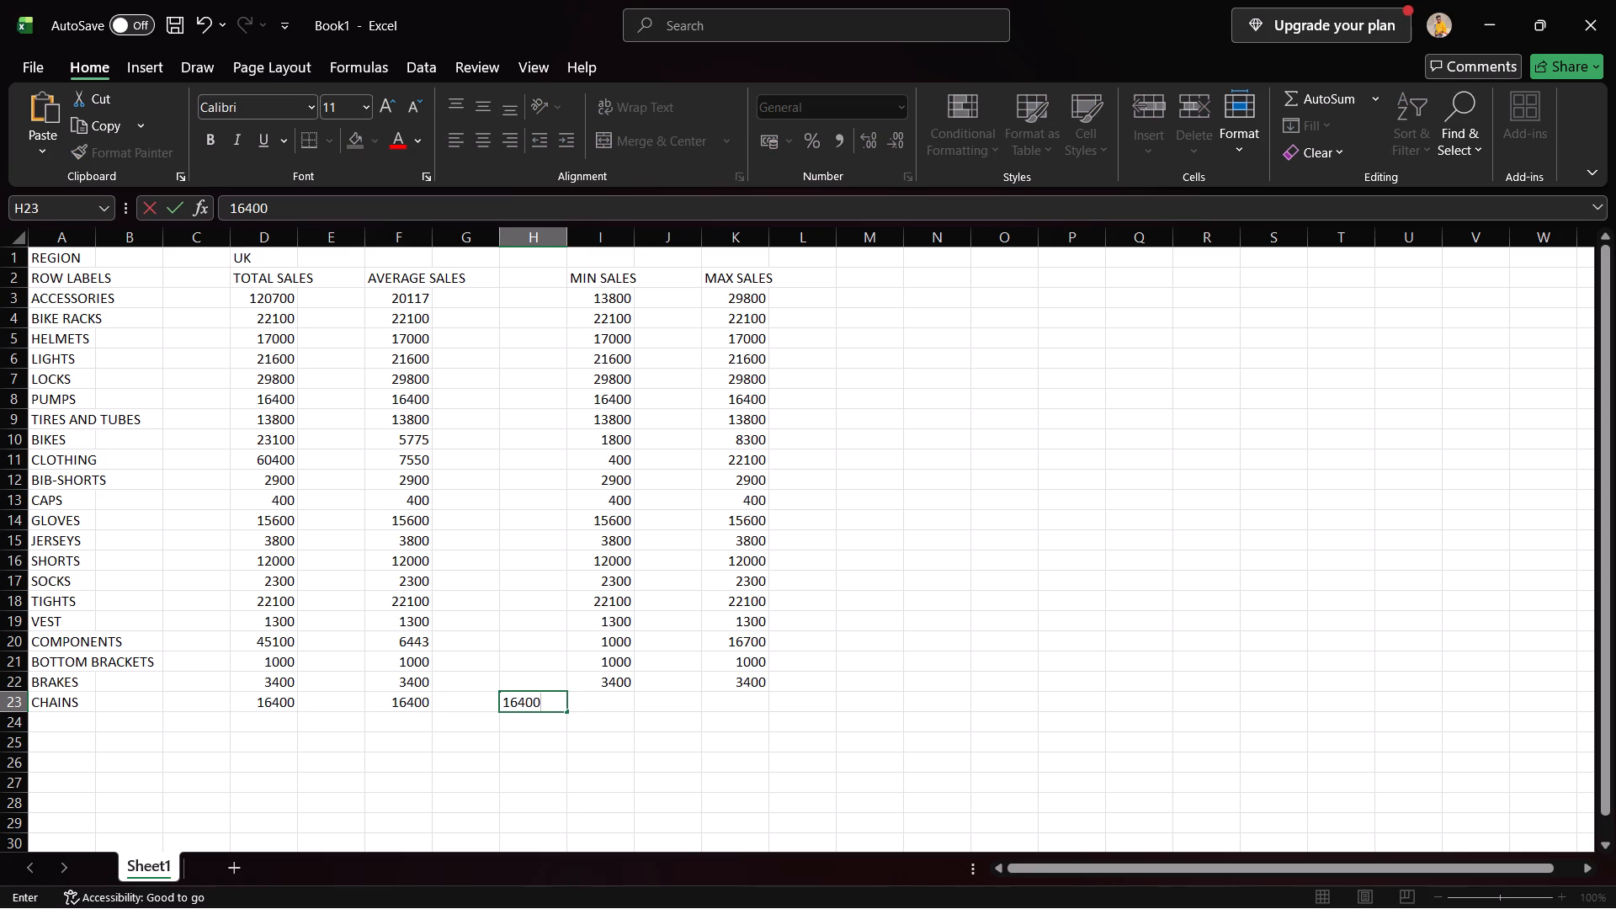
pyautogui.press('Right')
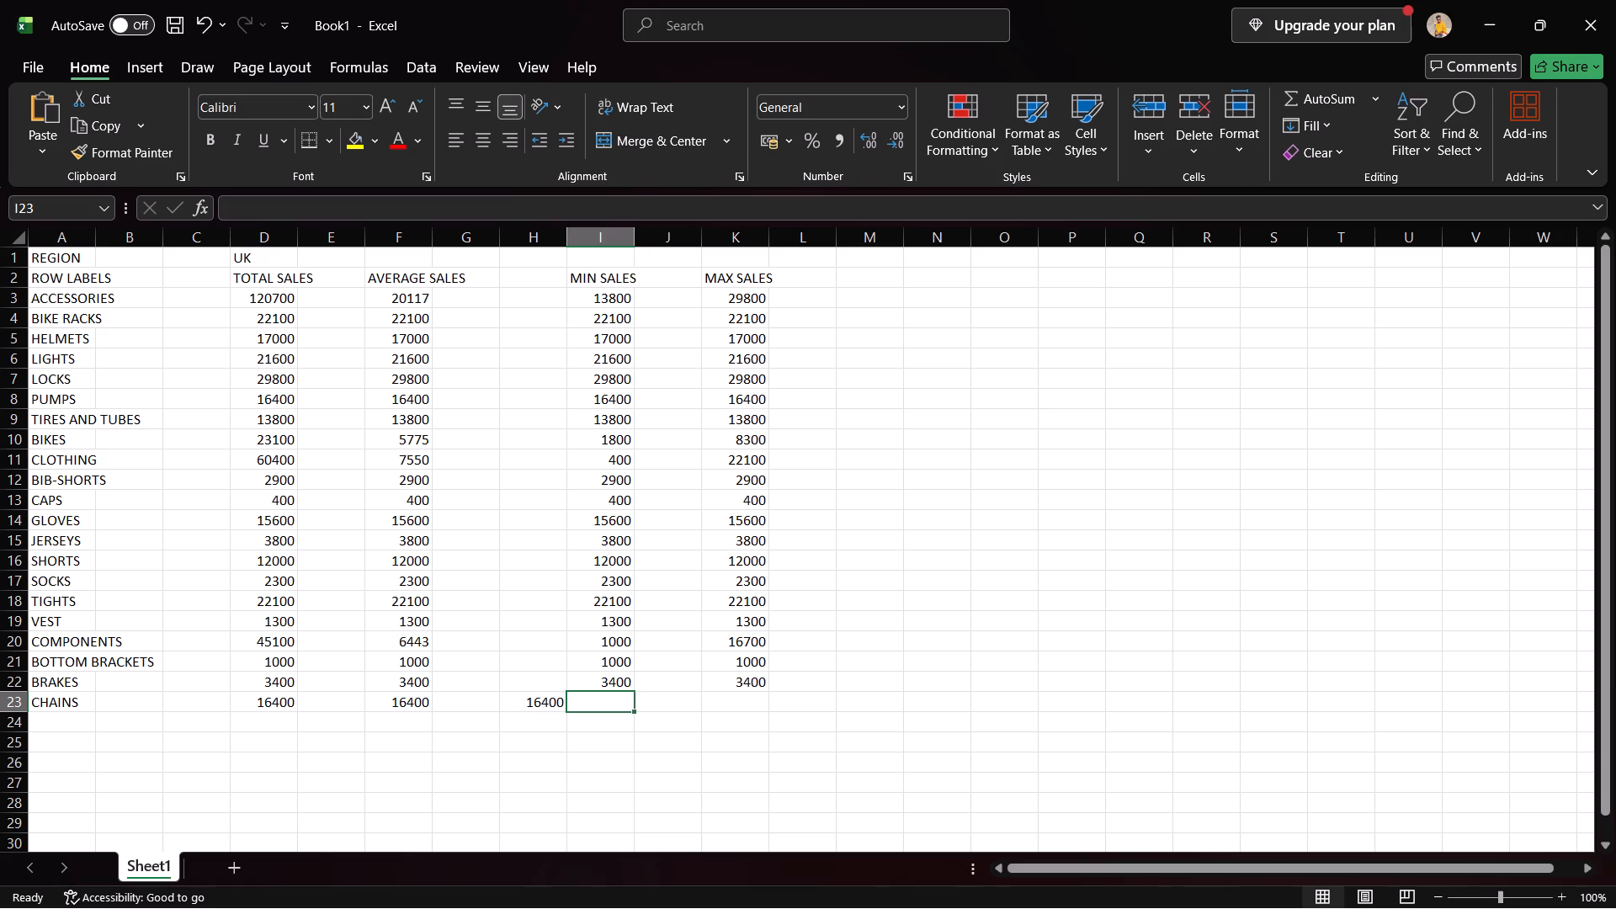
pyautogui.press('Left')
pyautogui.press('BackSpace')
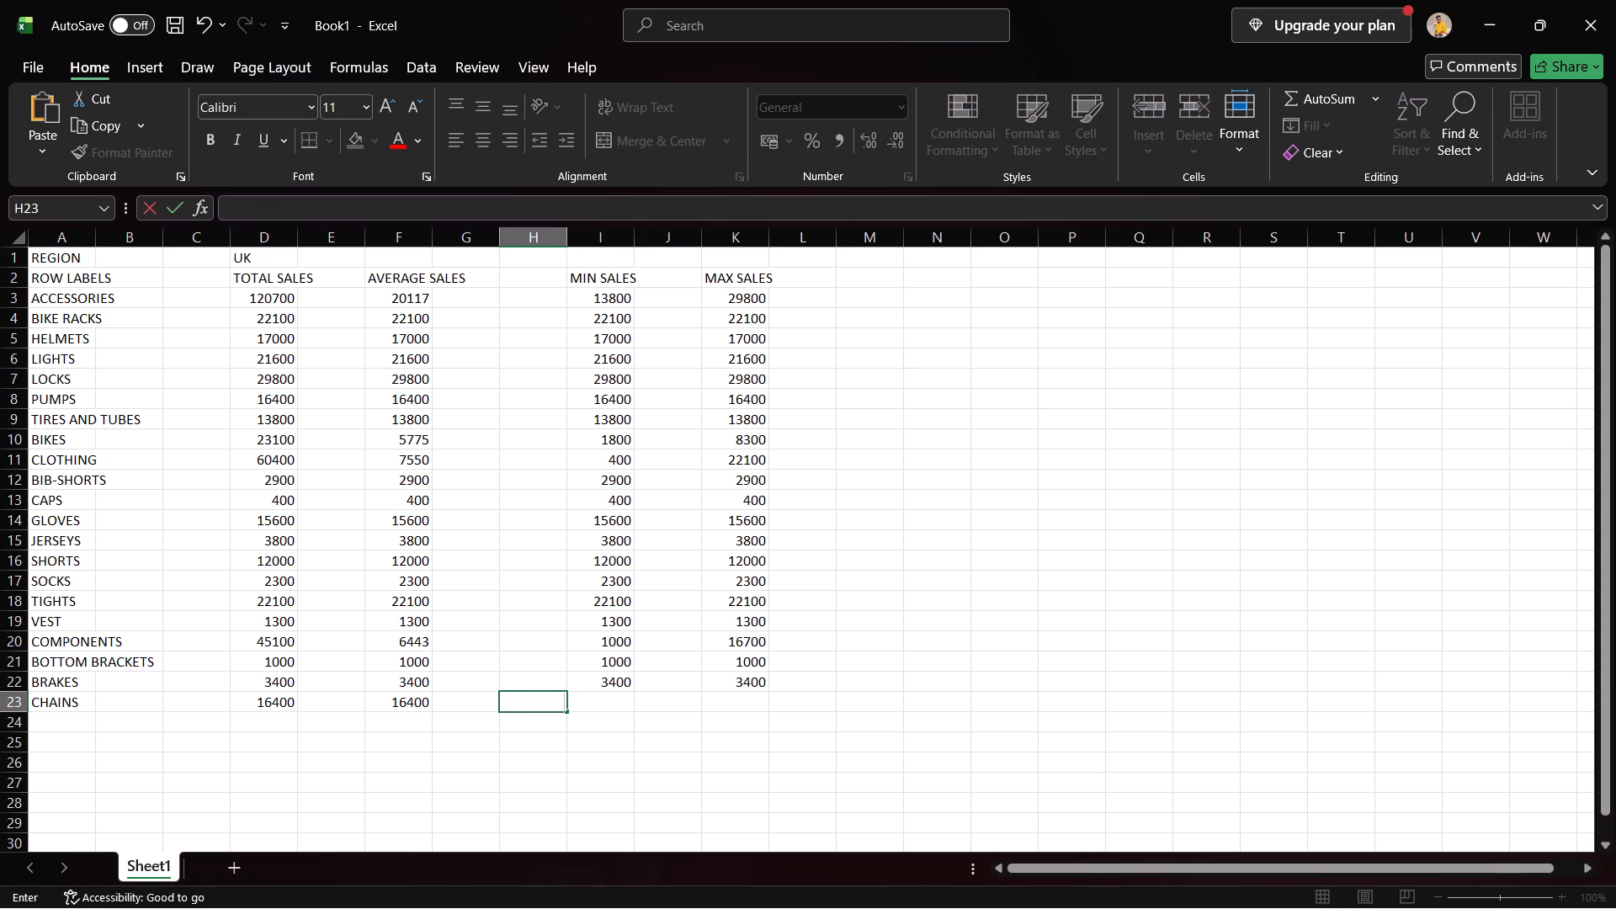
# Enter 16400 as the chains minimum sales in cell I23 and 16400 as maximum sales in cell K23.
pyautogui.press('Right')
pyautogui.write('16400')
pyautogui.press('Right')
pyautogui.press('Right')
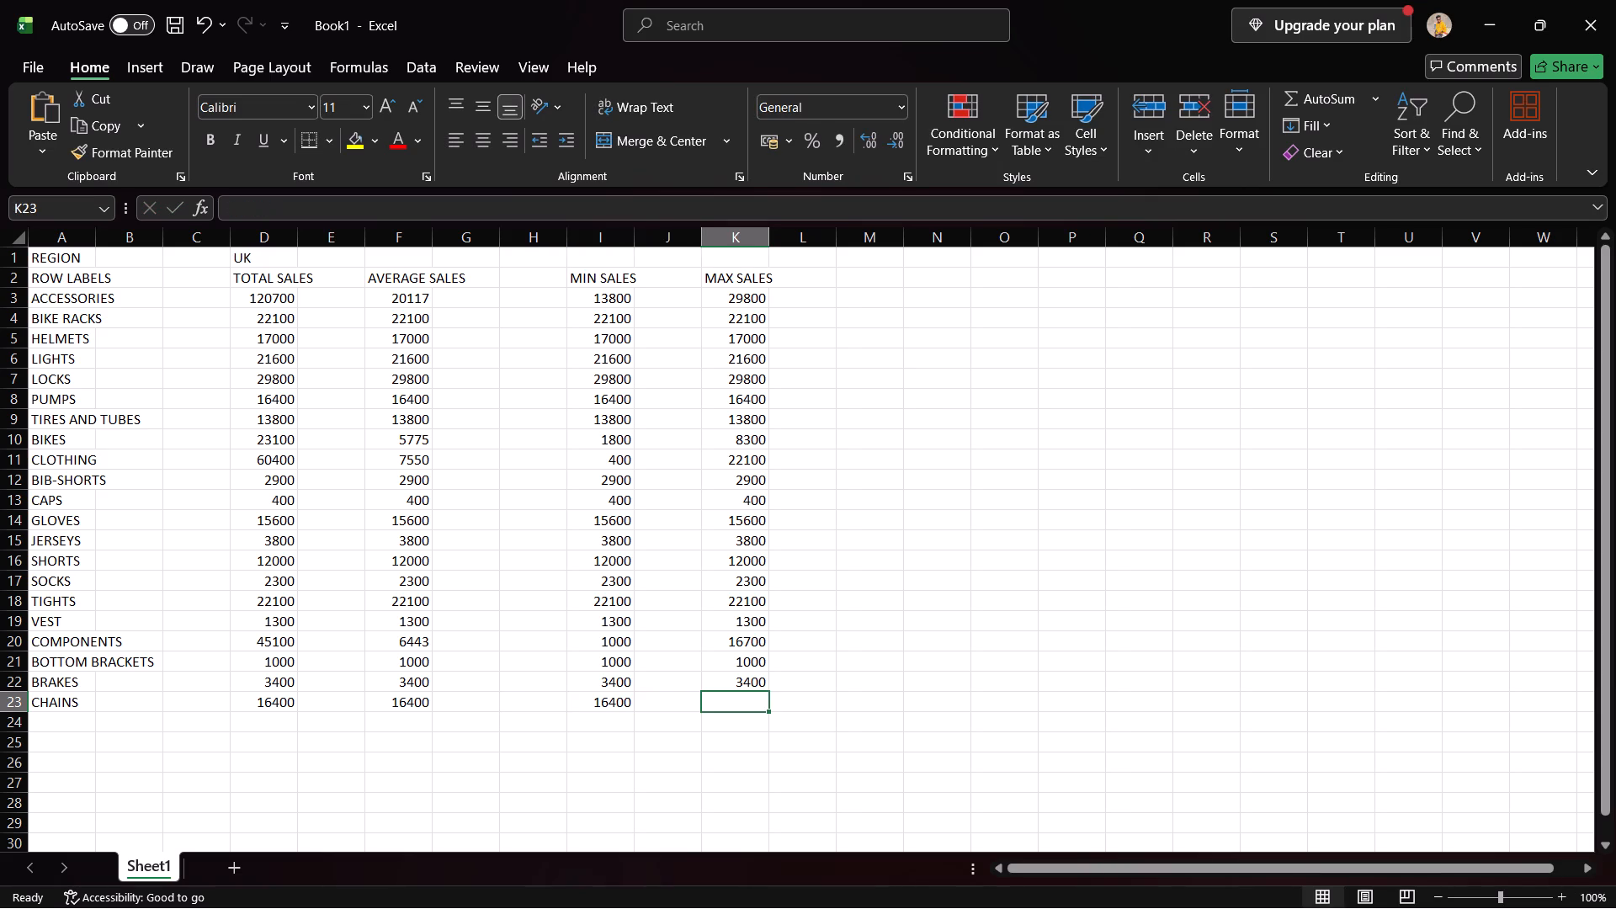
pyautogui.write('16400')
pyautogui.press('Return')
pyautogui.press('Return')
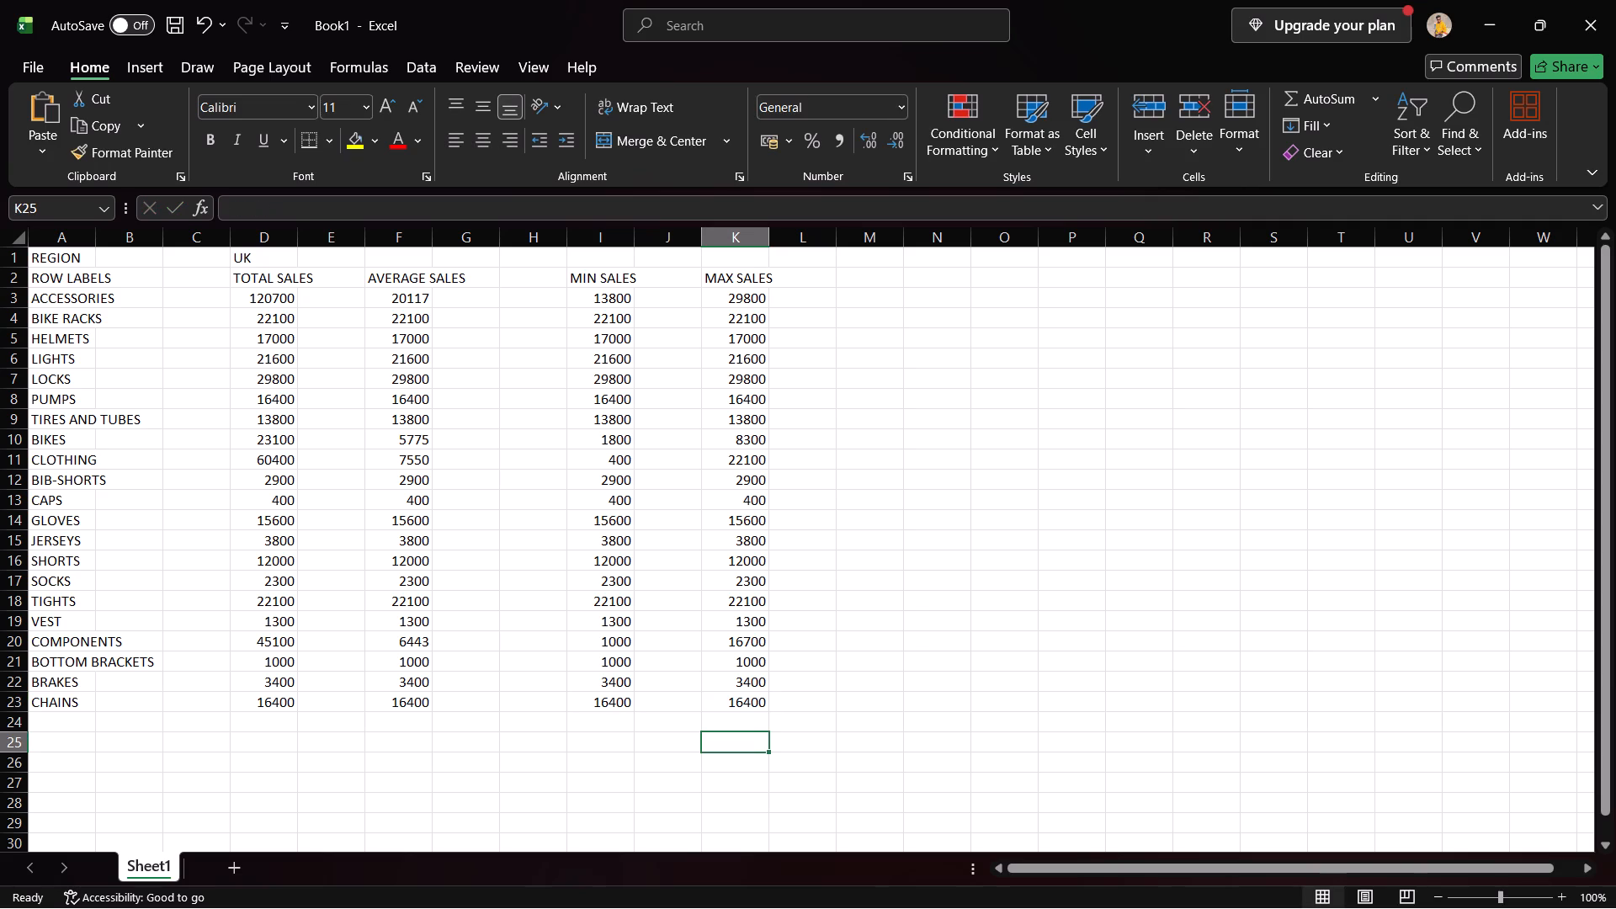
# Add the HANDLEBARS label in cell A24 with 3300 as its total sales in D24 and 3300 as average sales in F24.
pyautogui.press('Left')
pyautogui.press('Left')
pyautogui.press('Left')
pyautogui.press('Left')
pyautogui.press('Left')
pyautogui.press('Left')
pyautogui.press('Left')
pyautogui.press('Left')
pyautogui.press('Left')
pyautogui.press('Left')
pyautogui.press('Left')
pyautogui.press('Left')
pyautogui.press('Left')
pyautogui.press('Left')
pyautogui.press('Left')
pyautogui.press('Left')
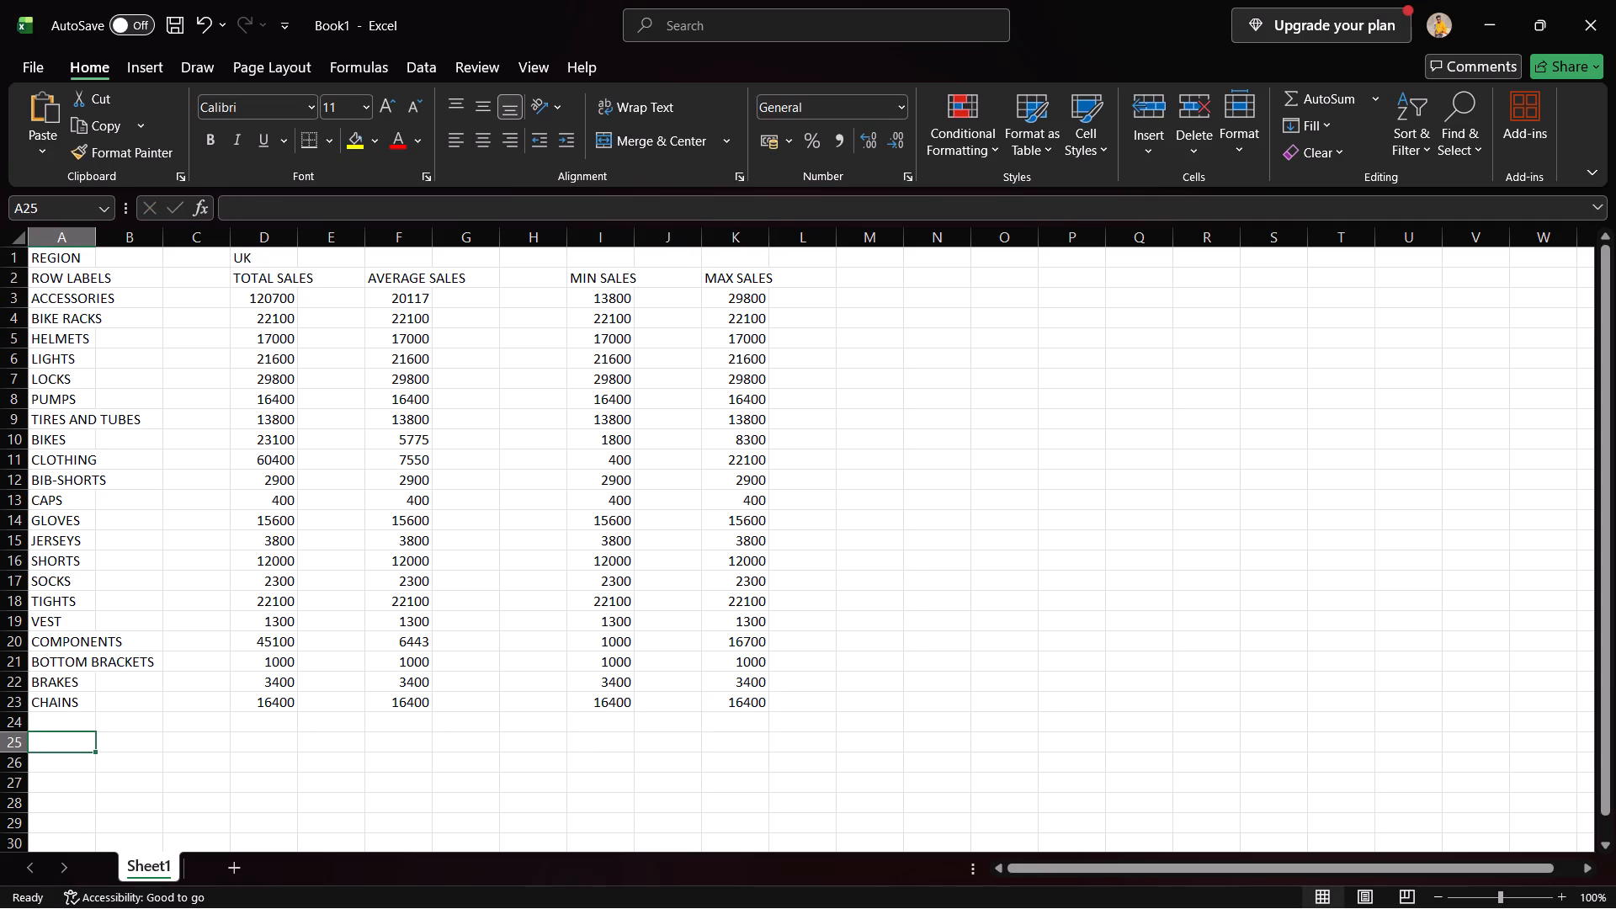
pyautogui.press('Up')
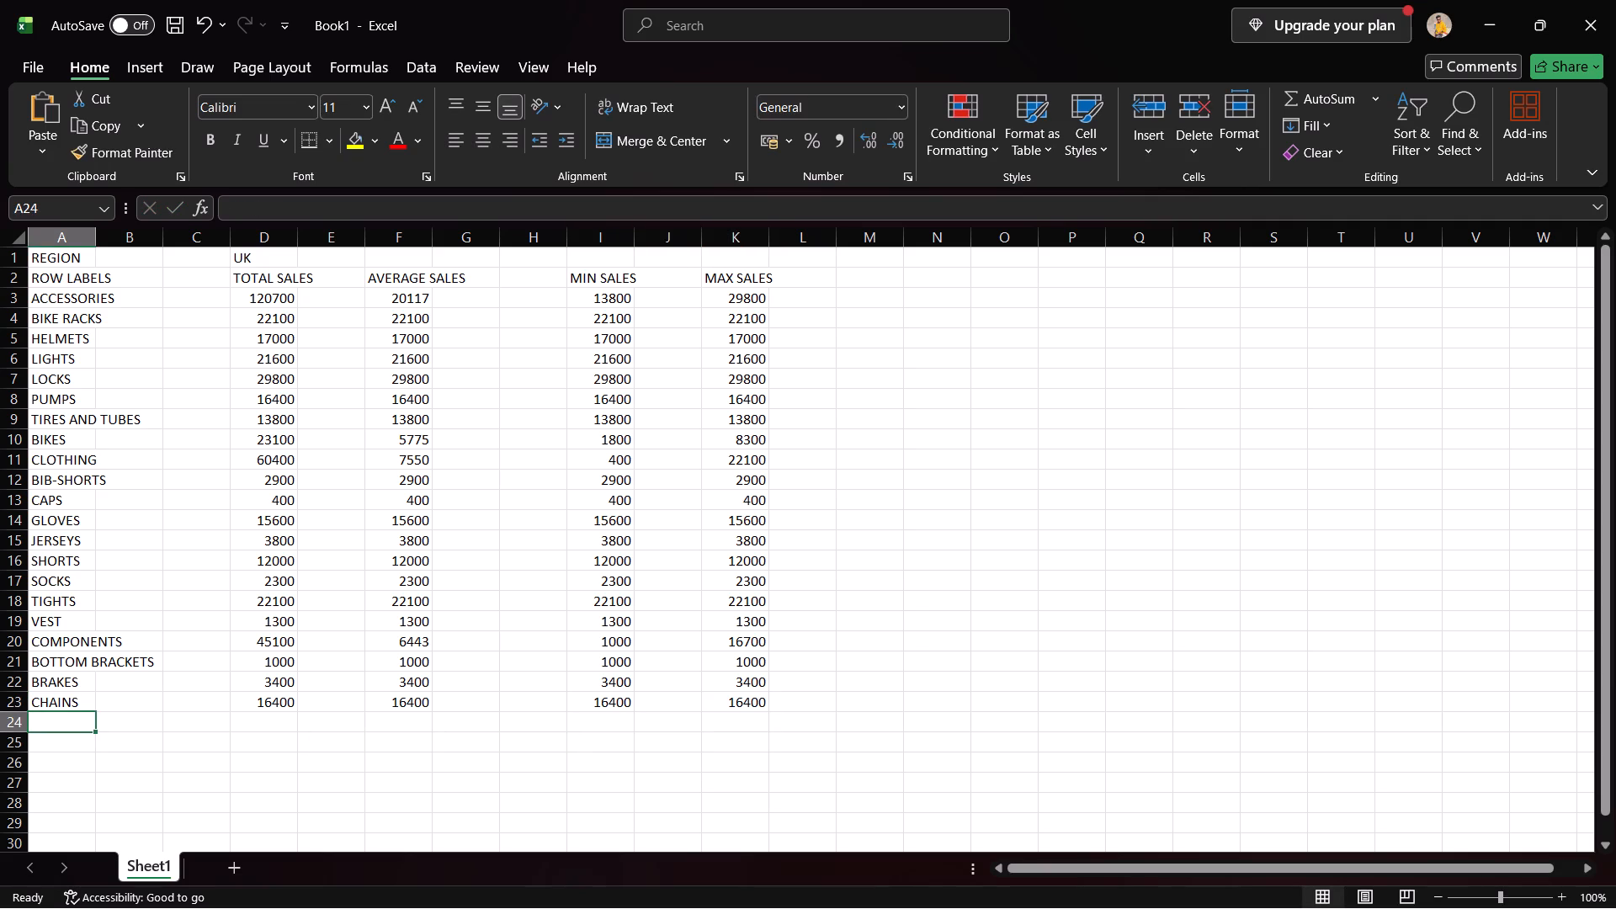
pyautogui.write('HA')
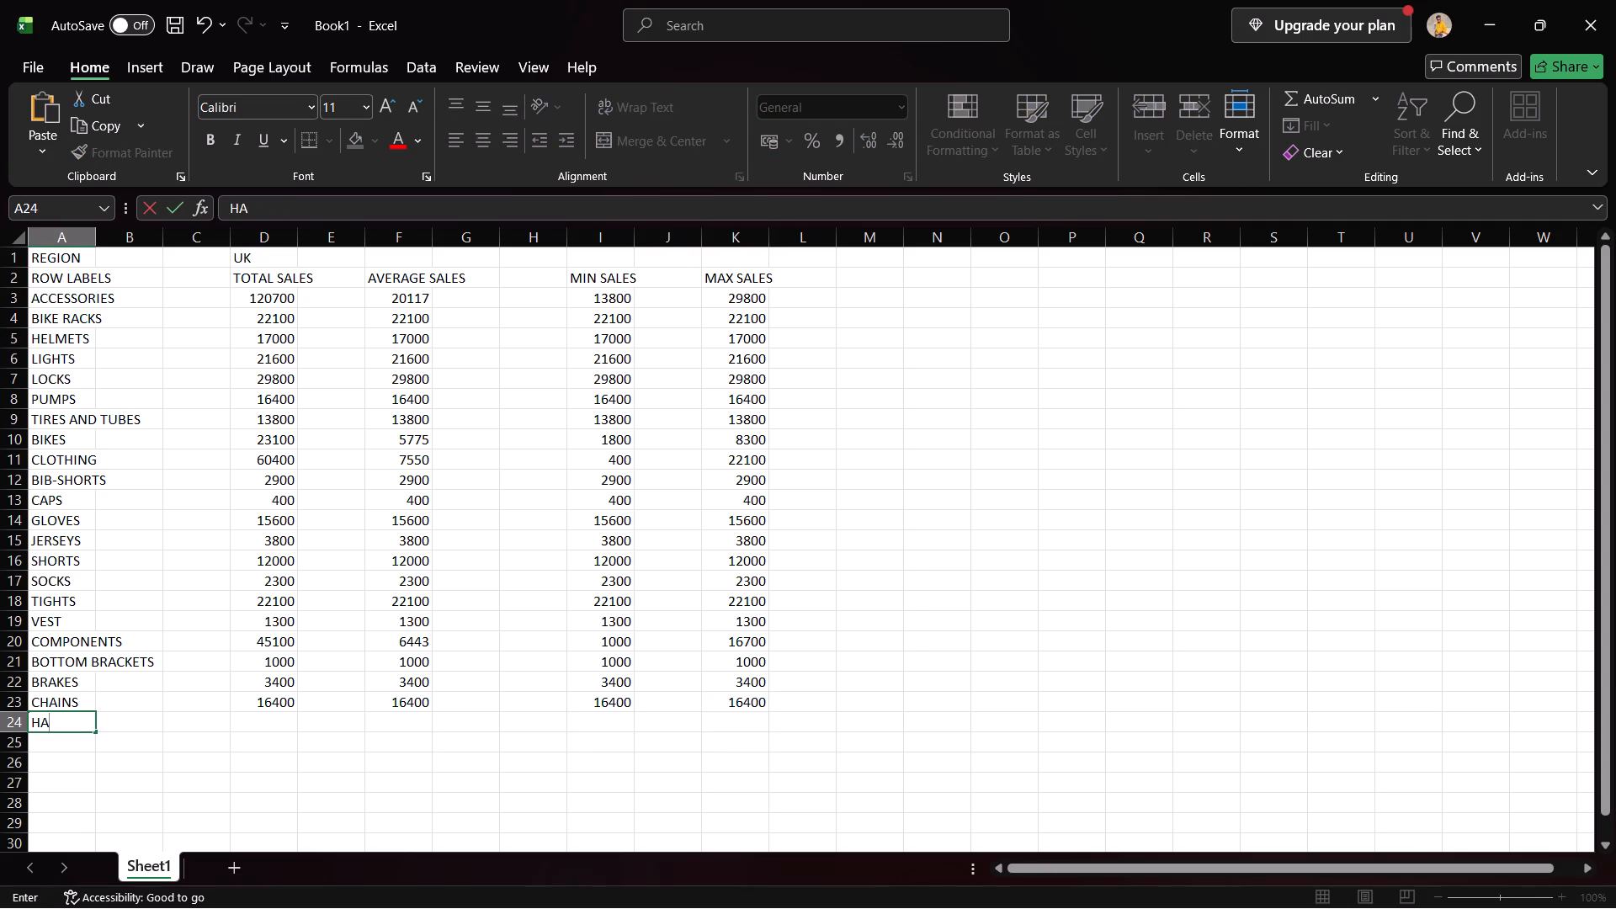
pyautogui.write('ND')
pyautogui.write('LE')
pyautogui.write('BARS')
pyautogui.press('Right')
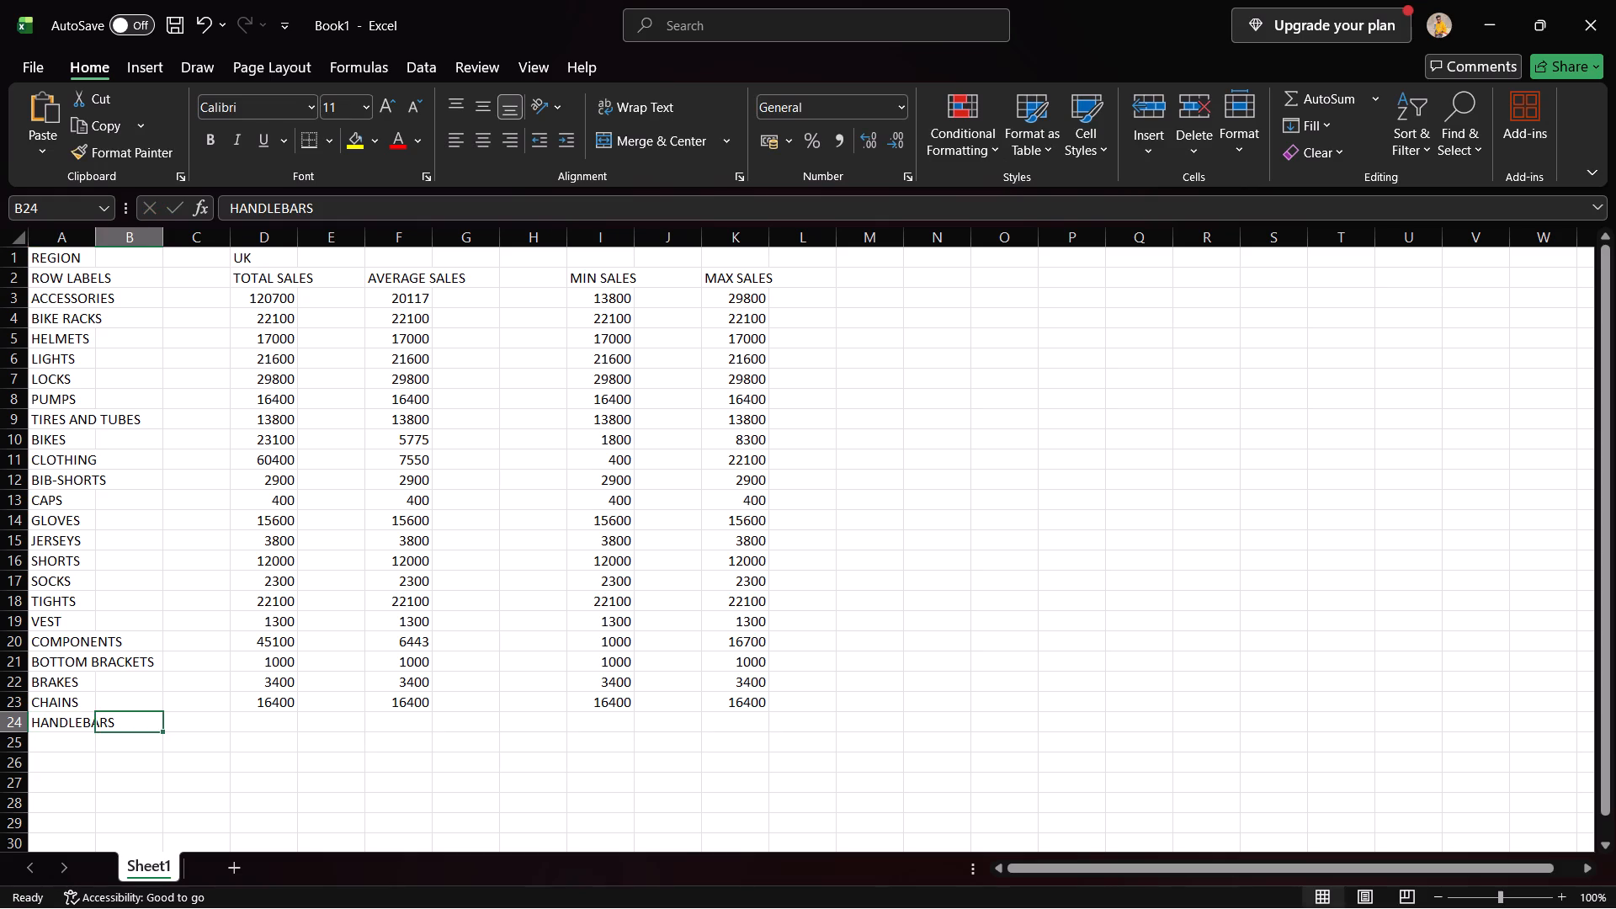
pyautogui.press('Right')
pyautogui.press('Right')
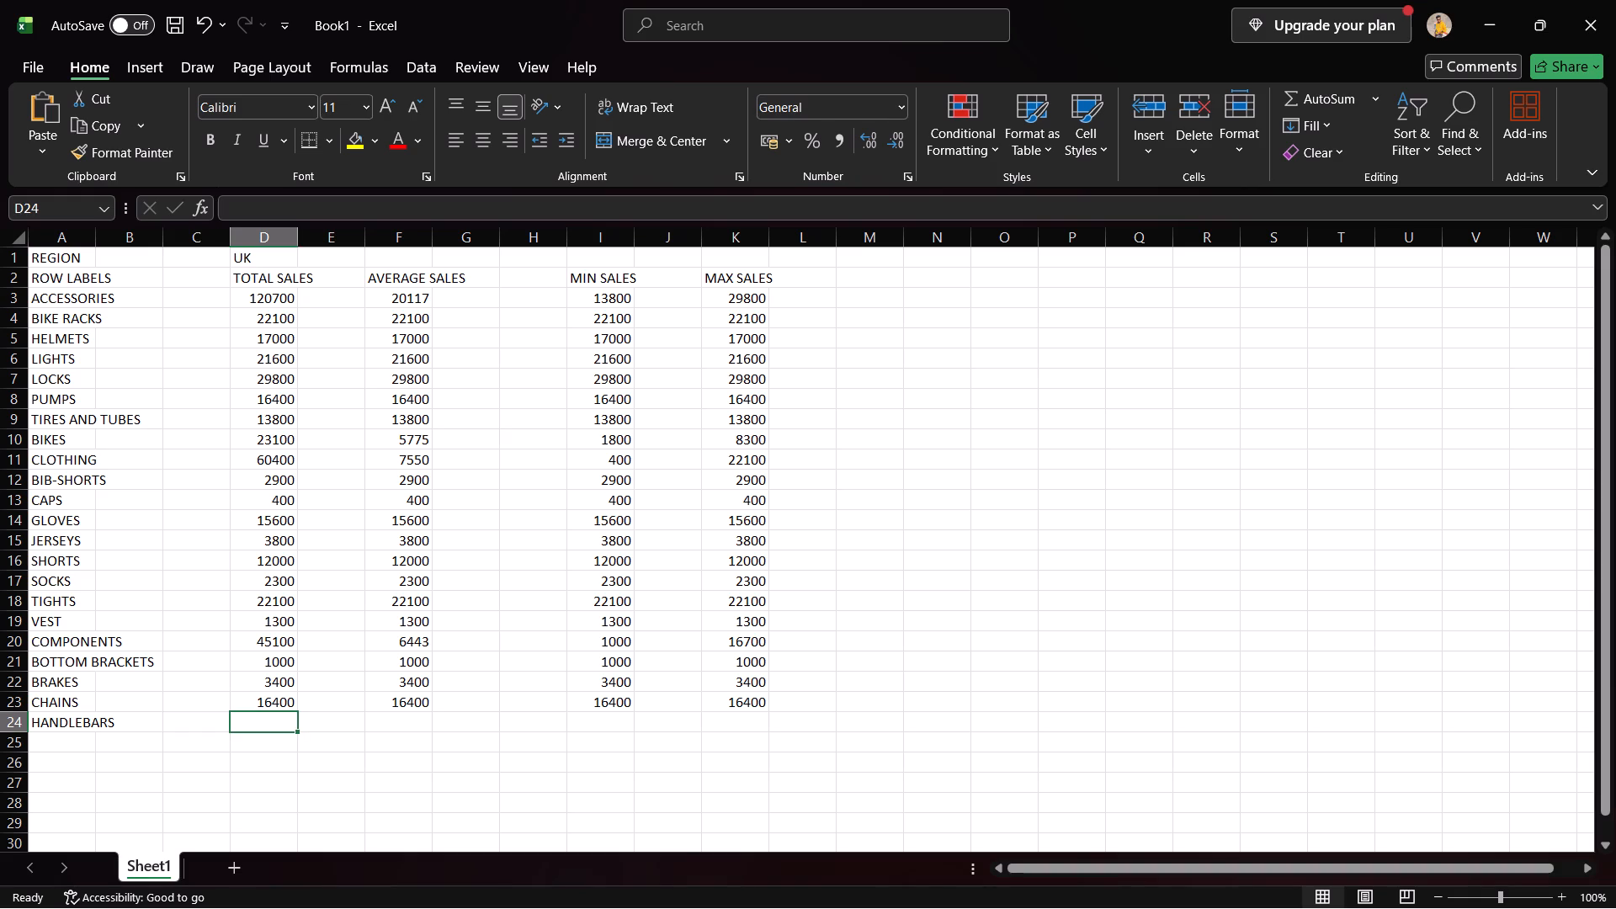
pyautogui.write('33')
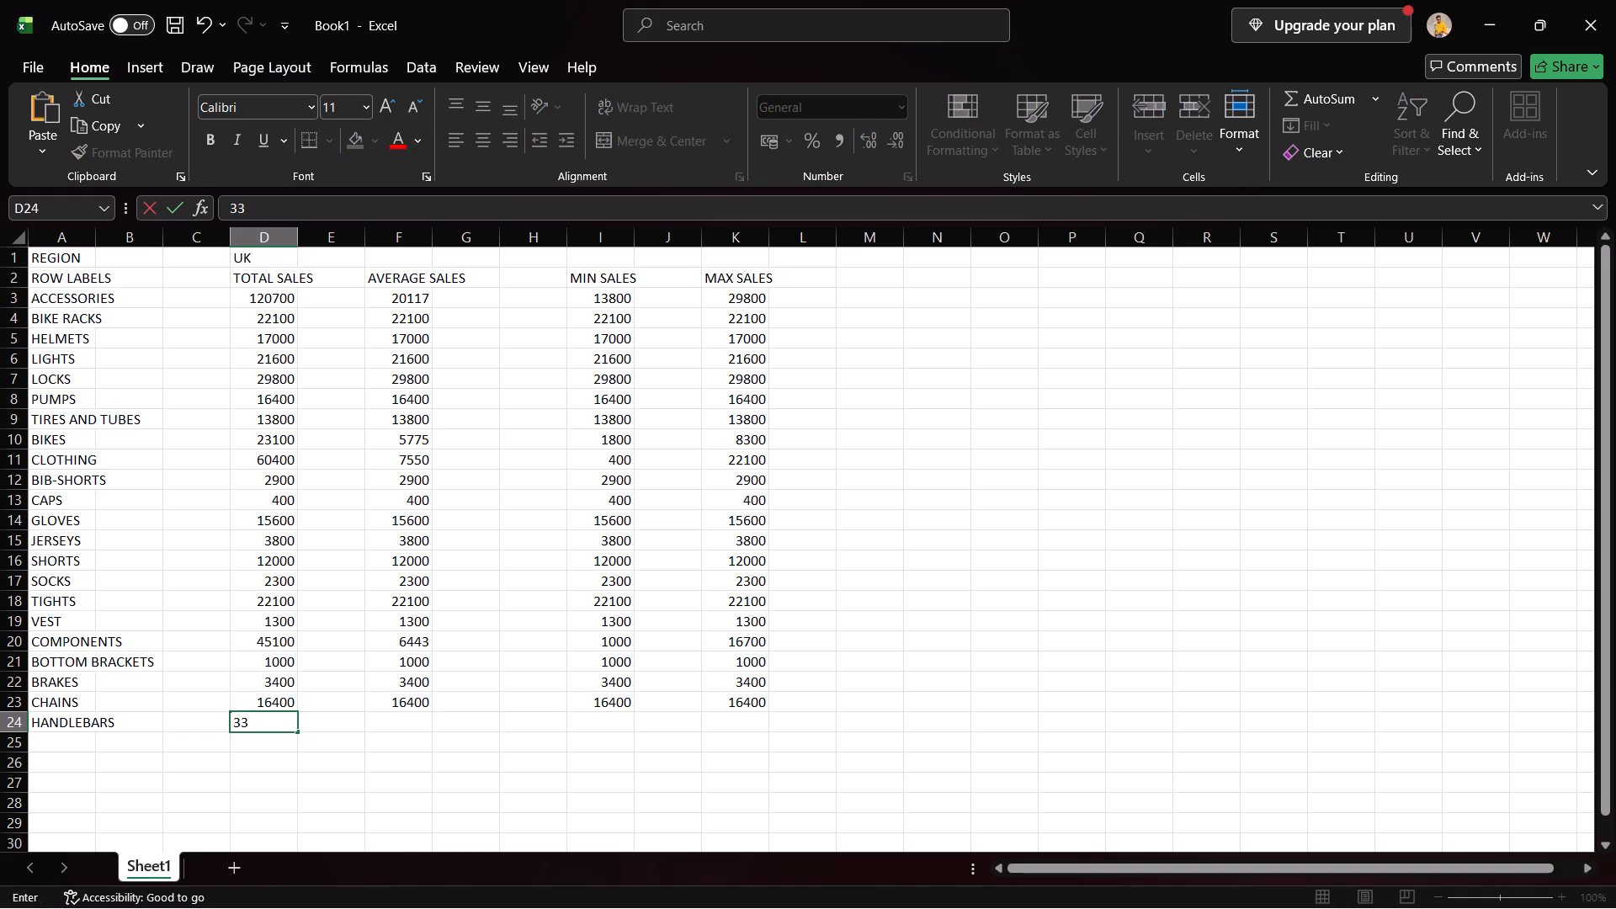
pyautogui.write('00')
pyautogui.press('Right')
pyautogui.press('Right')
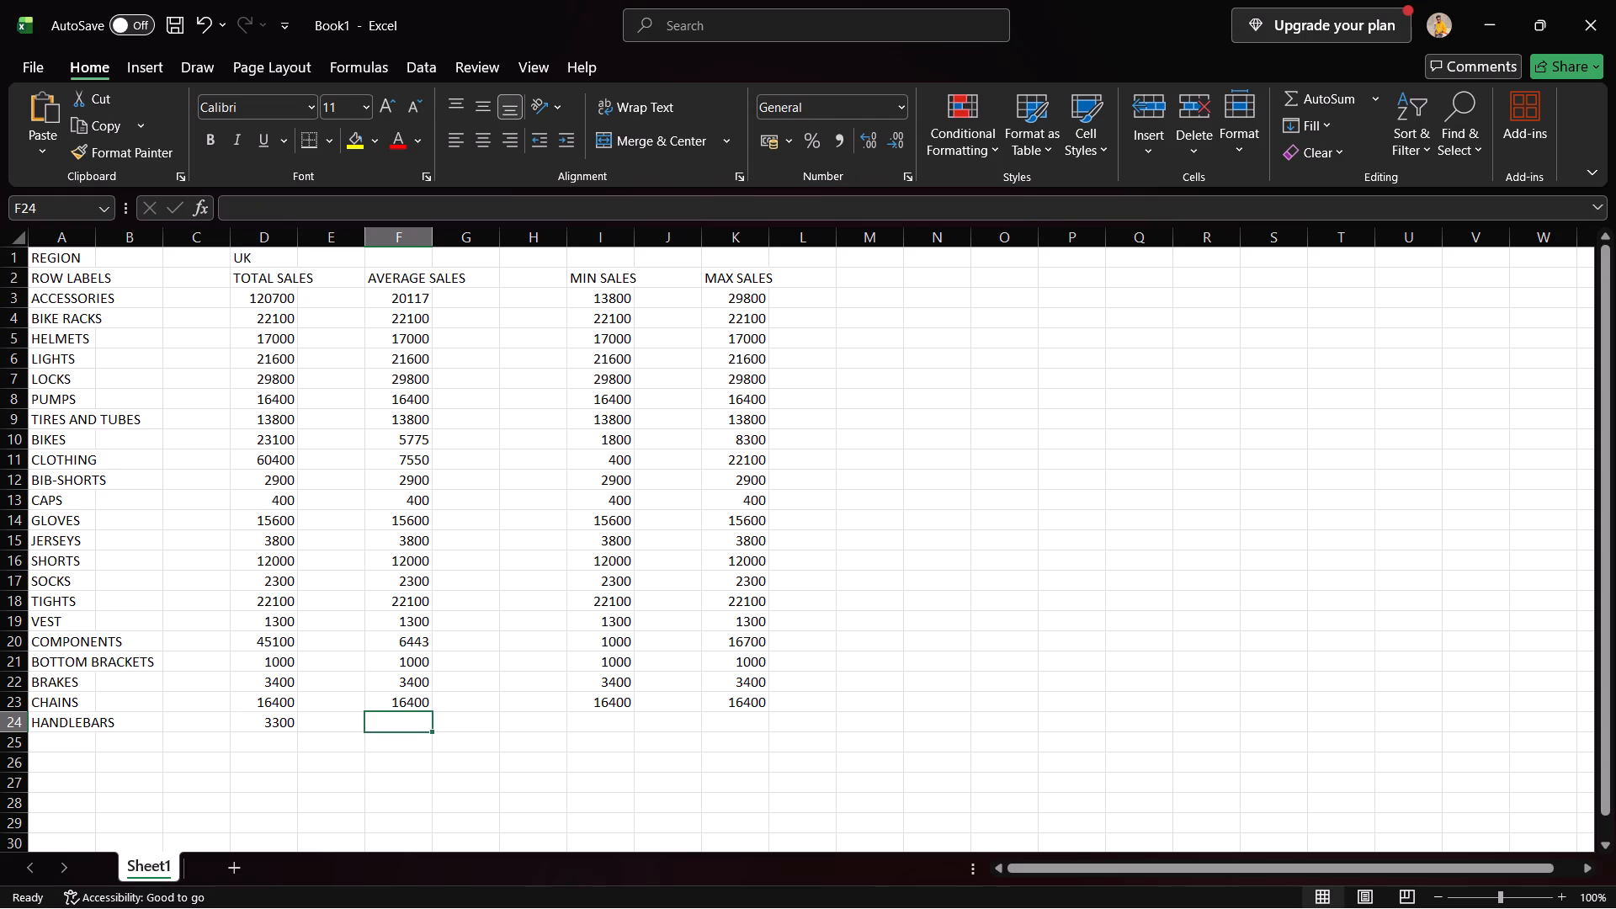
pyautogui.write('3300')
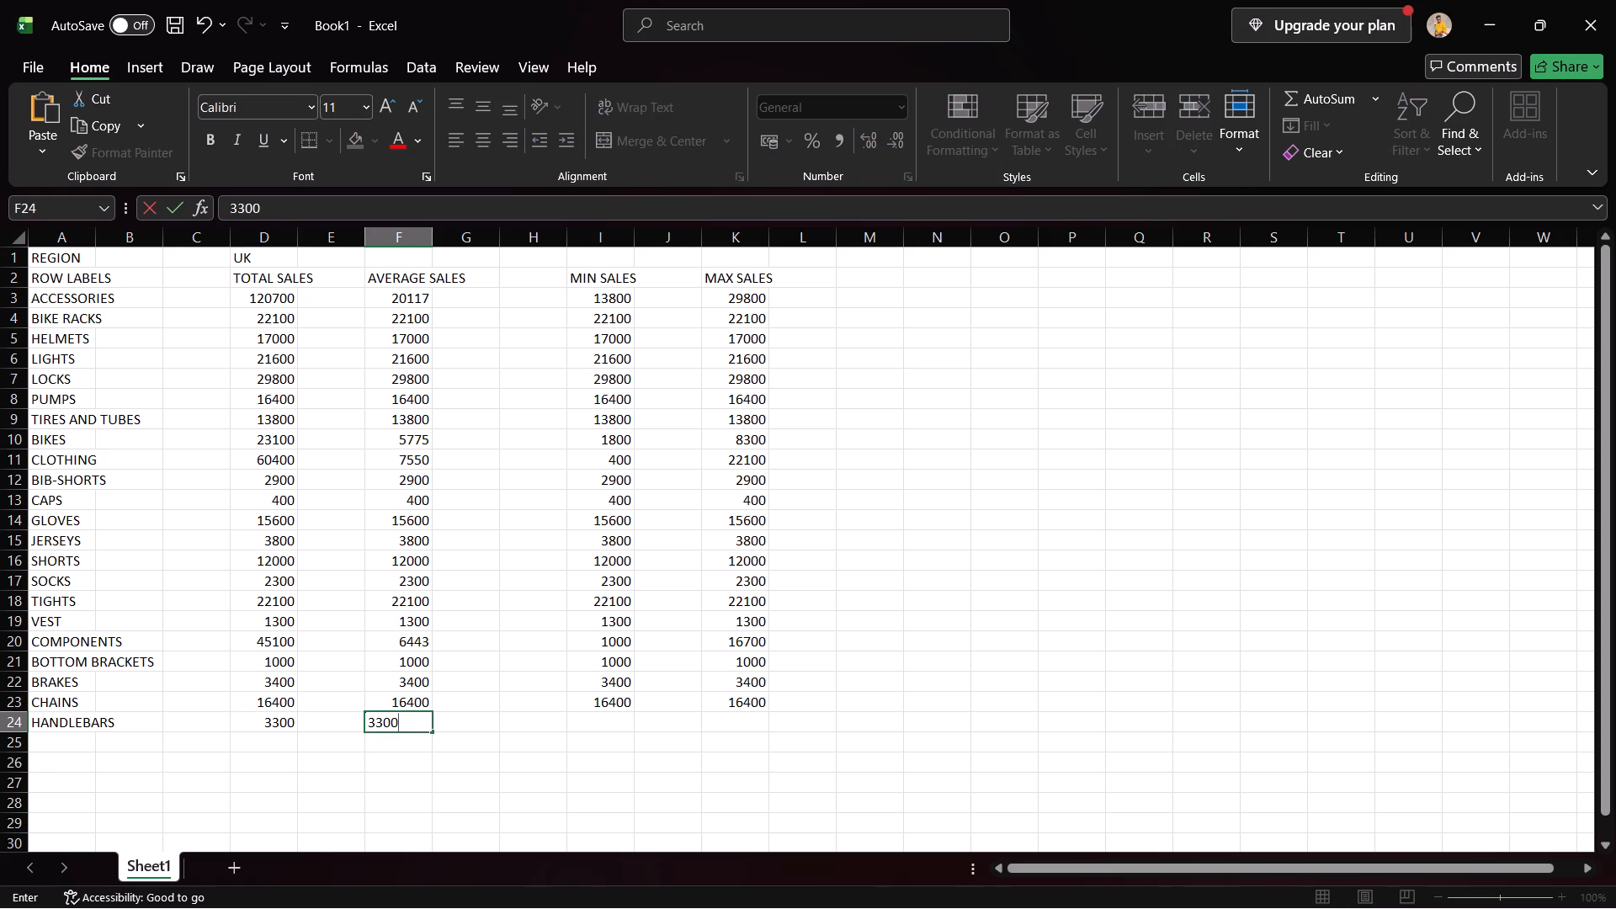
pyautogui.press('Right')
# Enter 3300 as the handlebars minimum sales in cell I24 and 3300 as maximum sales in cell K24.
pyautogui.press('Right')
pyautogui.press('Right')
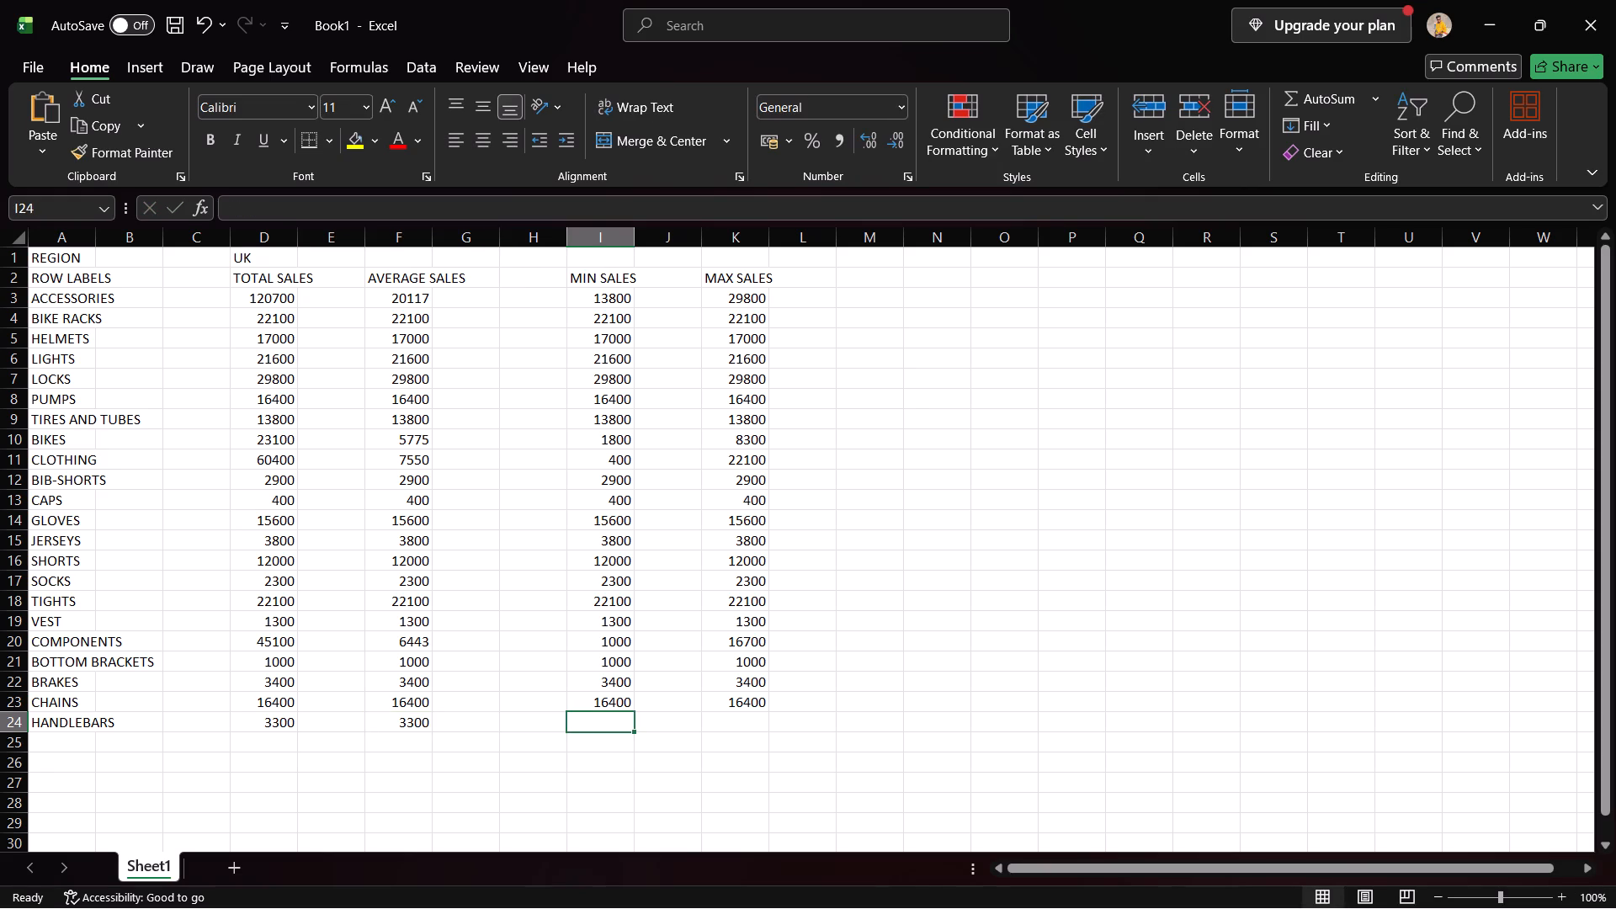
pyautogui.write('3300')
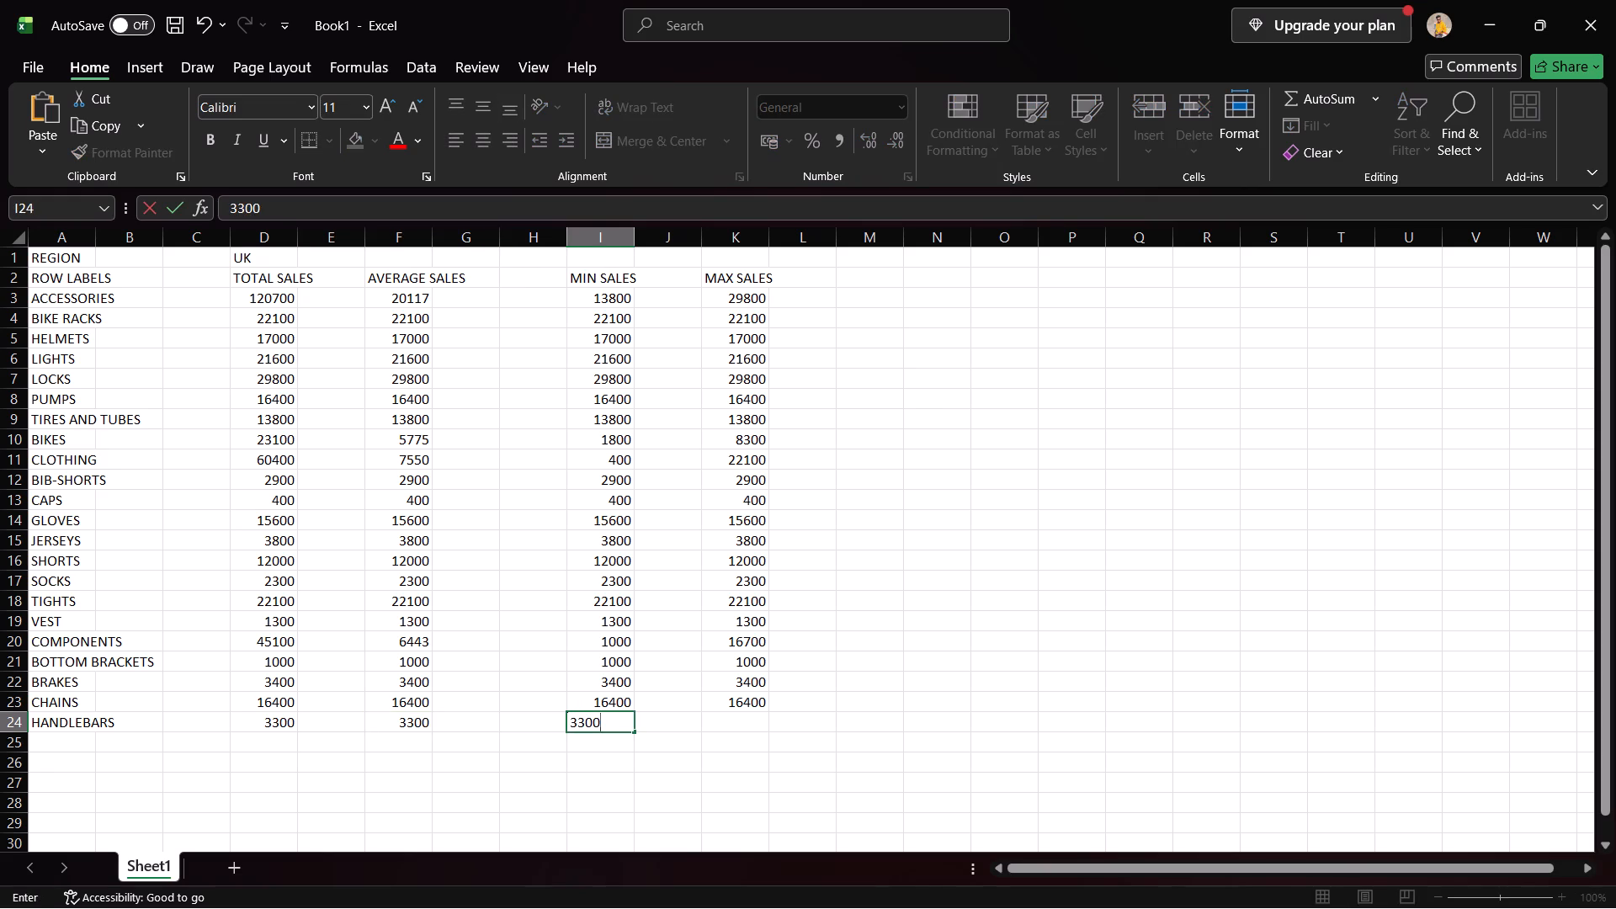
pyautogui.press('Right')
pyautogui.press('Right')
pyautogui.write('3300')
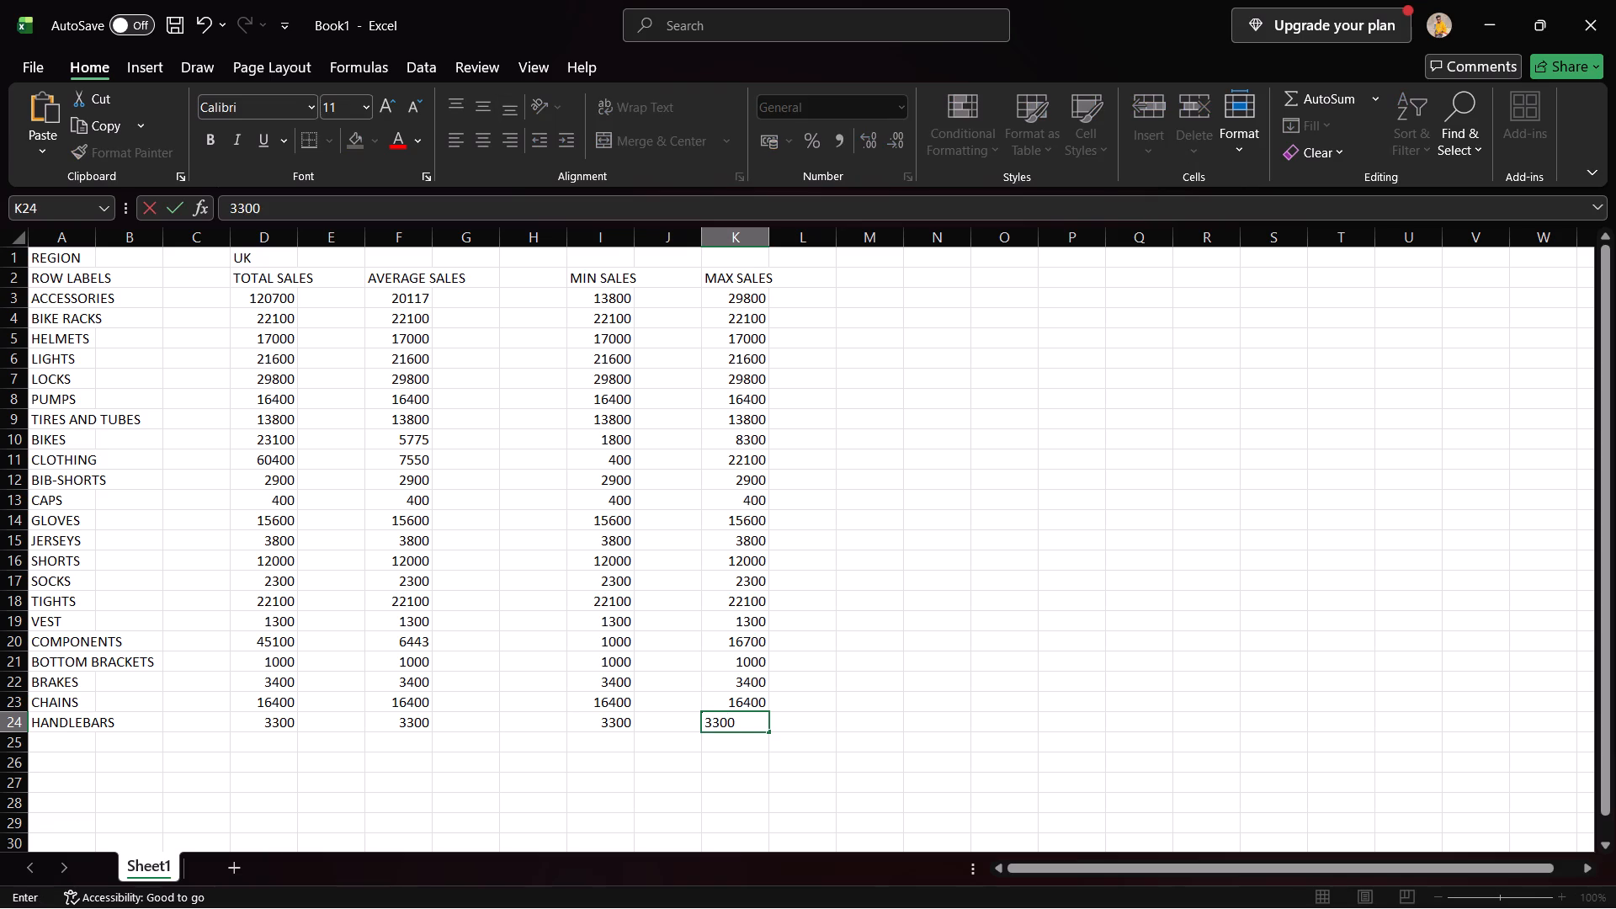
pyautogui.press('Return')
# Add the PEDALS label in cell A25 with 1500 as its total sales in D25 and 1500 as average sales in F25.
pyautogui.press('Left')
pyautogui.press('Left')
pyautogui.press('Left')
pyautogui.press('Left')
pyautogui.press('Left')
pyautogui.press('Left')
pyautogui.press('Left')
pyautogui.press('Left')
pyautogui.press('Left')
pyautogui.press('Left')
pyautogui.press('Left')
pyautogui.press('Left')
pyautogui.press('Left')
pyautogui.press('Left')
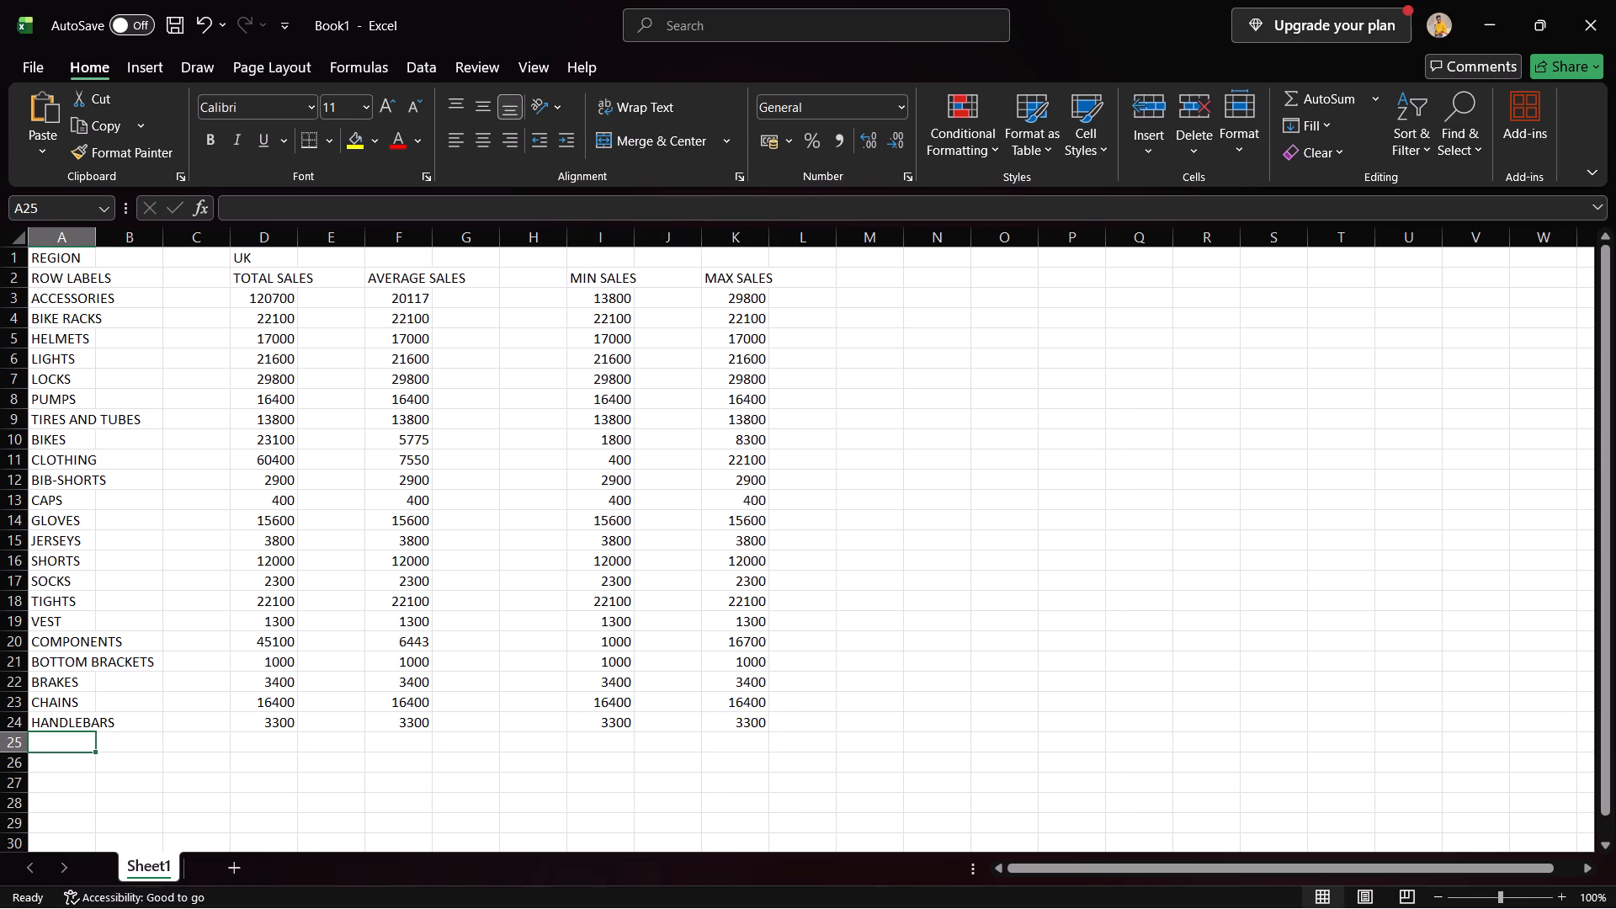
pyautogui.write('PE')
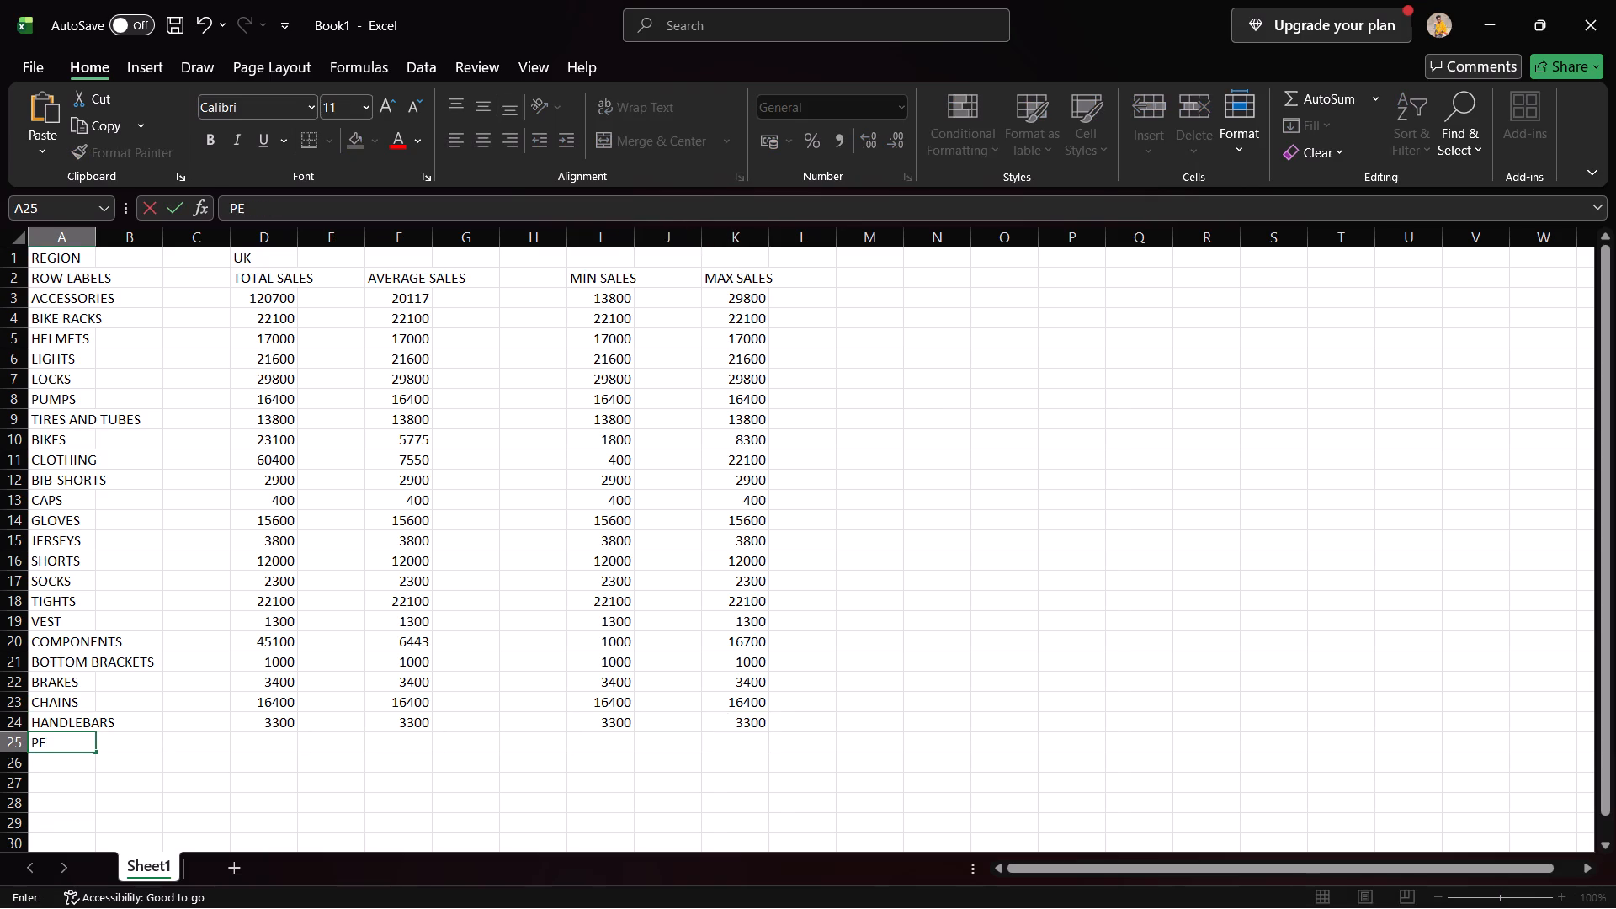
pyautogui.write('DALS')
pyautogui.press('Right')
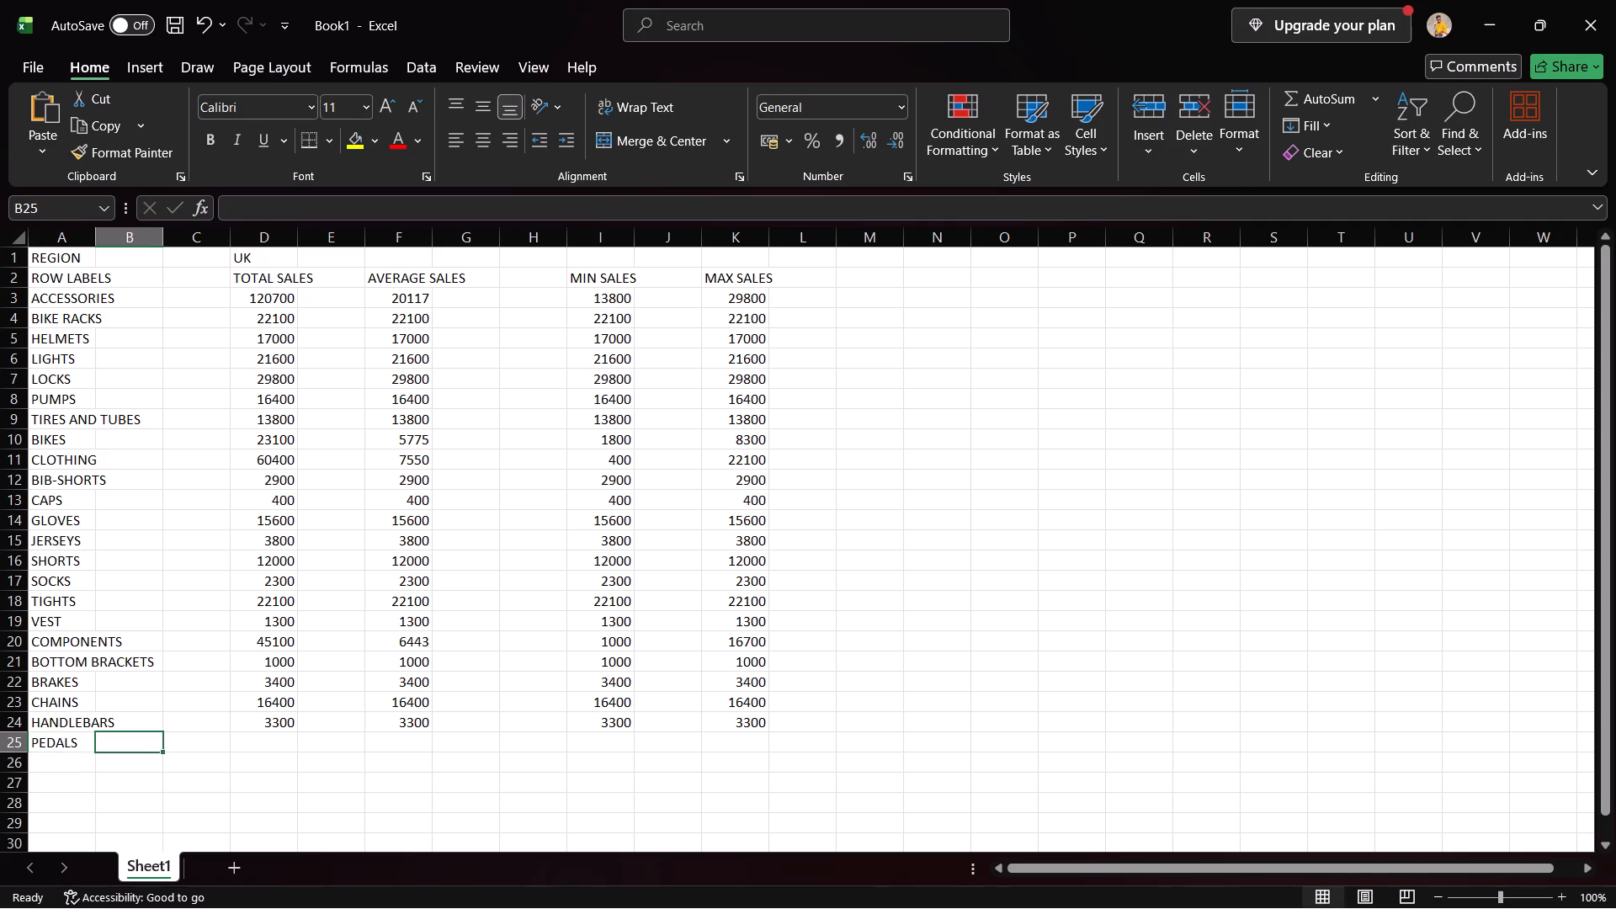
pyautogui.press('Right')
pyautogui.press('Right')
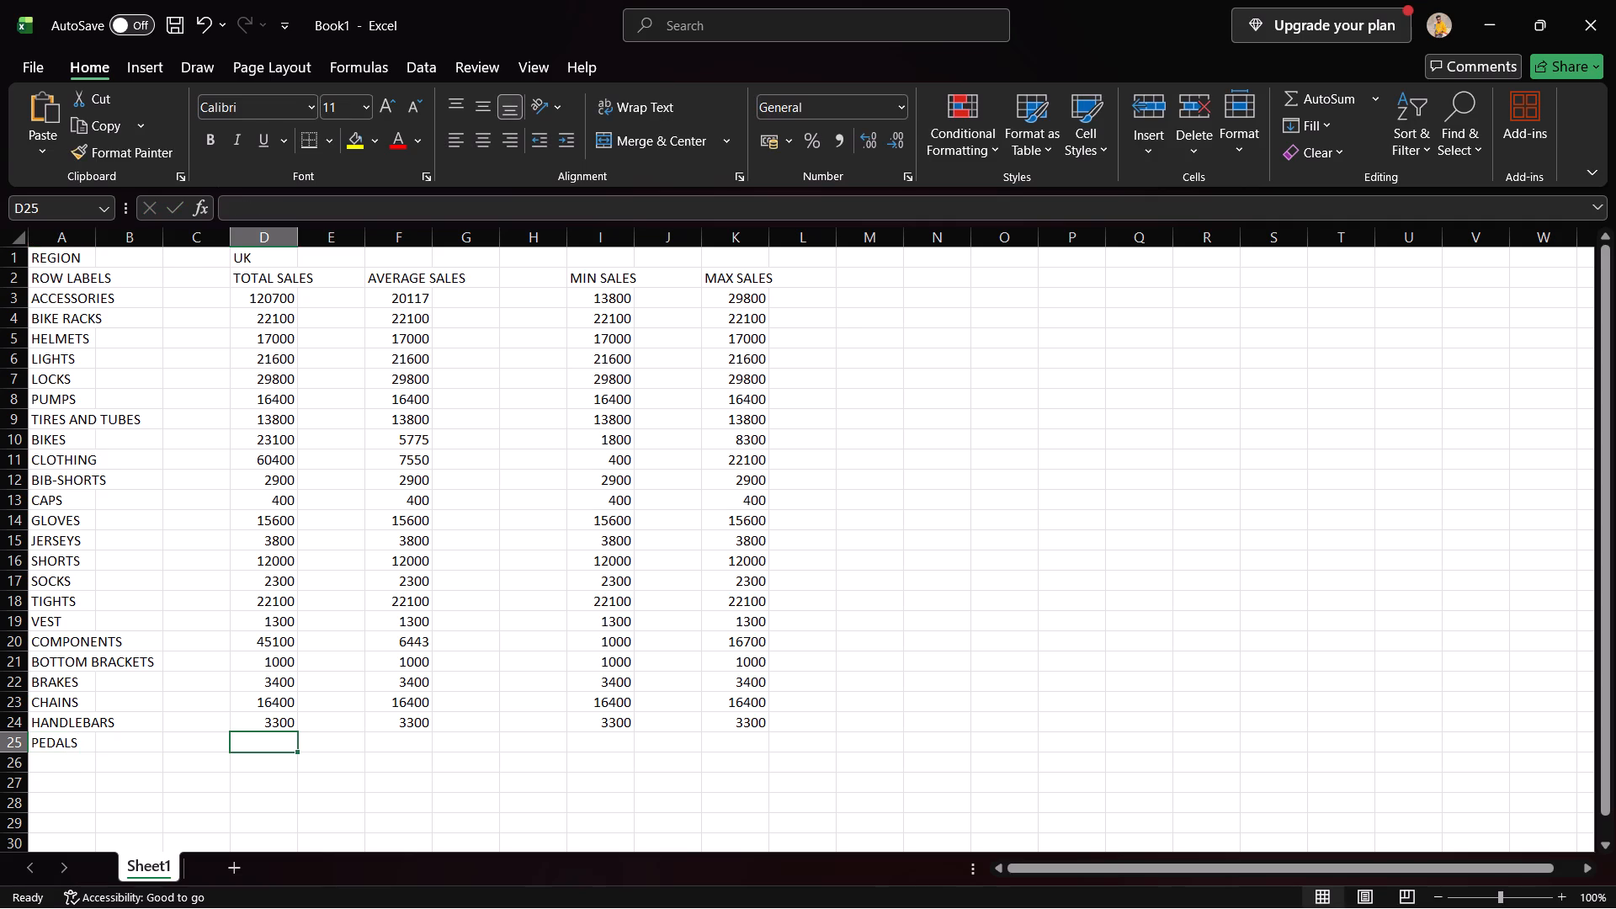
pyautogui.write('1500')
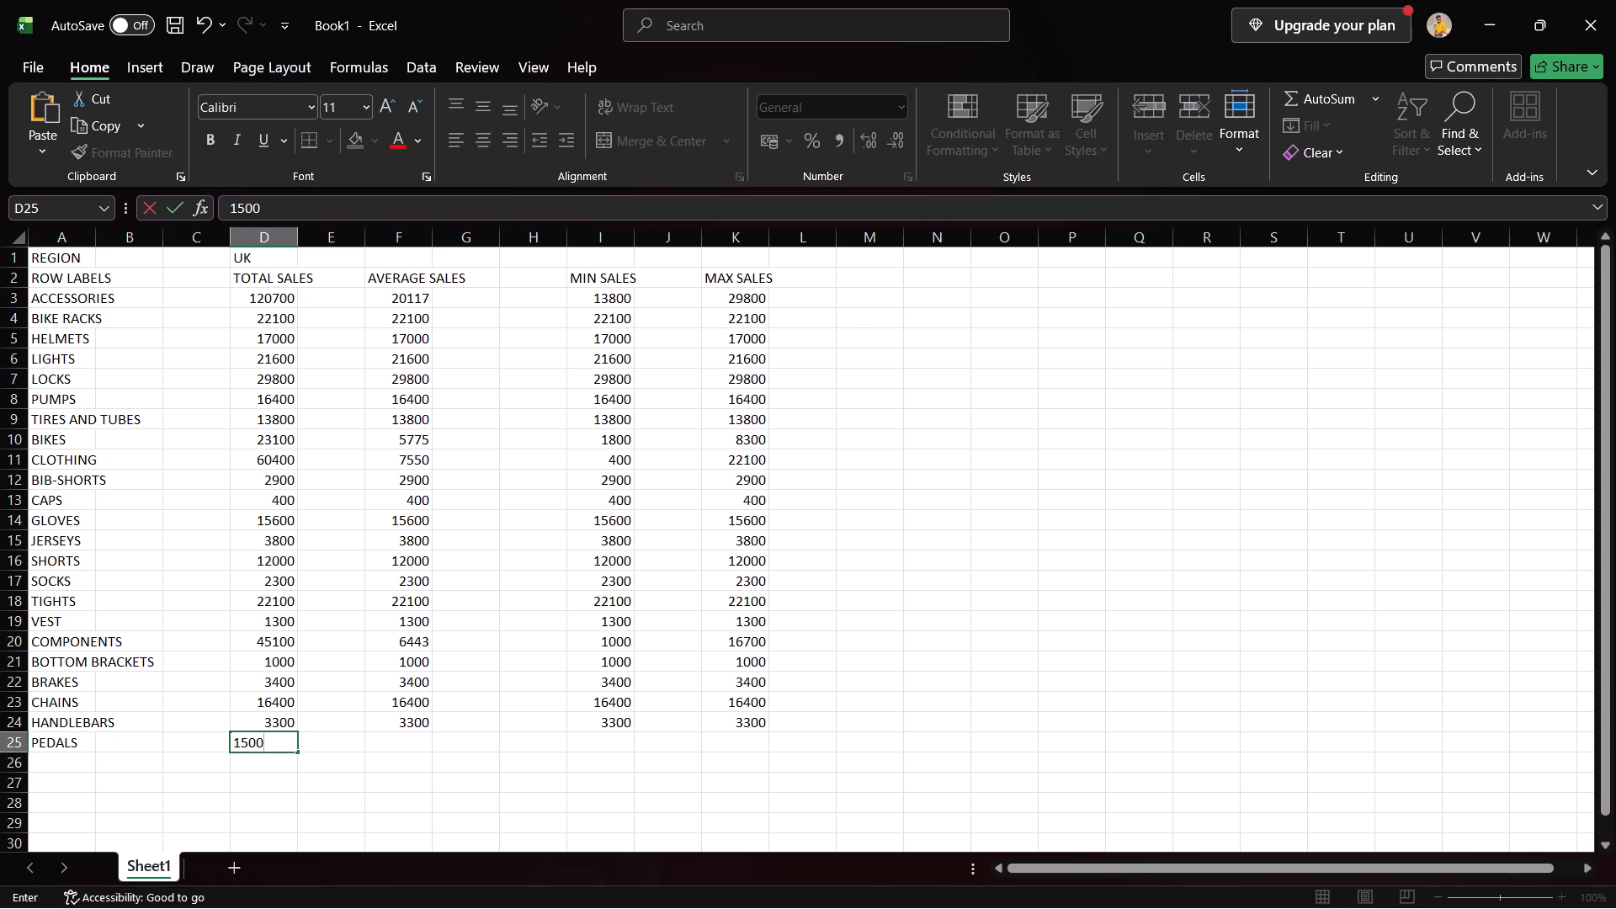
pyautogui.press('Right')
pyautogui.press('Right')
pyautogui.write('1500')
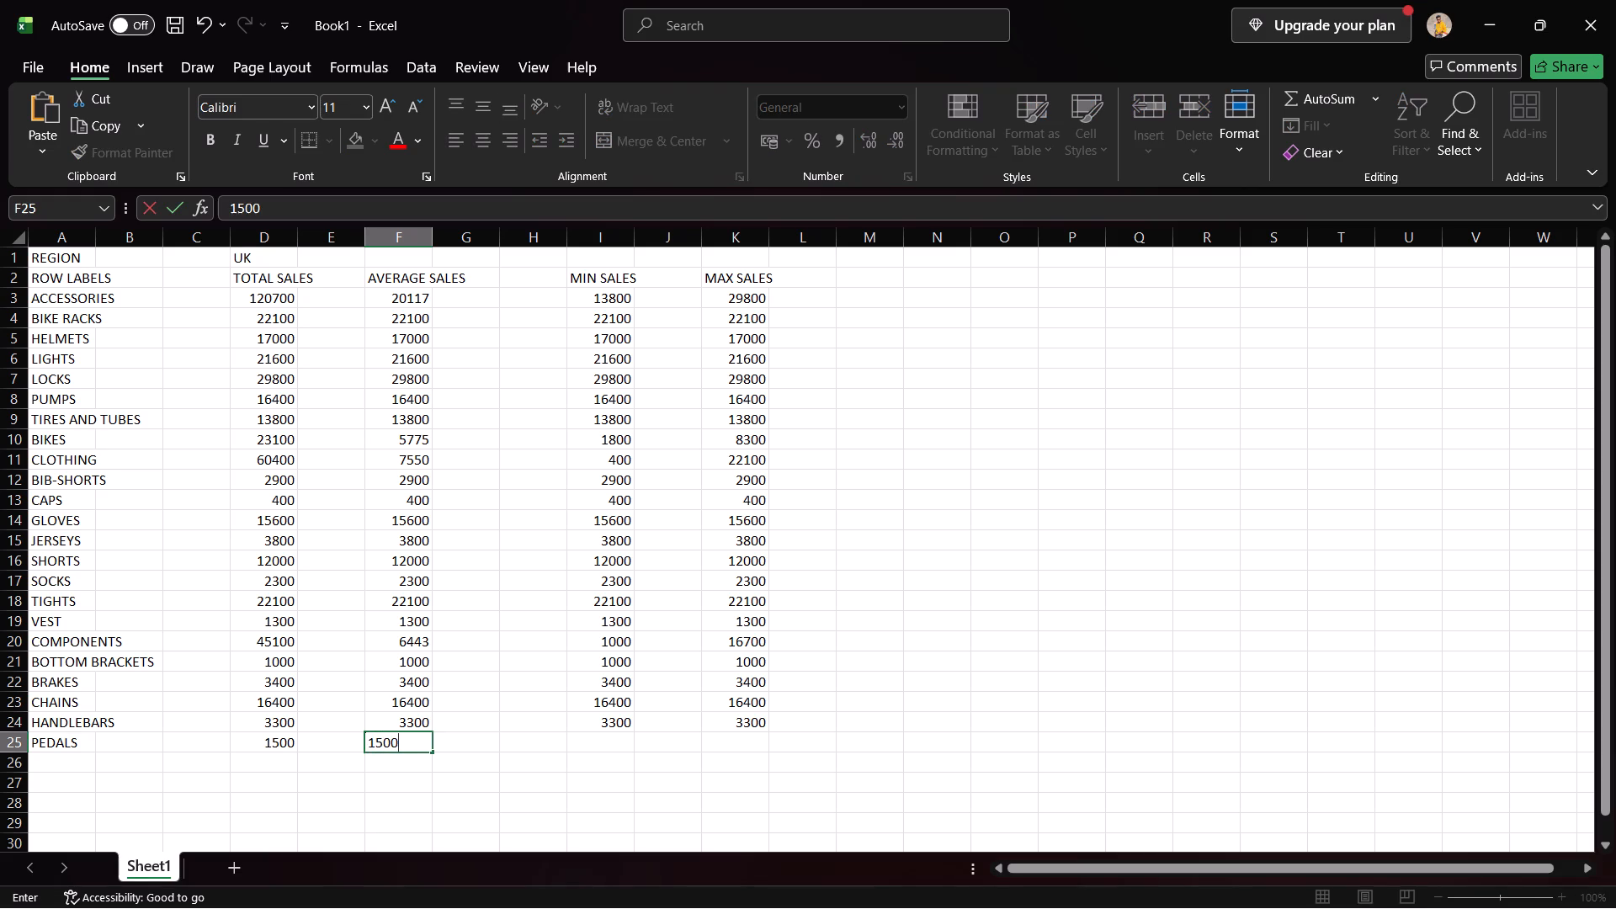
# Enter 1500 as the pedals minimum sales in cell I25 and 1500 as maximum sales in cell K25.
pyautogui.press('Right')
pyautogui.press('Right')
pyautogui.press('Right')
pyautogui.write('1500')
pyautogui.press('Right')
pyautogui.press('Right')
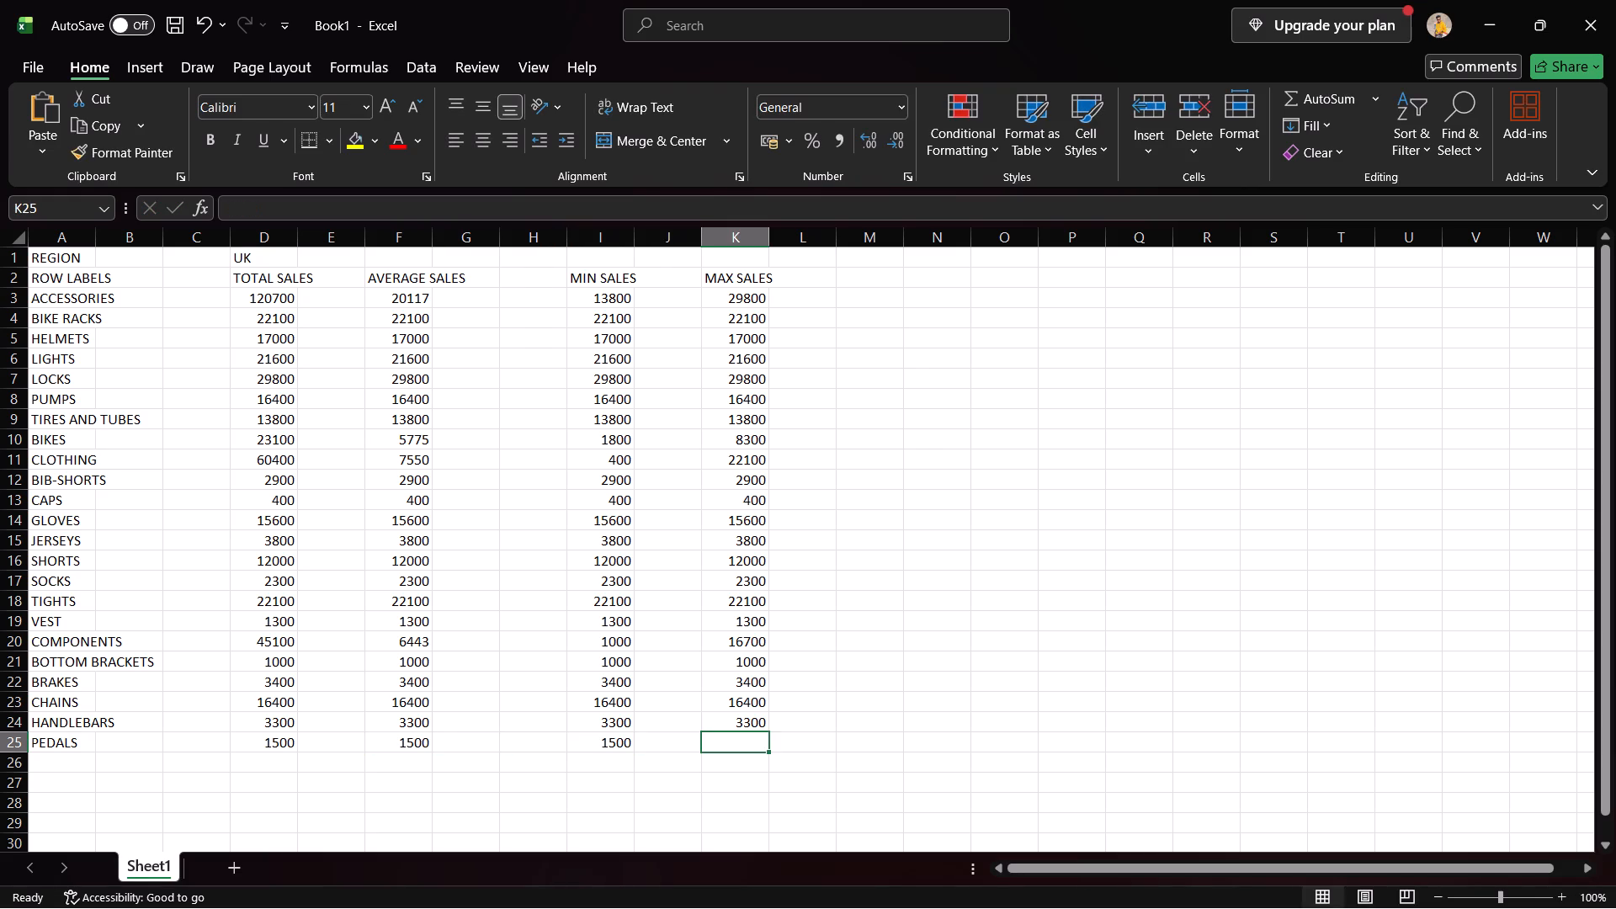
pyautogui.write('1500')
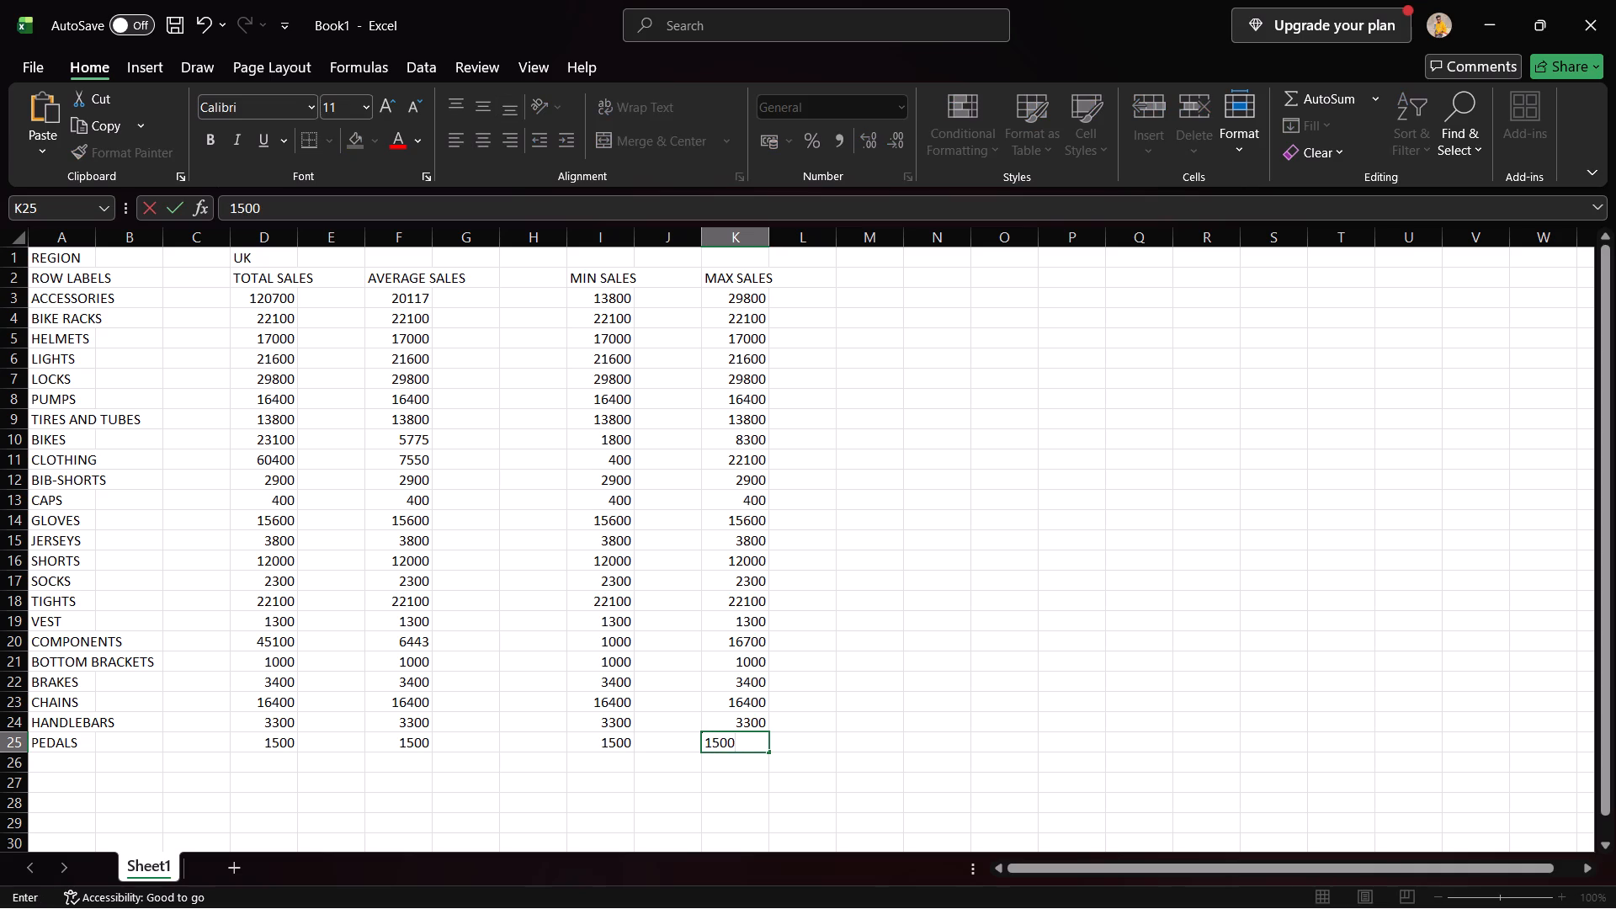
pyautogui.press('Return')
# Add the SADDLES label in cell A26 with 2800 as its total sales in D26 and 2800 as average sales in F26.
pyautogui.press('Left')
pyautogui.press('Left')
pyautogui.press('Left')
pyautogui.press('Left')
pyautogui.press('Left')
pyautogui.press('Left')
pyautogui.press('Left')
pyautogui.press('Left')
pyautogui.press('Left')
pyautogui.press('Left')
pyautogui.press('Left')
pyautogui.press('Left')
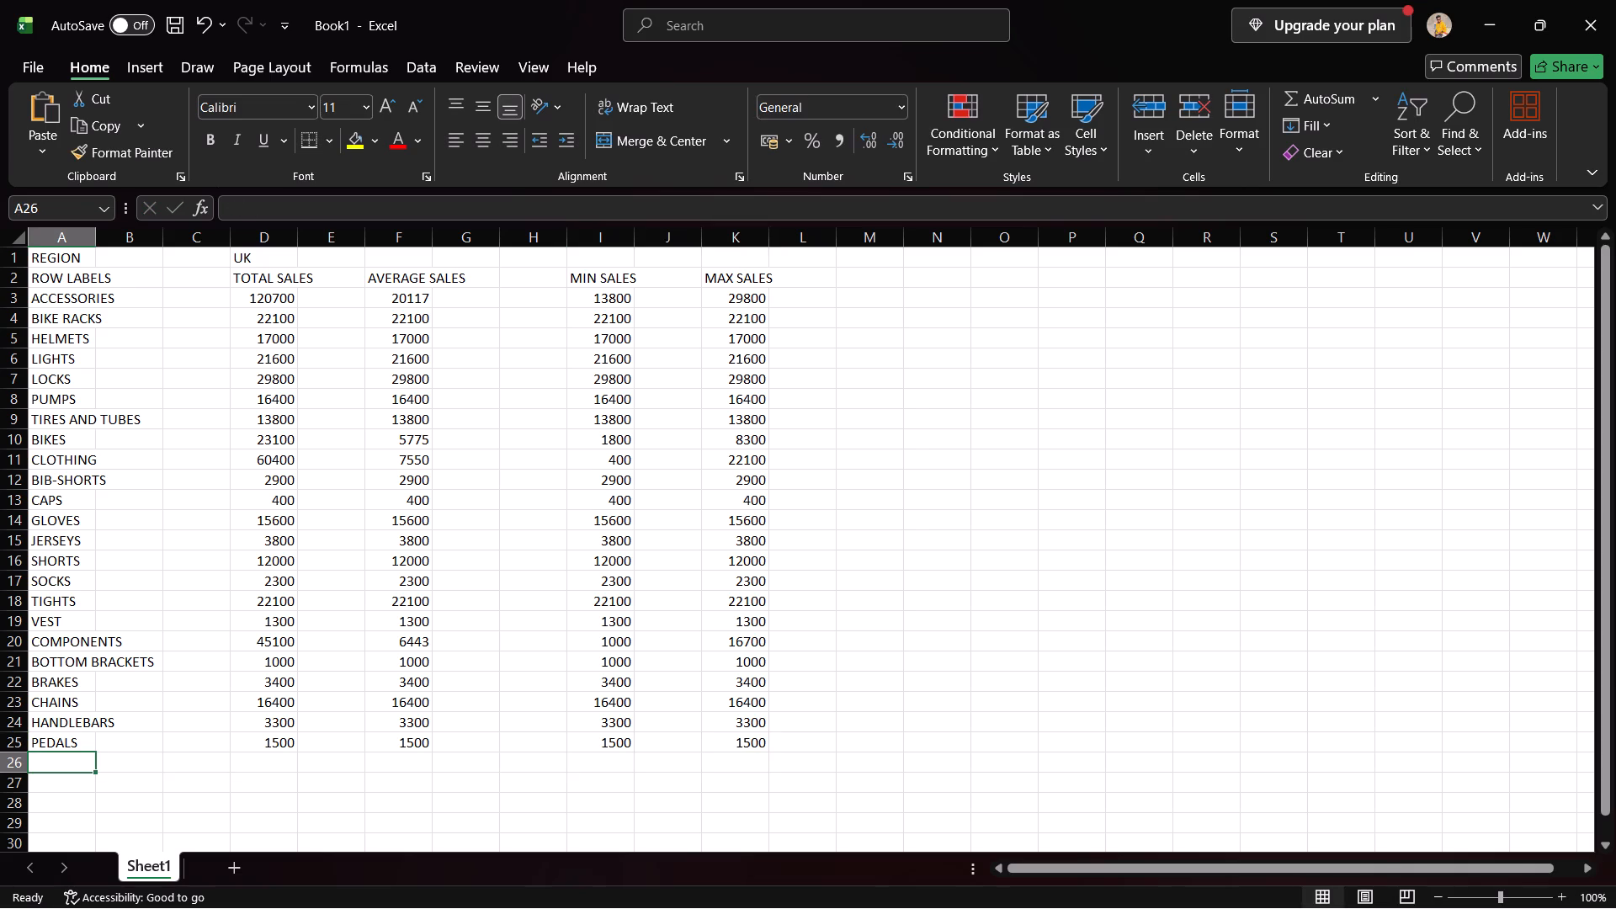
pyautogui.press('s')
pyautogui.write('ADD')
pyautogui.write('LES')
pyautogui.press('Right')
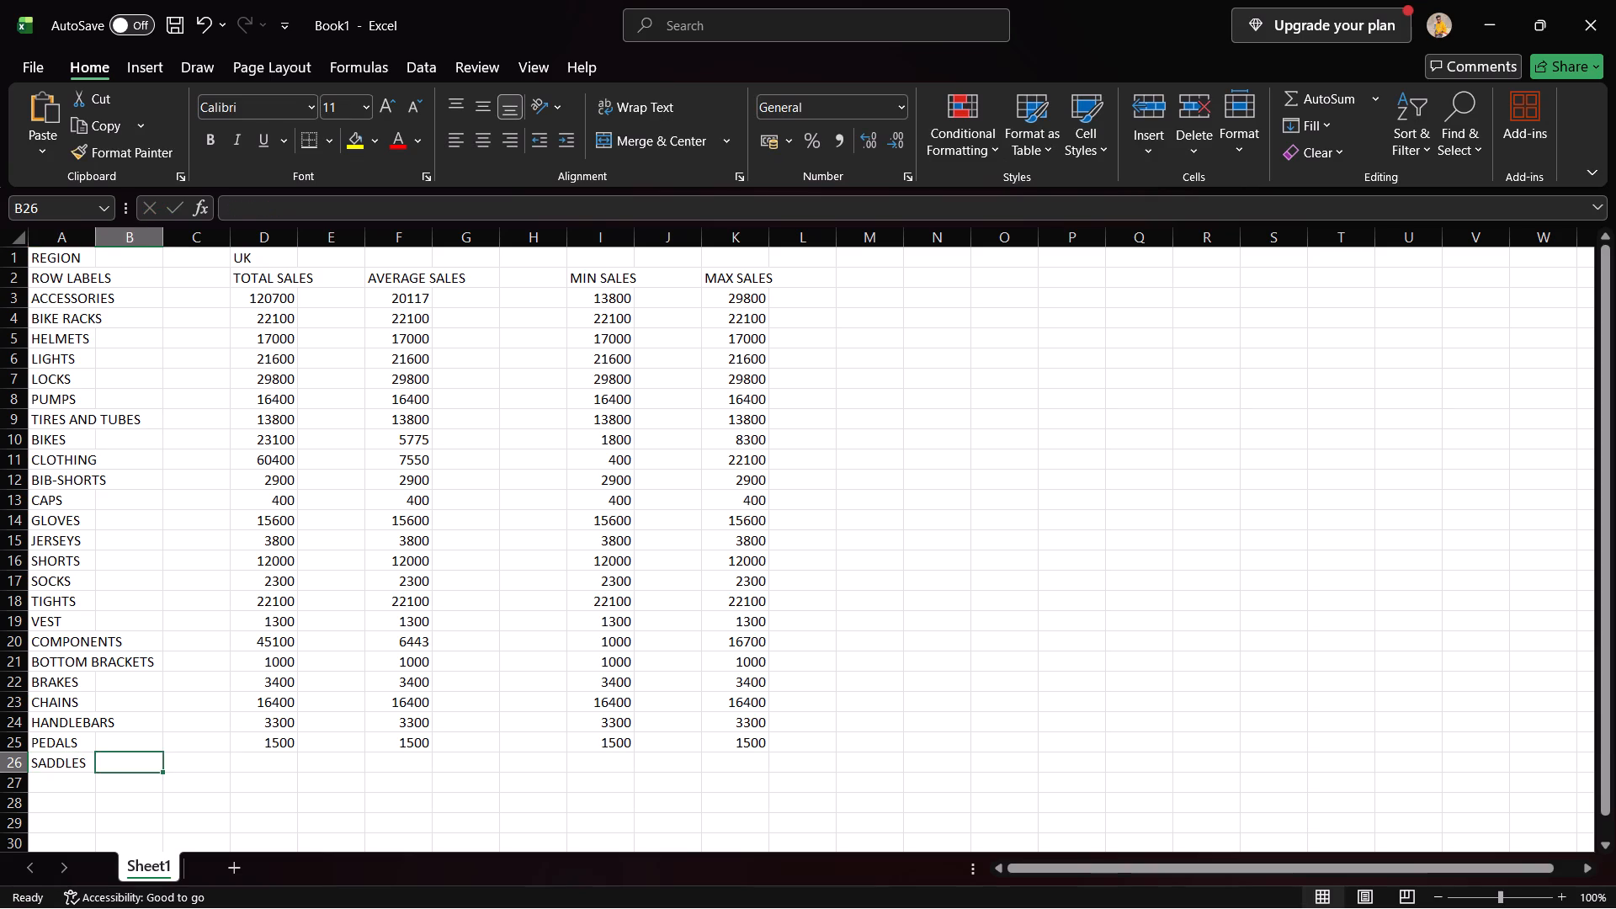
pyautogui.press('Right')
pyautogui.press('Right')
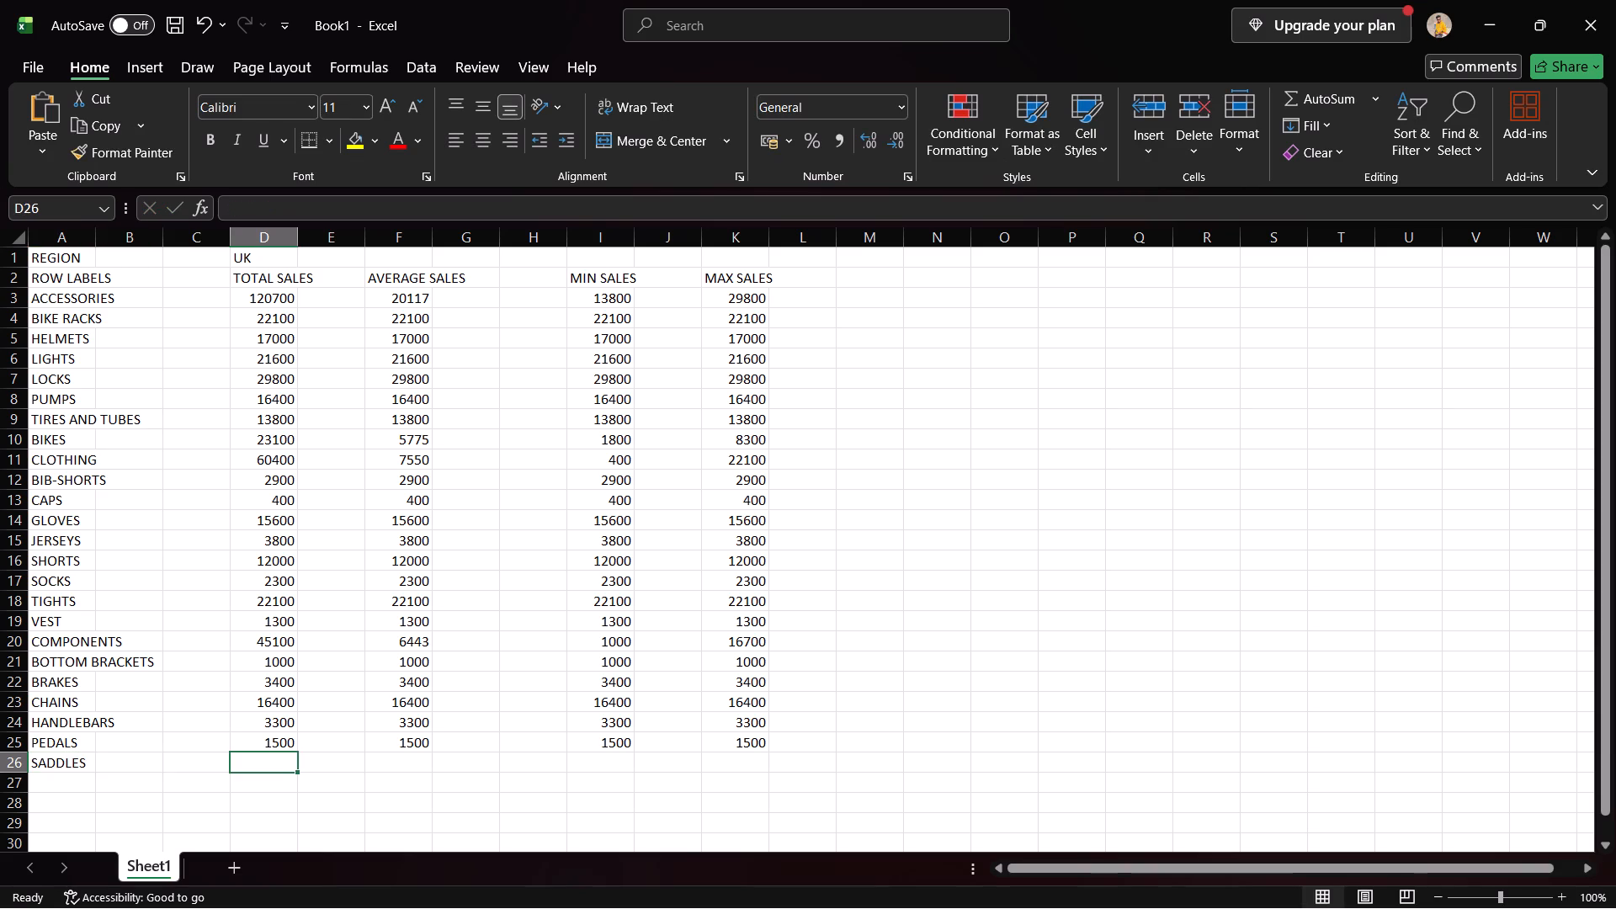
pyautogui.write('28')
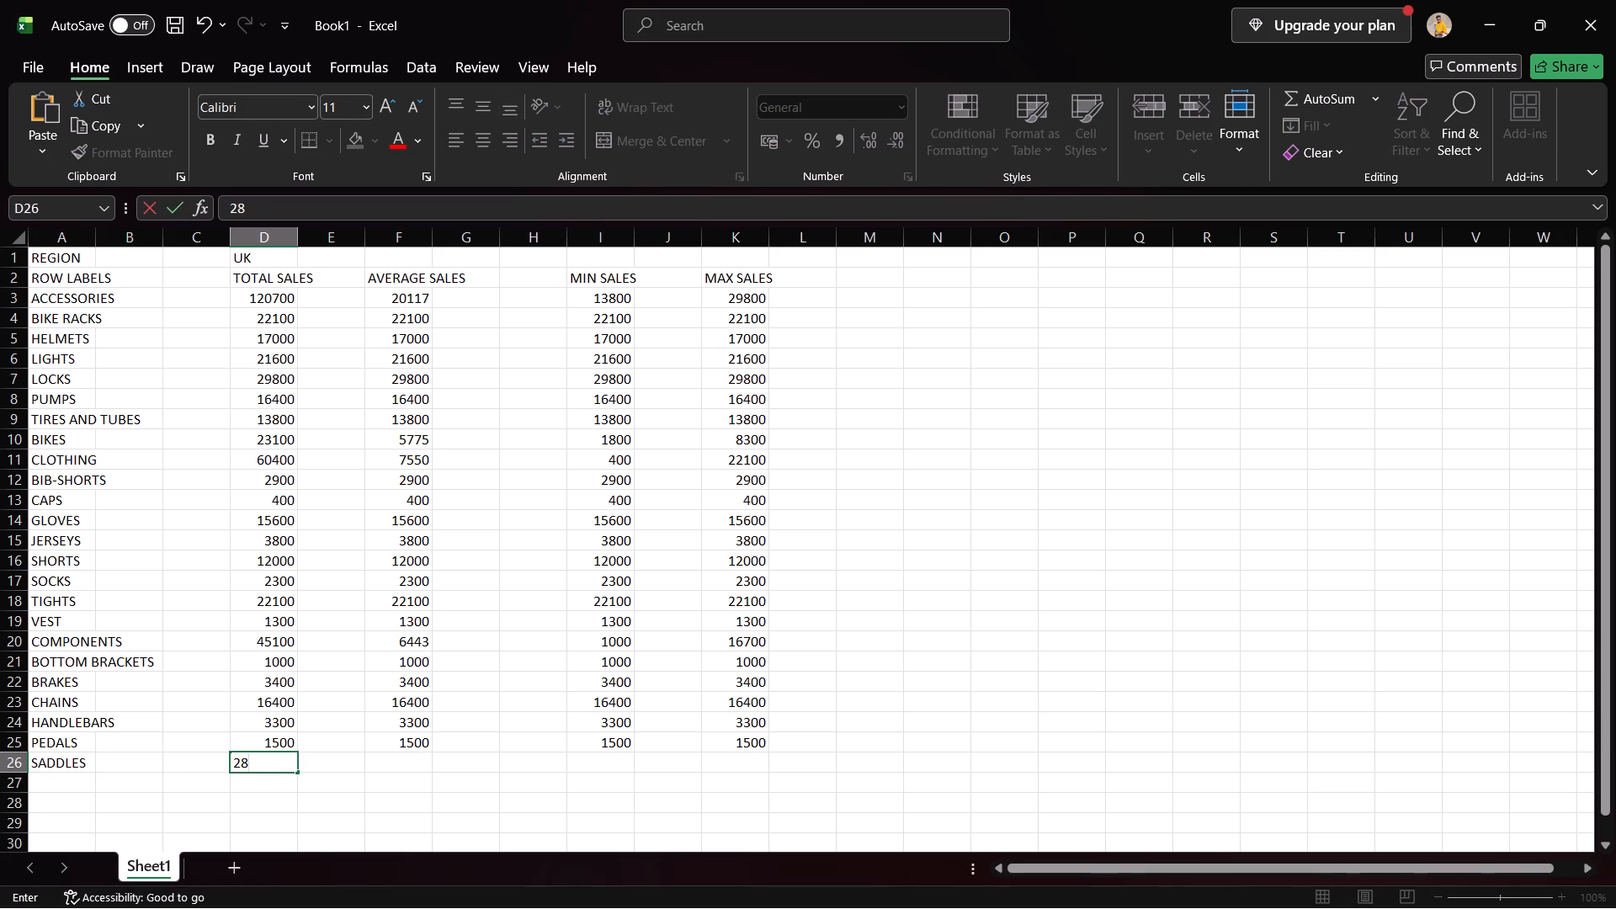
pyautogui.write('00')
pyautogui.press('Right')
pyautogui.press('Right')
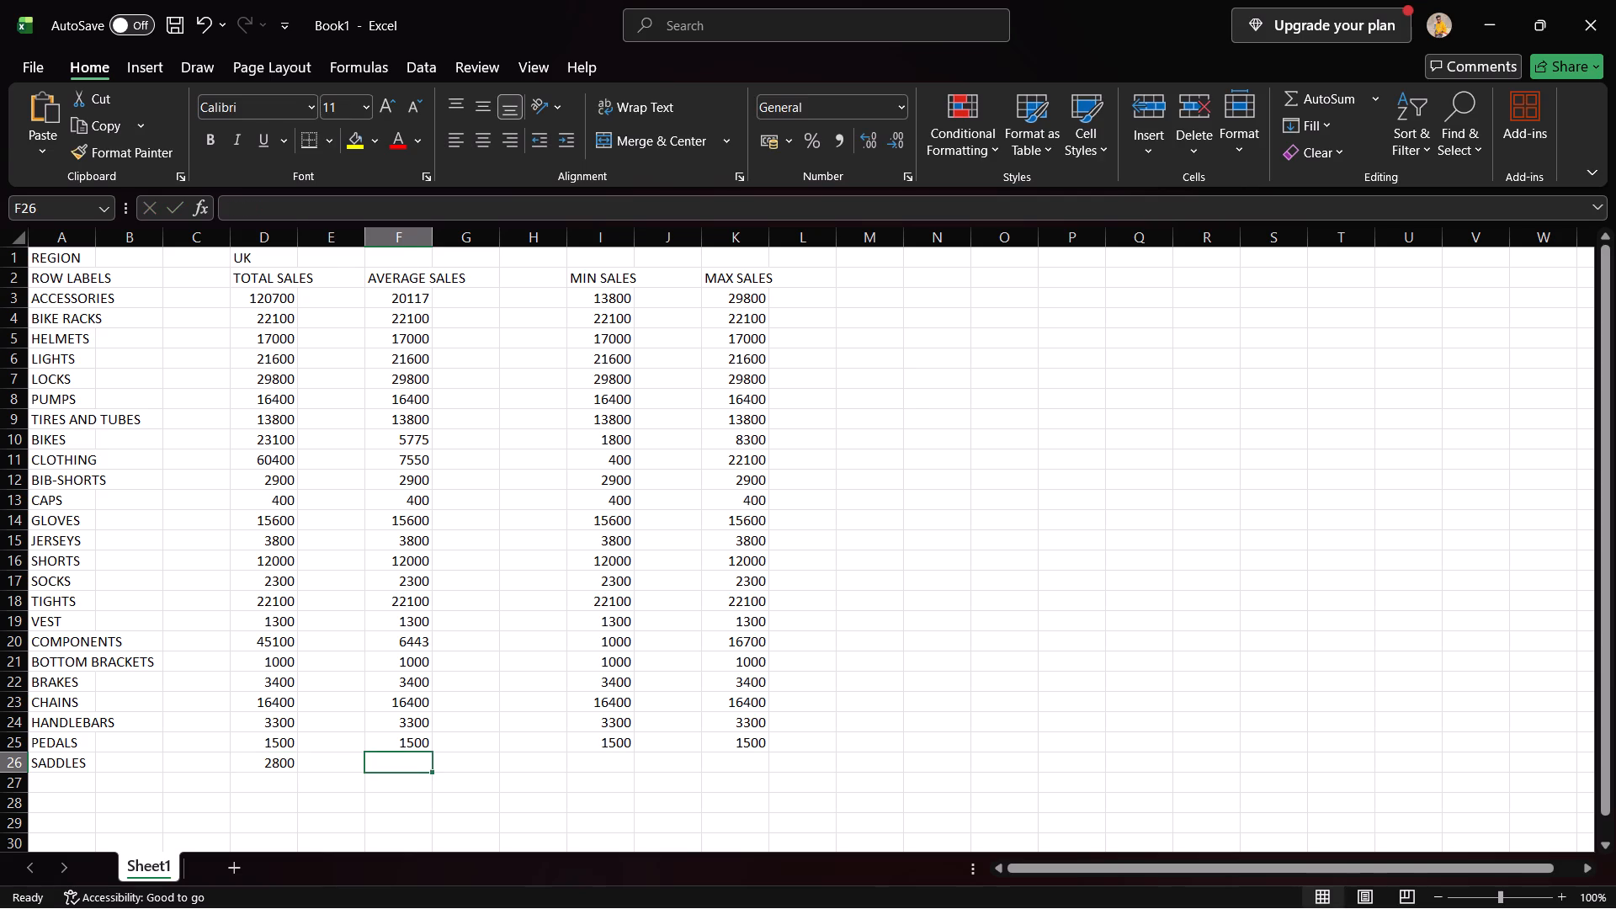
pyautogui.write('2800')
# Enter 2800 as the saddles minimum sales in cell I26 and 2800 as maximum sales in cell K26.
pyautogui.press('Right')
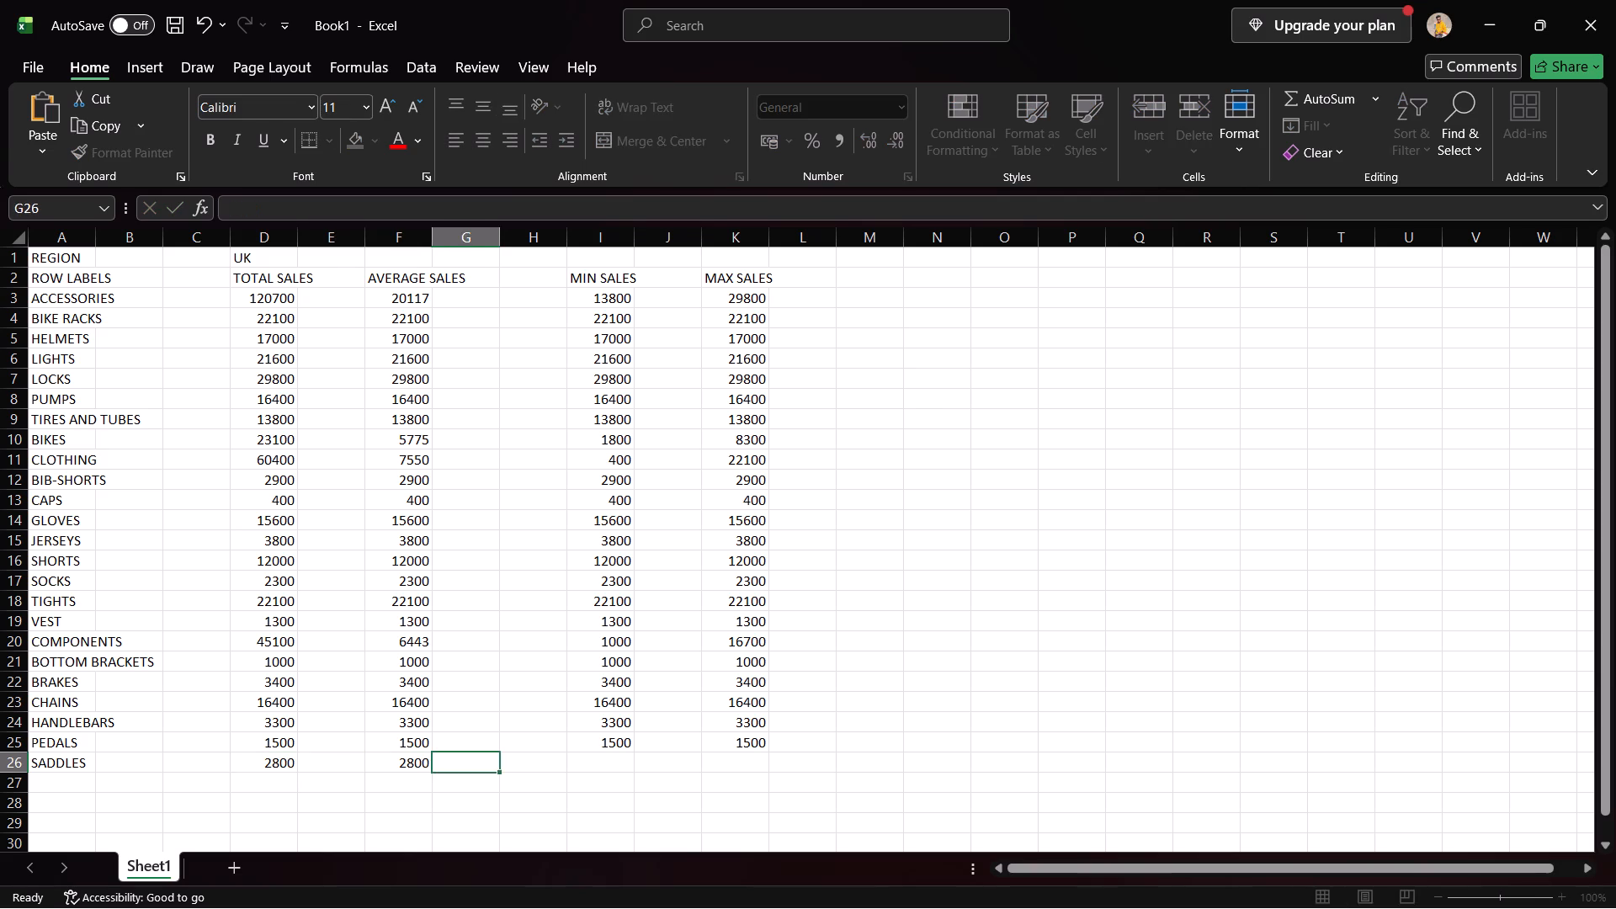
pyautogui.press('Right')
pyautogui.press('Right')
pyautogui.write('2800')
pyautogui.press('Right')
pyautogui.press('Right')
pyautogui.write('2800')
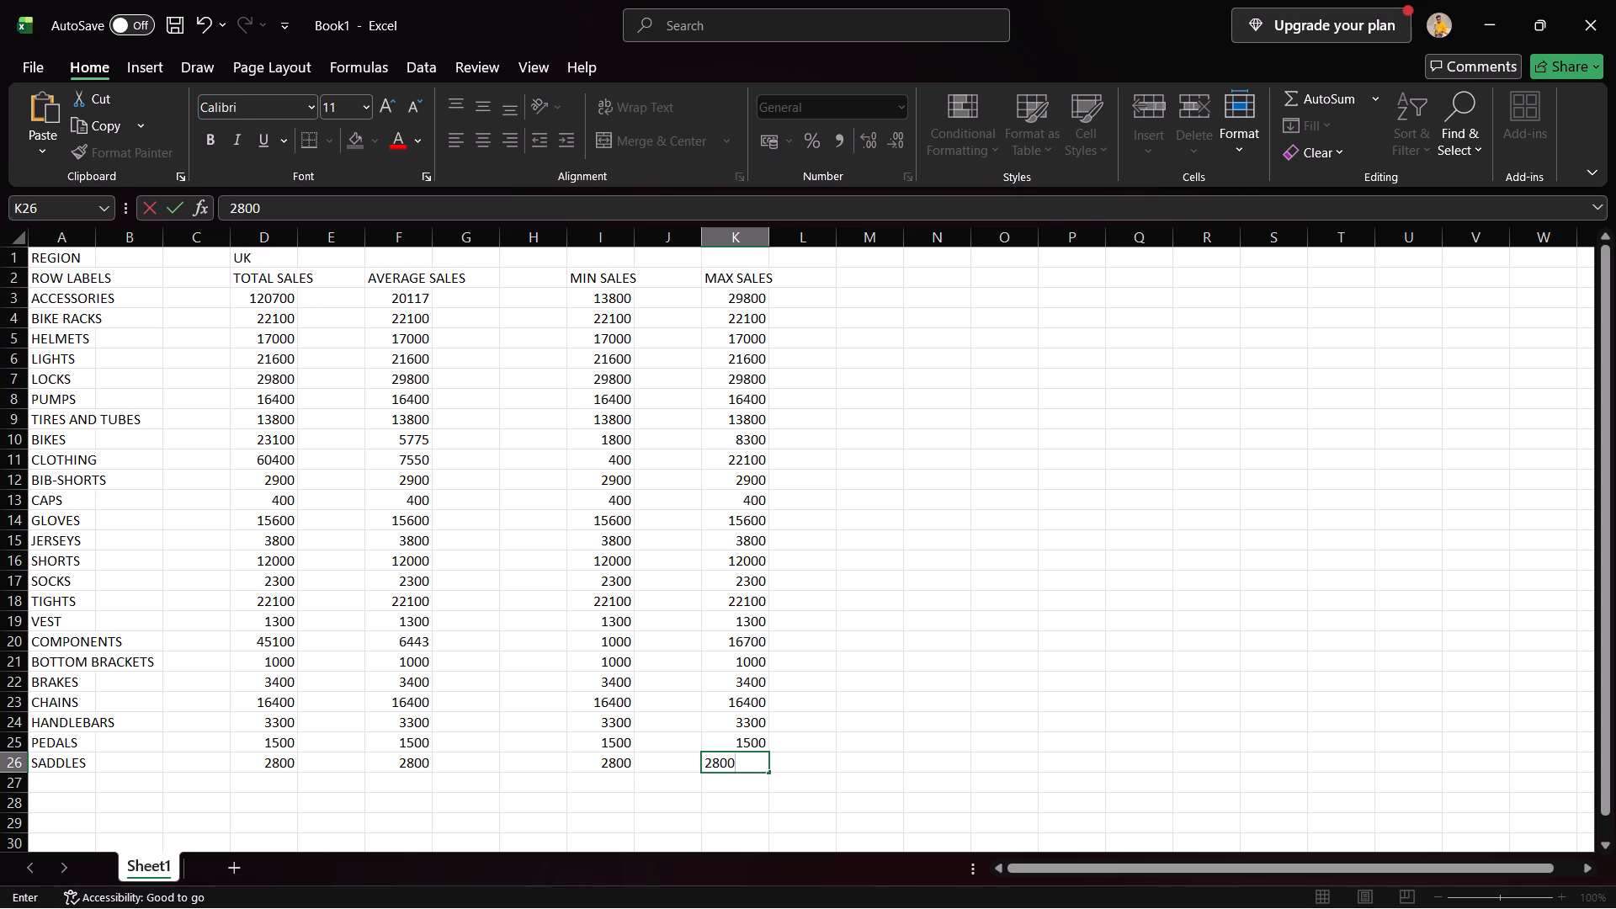
pyautogui.press('Return')
# Add the GRAND TOTAL label in cell A27 below the saddles row.
pyautogui.press('Left')
pyautogui.press('Left')
pyautogui.press('Left')
pyautogui.press('Left')
pyautogui.press('Left')
pyautogui.press('Left')
pyautogui.press('Left')
pyautogui.press('Left')
pyautogui.press('Left')
pyautogui.press('Left')
pyautogui.press('Left')
pyautogui.press('Left')
pyautogui.press('Left')
pyautogui.press('Left')
pyautogui.press('Left')
pyautogui.press('Left')
pyautogui.press('Left')
pyautogui.press('Left')
pyautogui.press('Left')
pyautogui.press('Left')
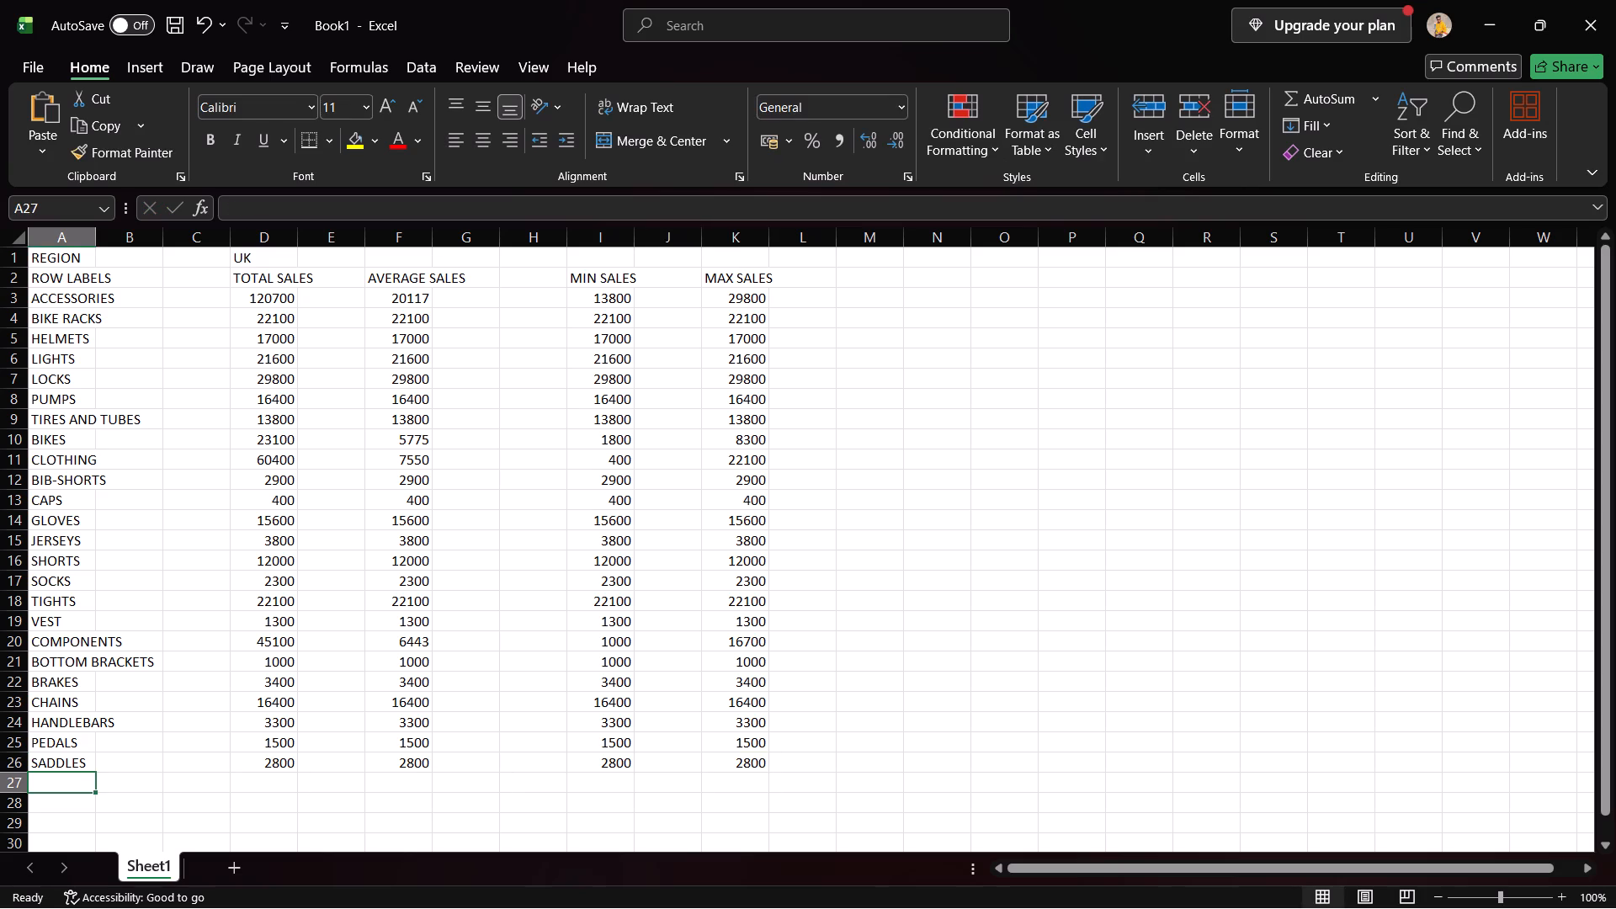
pyautogui.write('GR')
pyautogui.write('AND')
pyautogui.press('space')
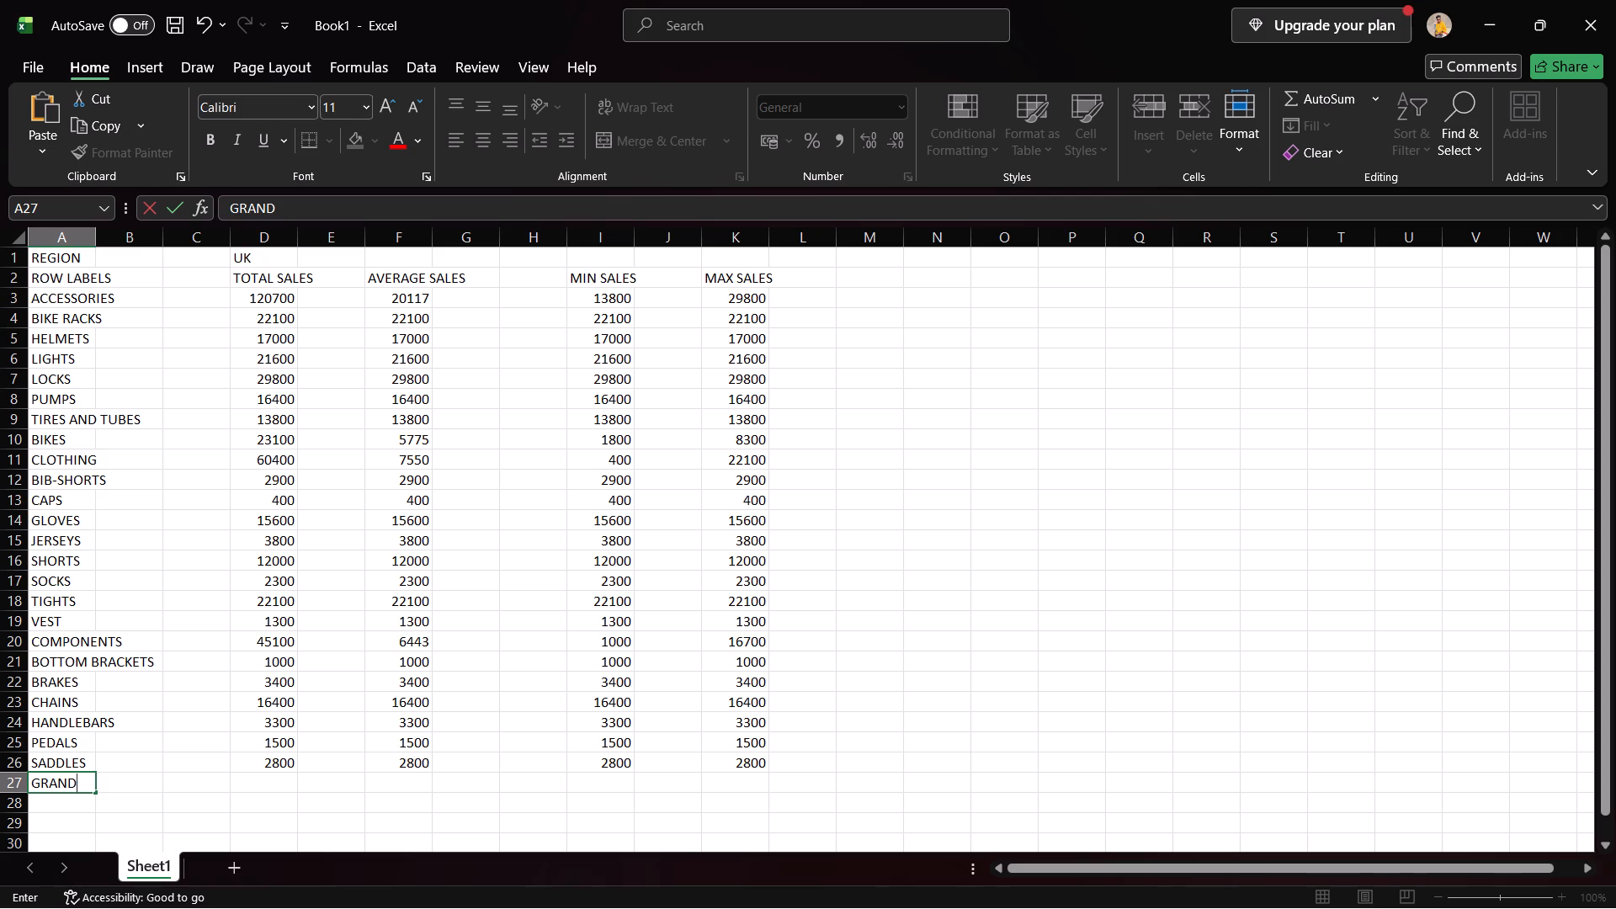
pyautogui.write('TOTAL')
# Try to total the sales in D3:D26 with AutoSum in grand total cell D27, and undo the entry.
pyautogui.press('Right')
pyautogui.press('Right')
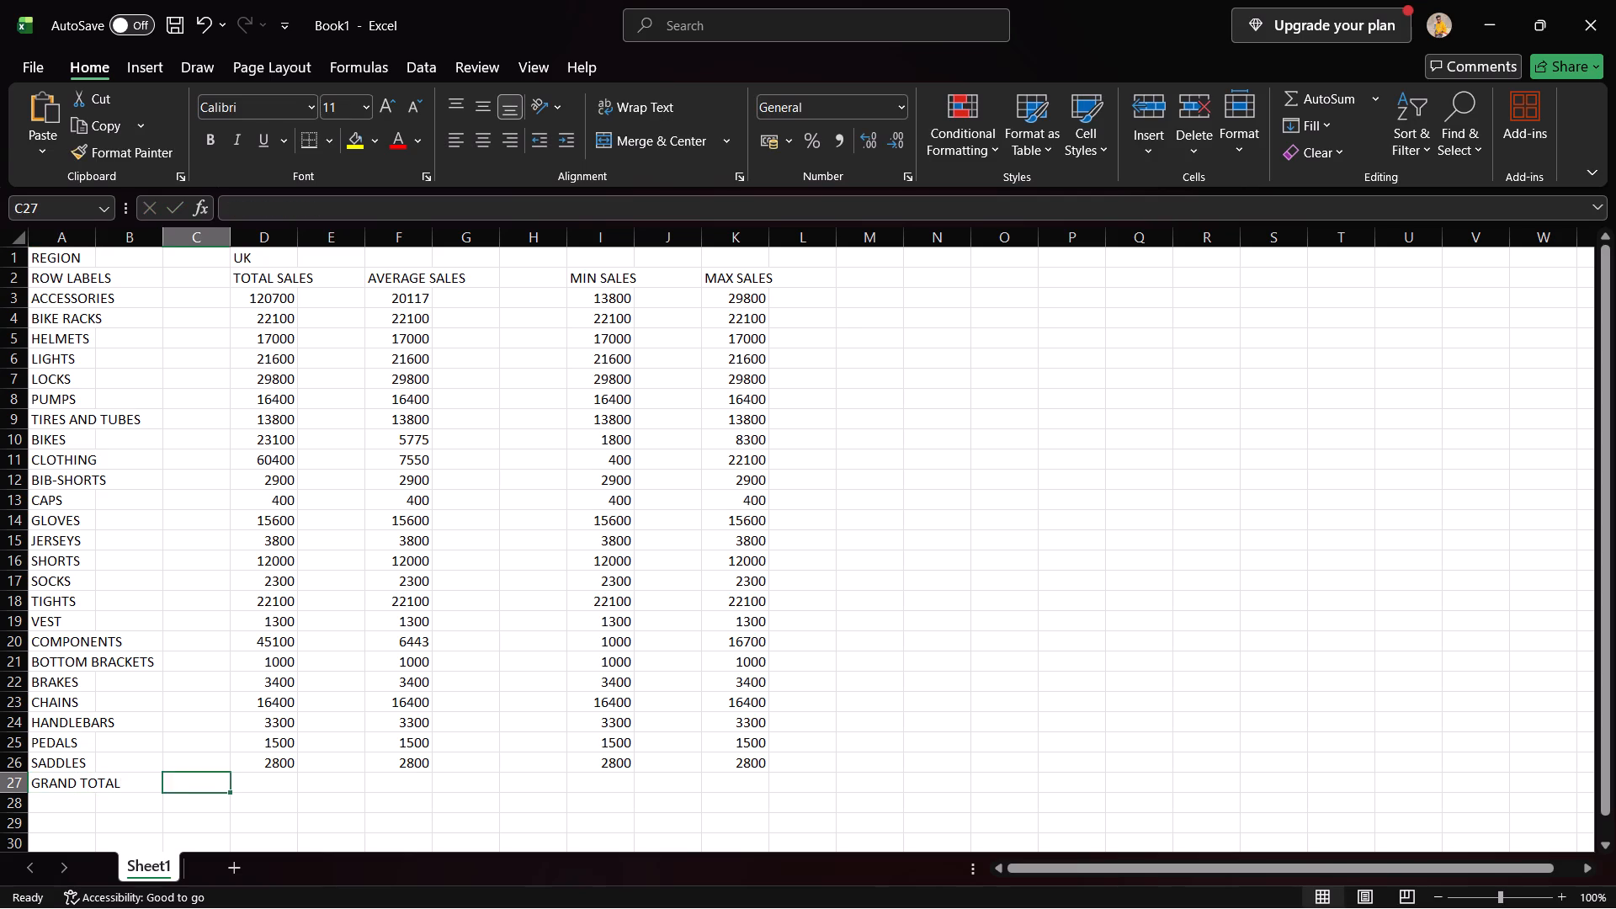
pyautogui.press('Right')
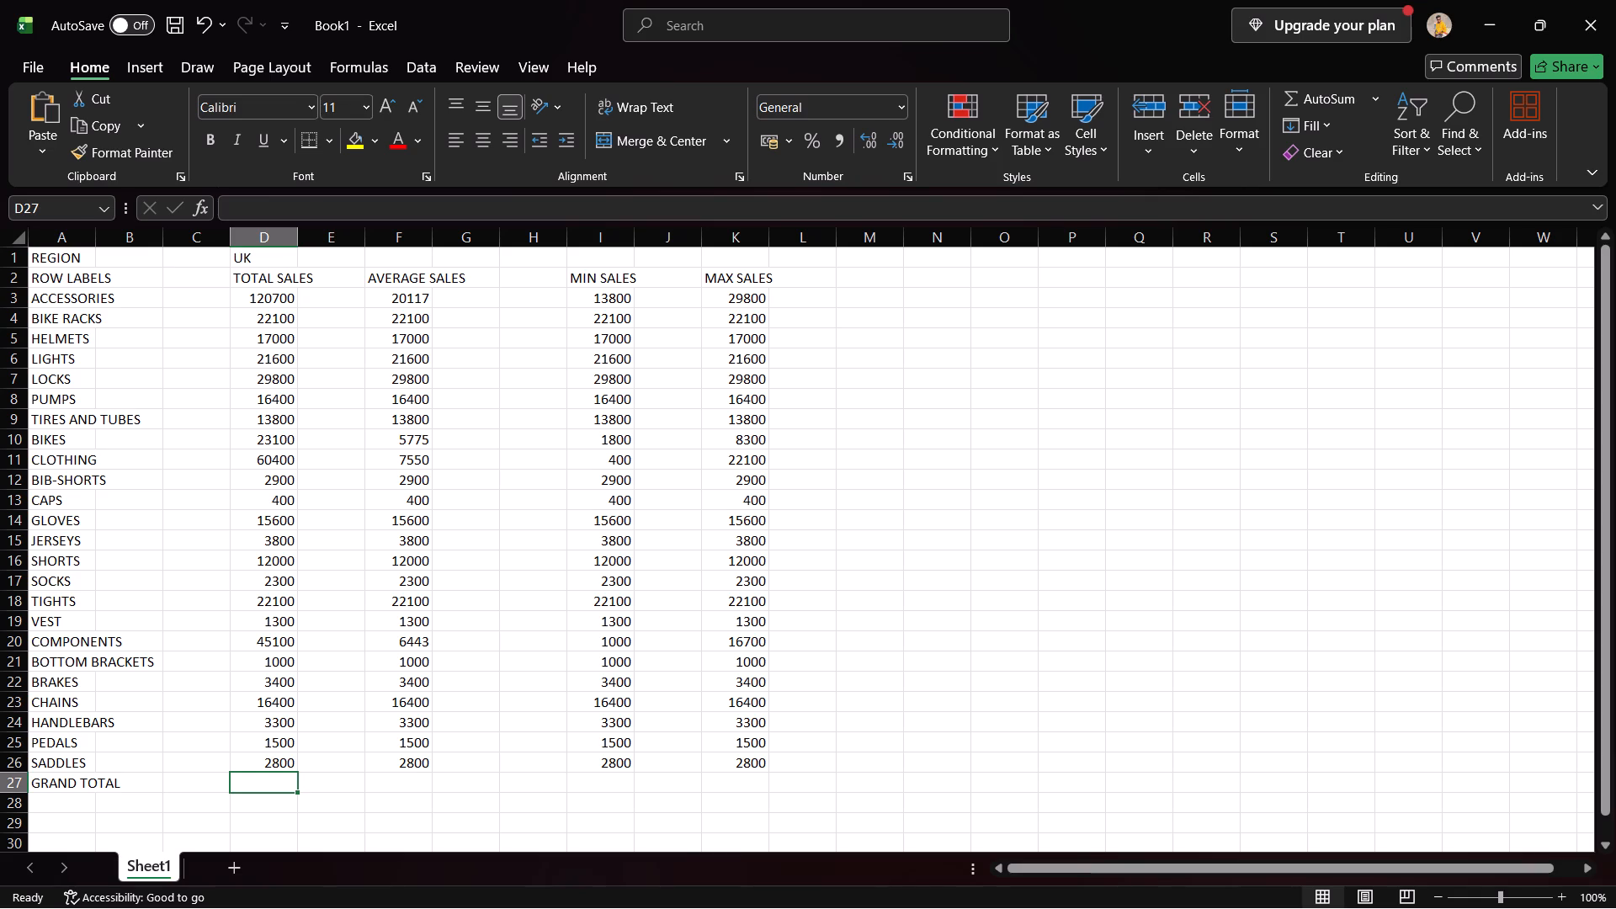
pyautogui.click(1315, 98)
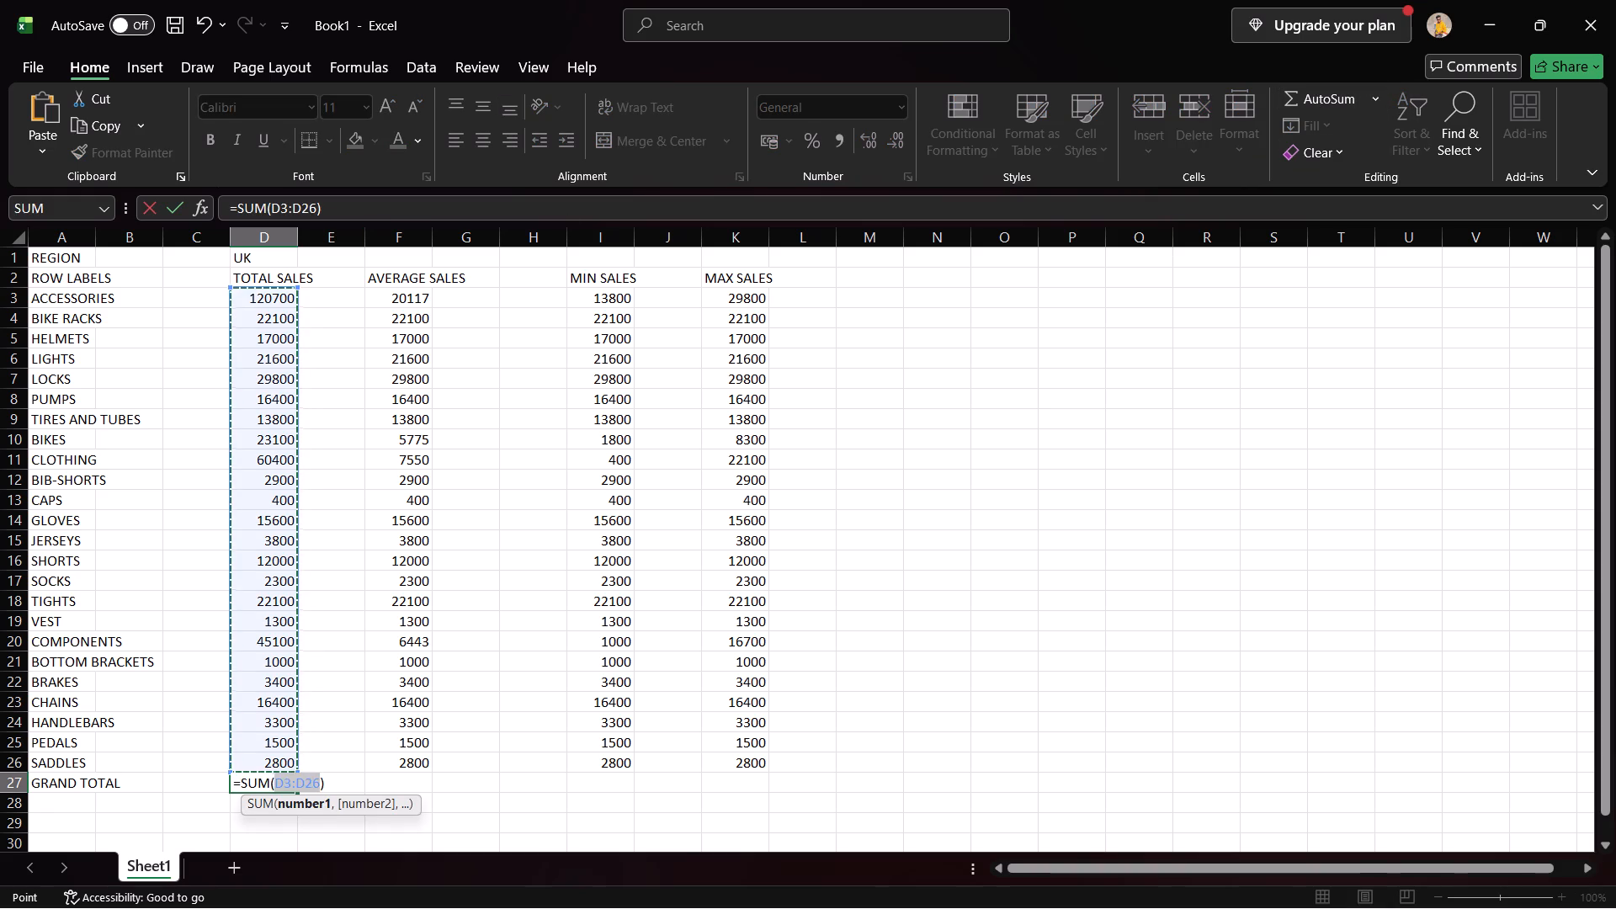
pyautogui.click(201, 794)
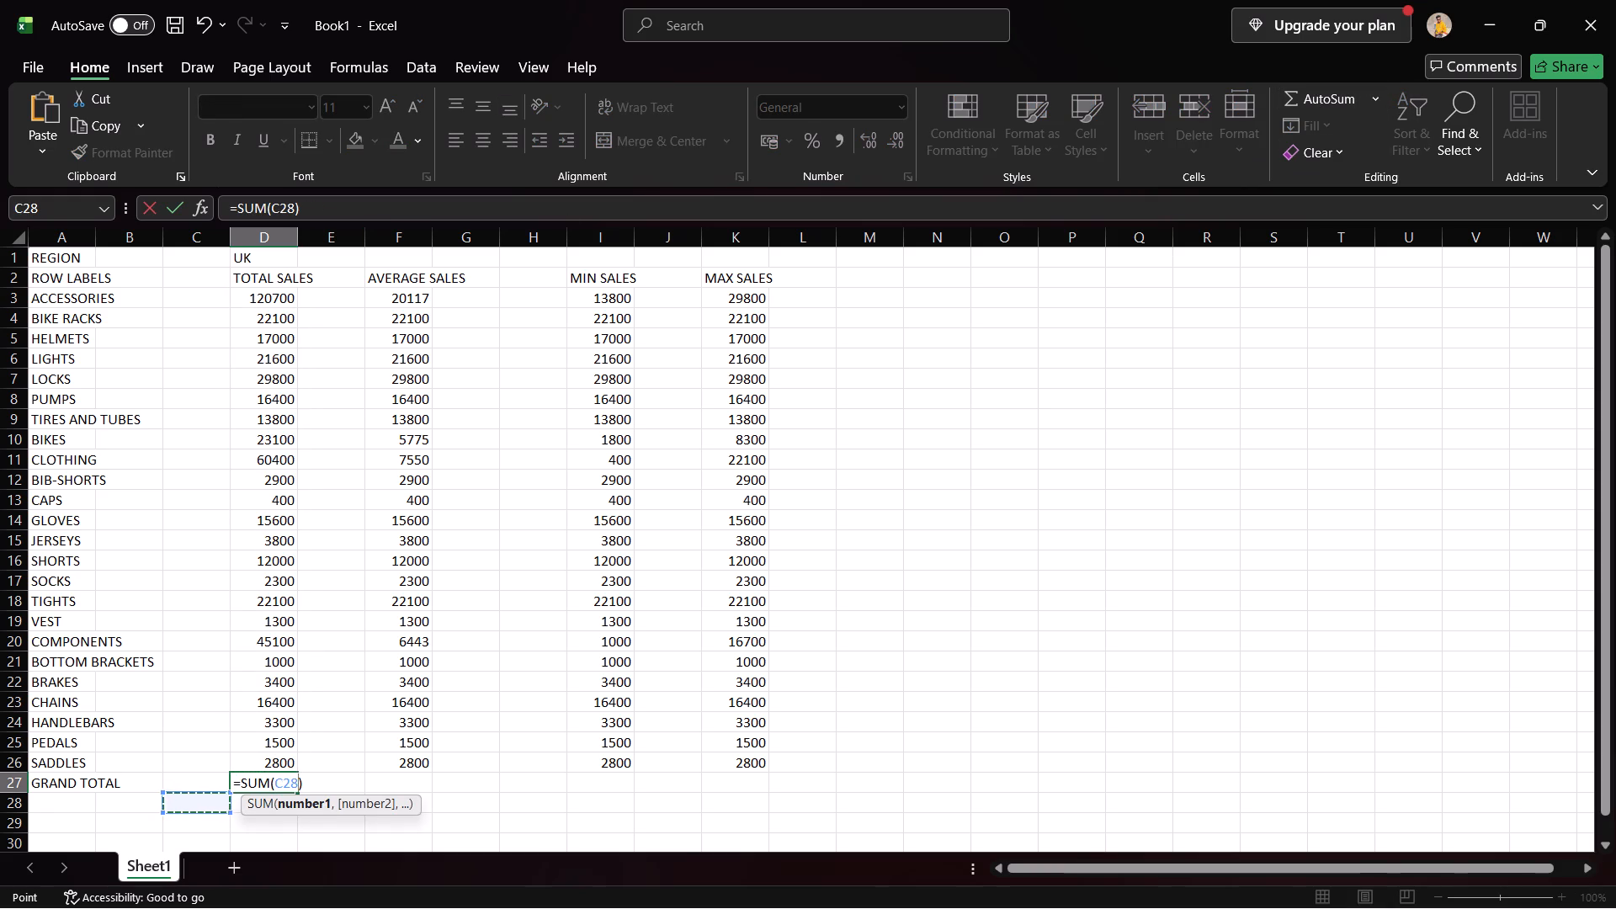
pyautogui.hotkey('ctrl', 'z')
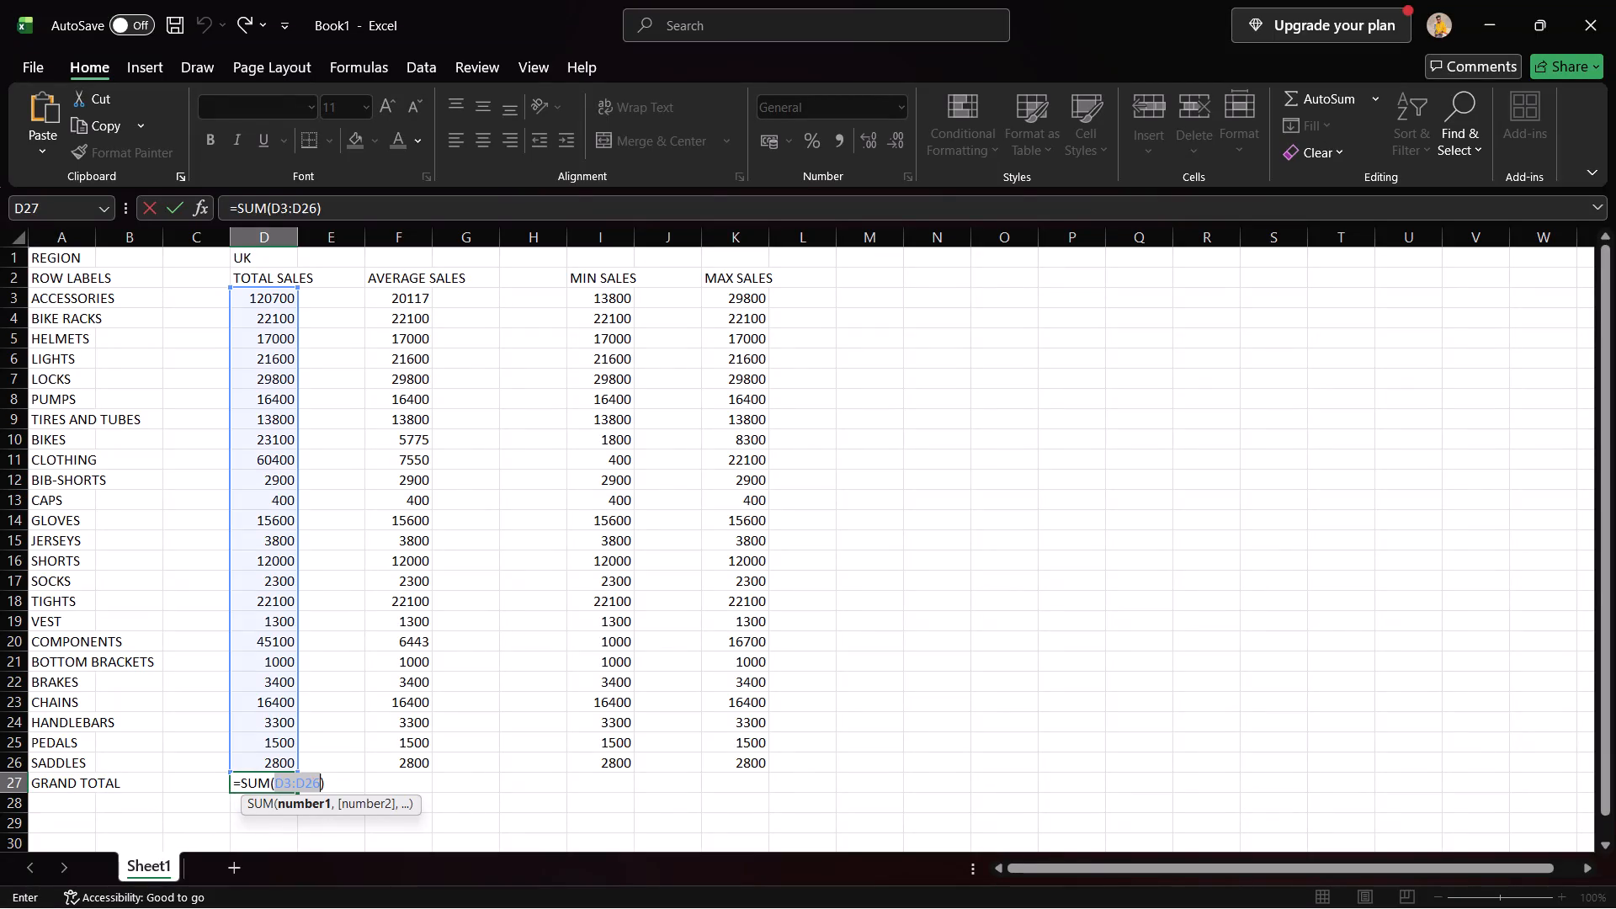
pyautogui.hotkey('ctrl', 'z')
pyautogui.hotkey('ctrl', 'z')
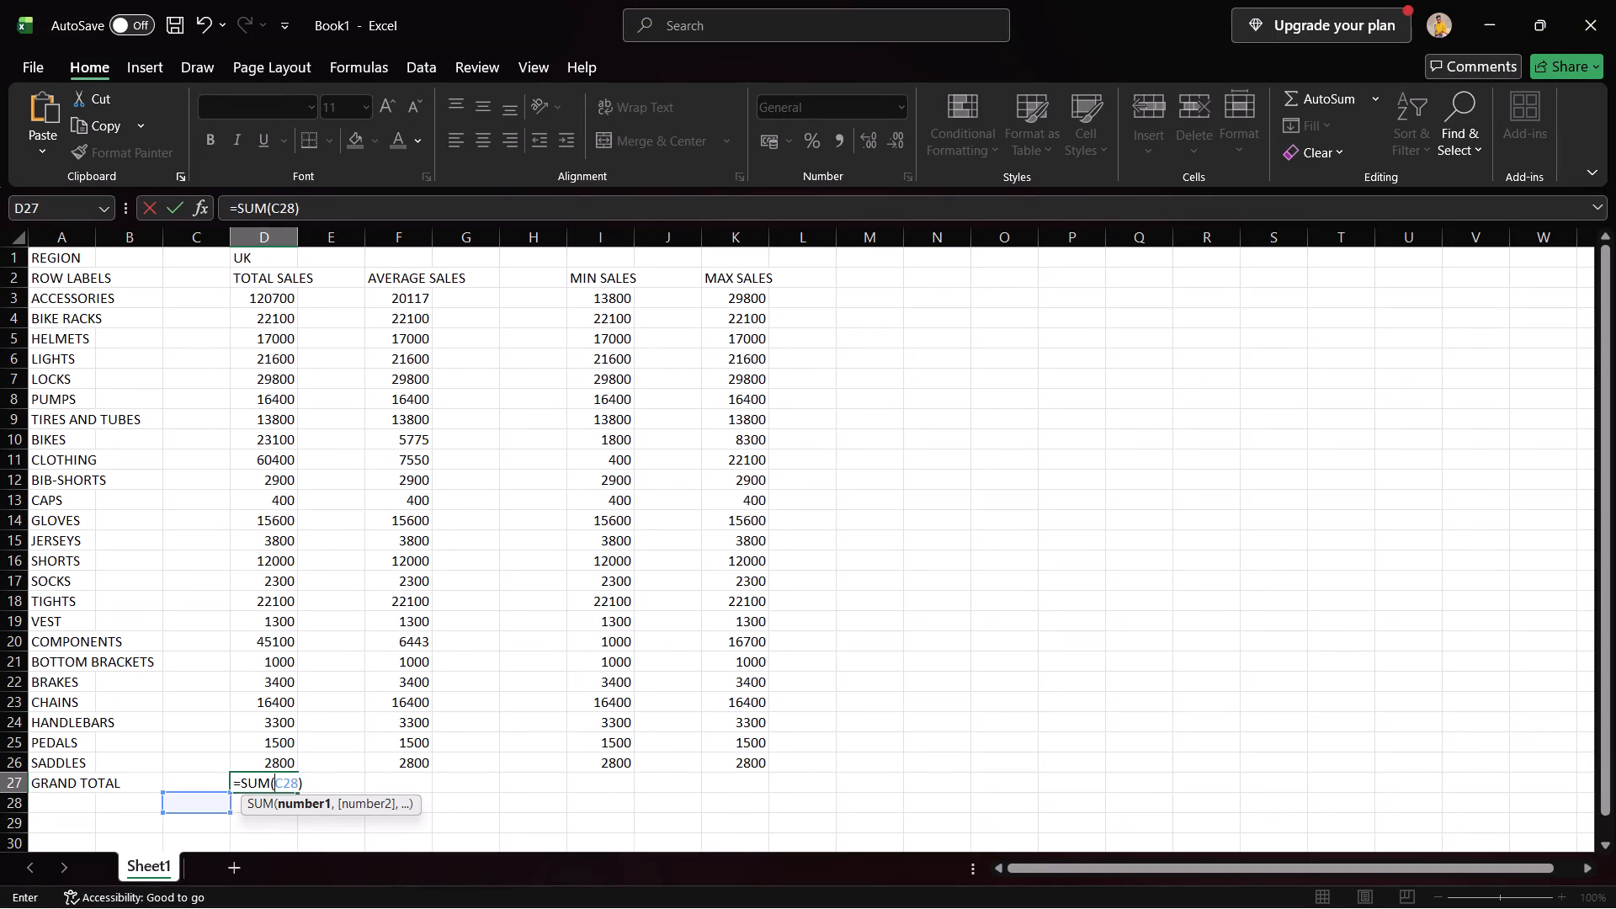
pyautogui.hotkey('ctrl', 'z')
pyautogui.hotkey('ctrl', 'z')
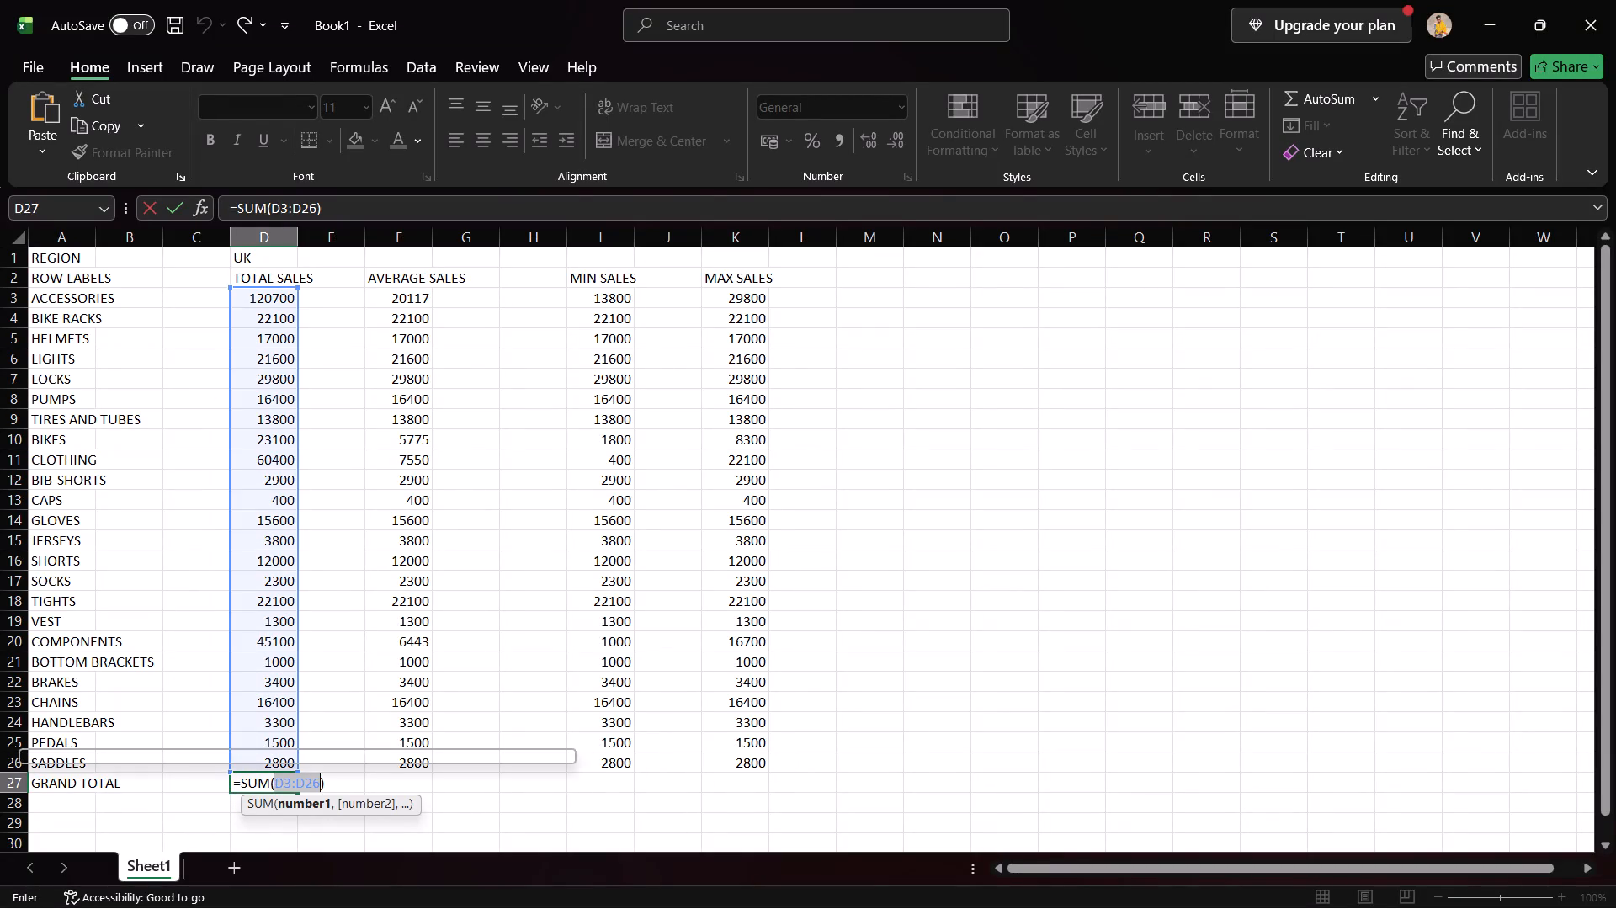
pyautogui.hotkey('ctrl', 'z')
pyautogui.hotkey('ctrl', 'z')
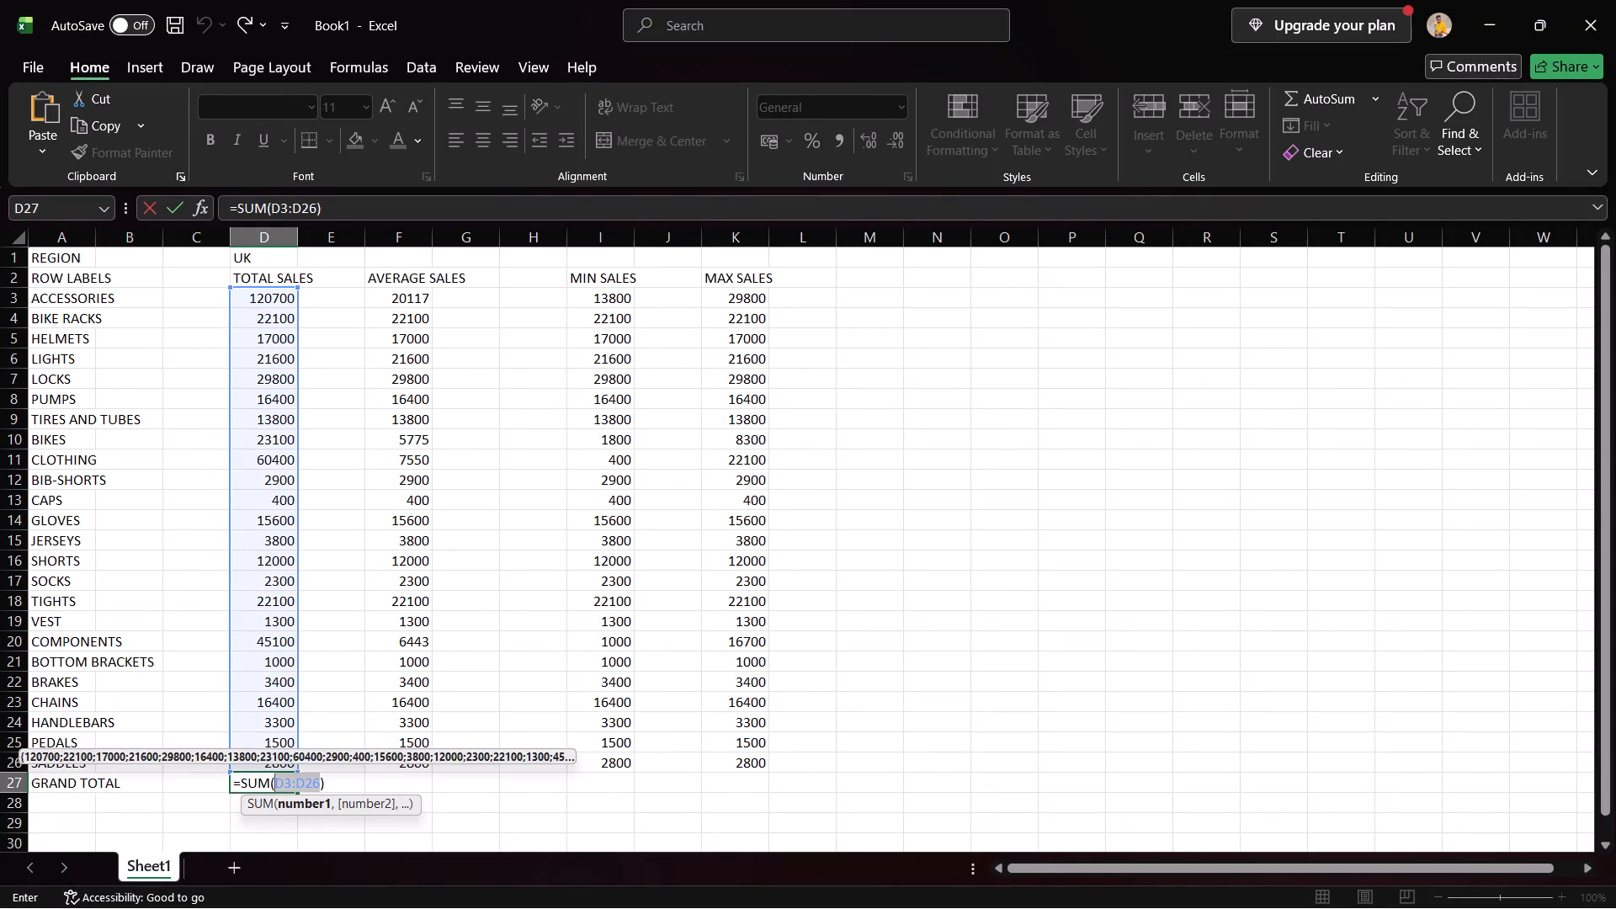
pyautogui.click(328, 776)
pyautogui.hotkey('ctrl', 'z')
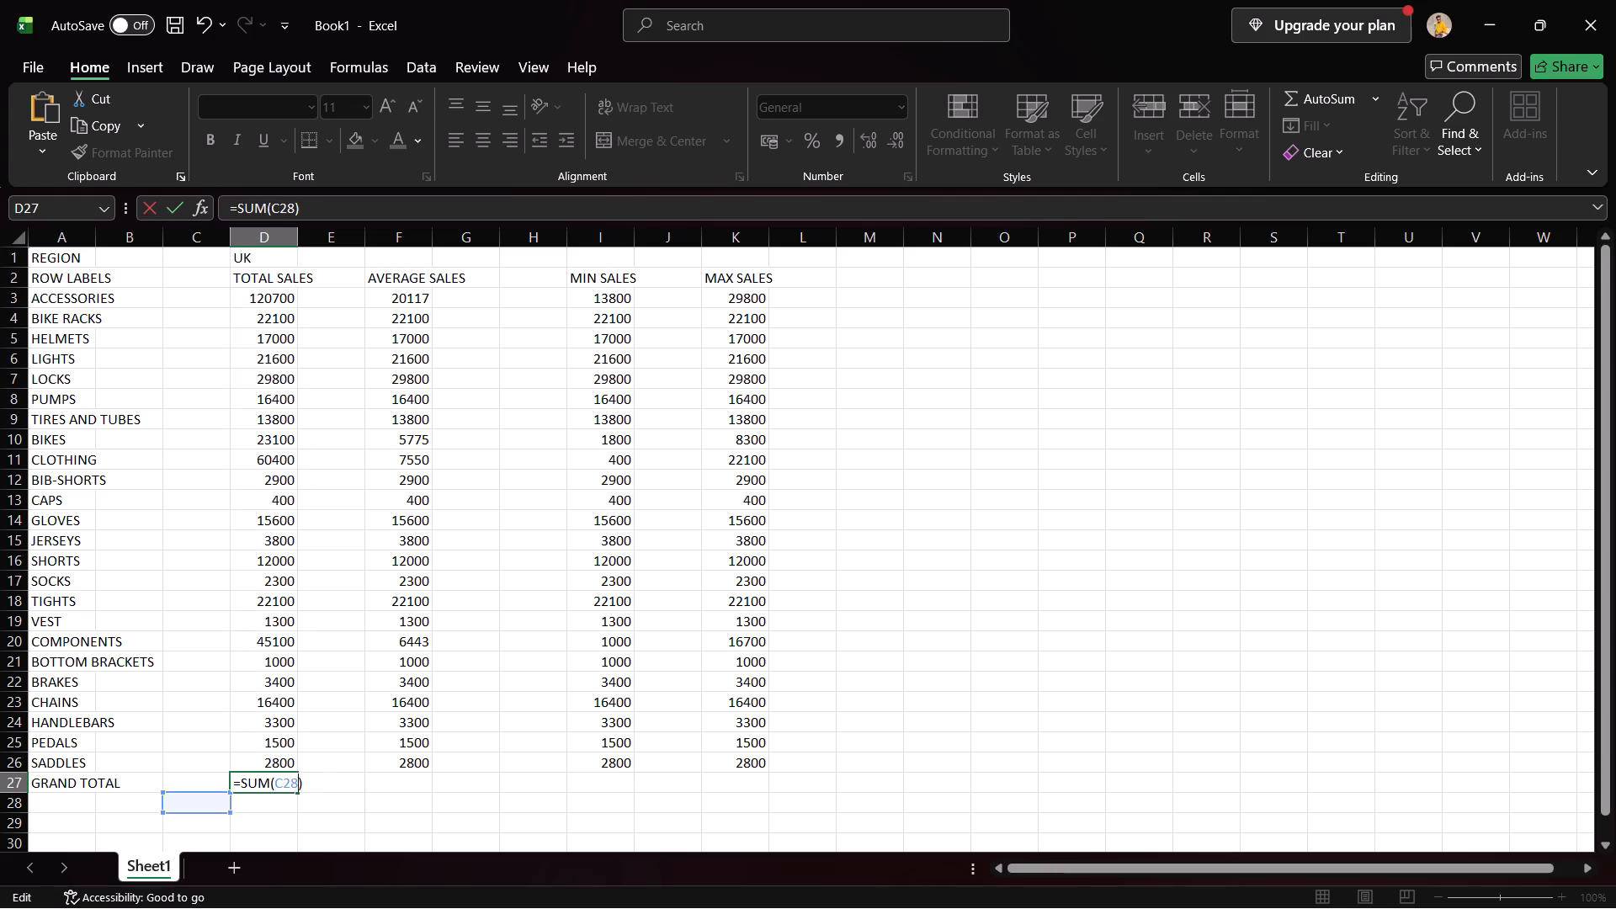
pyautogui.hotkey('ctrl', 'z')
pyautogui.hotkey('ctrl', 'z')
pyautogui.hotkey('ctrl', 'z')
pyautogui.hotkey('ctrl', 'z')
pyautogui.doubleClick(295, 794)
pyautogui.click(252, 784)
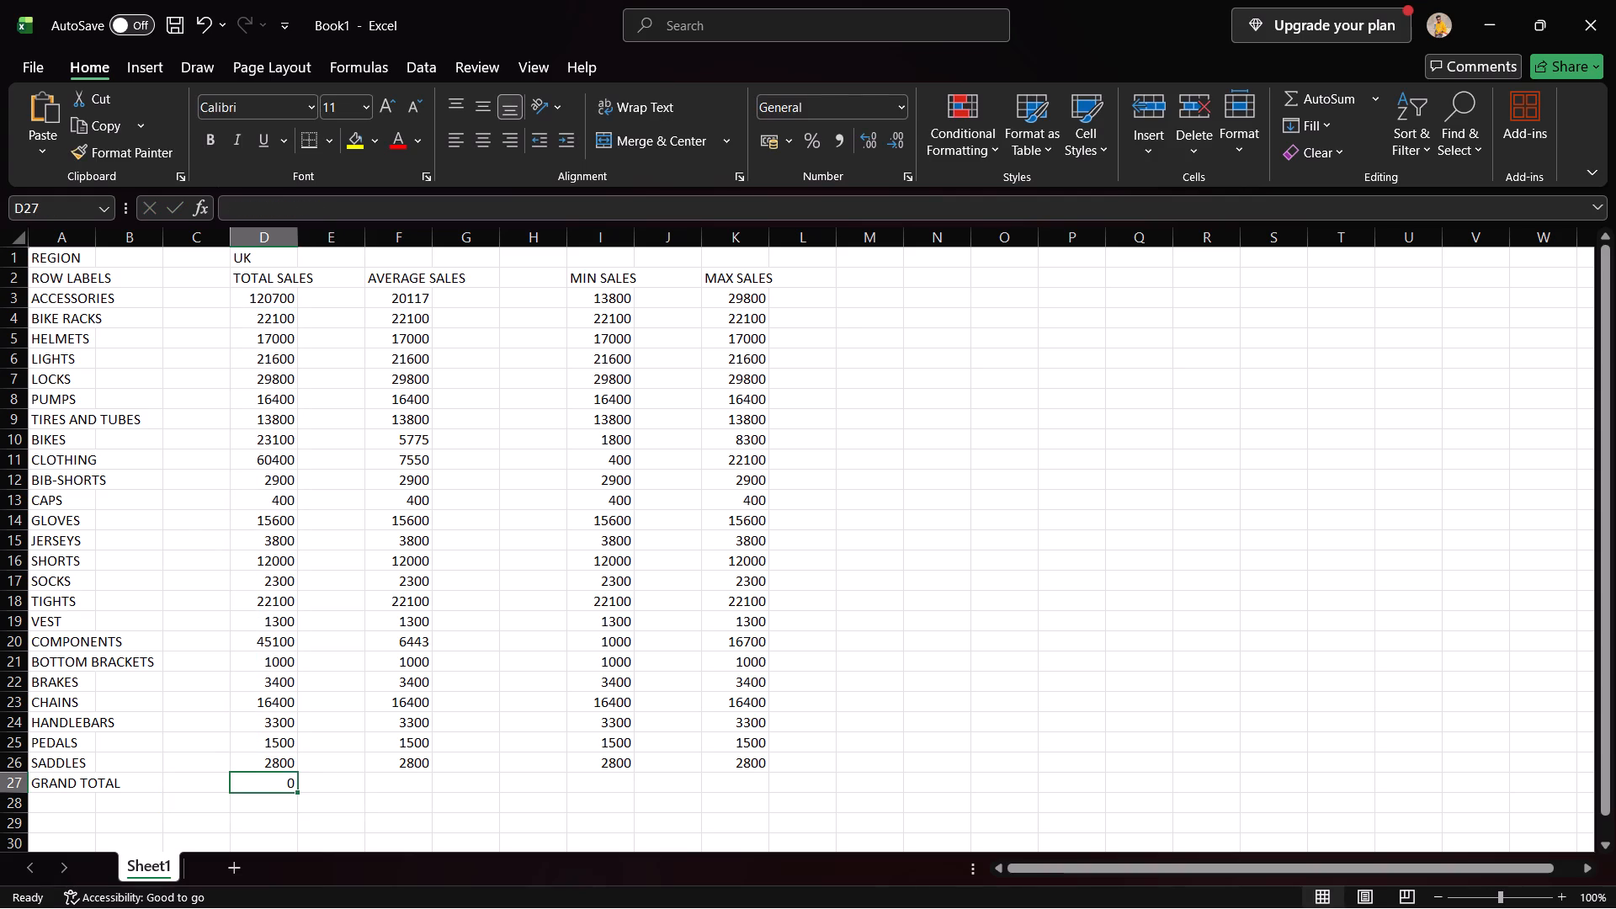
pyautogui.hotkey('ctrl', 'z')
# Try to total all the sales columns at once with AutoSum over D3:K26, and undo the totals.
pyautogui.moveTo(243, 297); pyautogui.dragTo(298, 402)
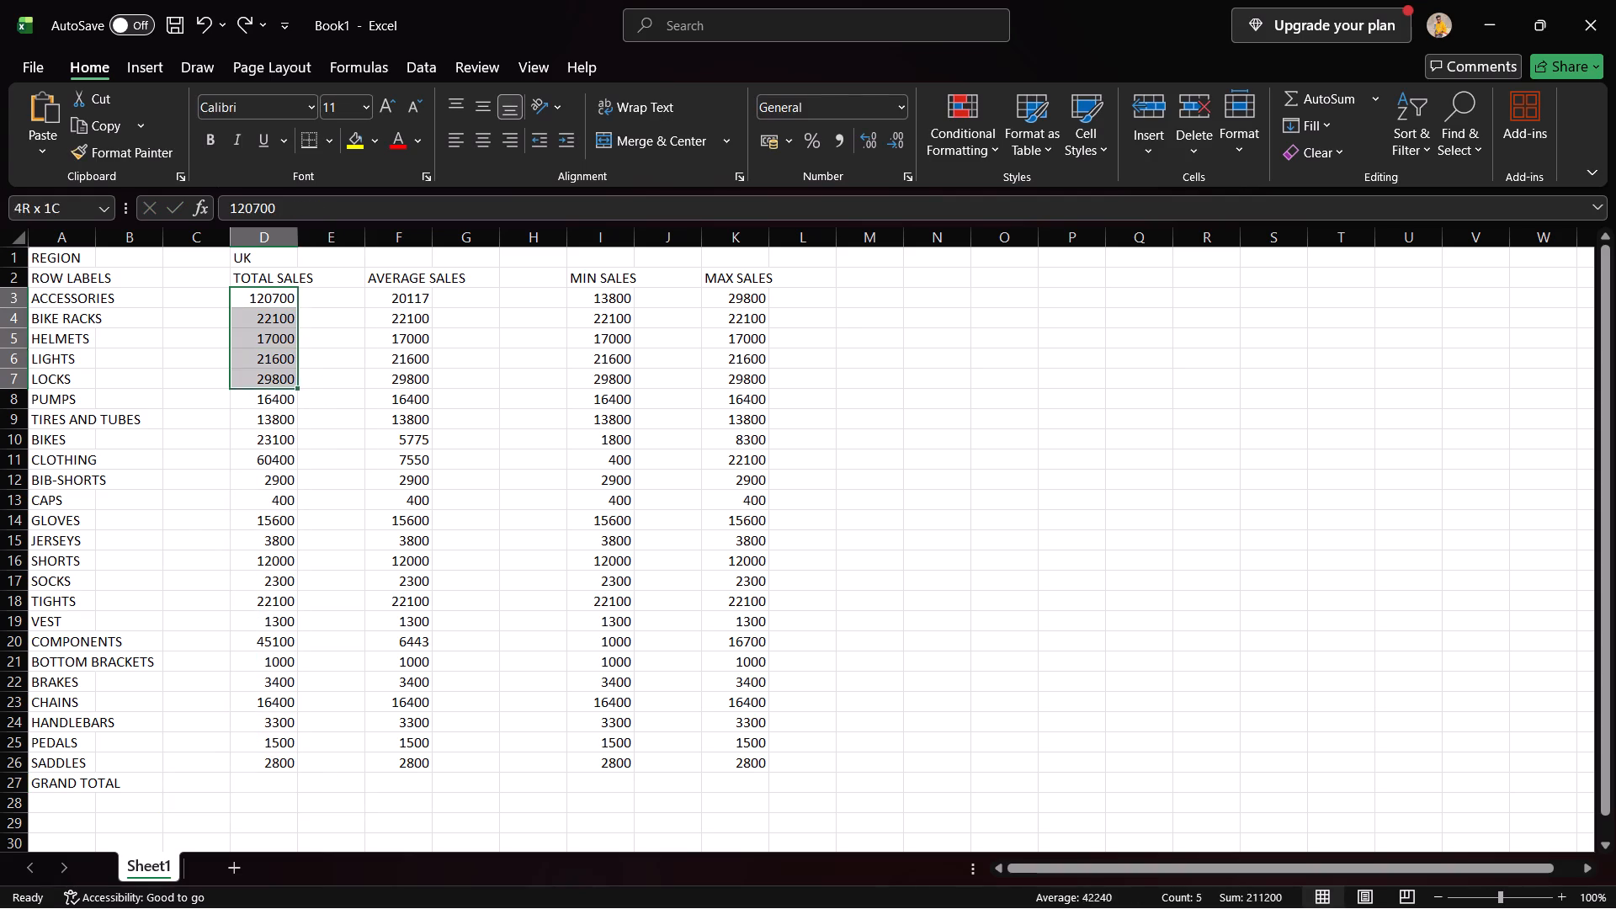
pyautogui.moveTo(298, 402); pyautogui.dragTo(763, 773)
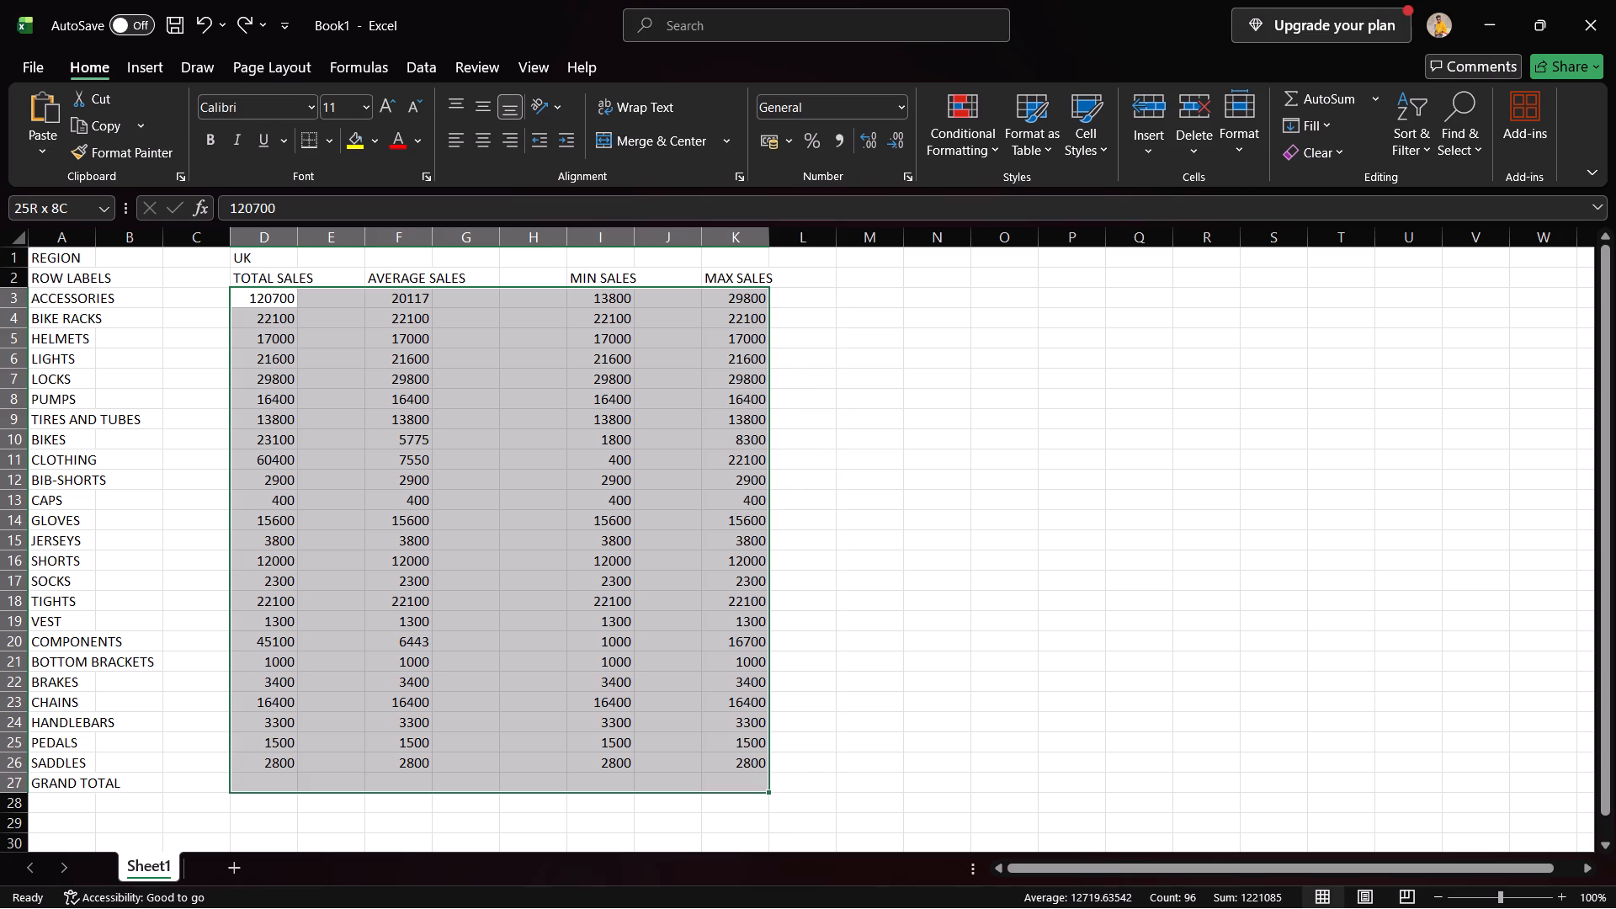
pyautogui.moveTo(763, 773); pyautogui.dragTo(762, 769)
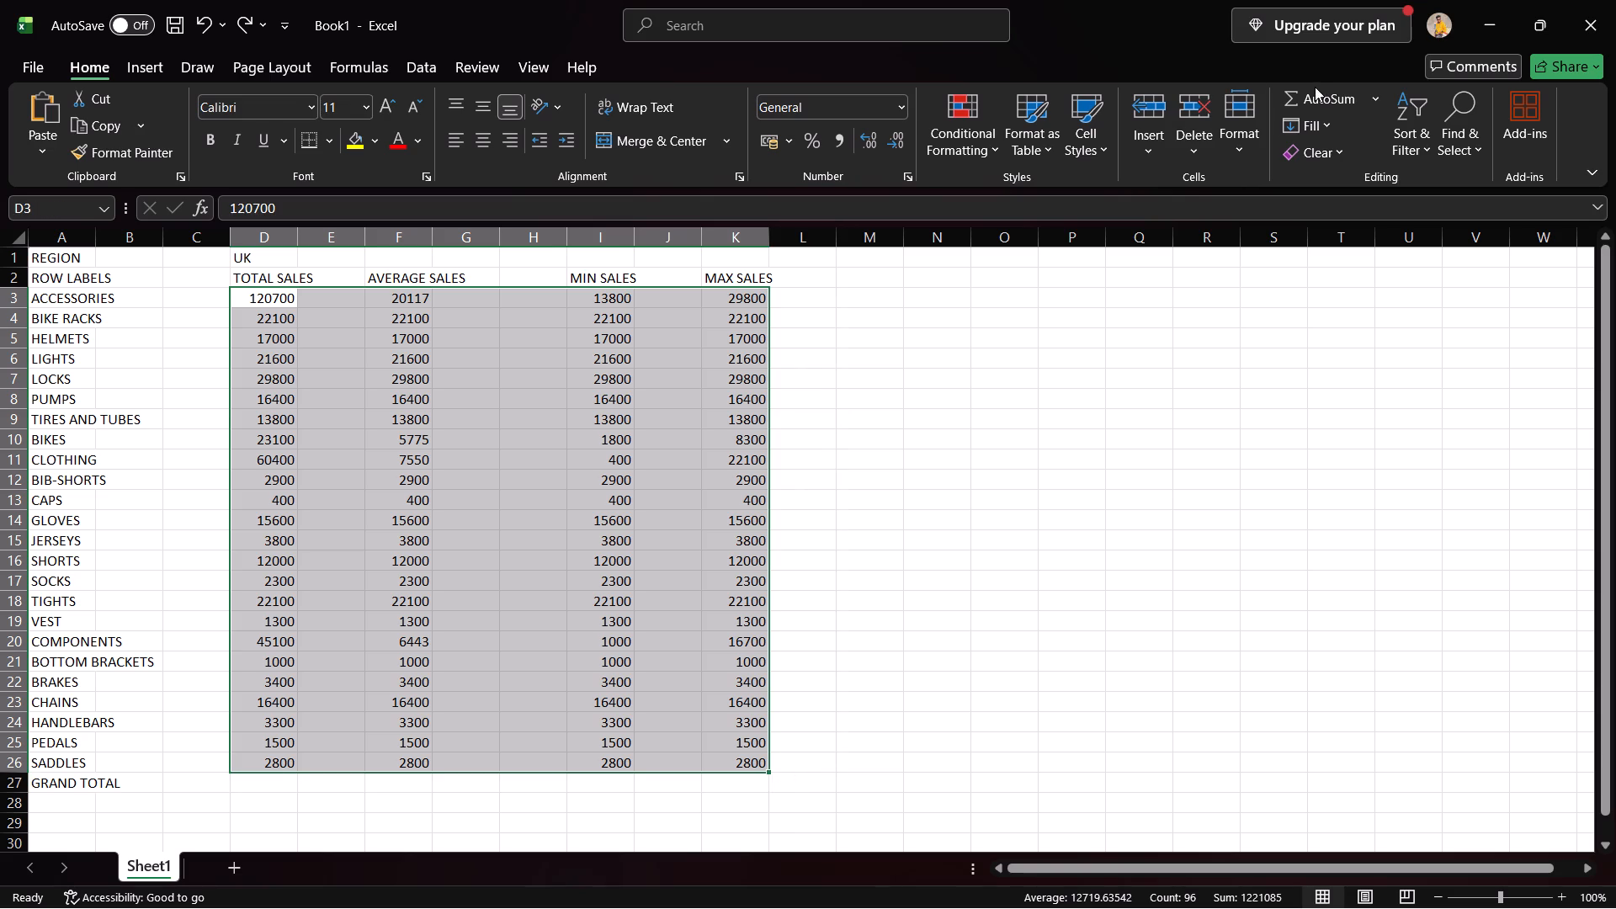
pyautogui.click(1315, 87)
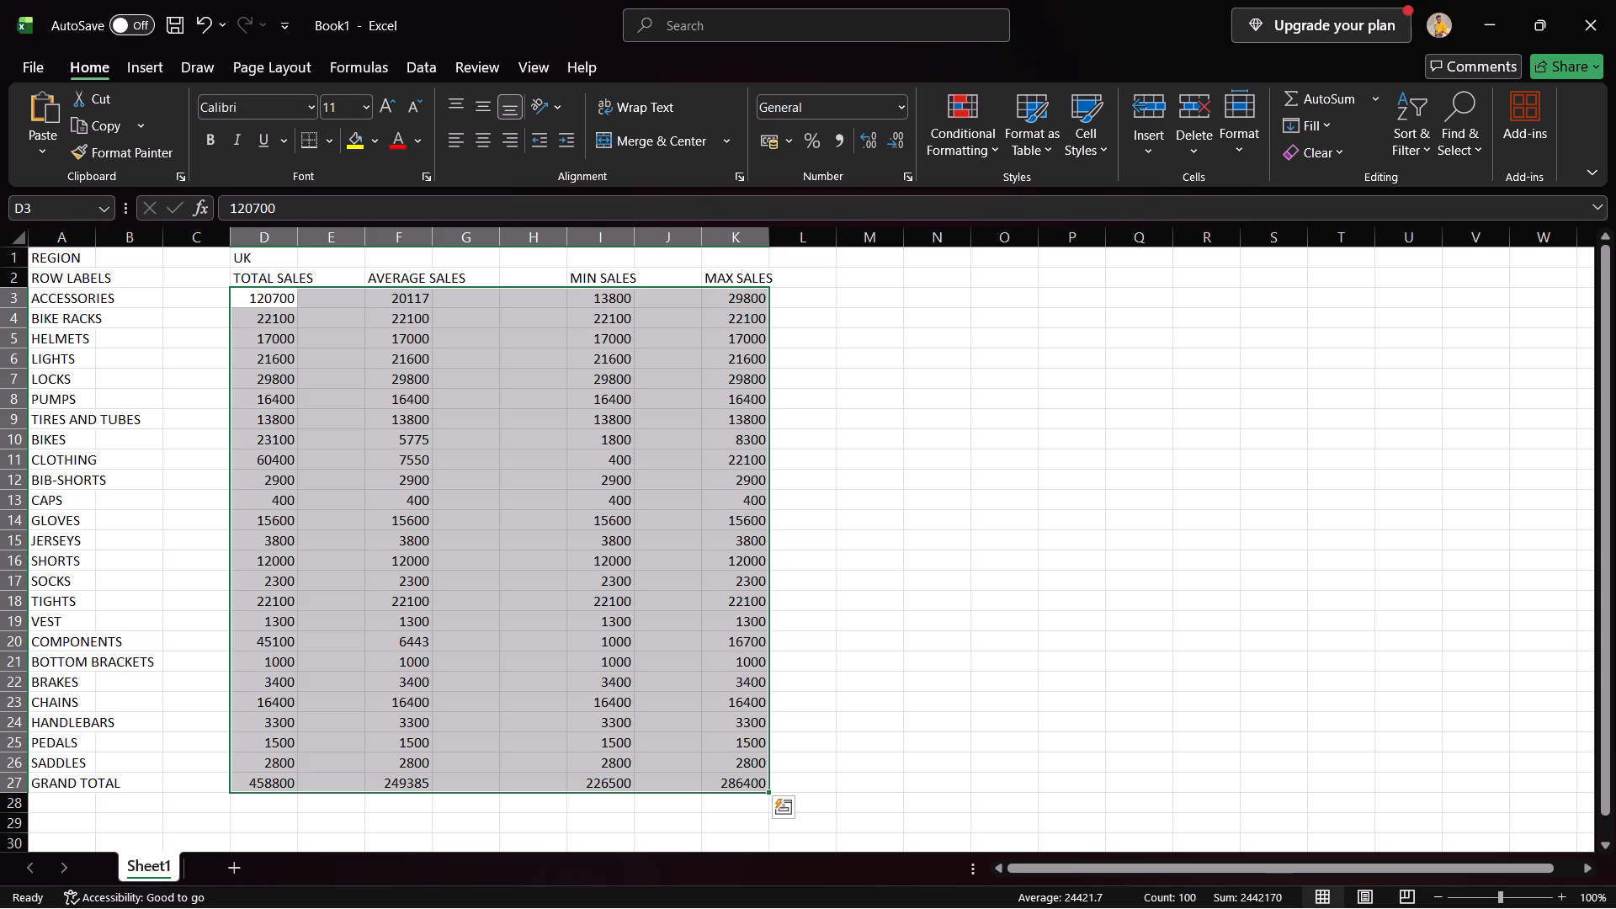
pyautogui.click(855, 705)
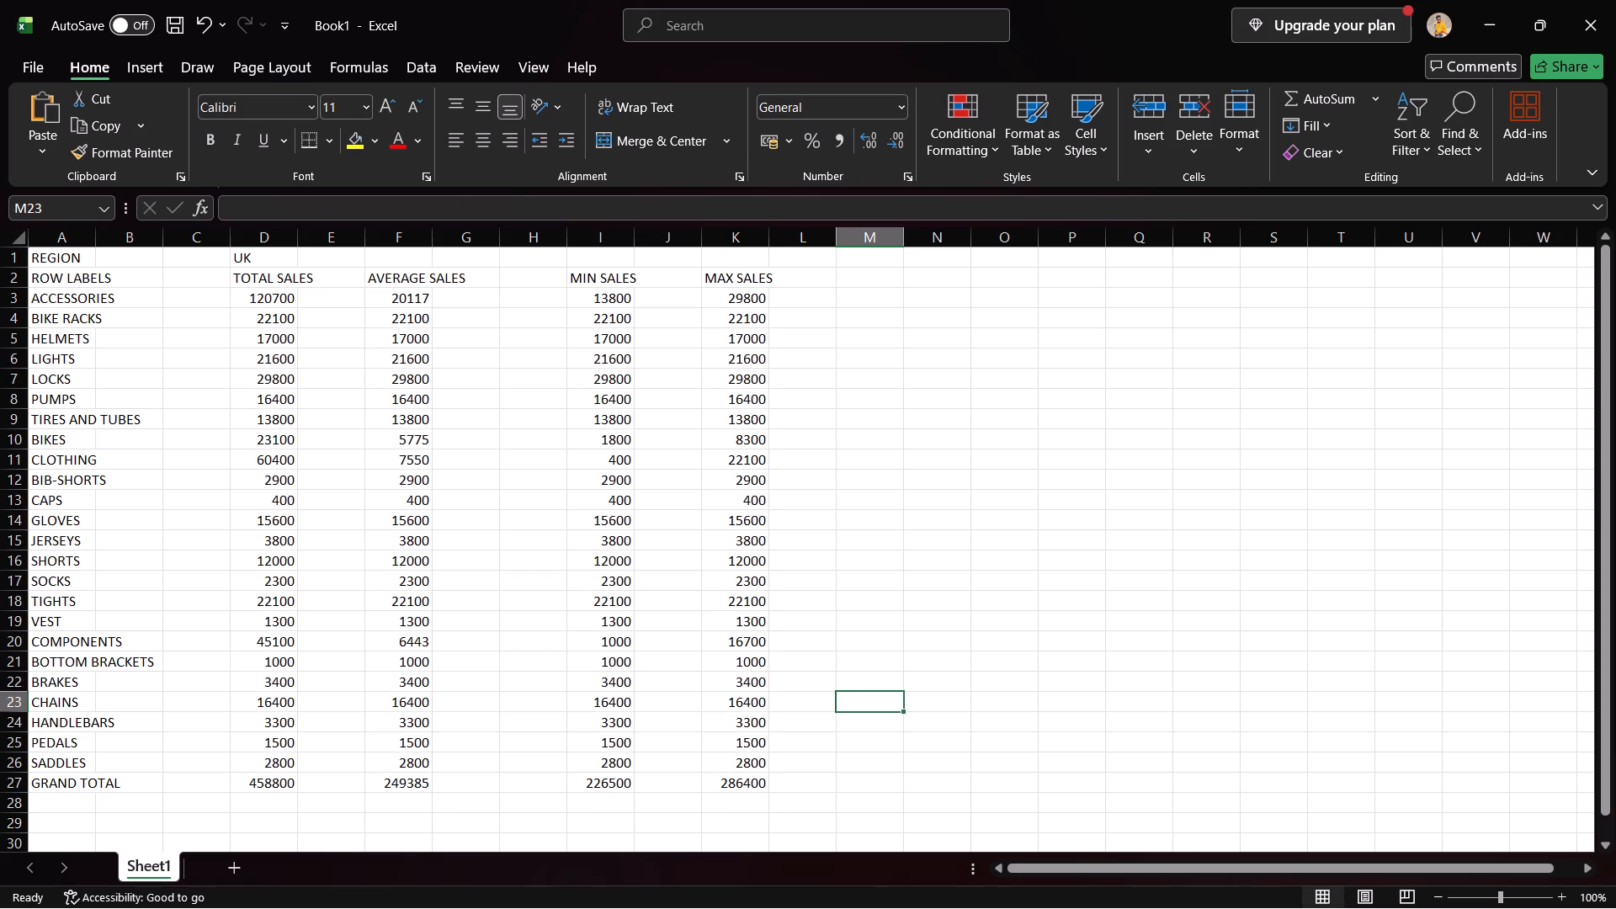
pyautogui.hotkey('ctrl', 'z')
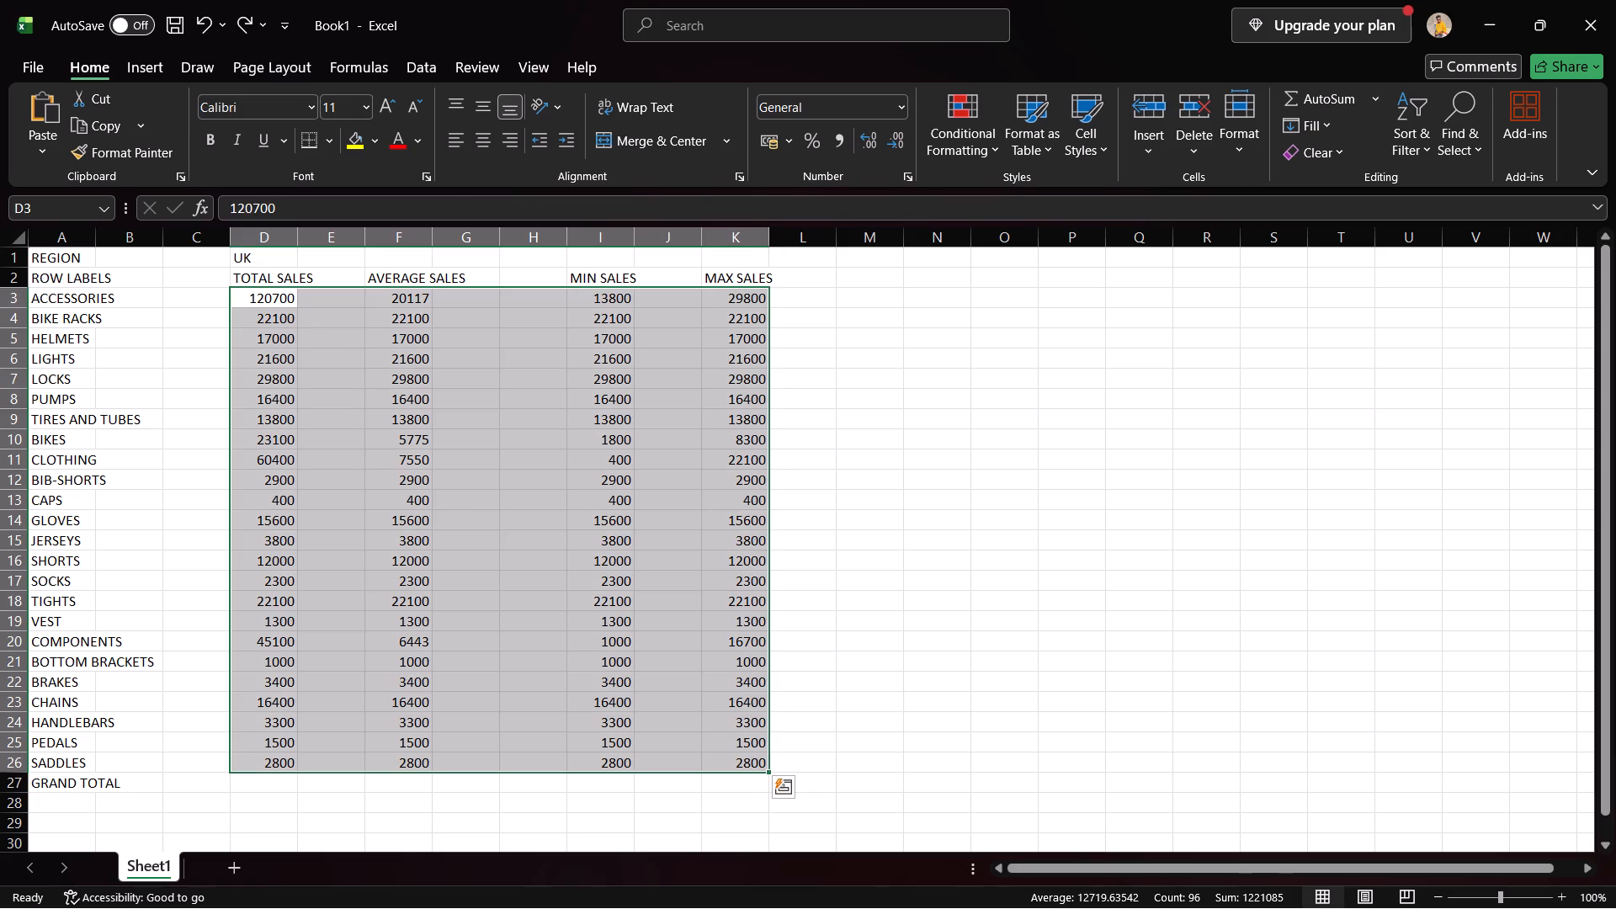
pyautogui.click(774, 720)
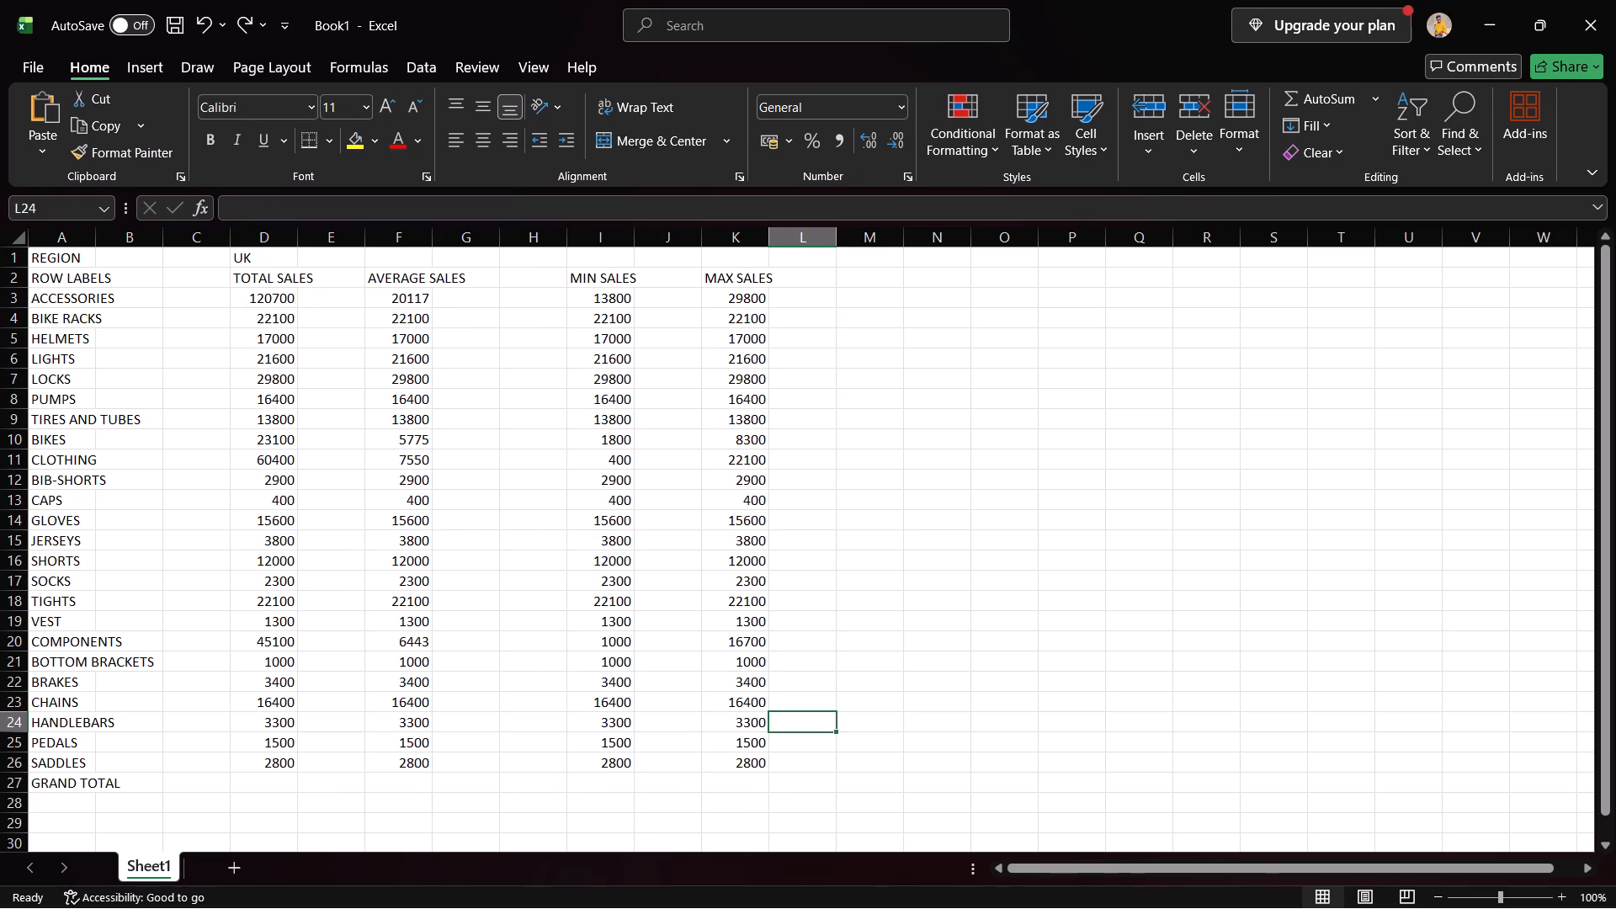
# Enter 249300 as the grand total's total sales in cell D27 and 9972 as its average sales in F27.
pyautogui.click(264, 779)
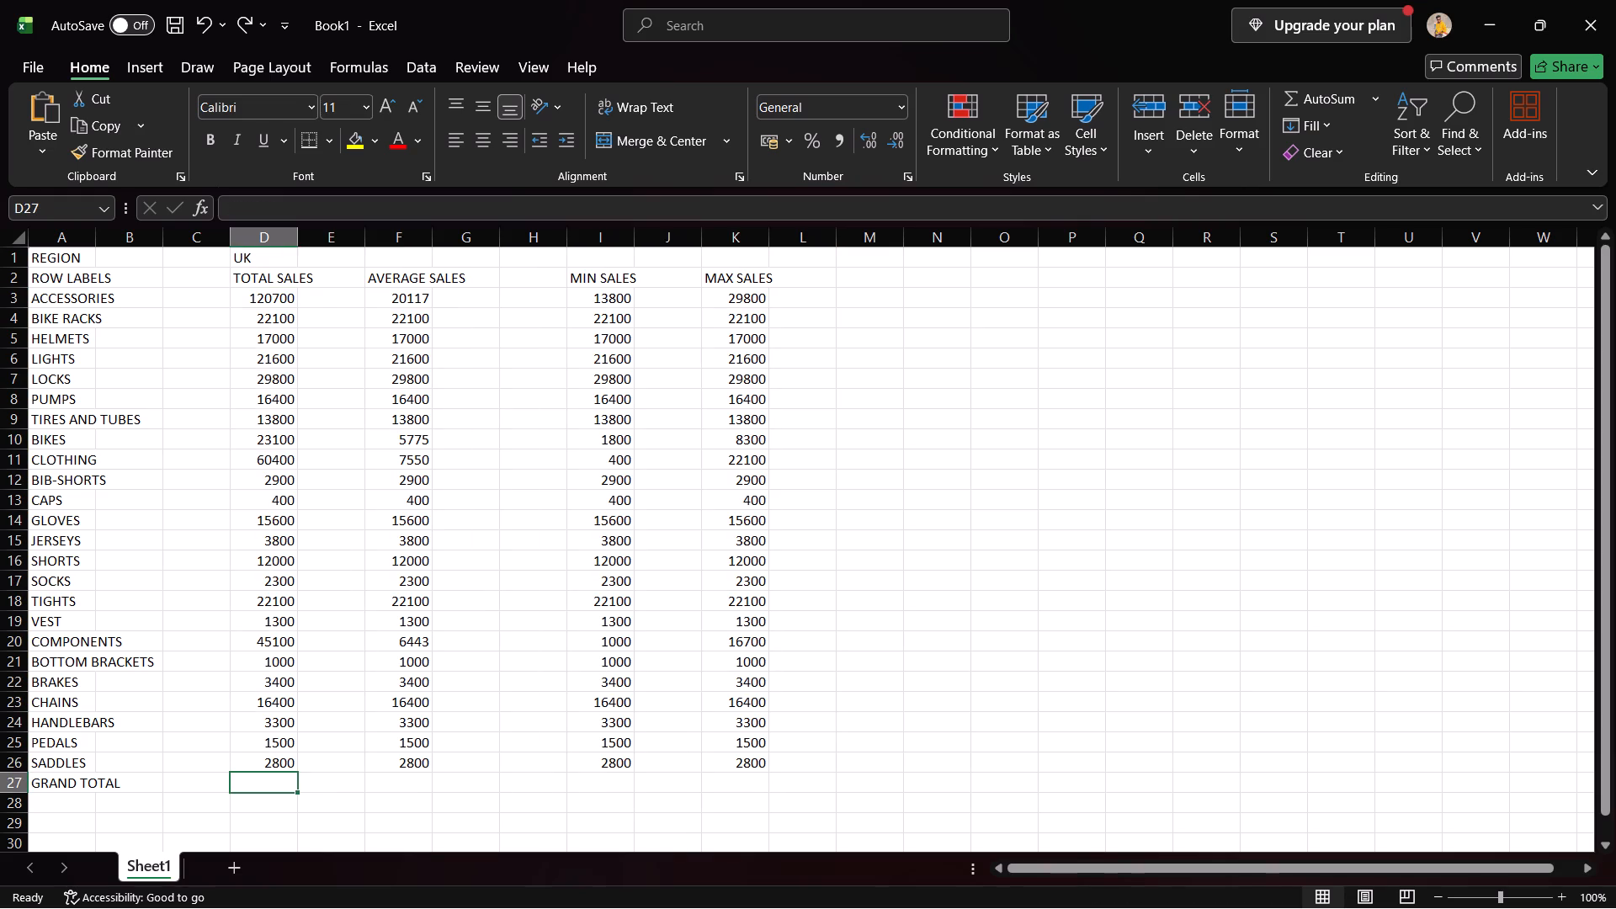
pyautogui.press('2')
pyautogui.press('4')
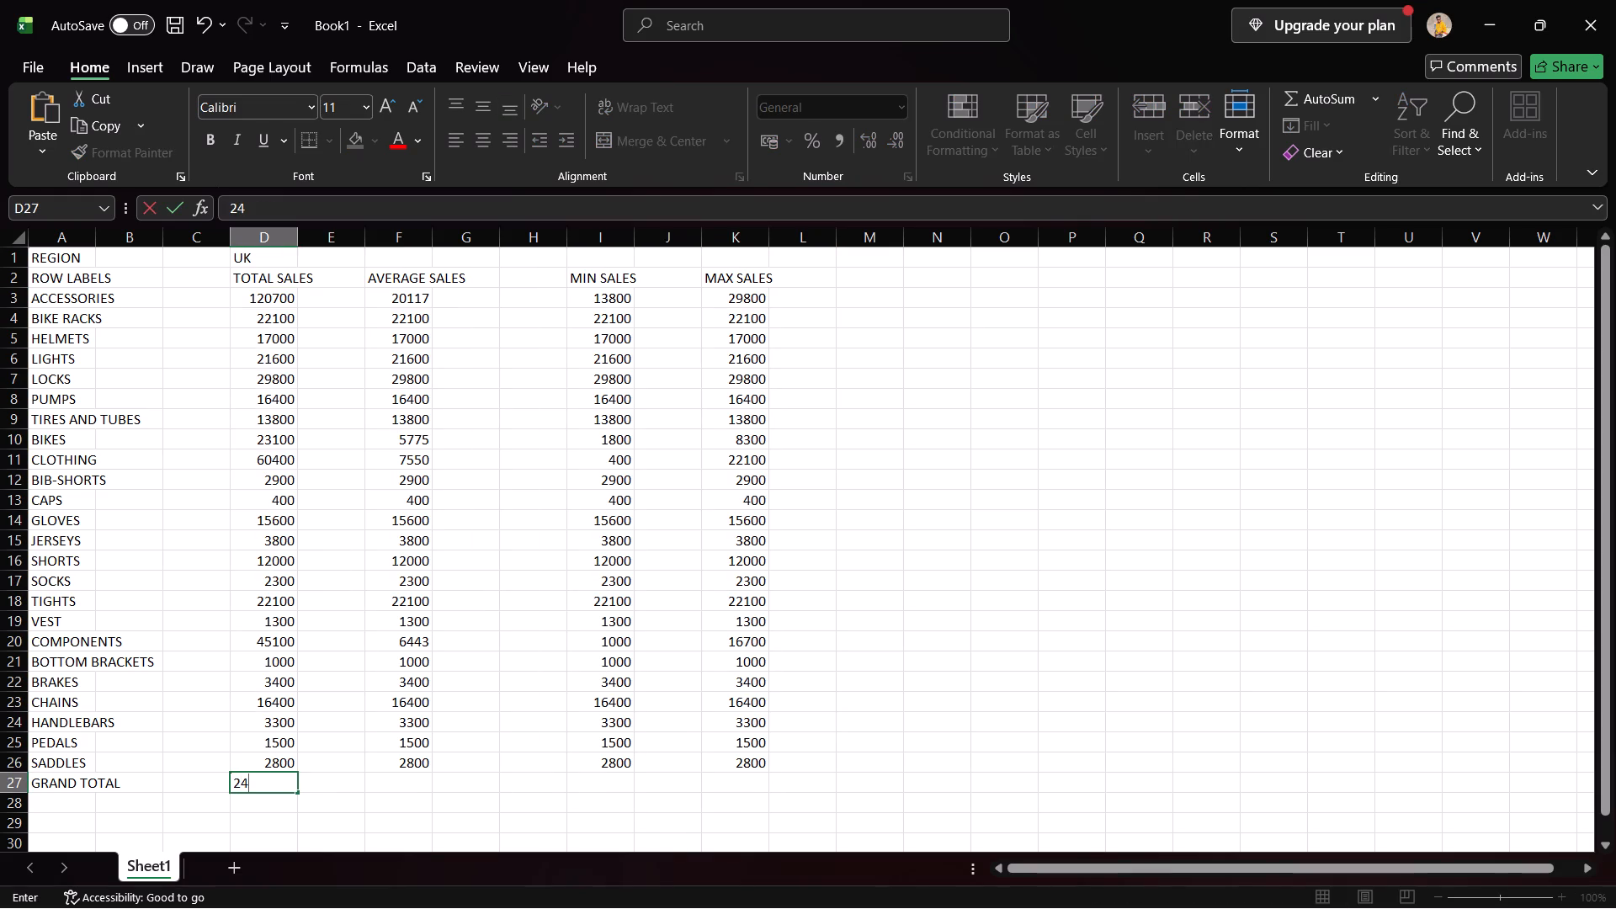
pyautogui.press('9')
pyautogui.write('300')
pyautogui.press('Right')
pyautogui.press('Right')
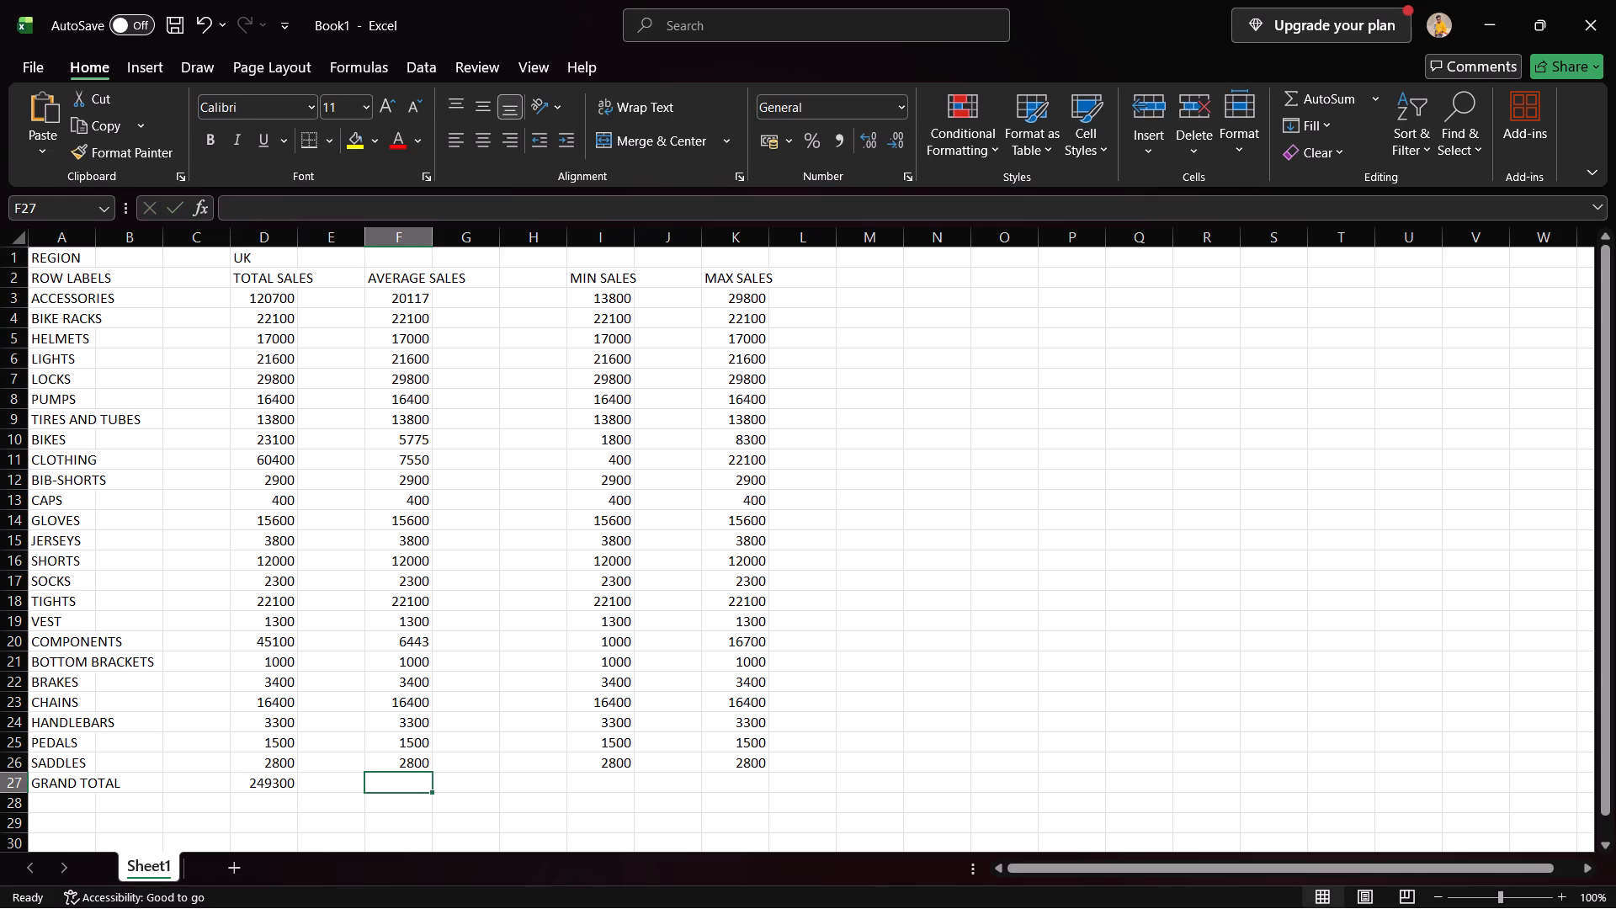
pyautogui.write('99')
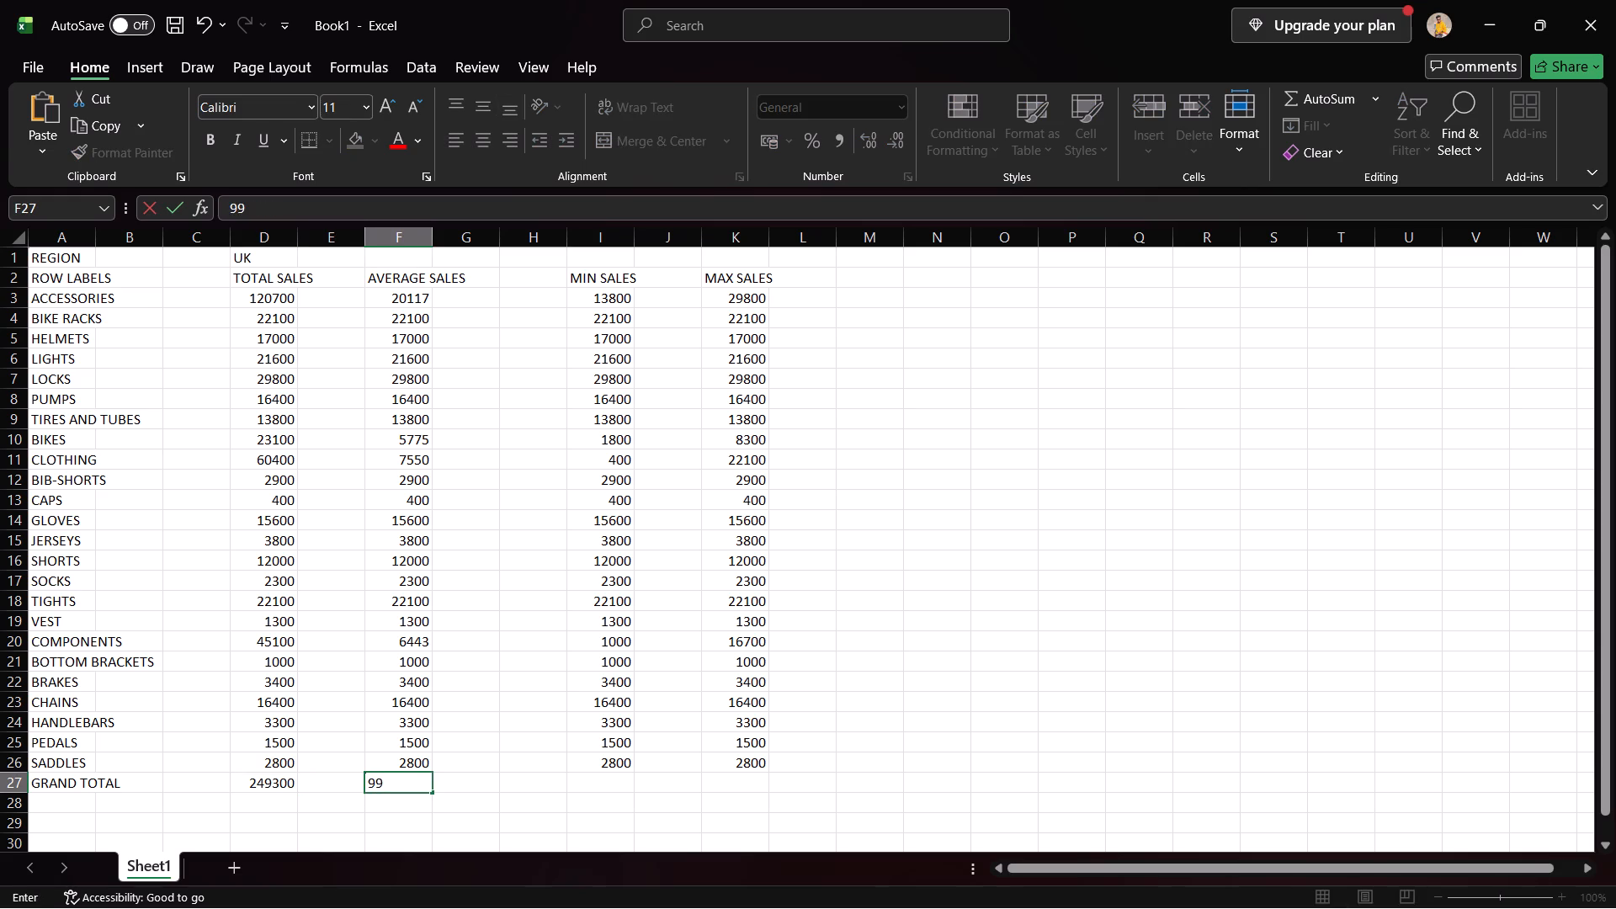
pyautogui.write('72')
# Enter 400 as the grand total's minimum sales in cell I27 and 29800 as its maximum sales in K27.
pyautogui.press('Right')
pyautogui.press('Right')
pyautogui.press('Right')
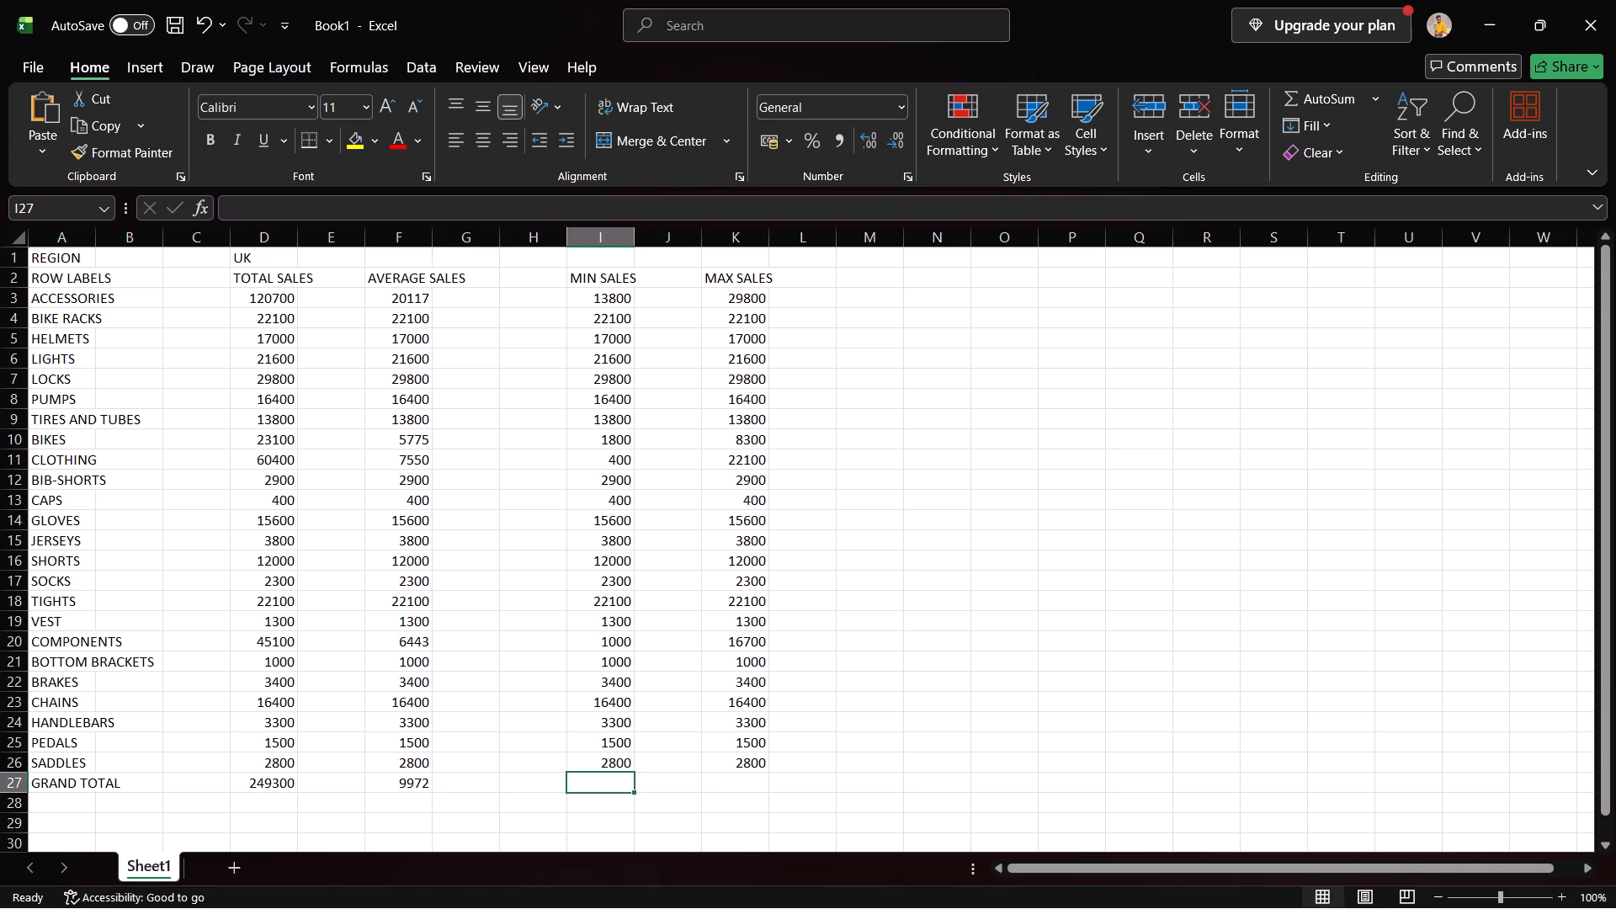
pyautogui.write('400')
pyautogui.press('Right')
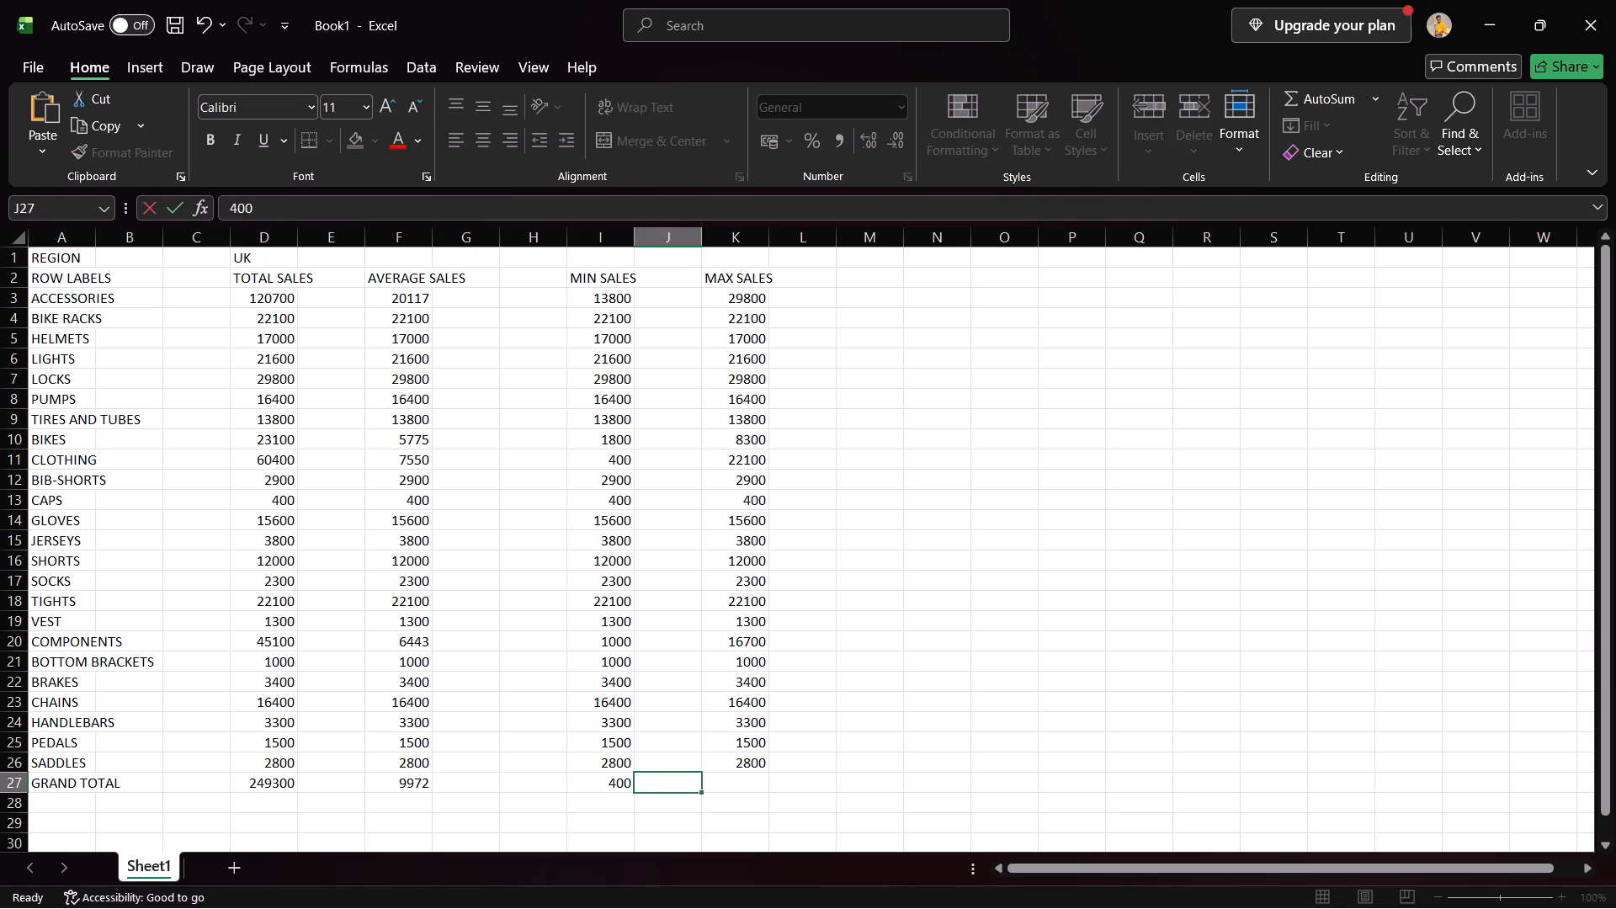
pyautogui.press('Right')
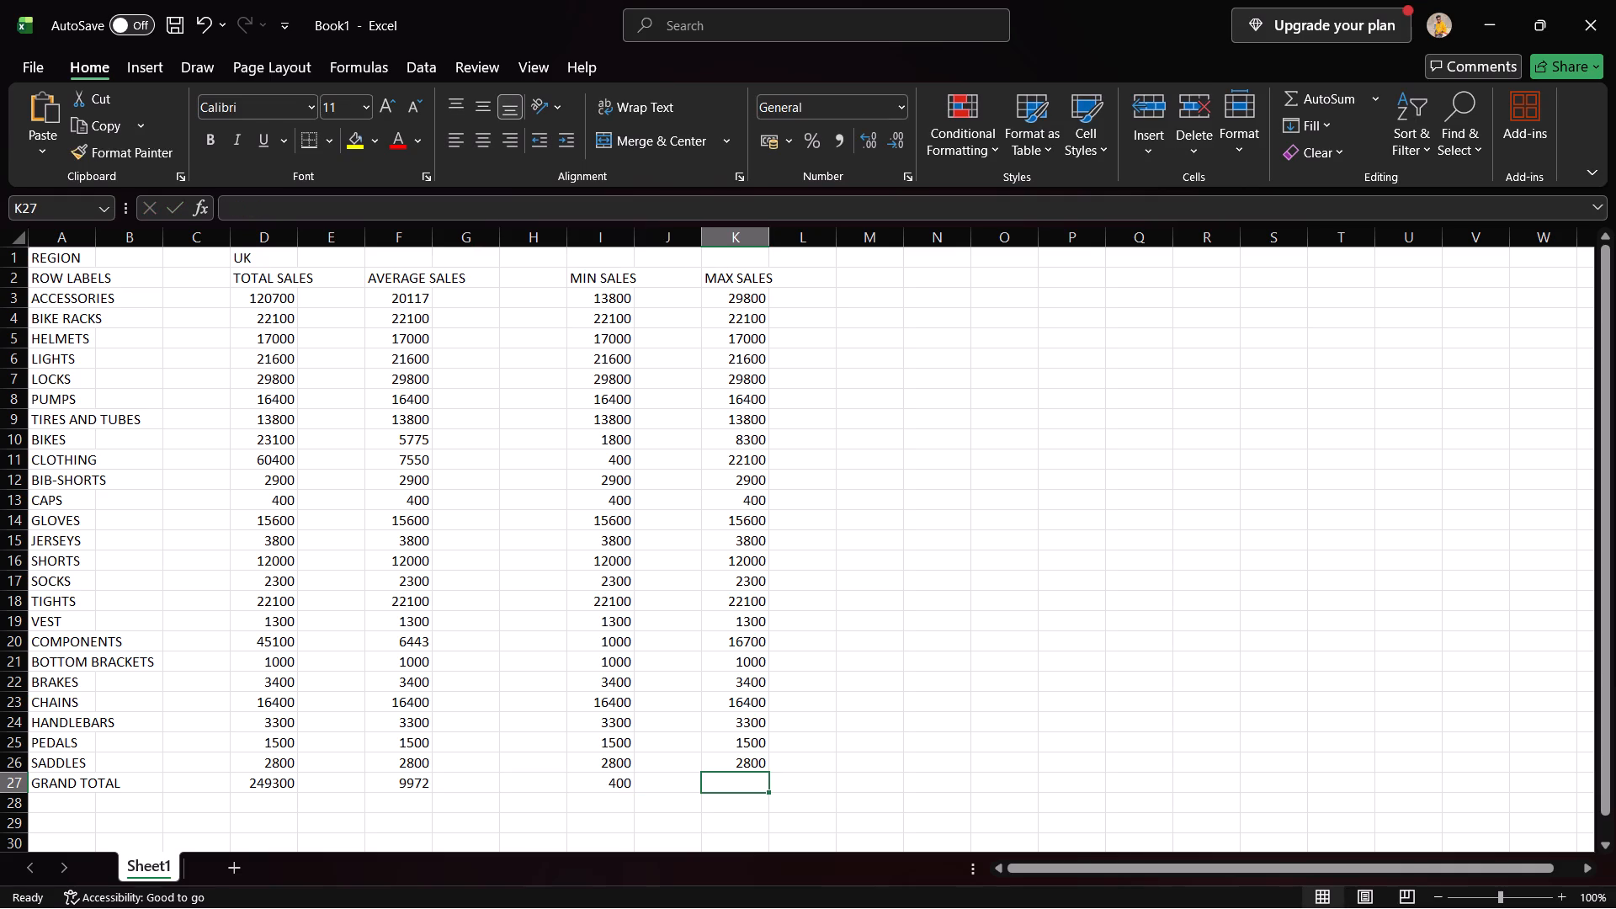
pyautogui.write('29')
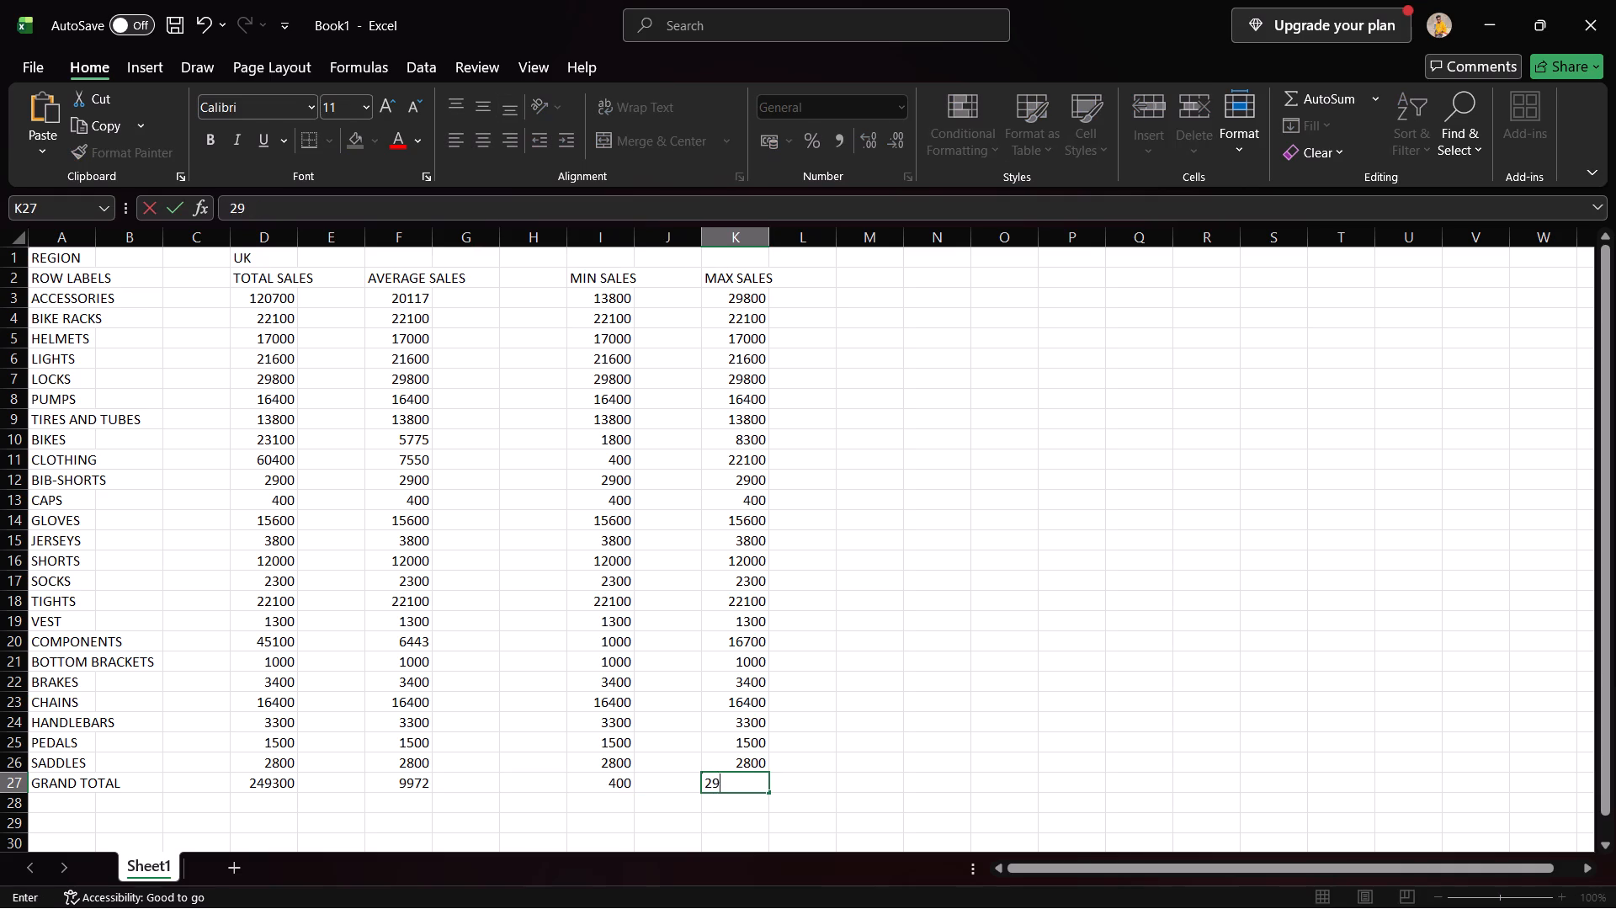
pyautogui.write('800')
# Set the REGION and UK title cells A1:D1 to font size 16.
pyautogui.scroll(4, 315, 372)
pyautogui.moveTo(268, 257); pyautogui.dragTo(84, 259)
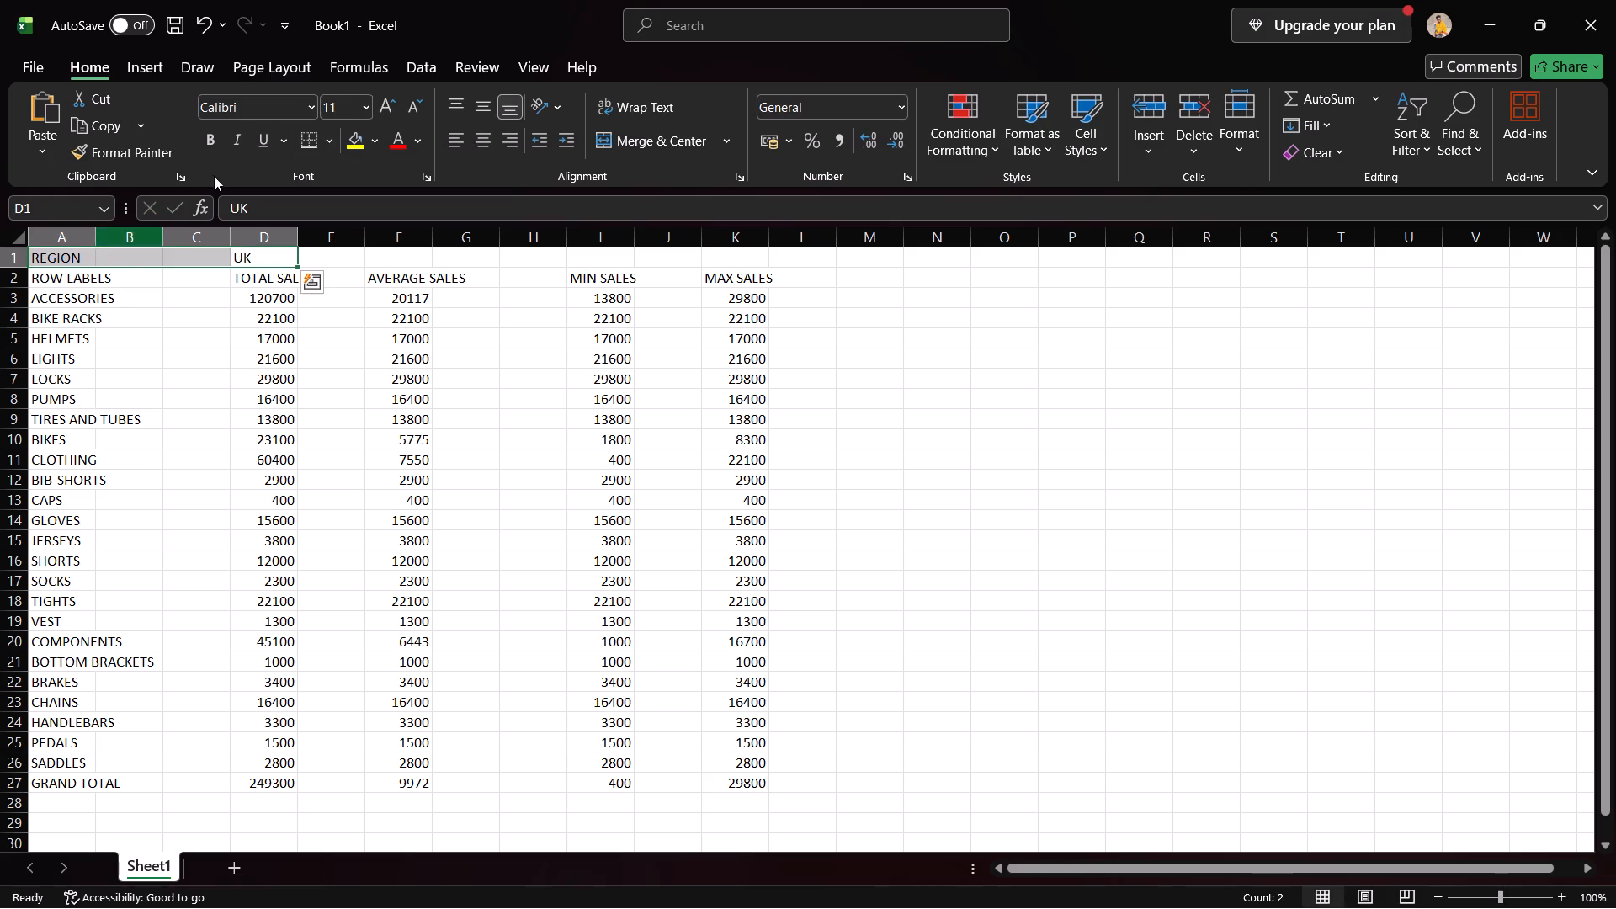
pyautogui.click(365, 101)
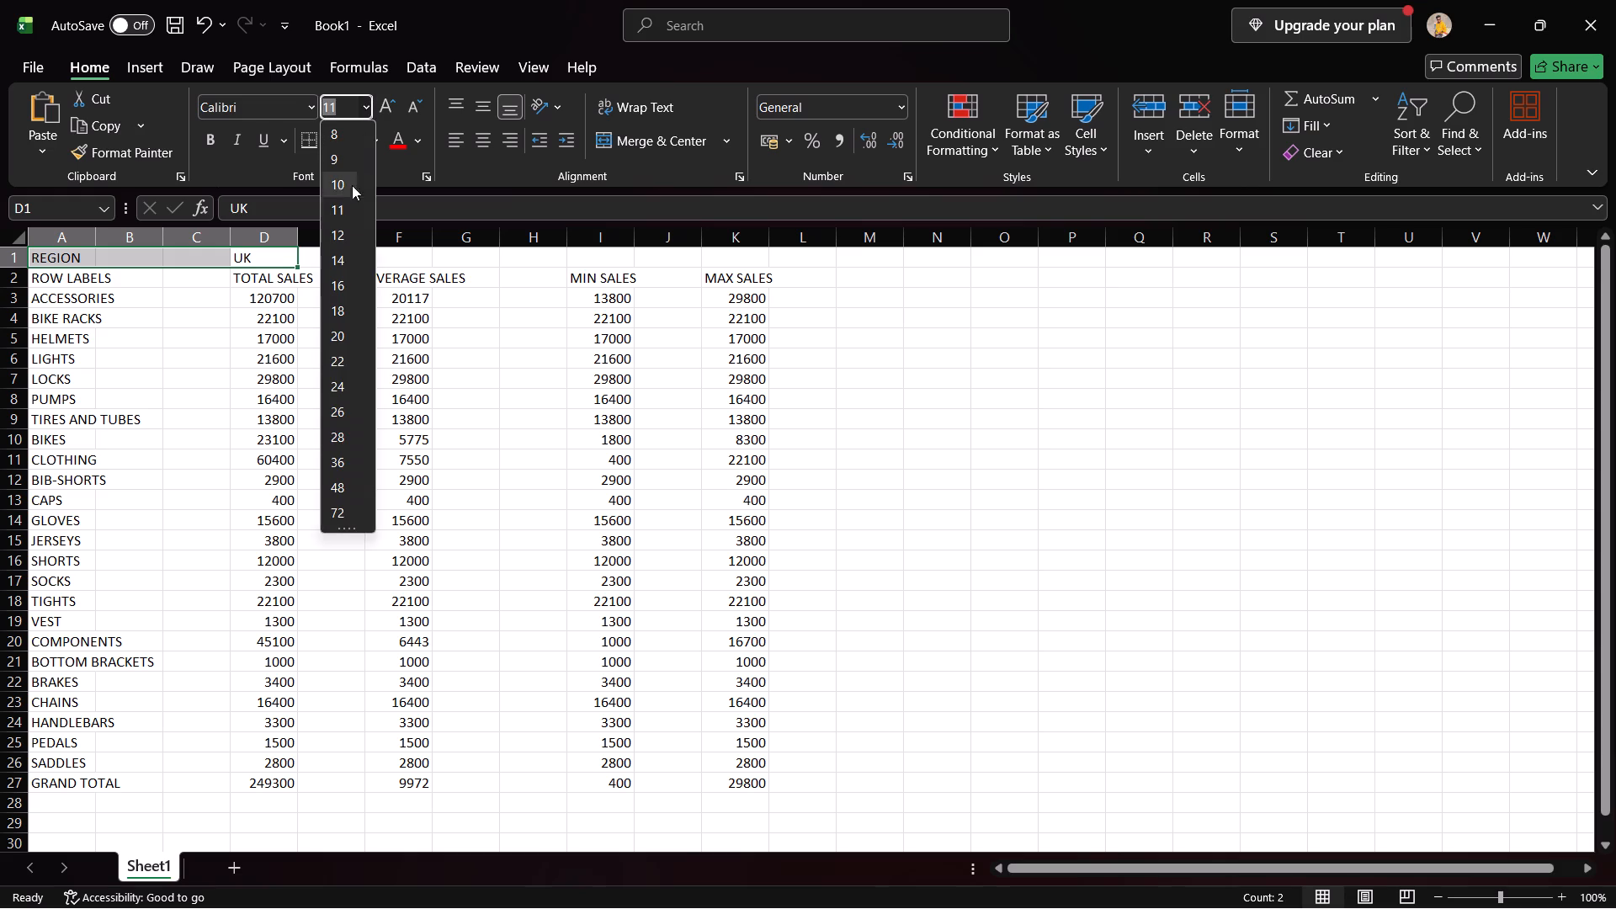
pyautogui.click(339, 274)
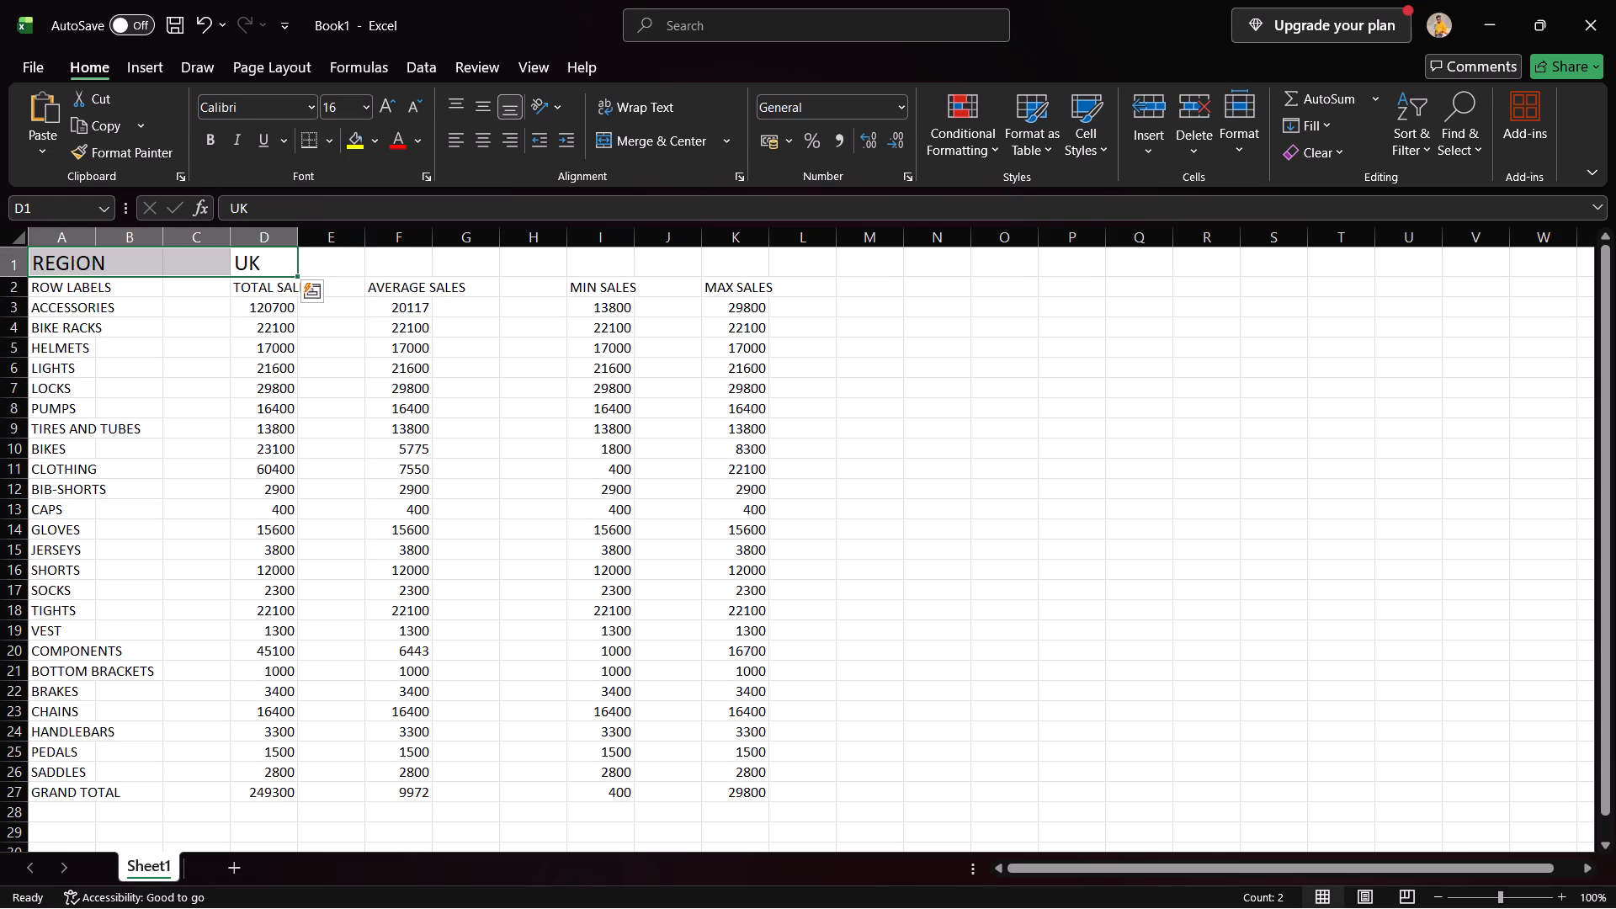
# Set the column header row A2:K2 to font size 12 and fill it with the gold theme color.
pyautogui.moveTo(758, 285); pyautogui.dragTo(64, 284)
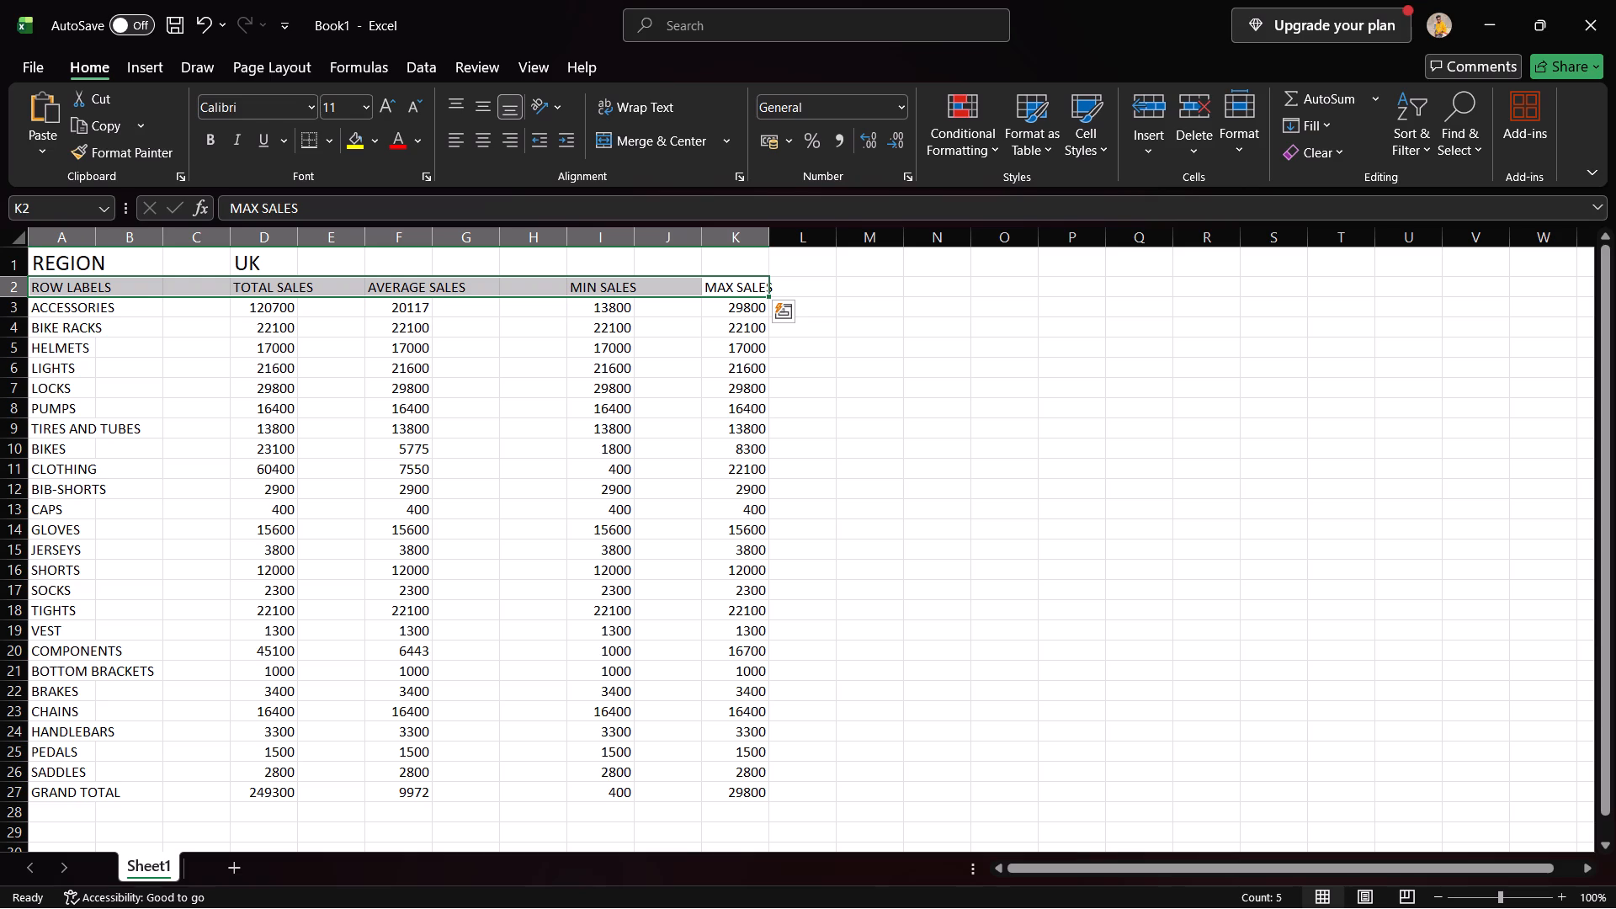
pyautogui.click(367, 104)
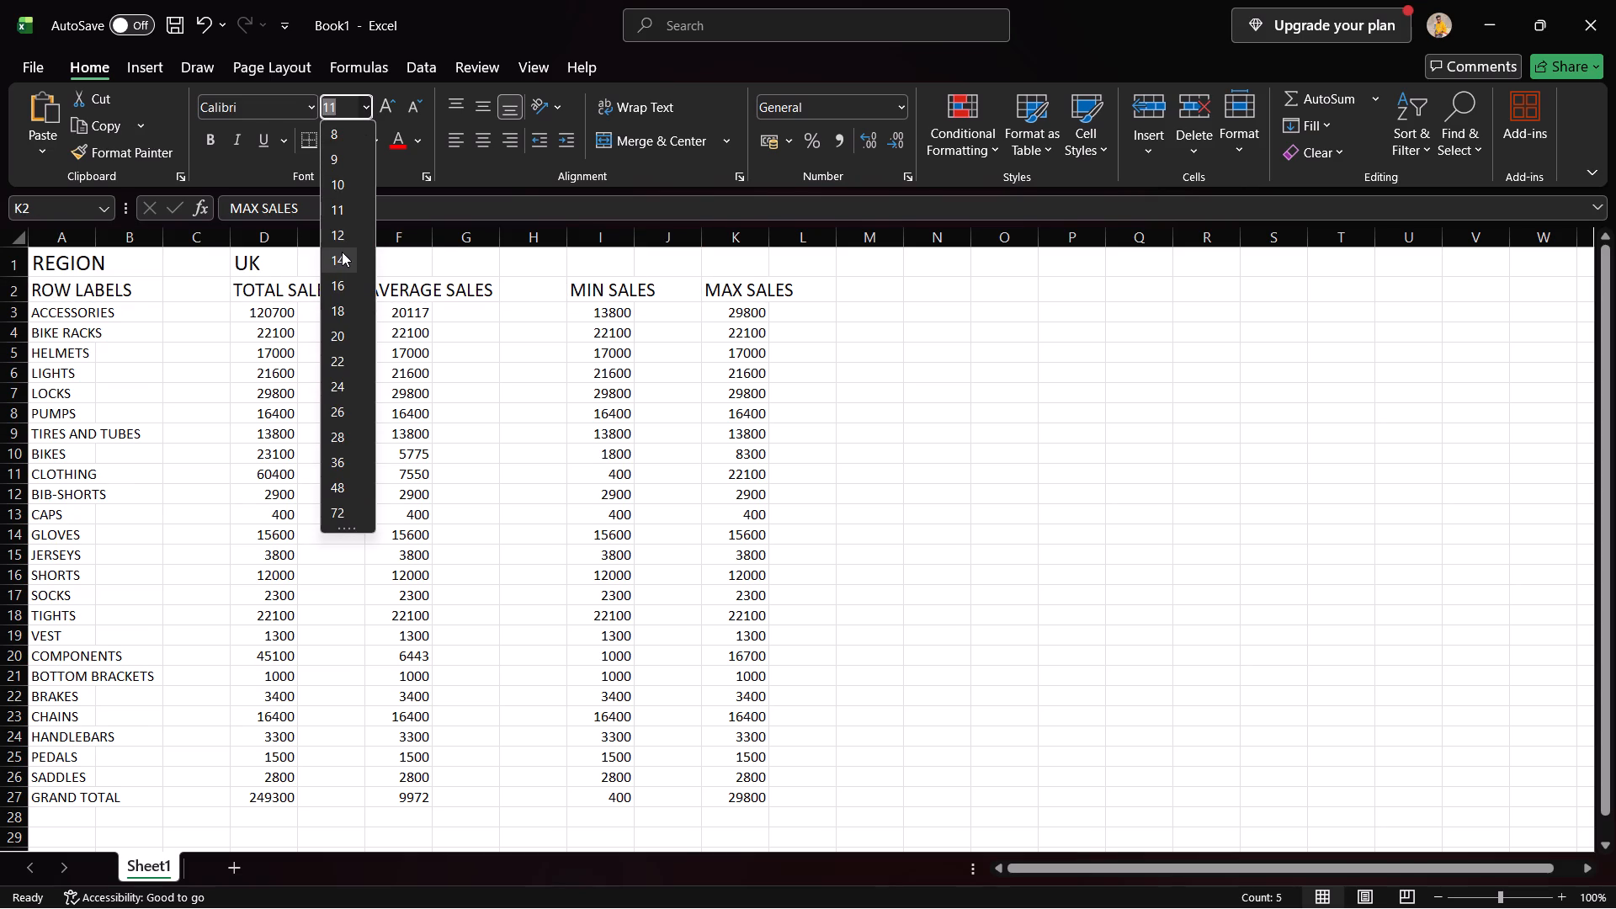
pyautogui.click(341, 246)
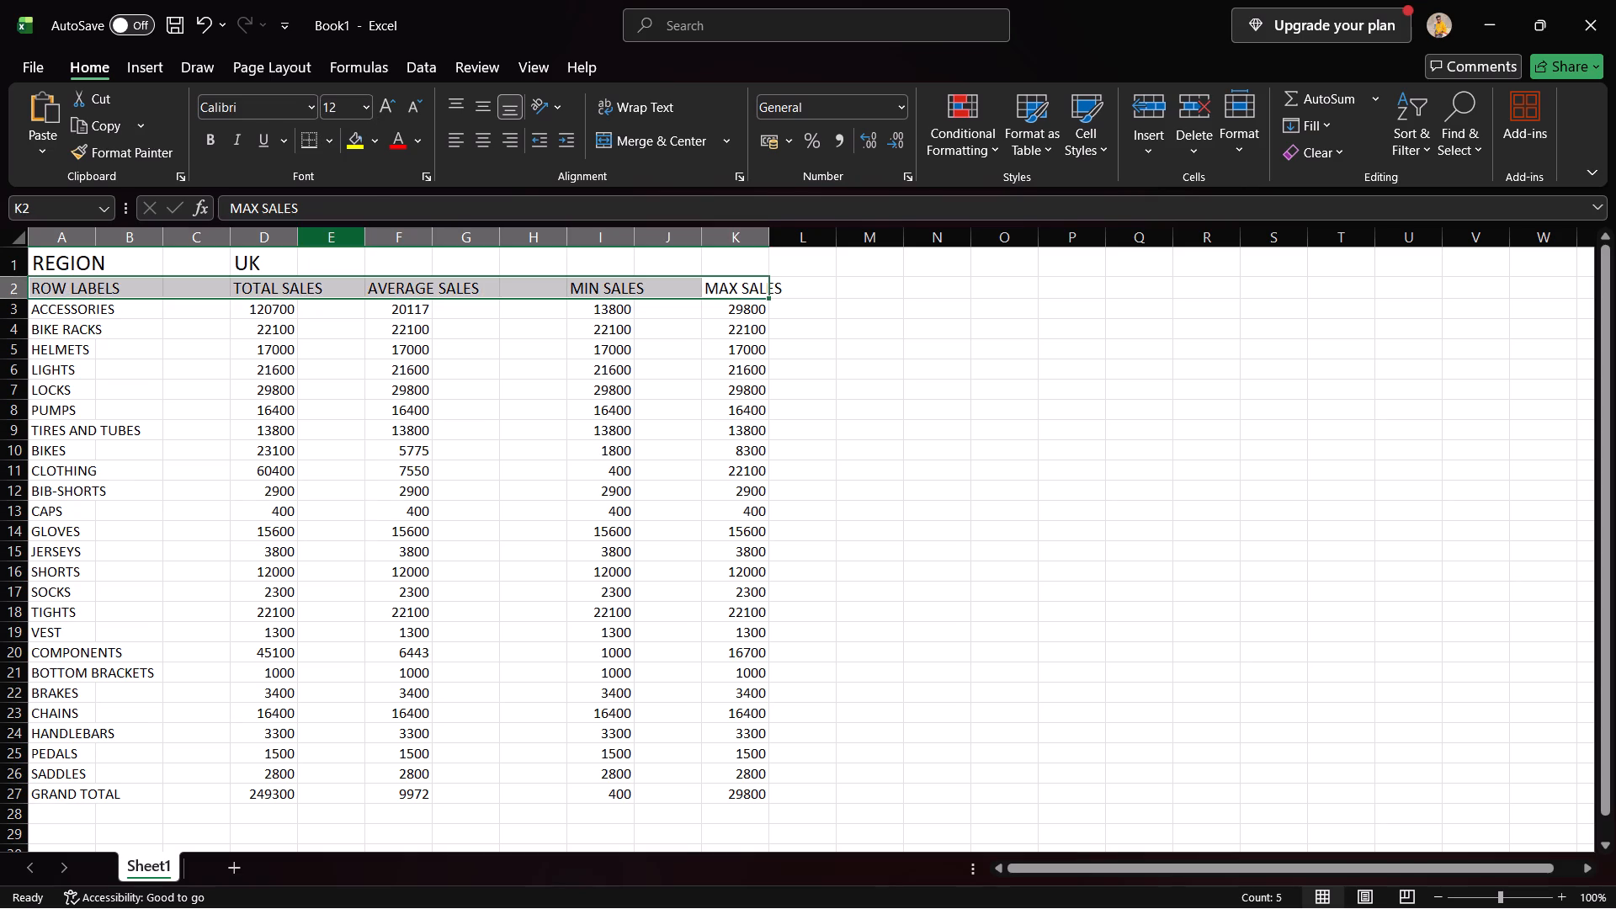
pyautogui.click(373, 143)
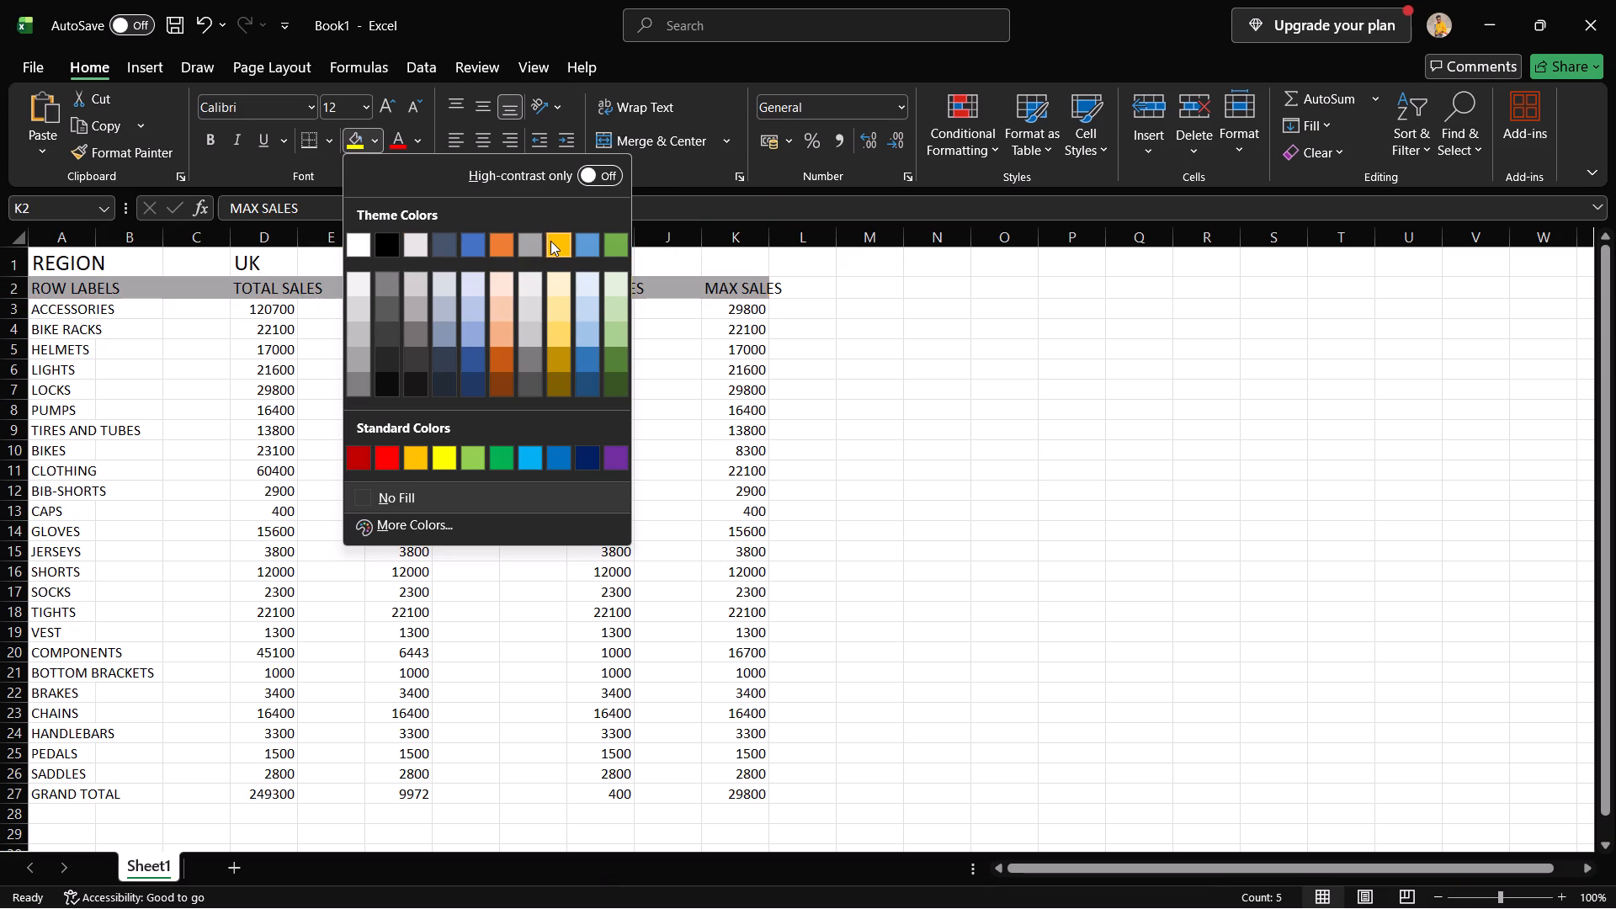
pyautogui.click(550, 241)
# Fill the table body A3:K27, including the grand total row, with the lightest green theme shade.
pyautogui.moveTo(751, 308); pyautogui.dragTo(753, 336)
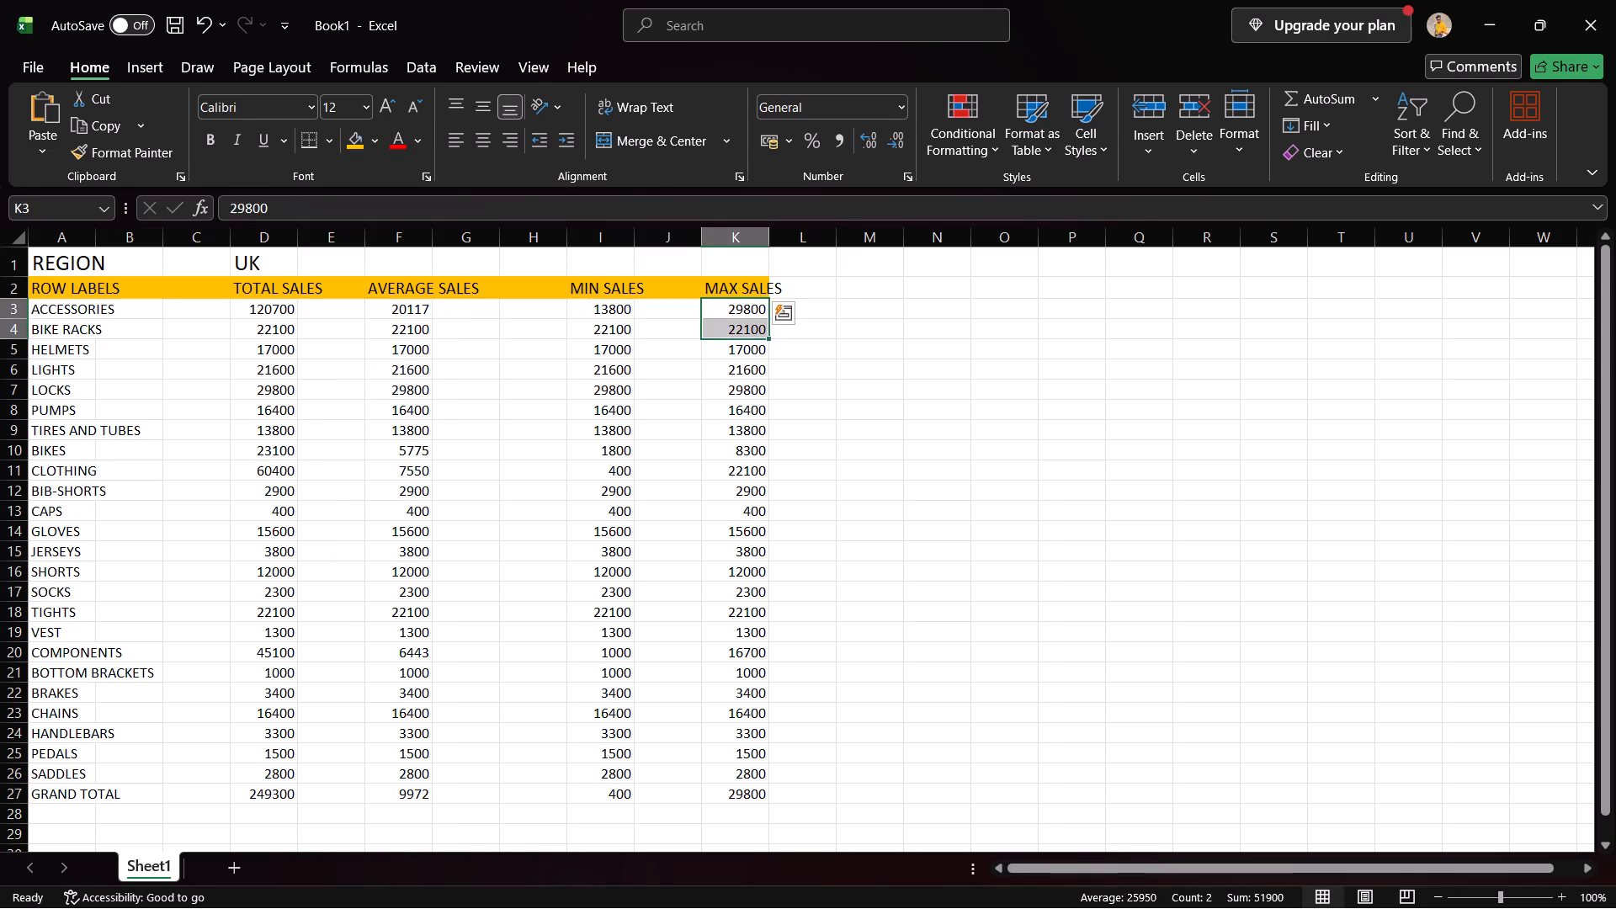
pyautogui.moveTo(753, 336); pyautogui.dragTo(146, 827)
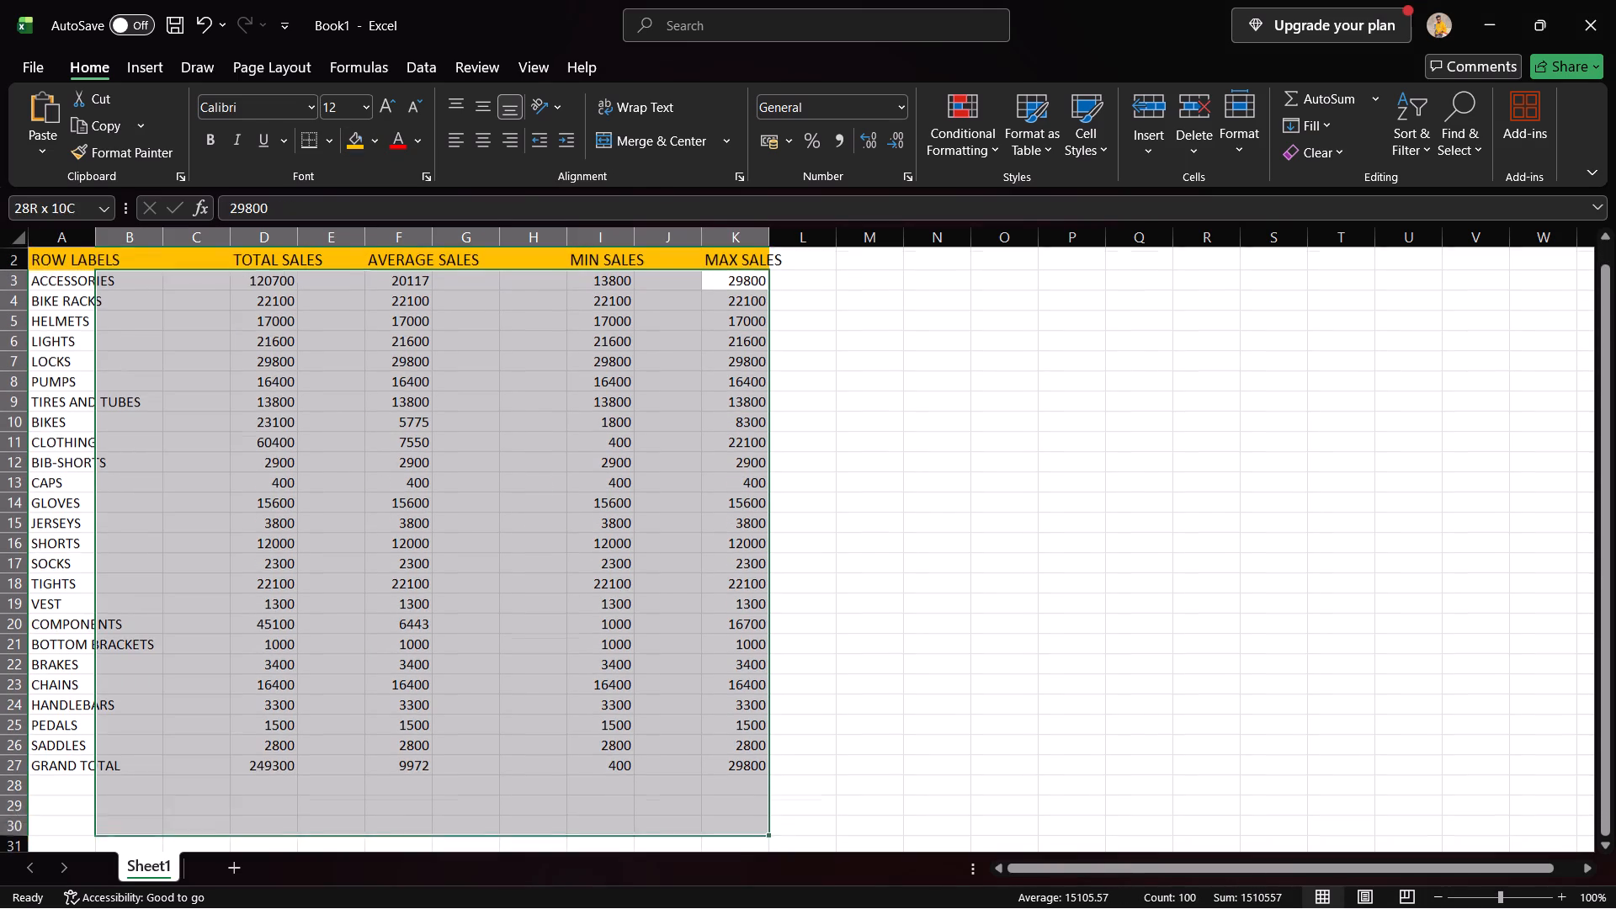
pyautogui.moveTo(146, 827); pyautogui.dragTo(72, 755)
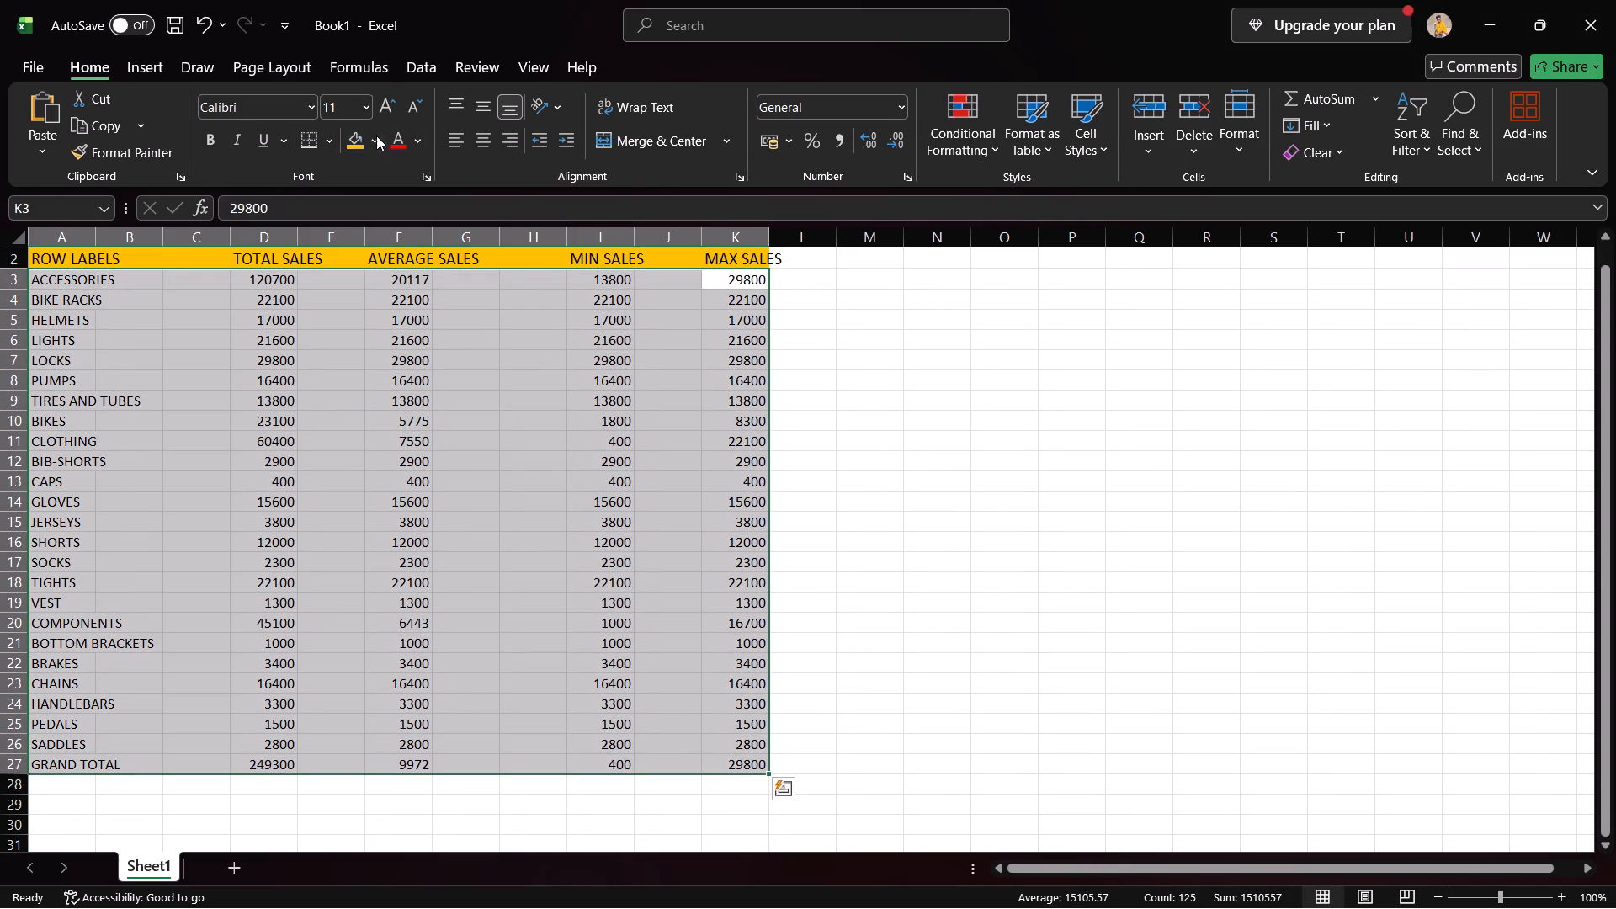
pyautogui.click(374, 136)
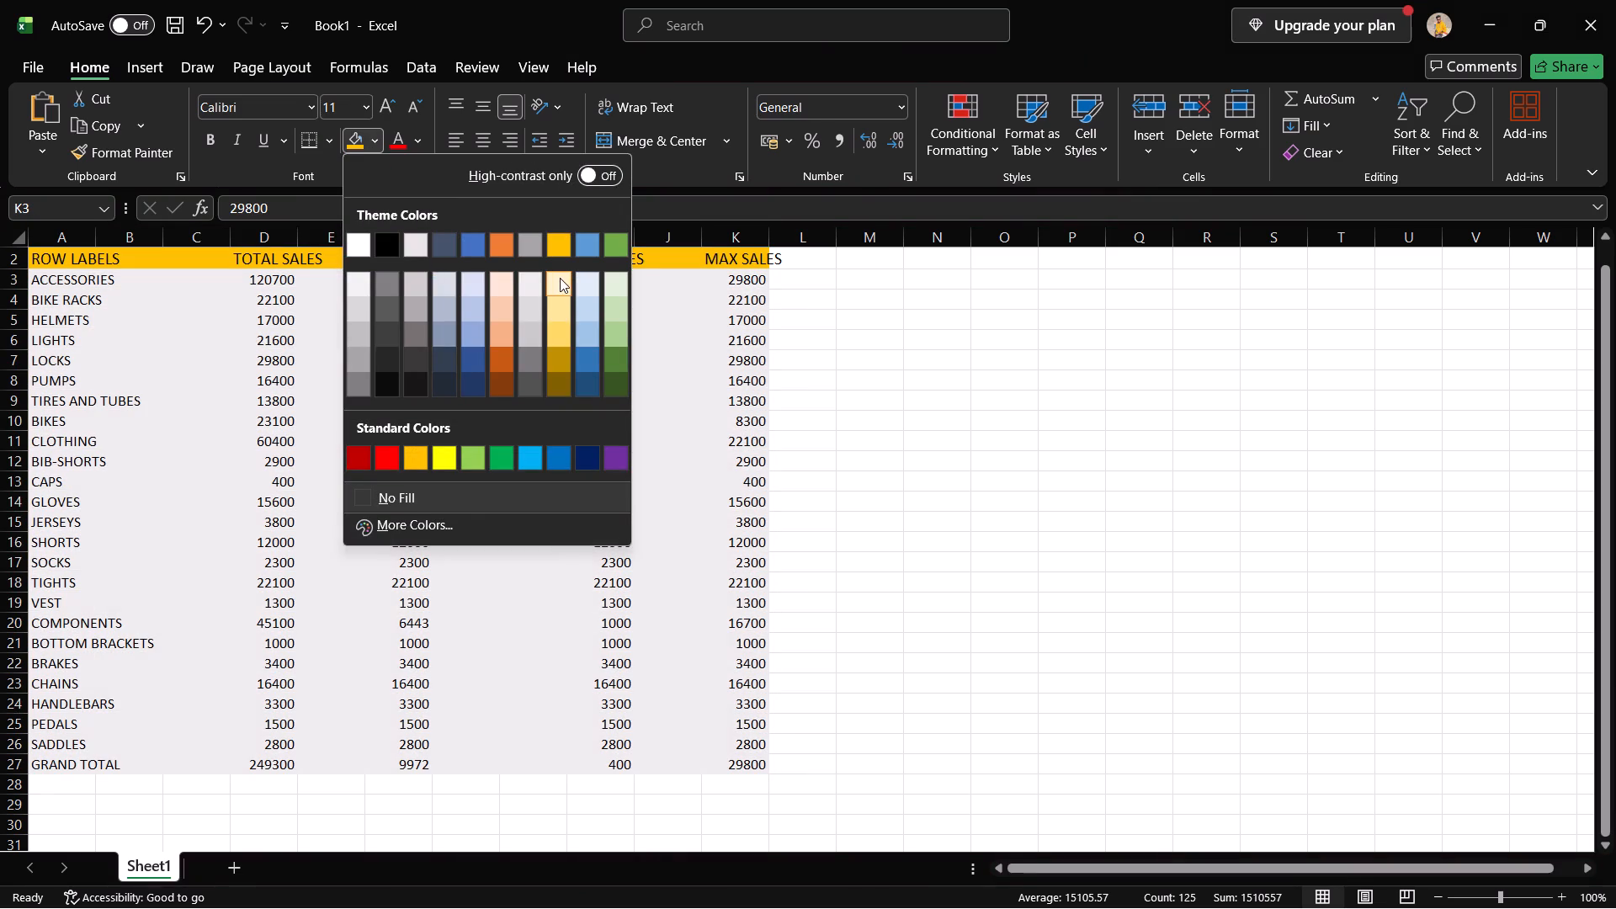
pyautogui.click(614, 279)
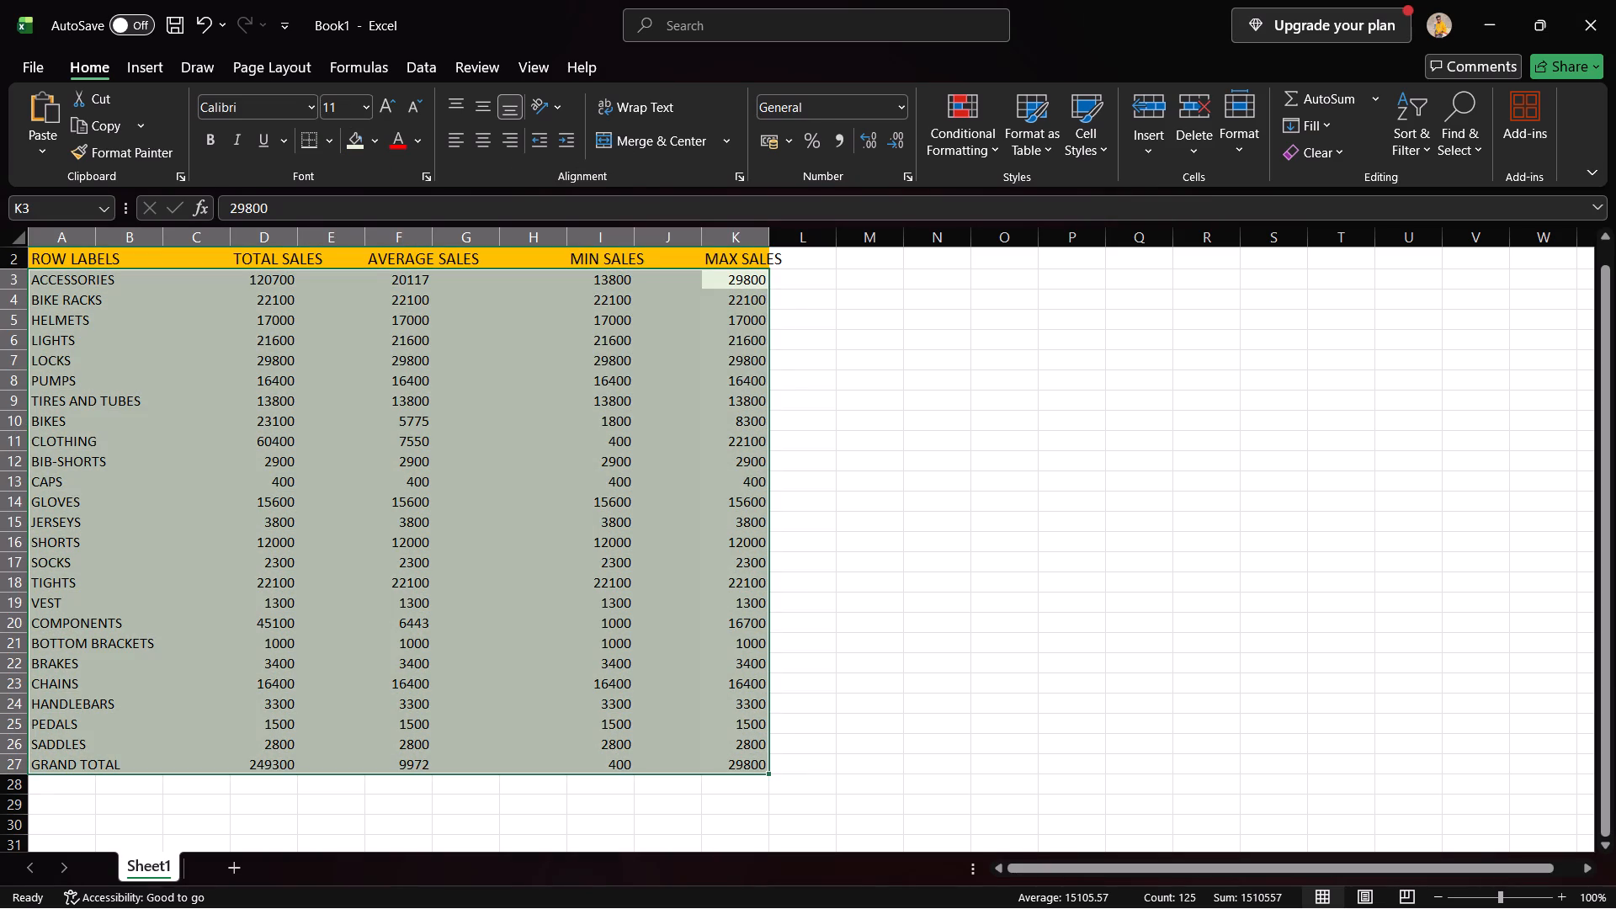
# Apply thin outline and inside borders to every cell of the table body A3:K27.
pyautogui.click(327, 149)
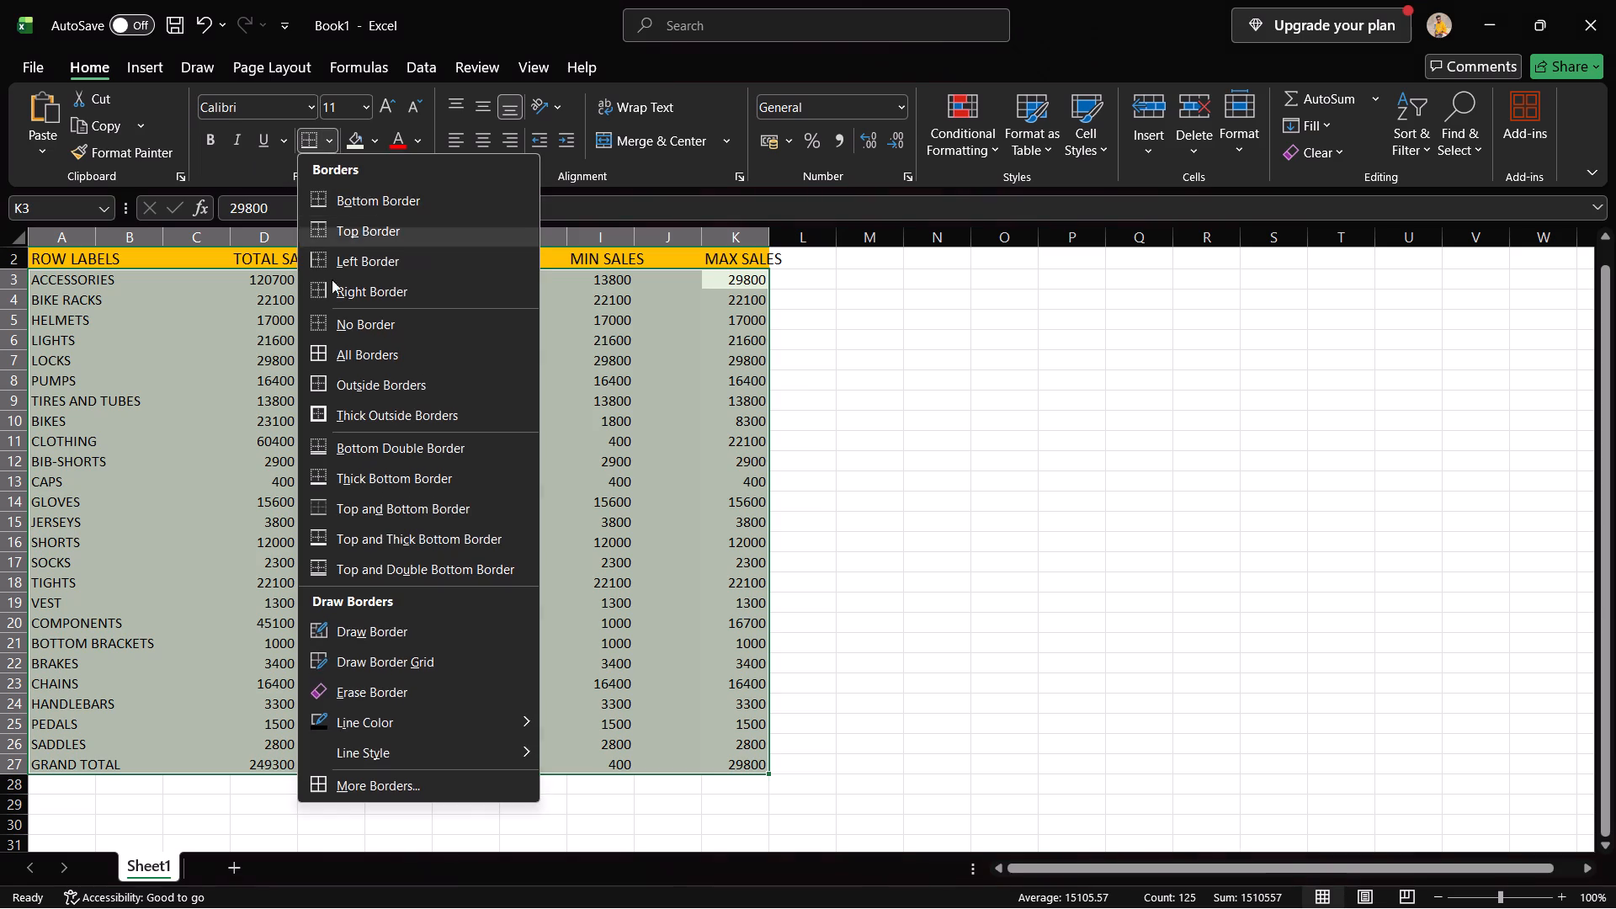
pyautogui.click(384, 777)
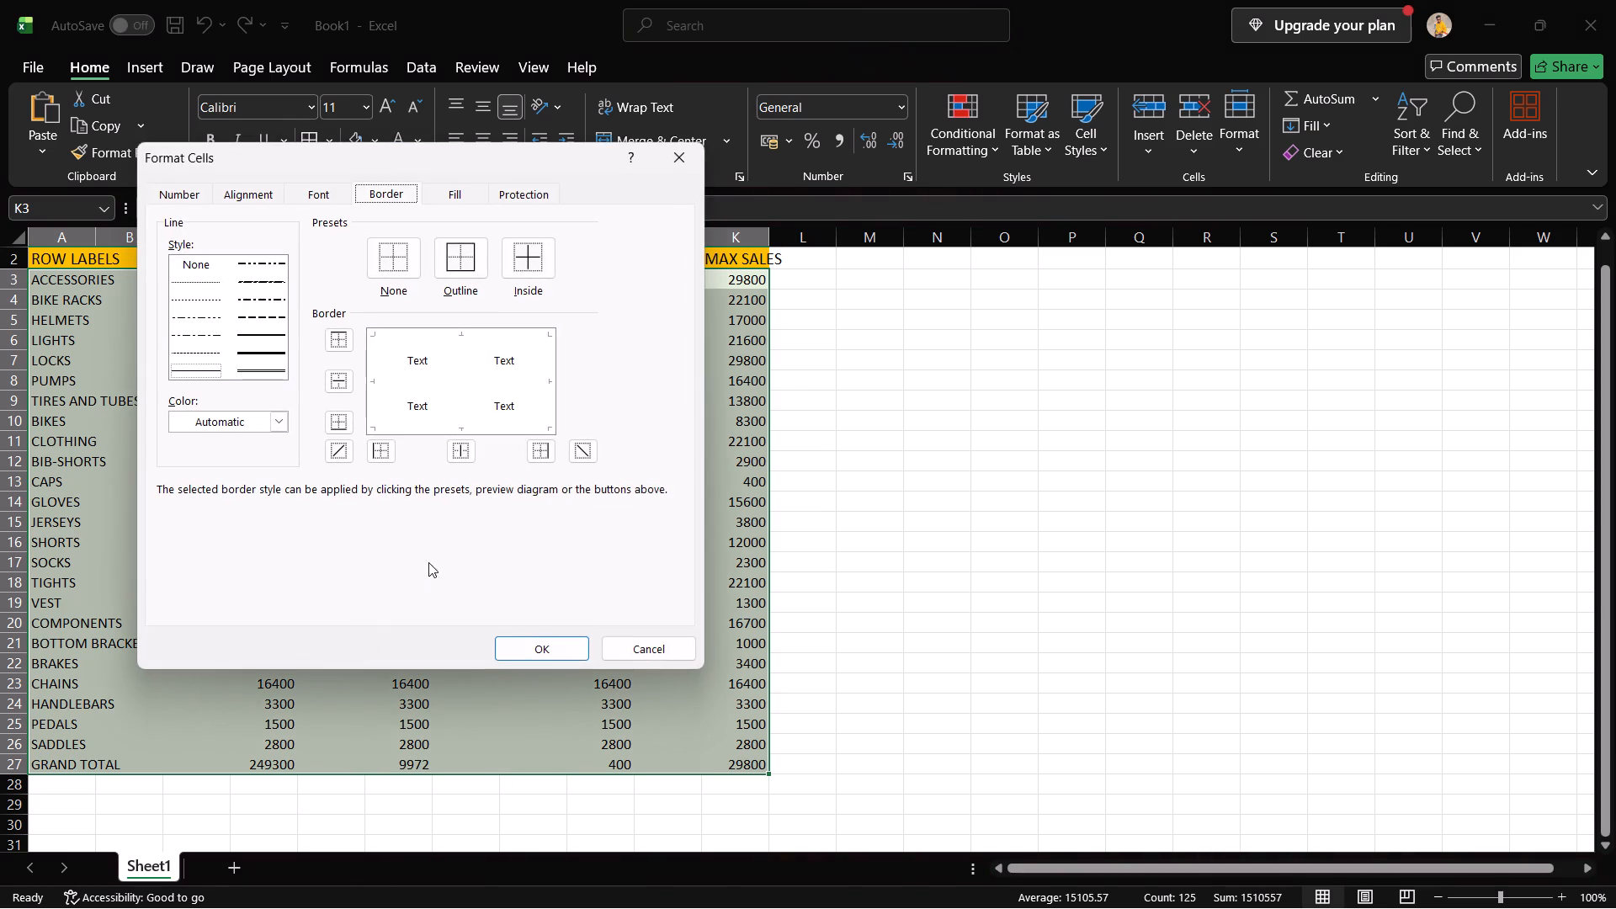
pyautogui.click(340, 377)
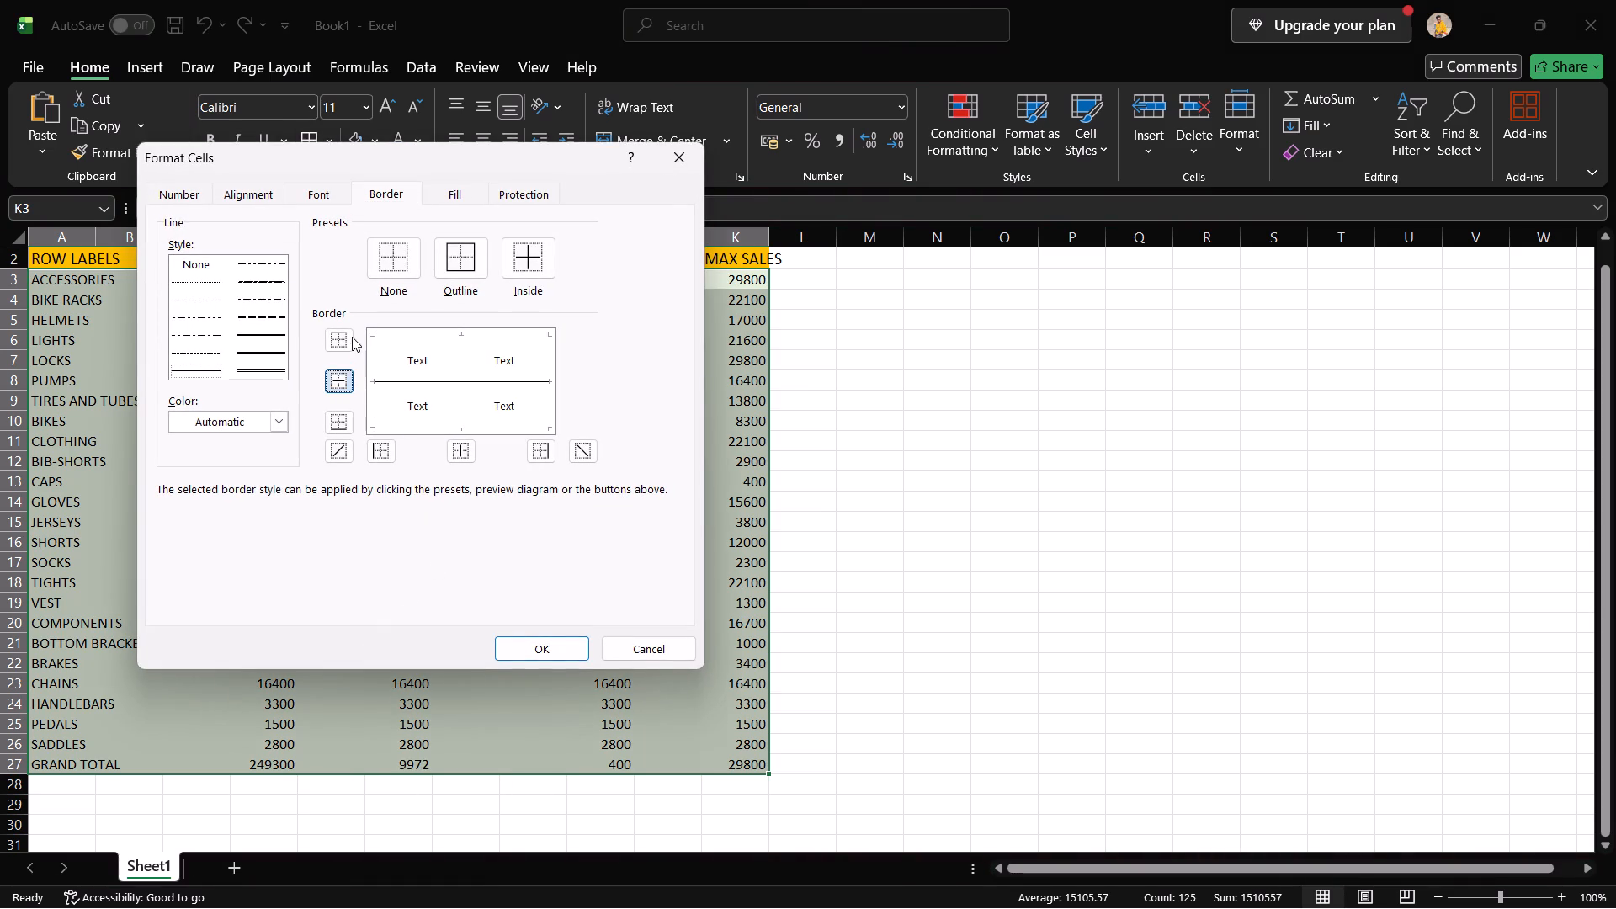
pyautogui.click(352, 337)
pyautogui.click(342, 422)
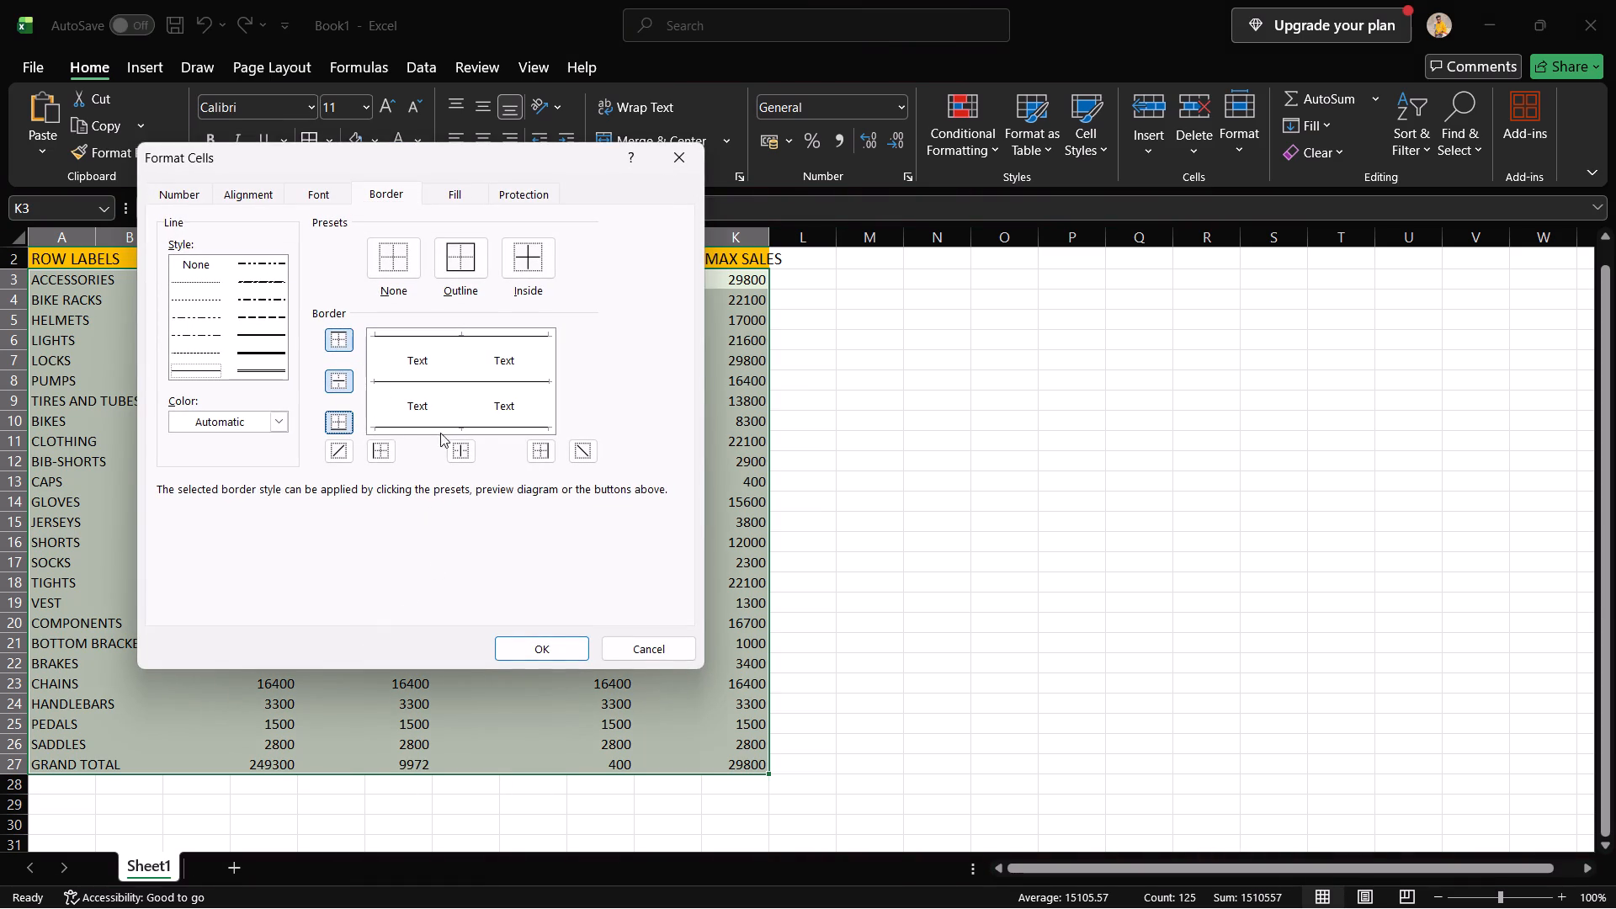
pyautogui.click(460, 450)
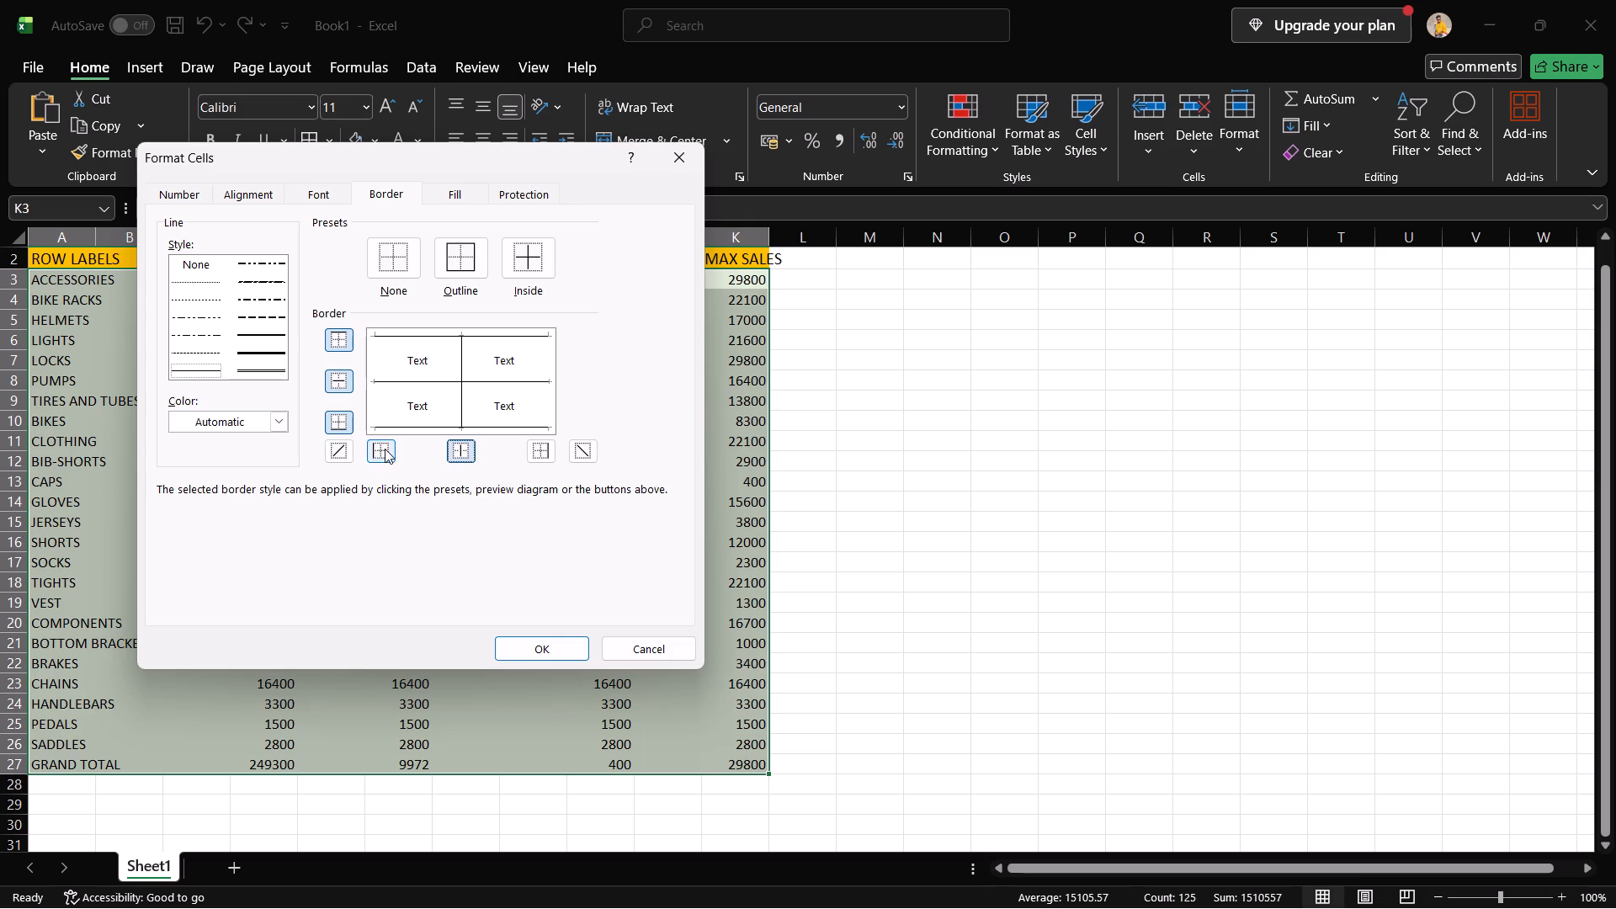
pyautogui.click(385, 449)
pyautogui.click(536, 449)
pyautogui.click(555, 647)
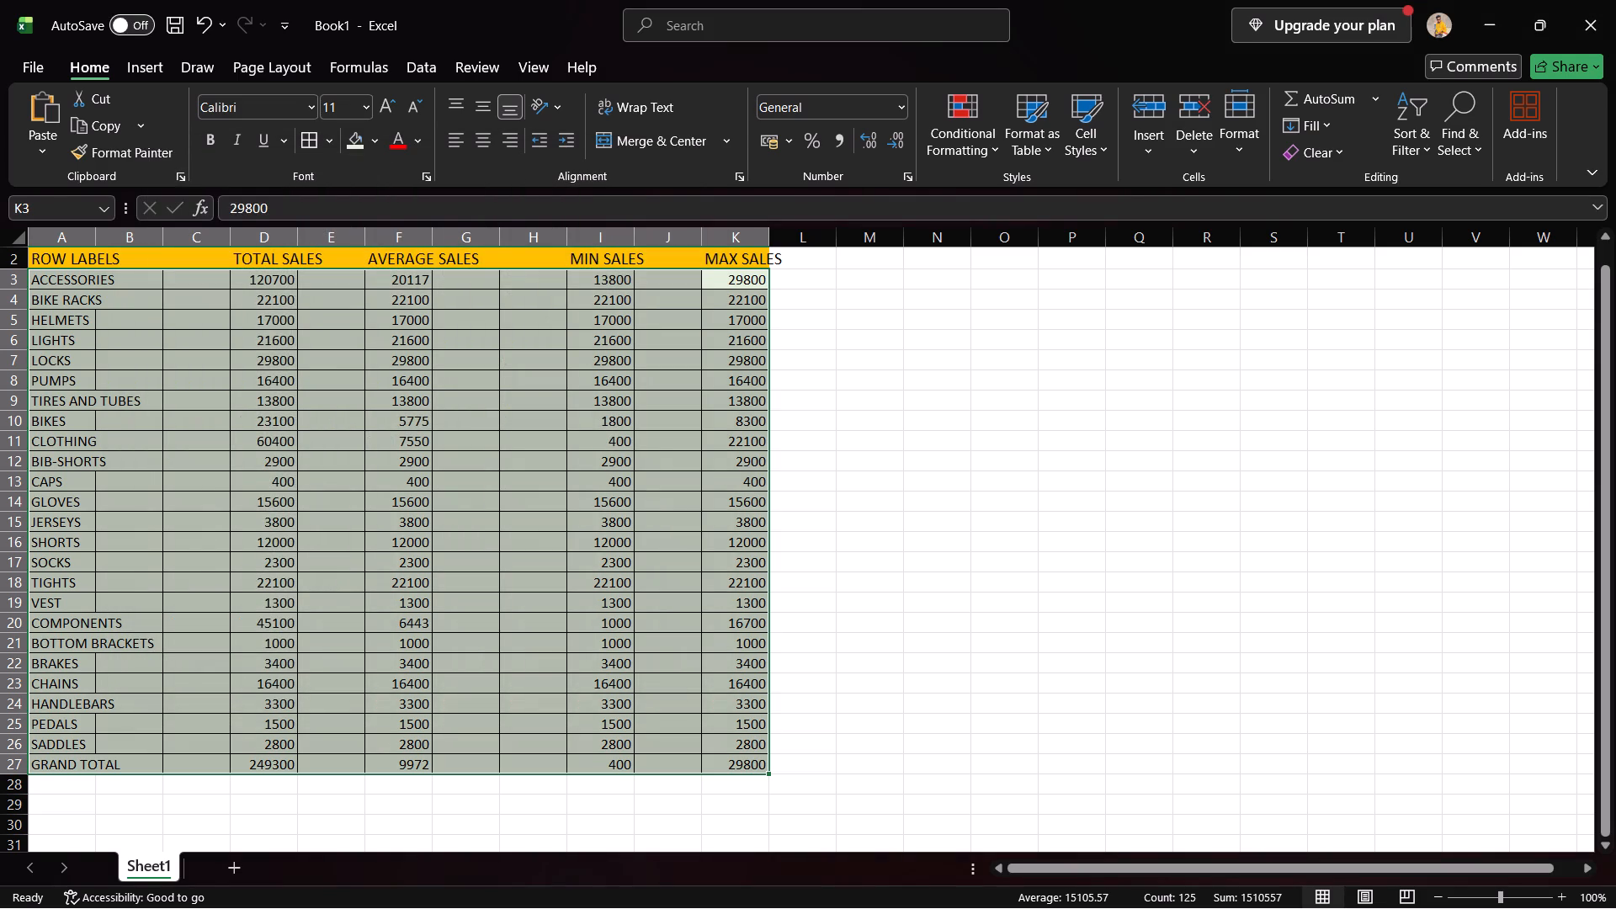
pyautogui.click(505, 805)
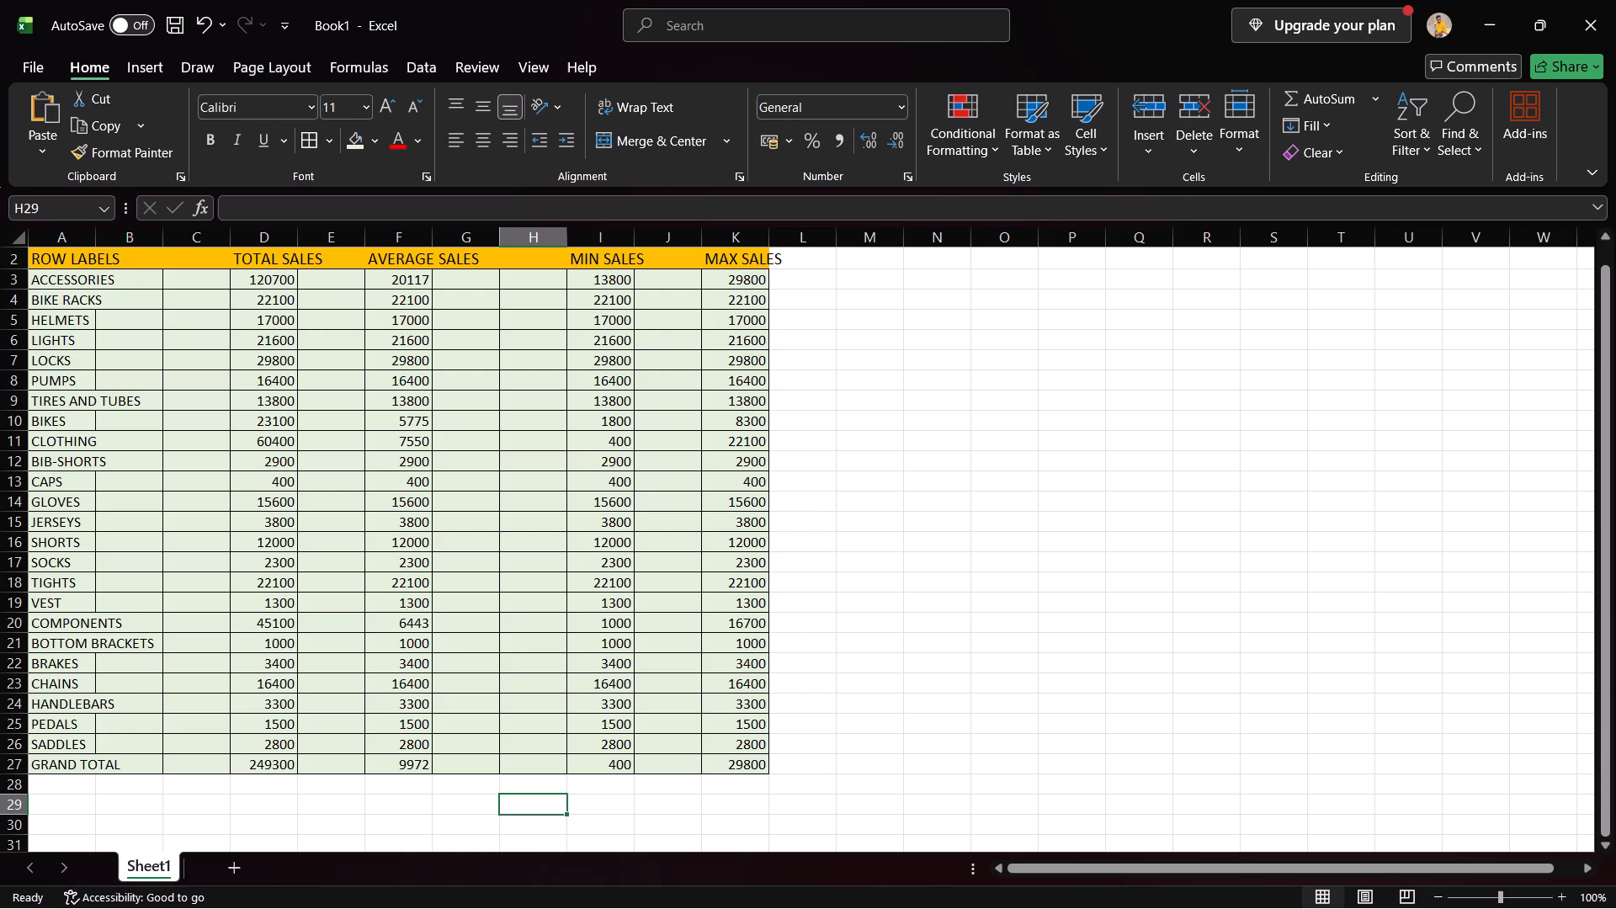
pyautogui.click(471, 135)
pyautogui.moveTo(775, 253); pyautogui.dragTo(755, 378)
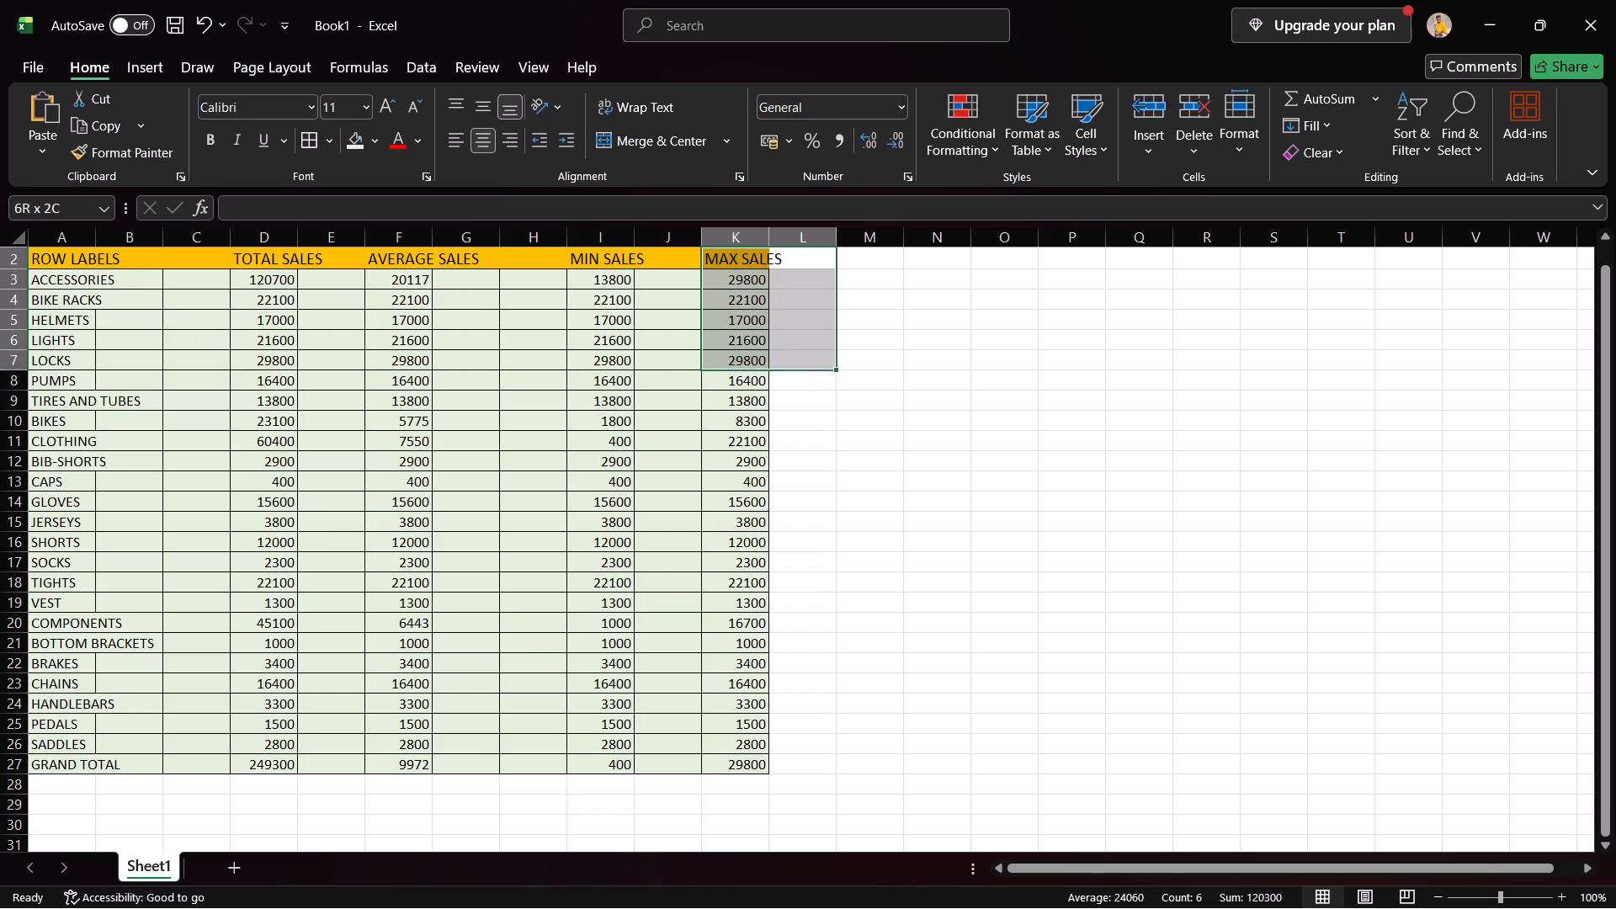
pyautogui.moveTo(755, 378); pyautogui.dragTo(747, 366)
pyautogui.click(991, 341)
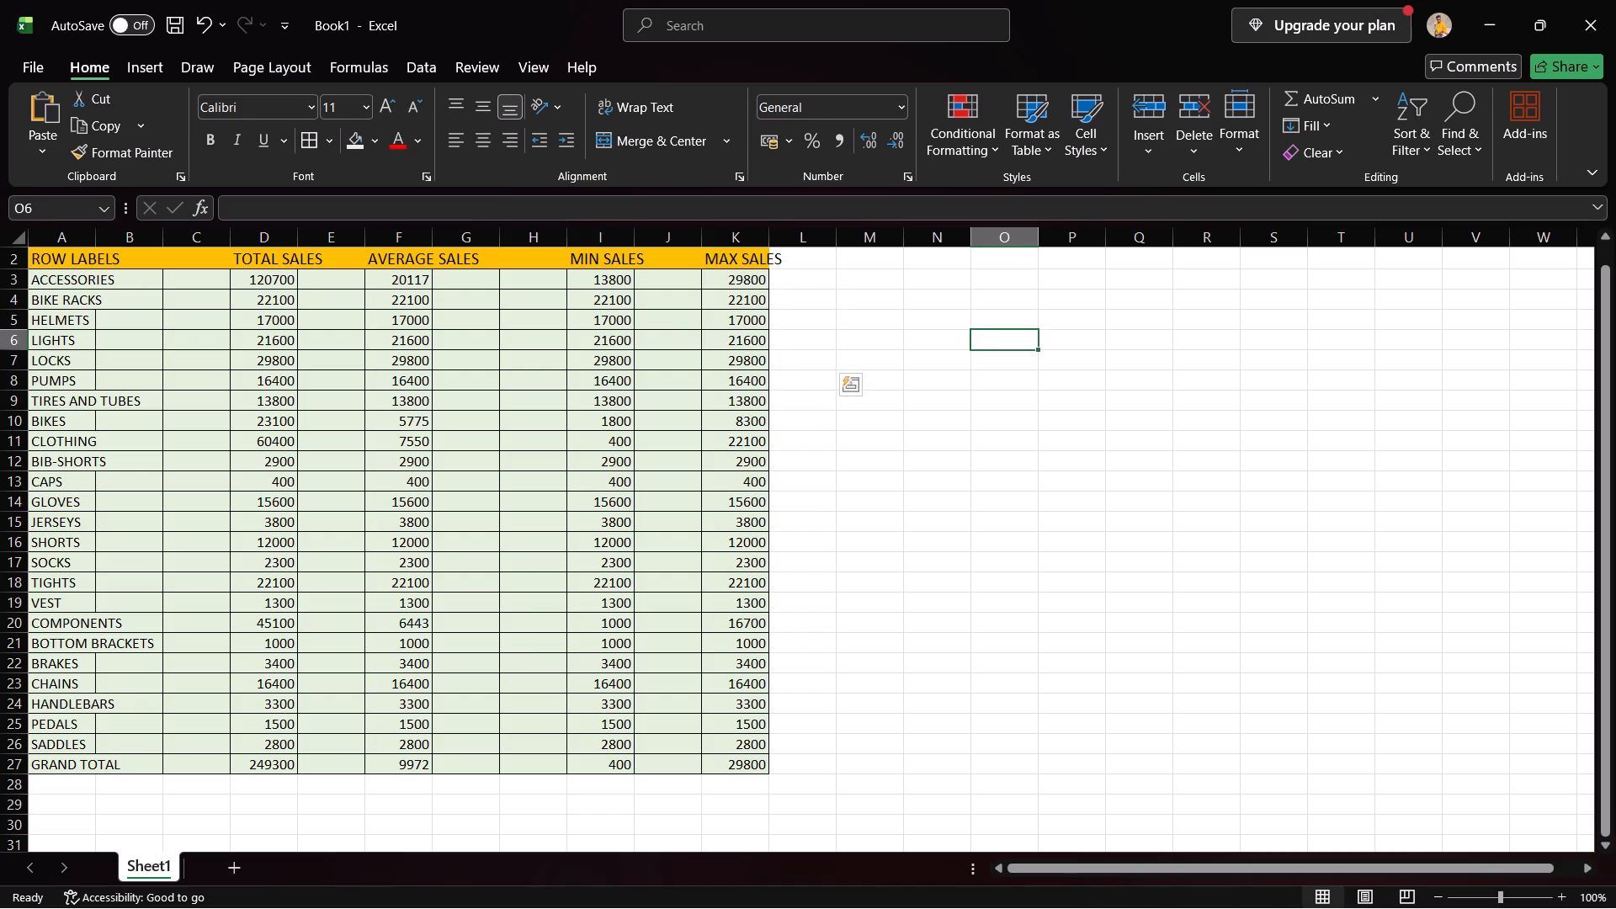
# Align the contents of the whole table A2:K27, including the header row, to the top and left of their cells.
pyautogui.moveTo(750, 254); pyautogui.dragTo(88, 775)
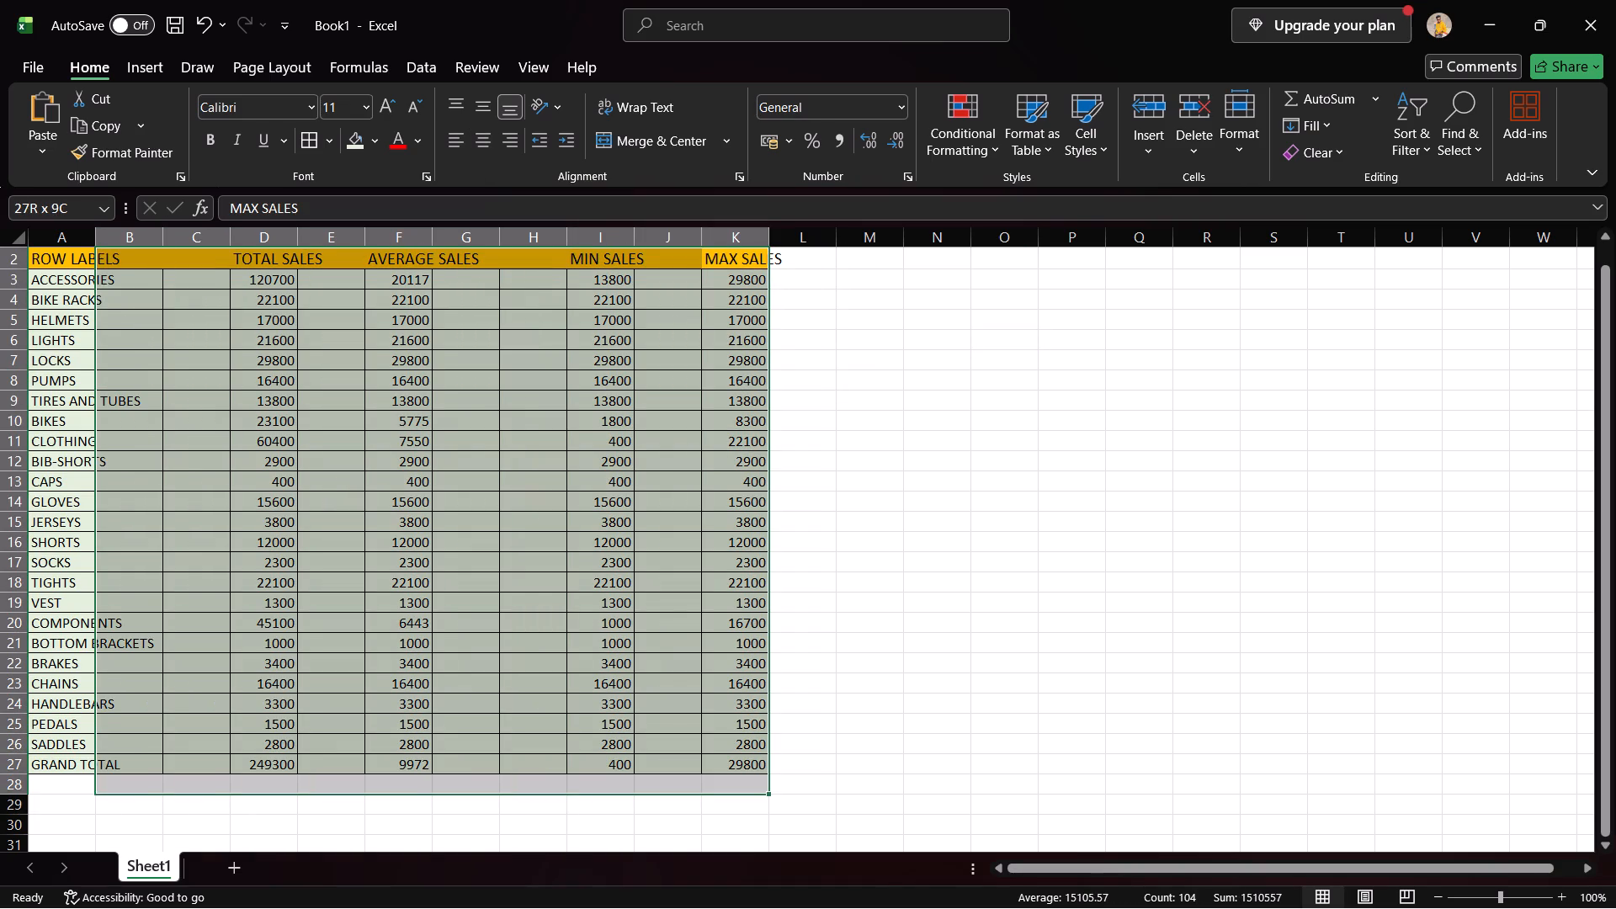
pyautogui.moveTo(88, 775); pyautogui.dragTo(71, 768)
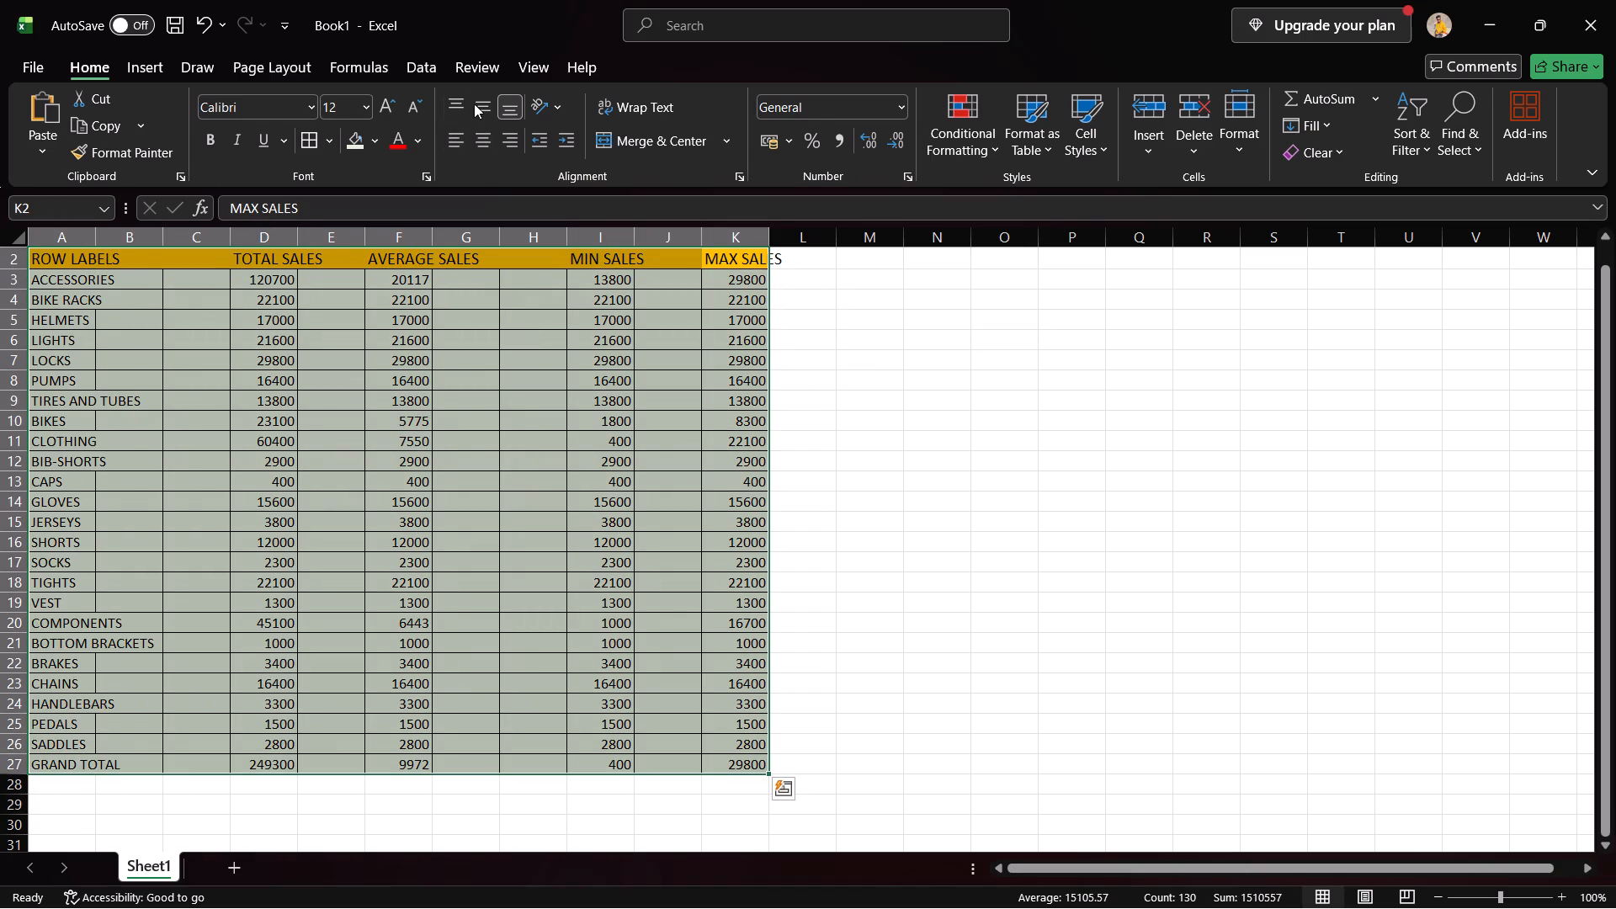
pyautogui.click(481, 129)
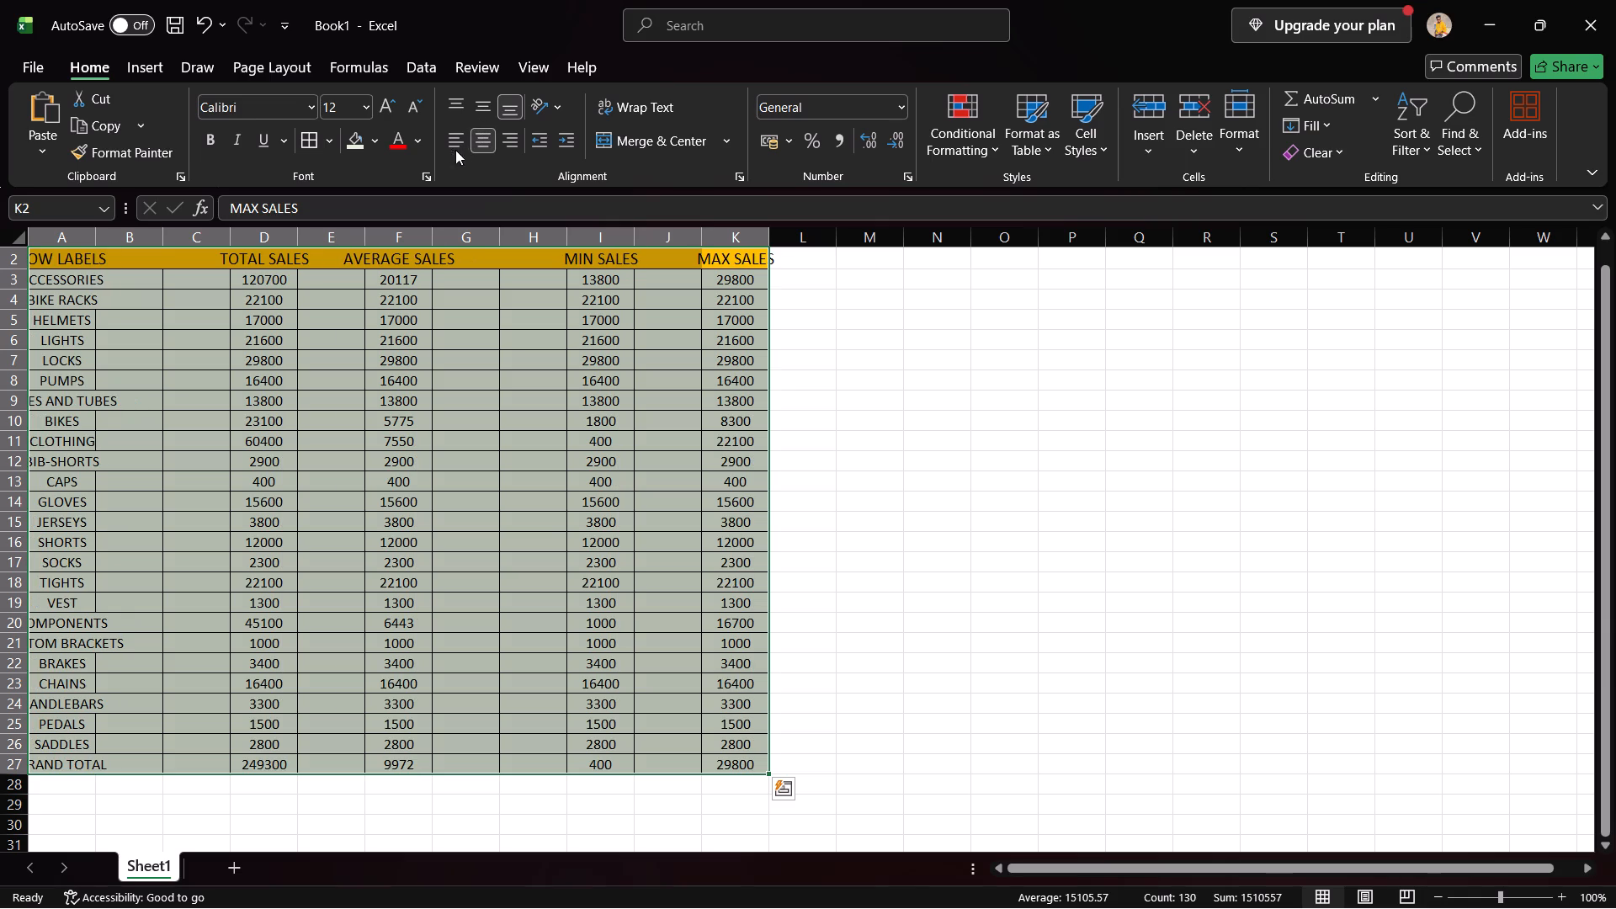
pyautogui.click(455, 101)
pyautogui.click(457, 142)
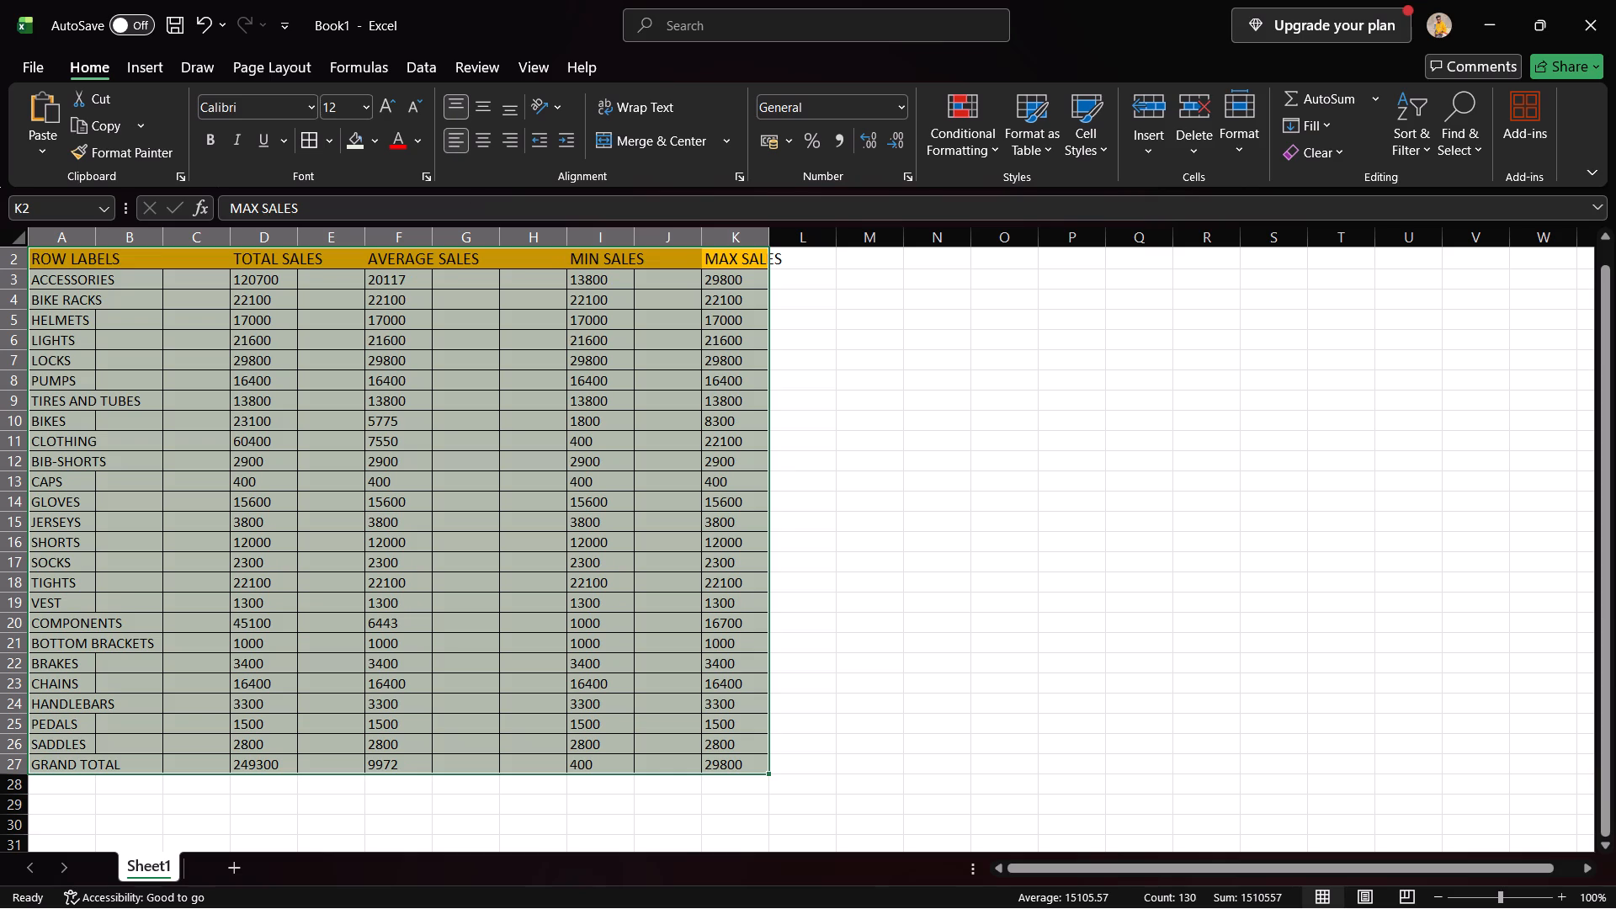
pyautogui.click(822, 386)
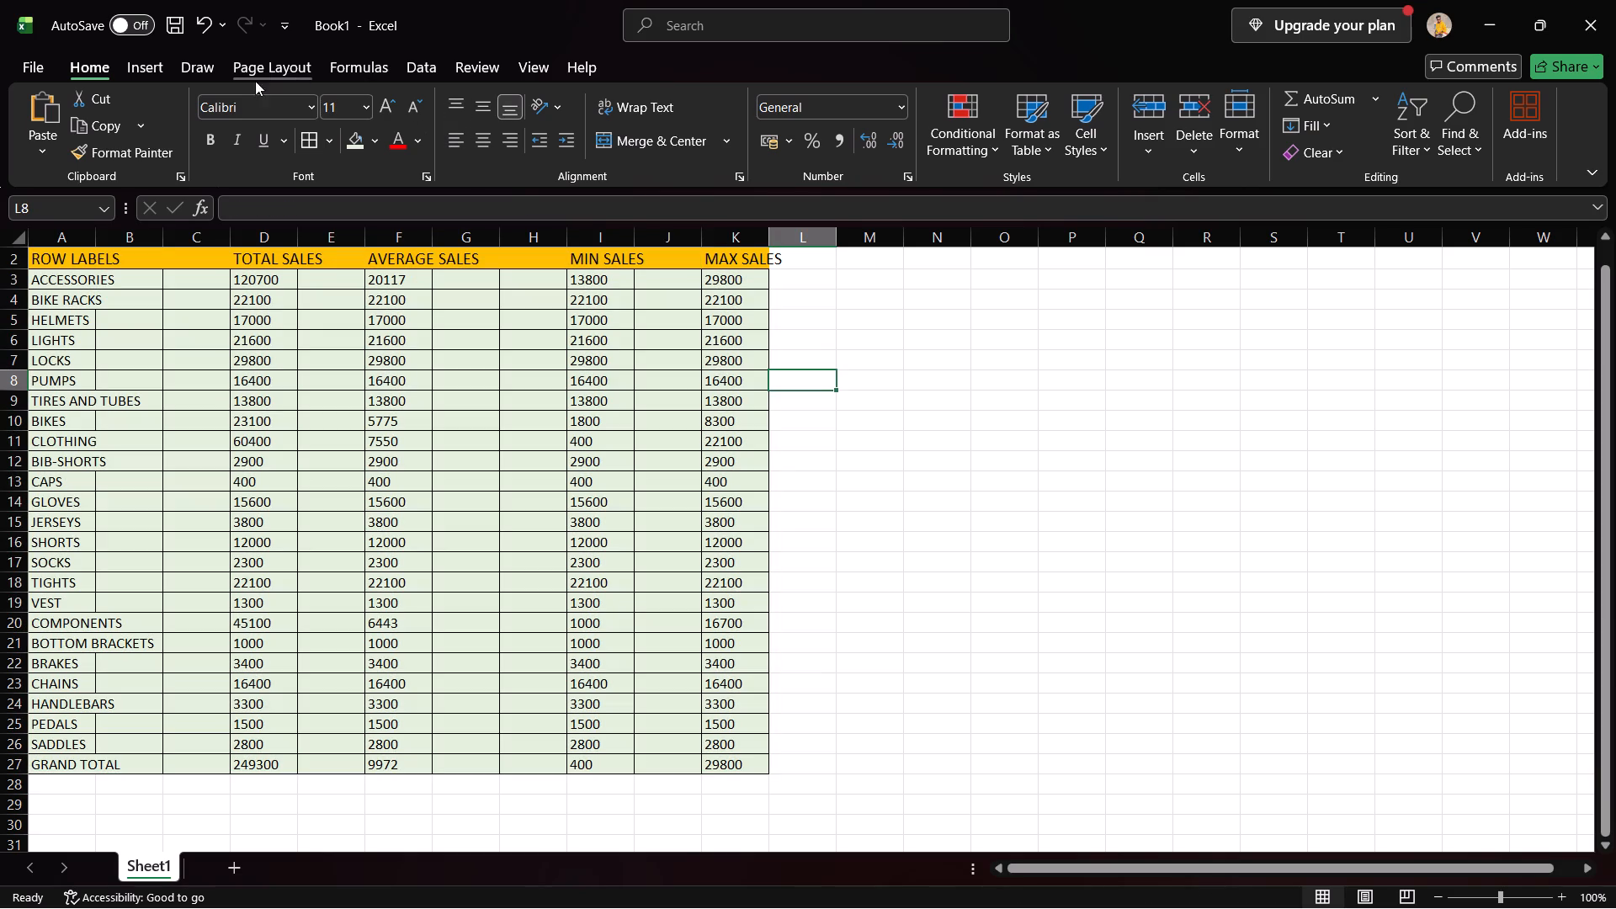
# Save the workbook as Book13 in the OneDrive Documents folder.
pyautogui.click(172, 21)
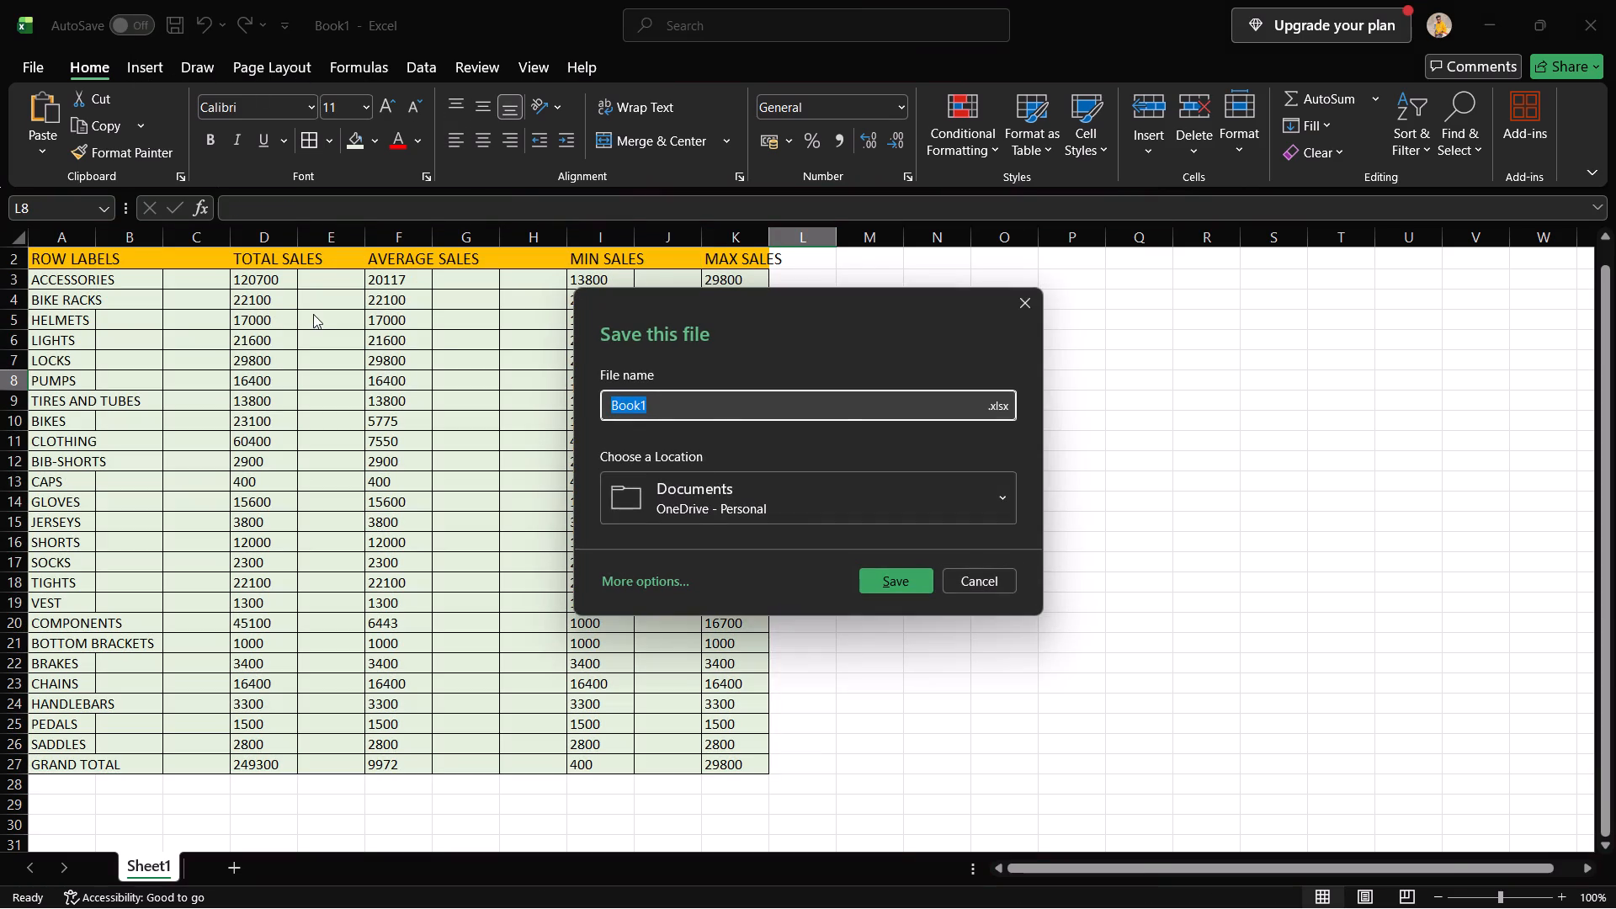
pyautogui.click(726, 407)
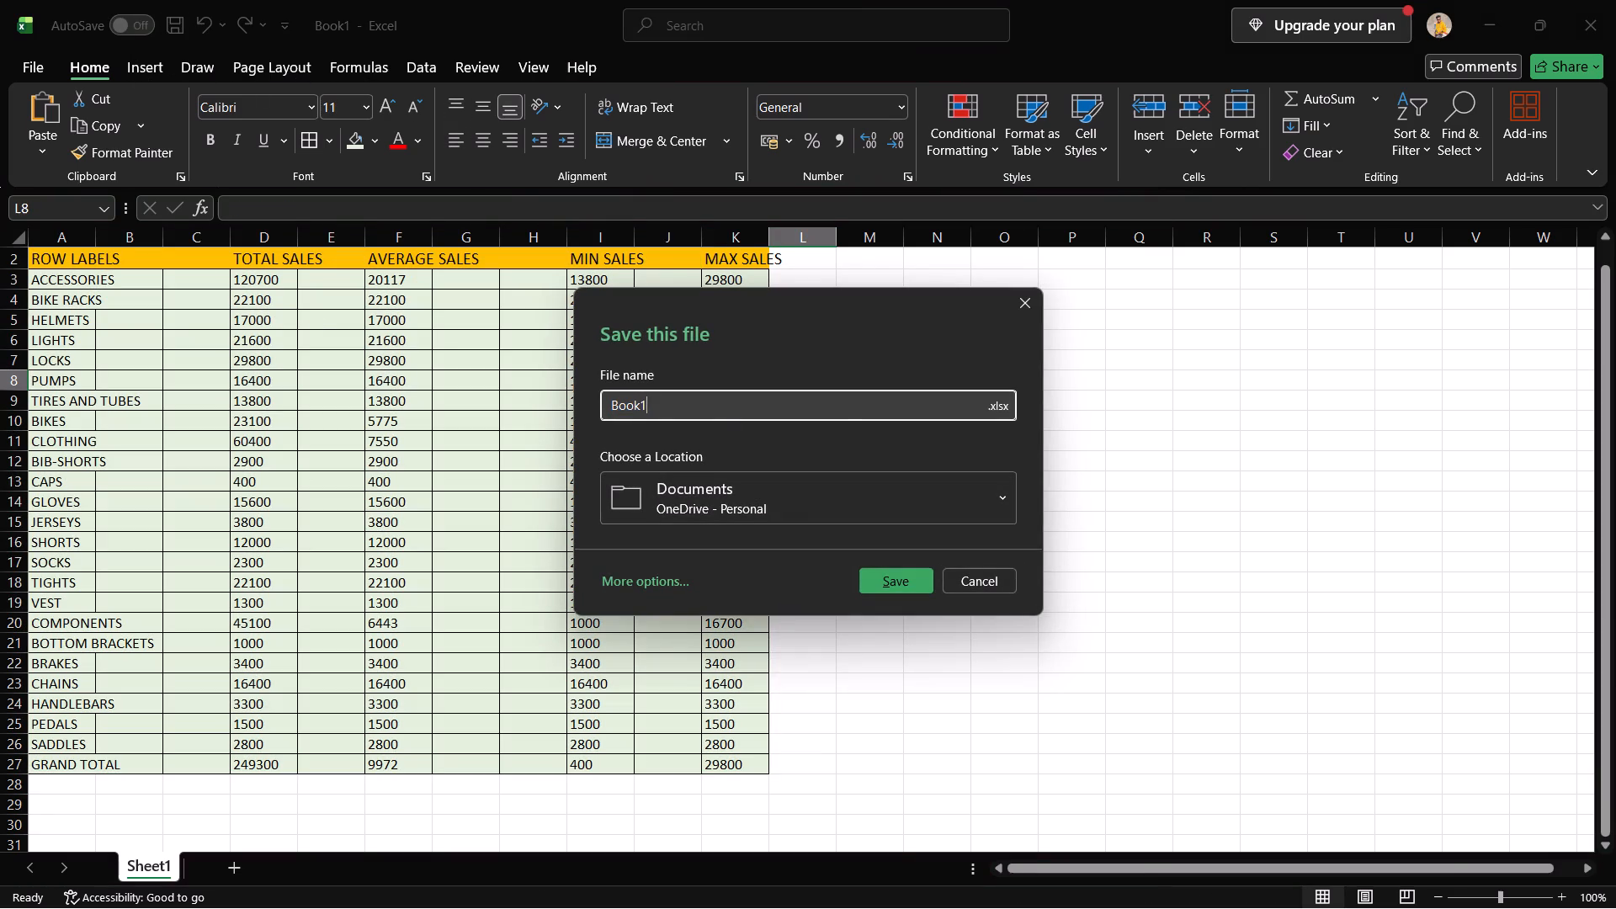
pyautogui.press('3')
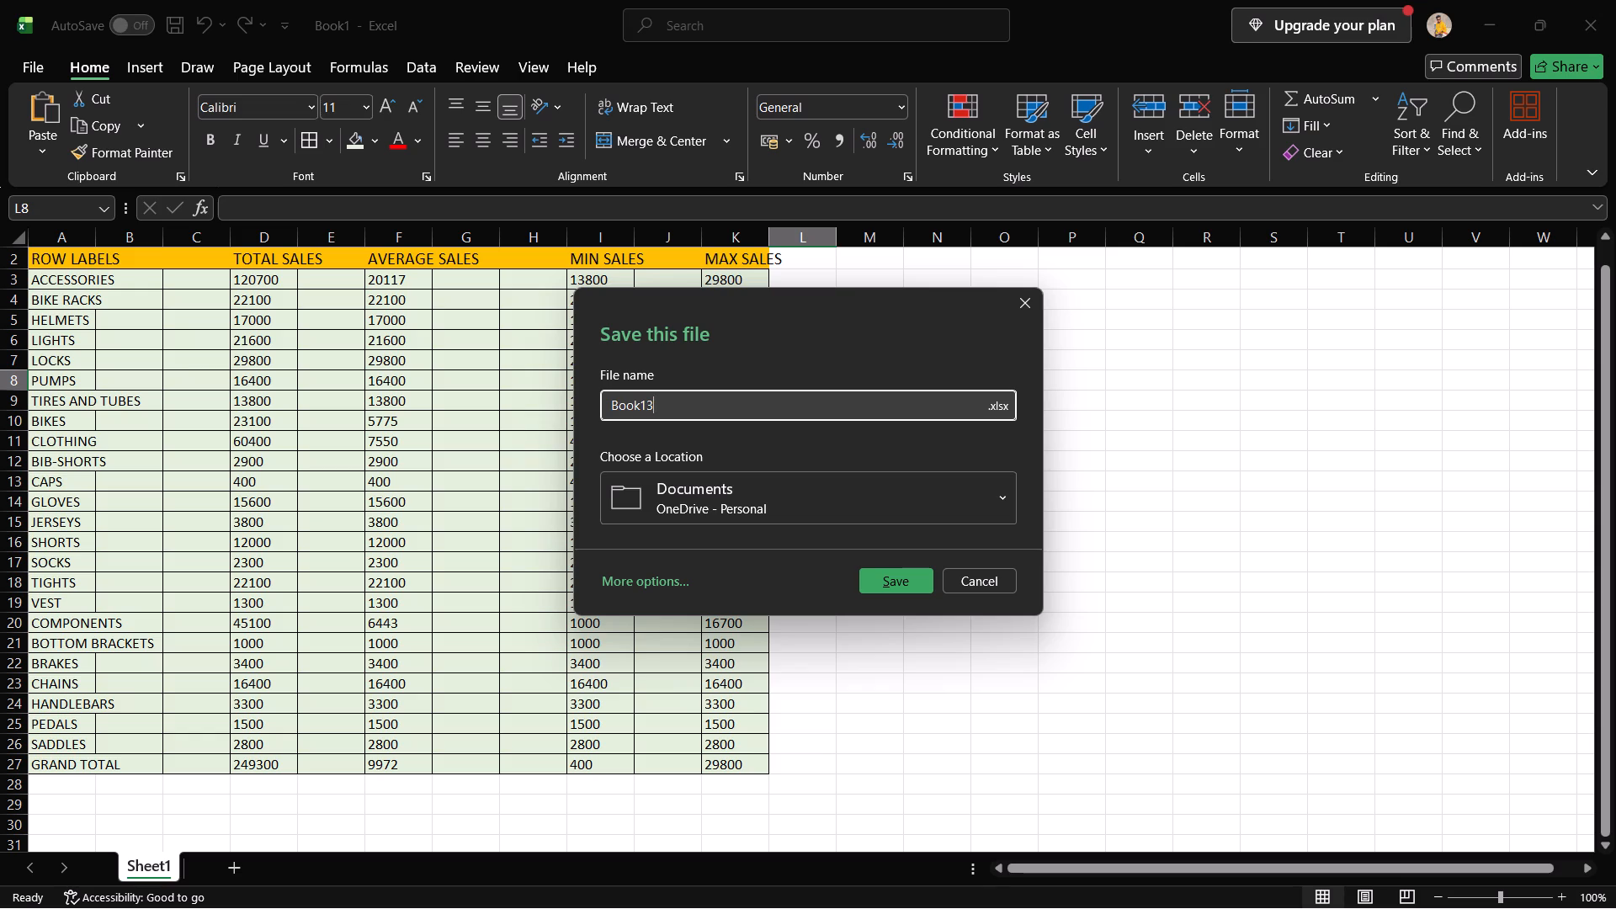
pyautogui.click(869, 583)
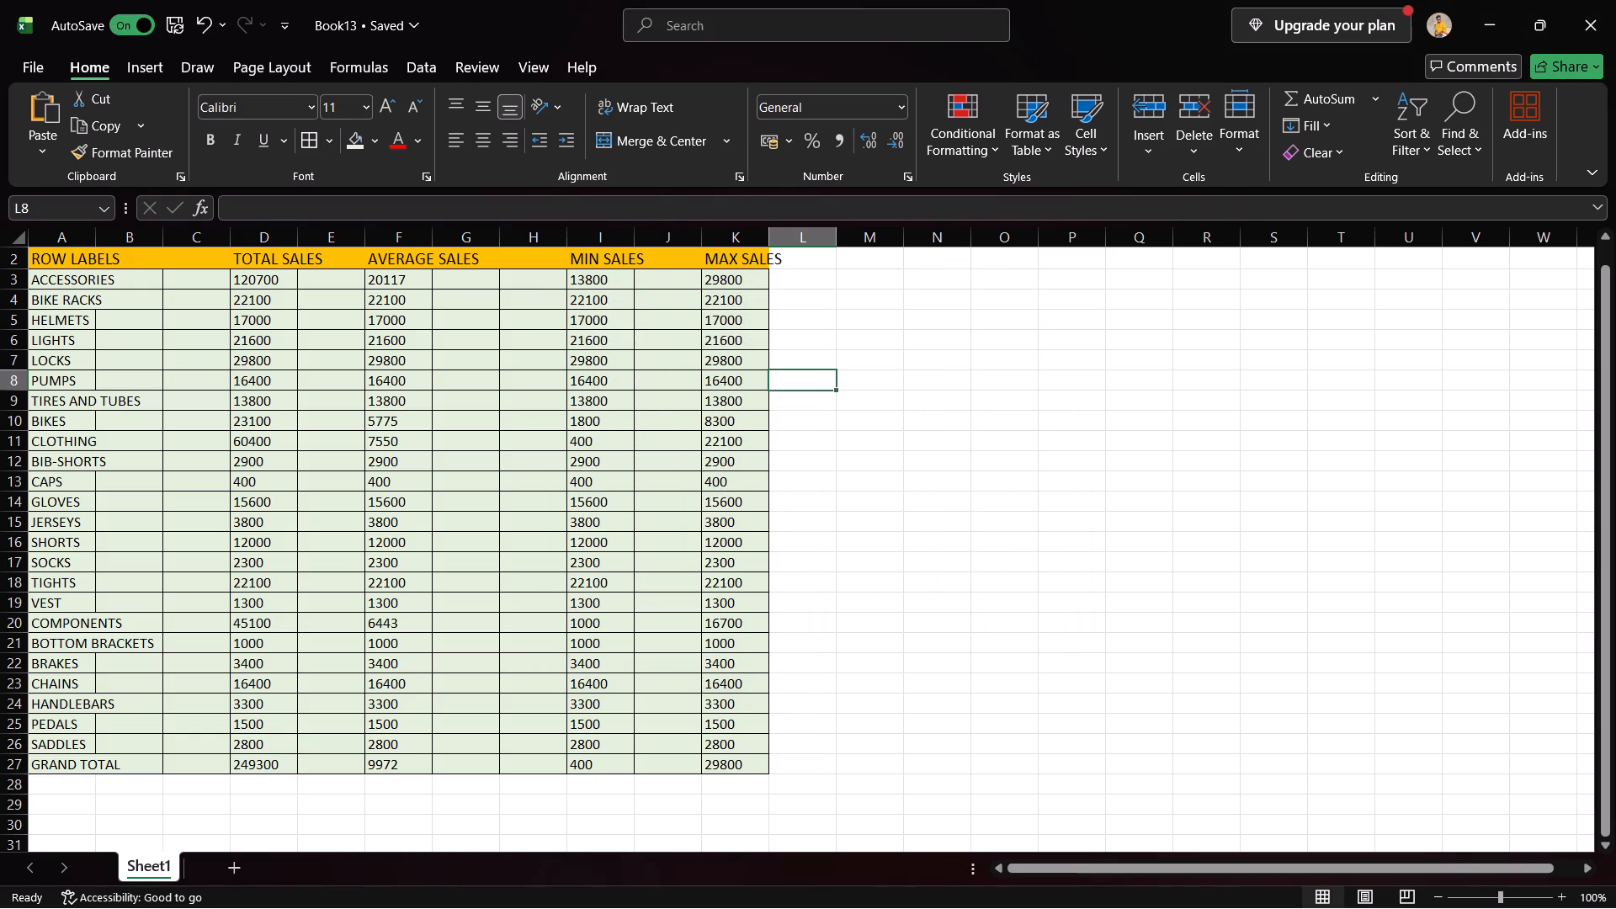
# Close the saved workbook.
pyautogui.click(1615, 0)
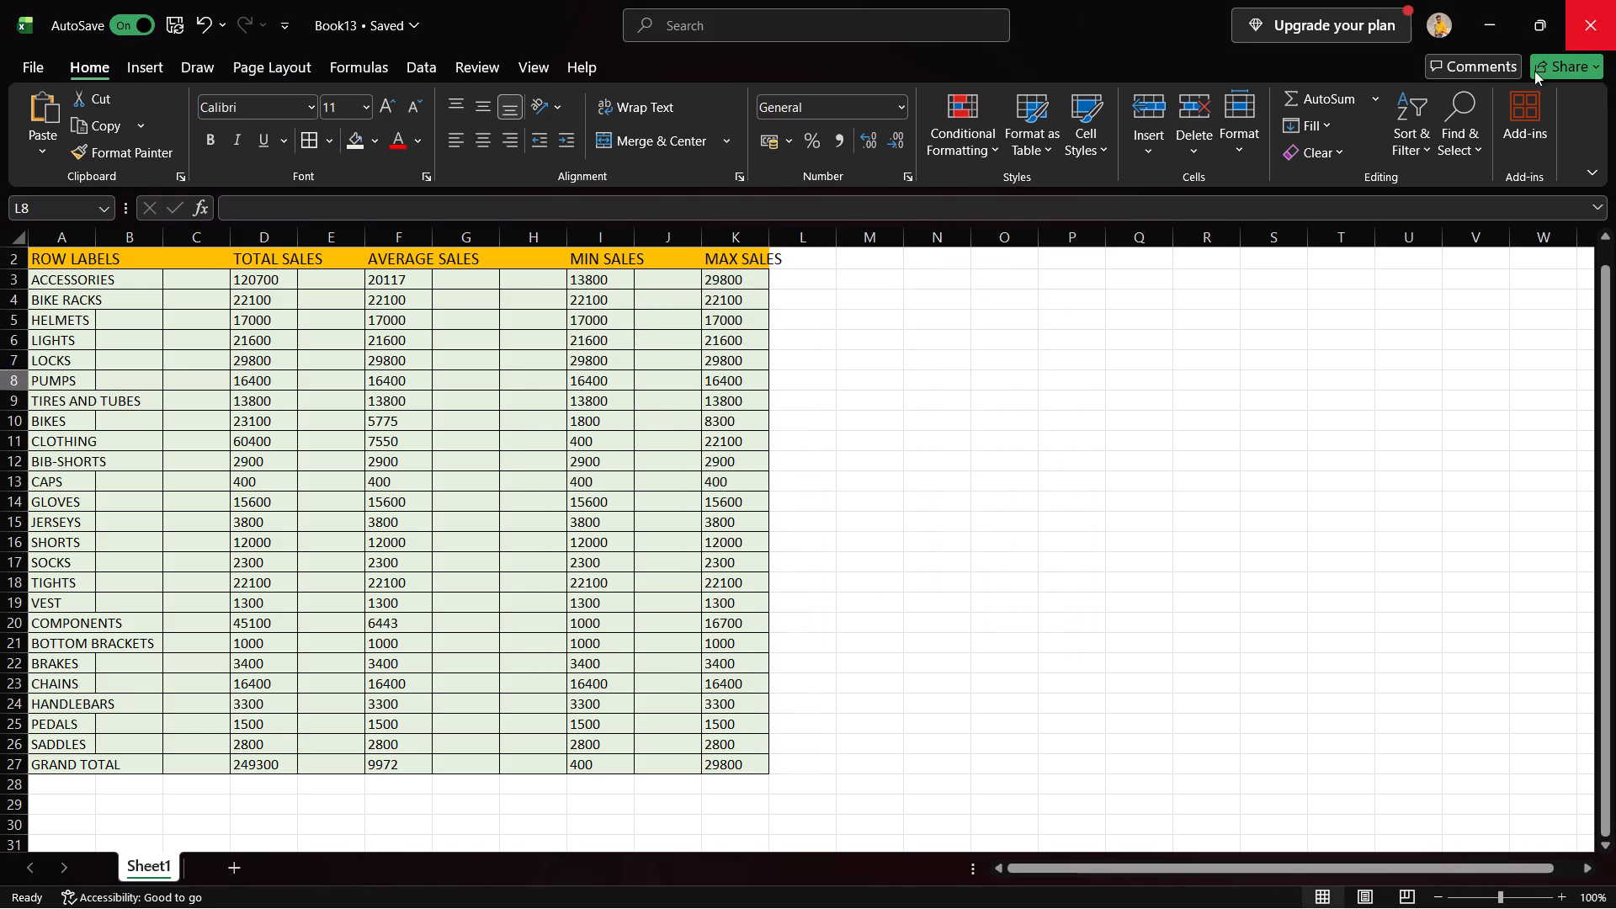